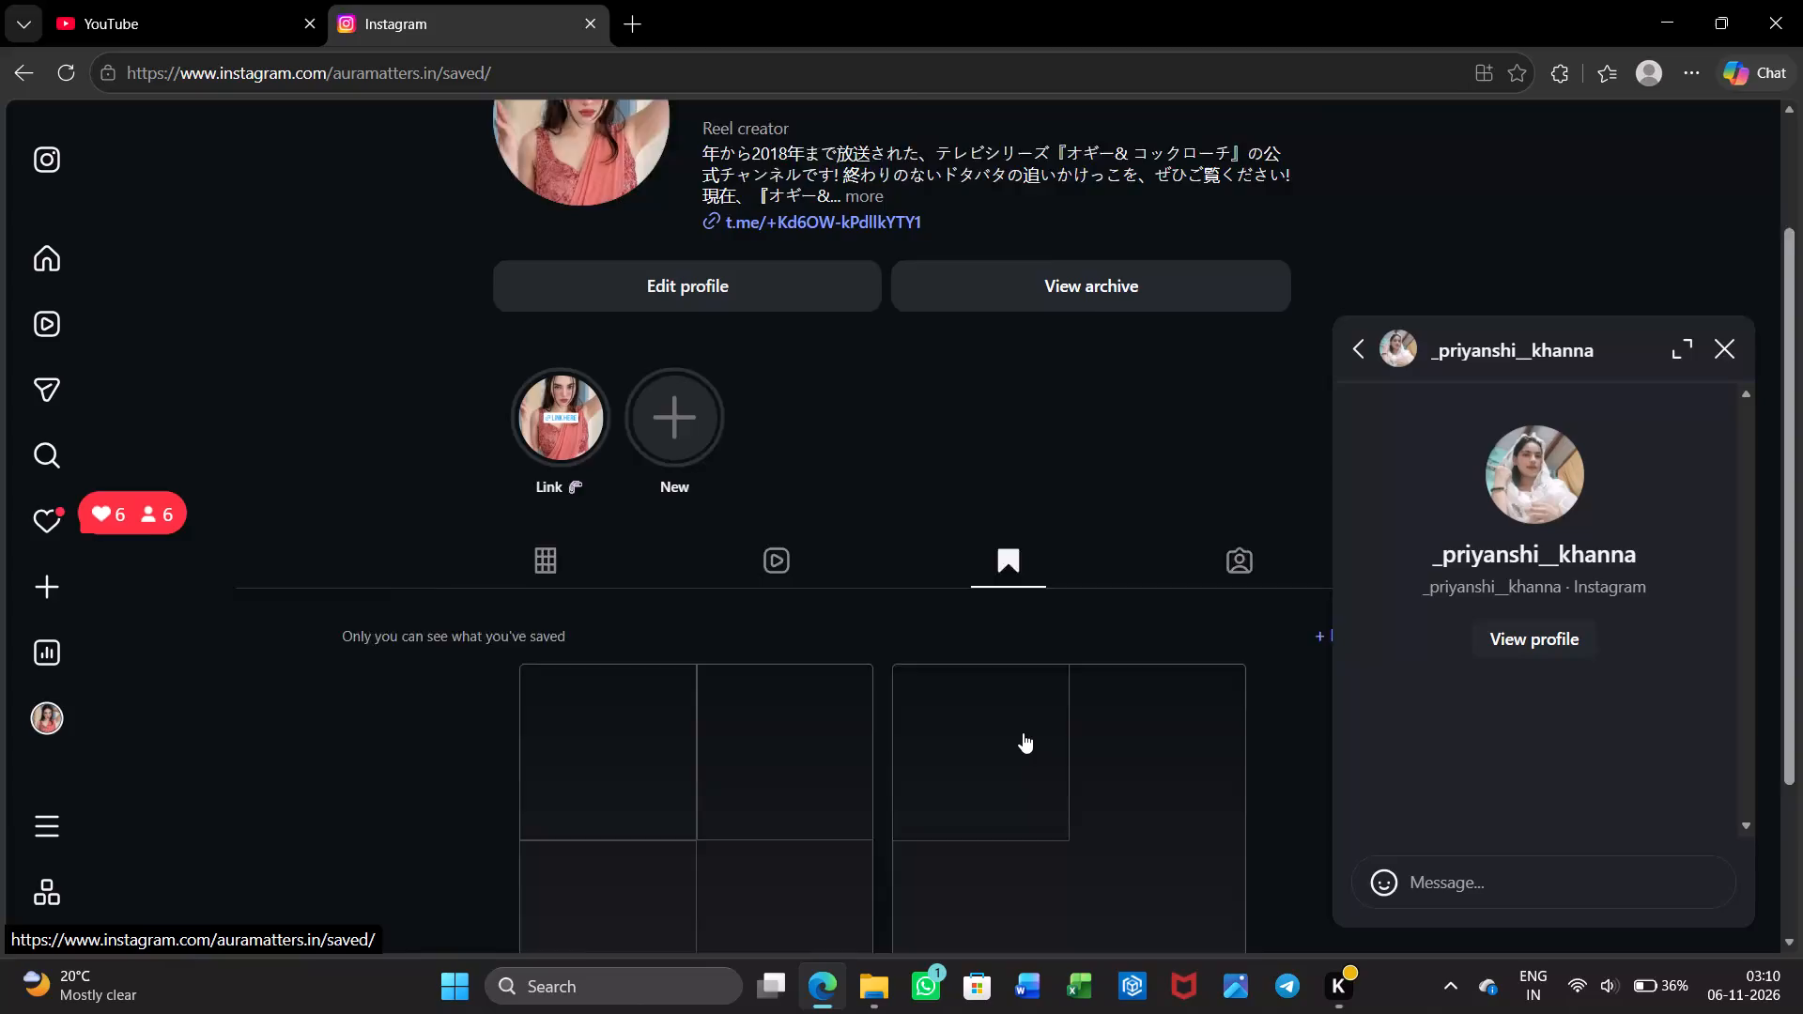
Open the brain psychology reel in the saved All Posts collection and copy its co-author's account name, ourbrainexplained.
click(598, 647)
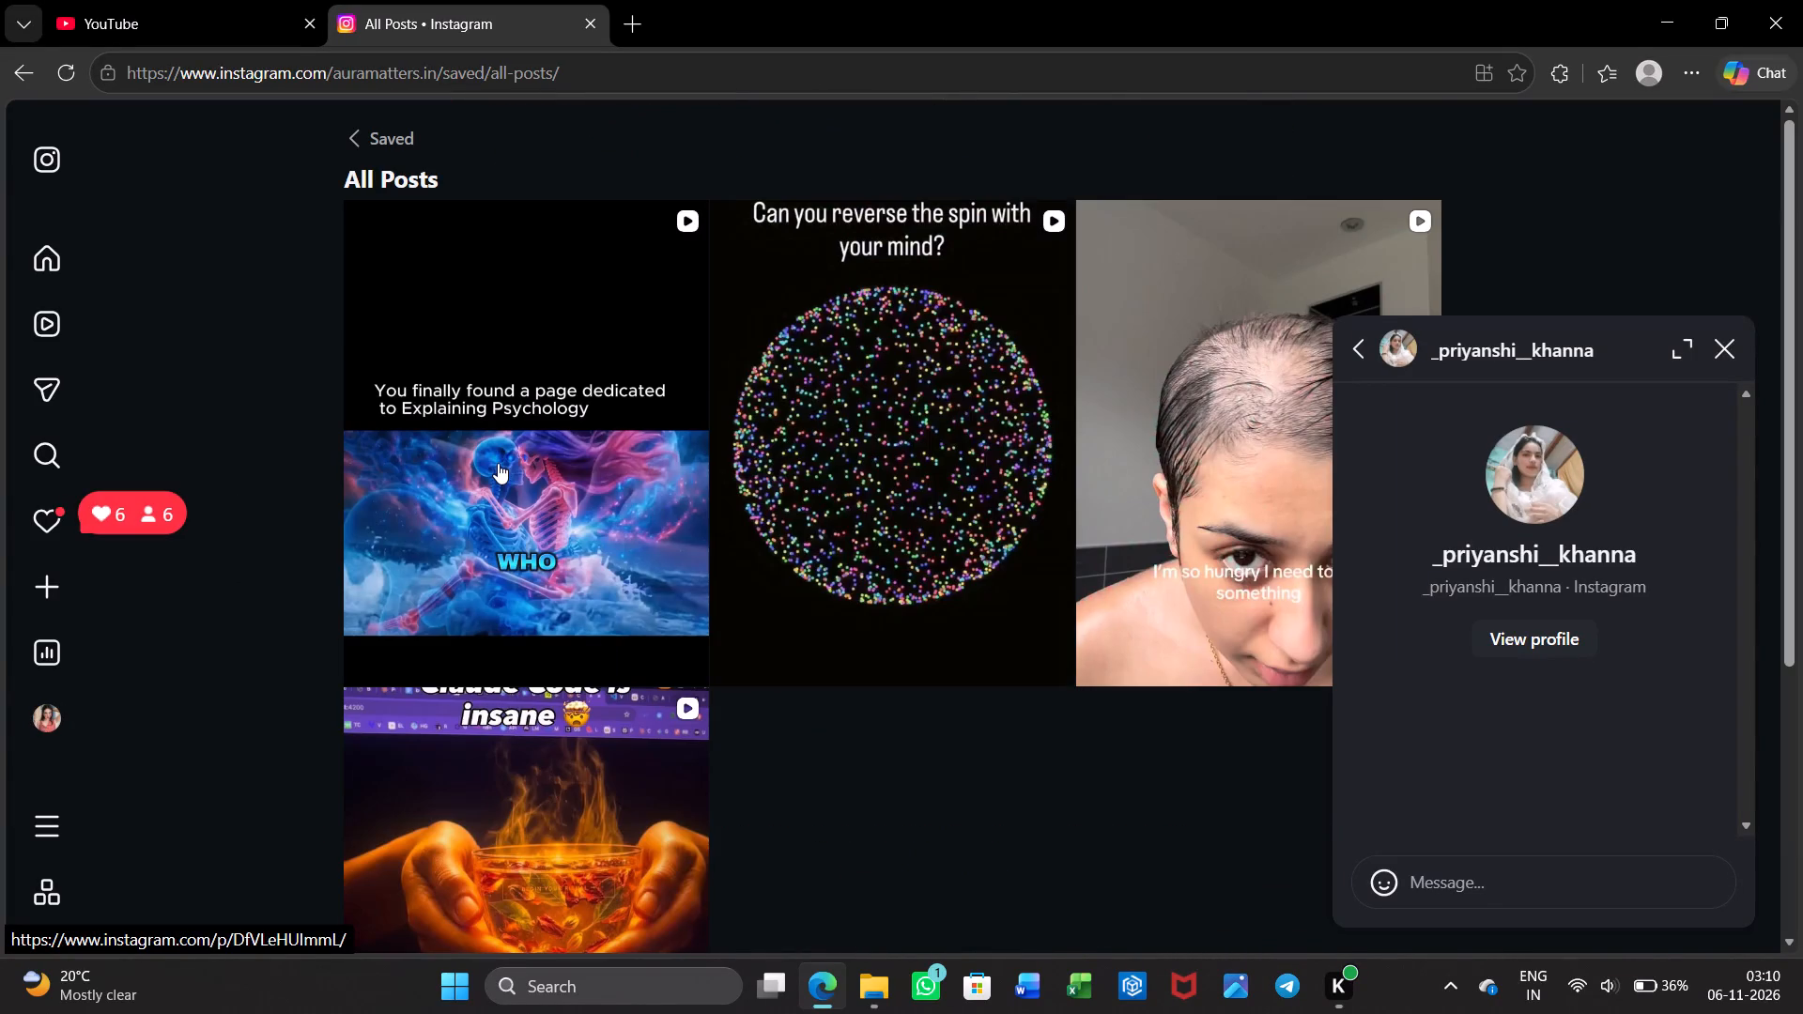
click(498, 463)
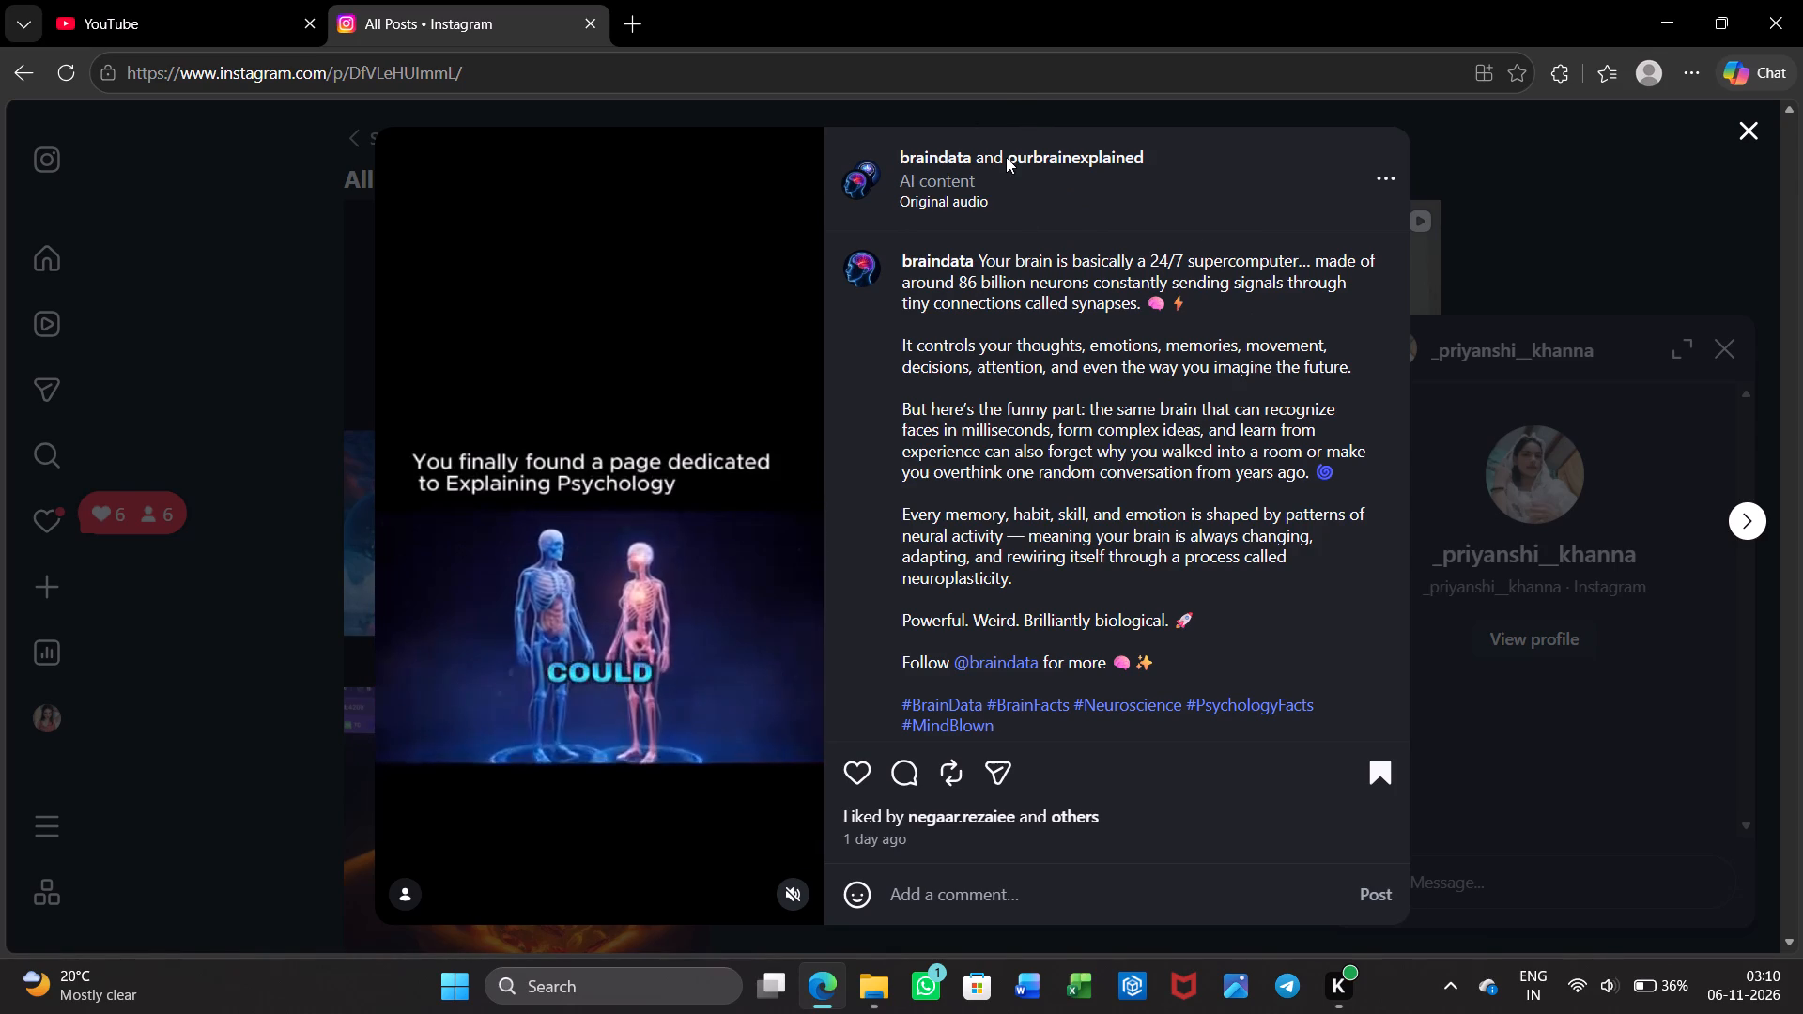
drag(1006, 157, 1152, 159)
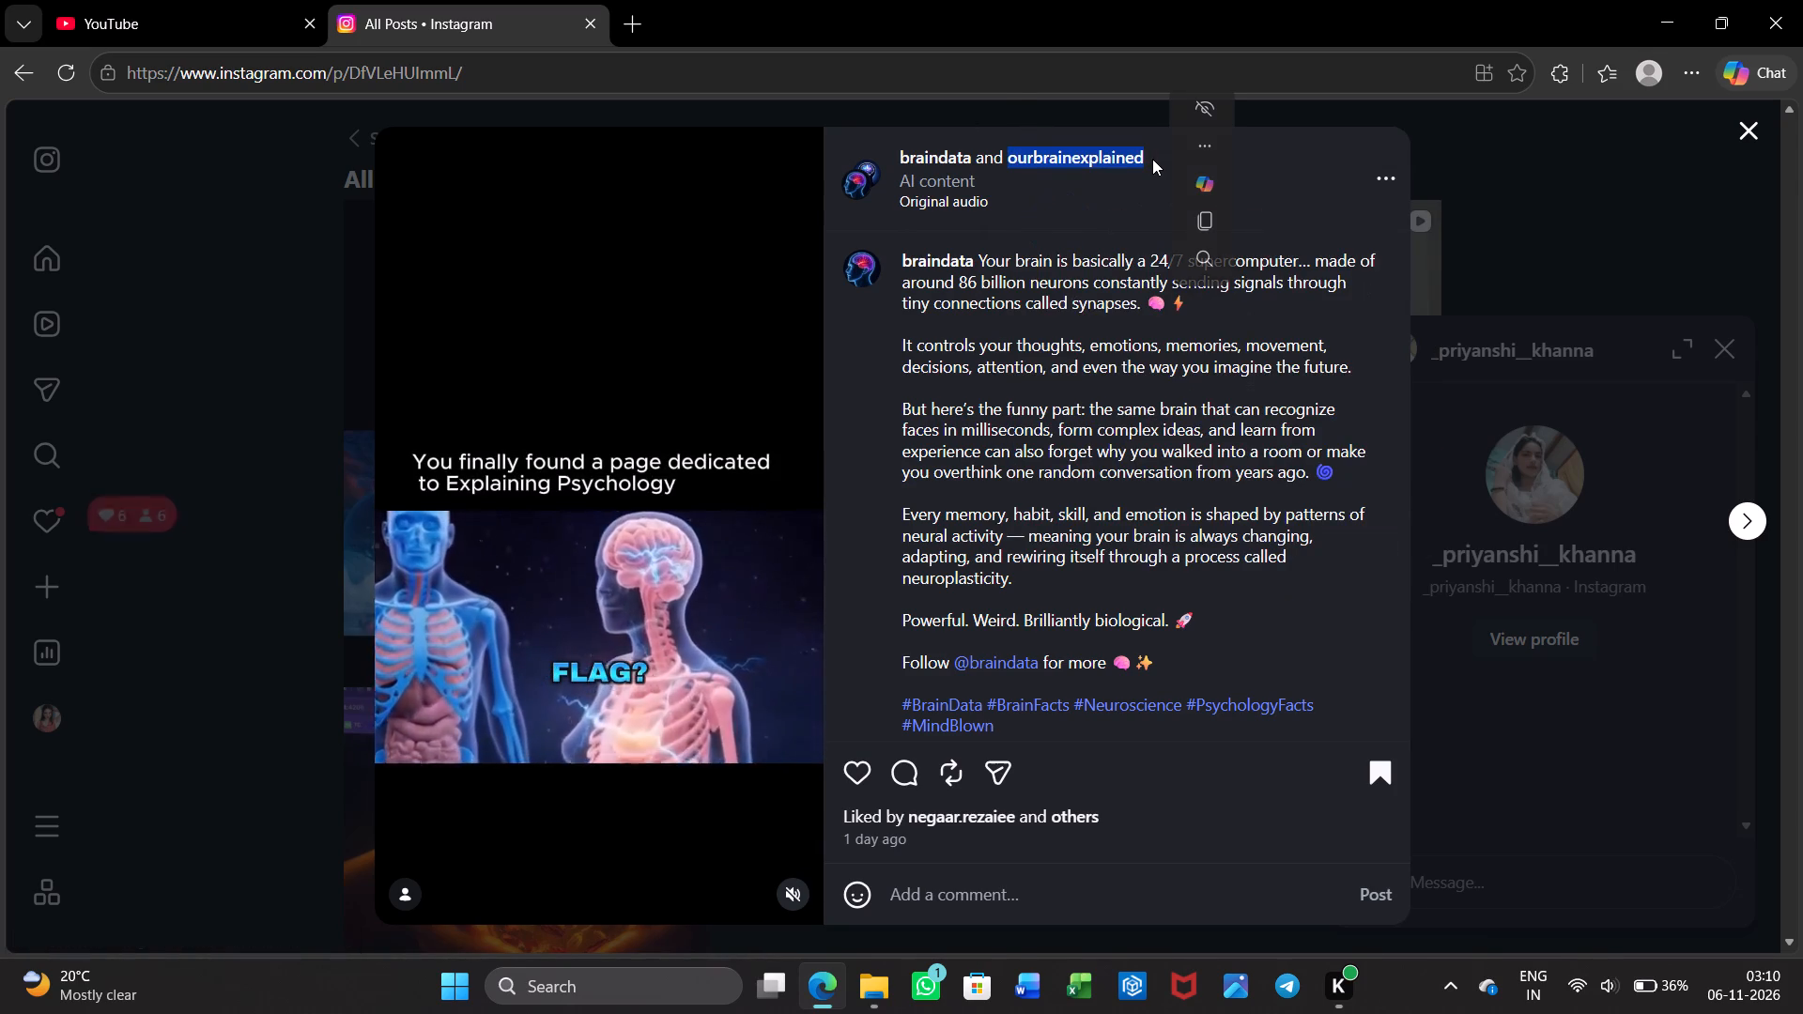
click(1200, 206)
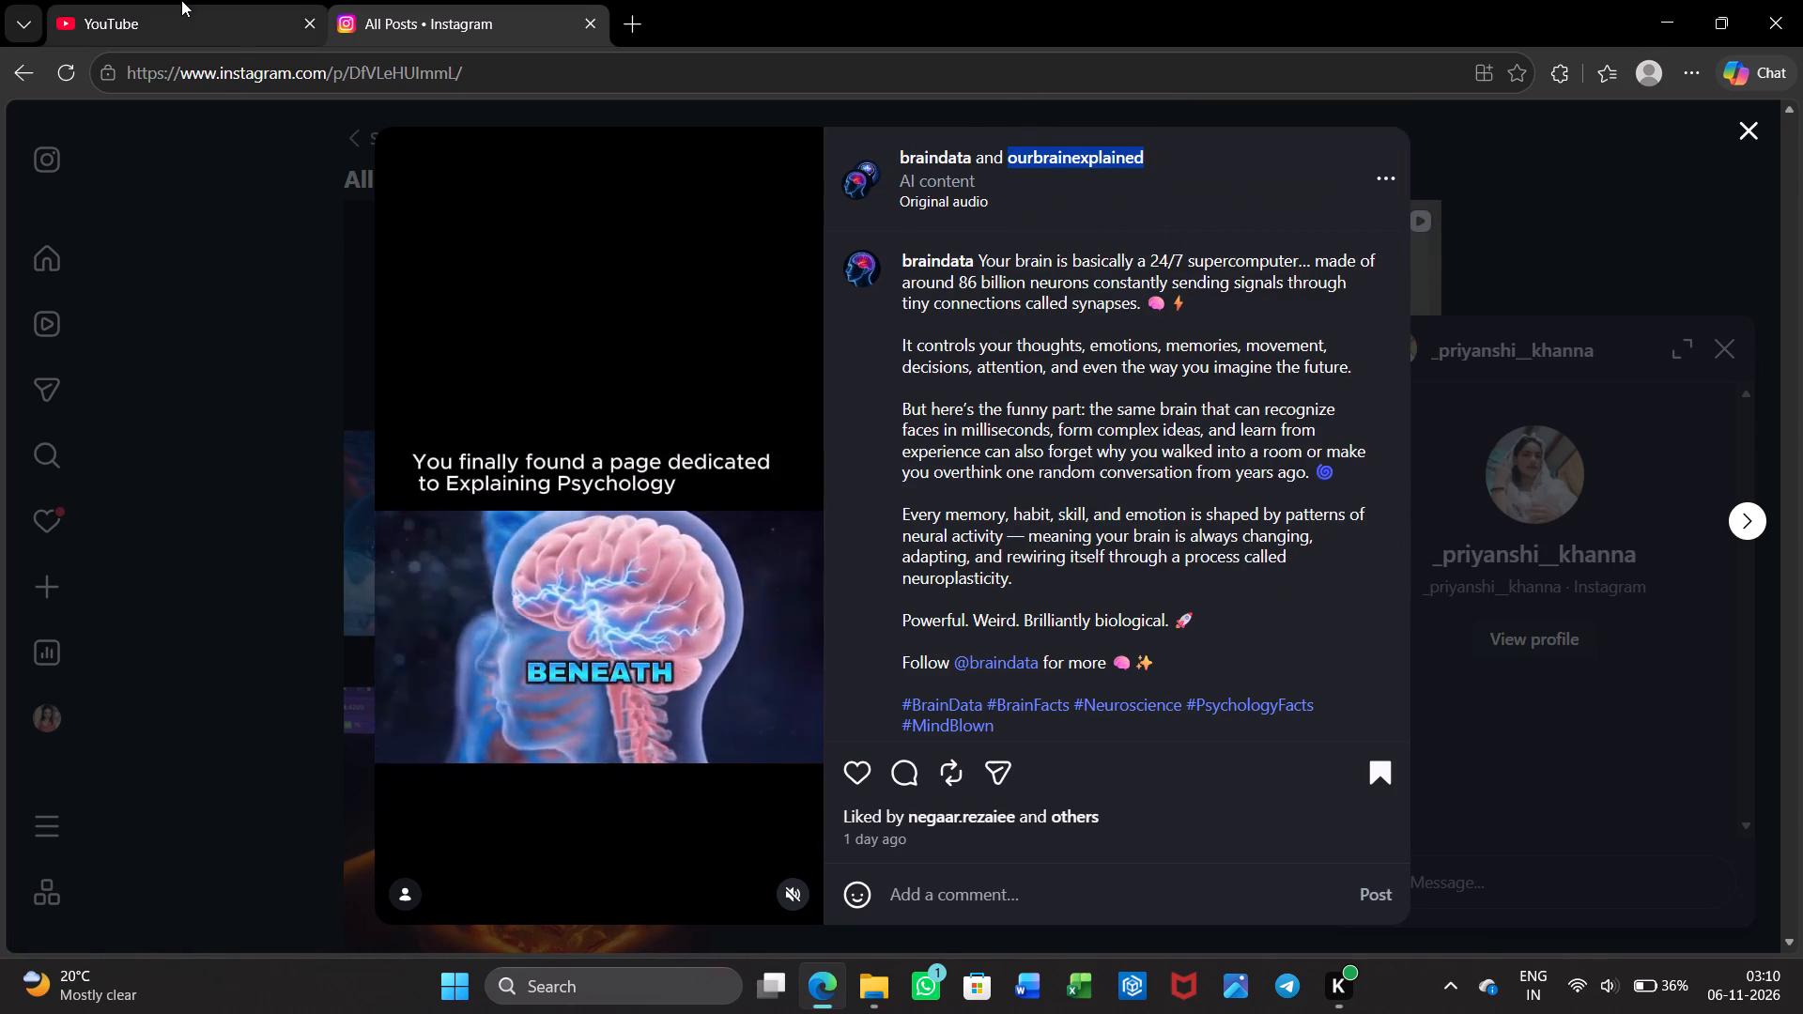
Switch to YouTube and open the channel creation form for the signed-in account.
click(181, 0)
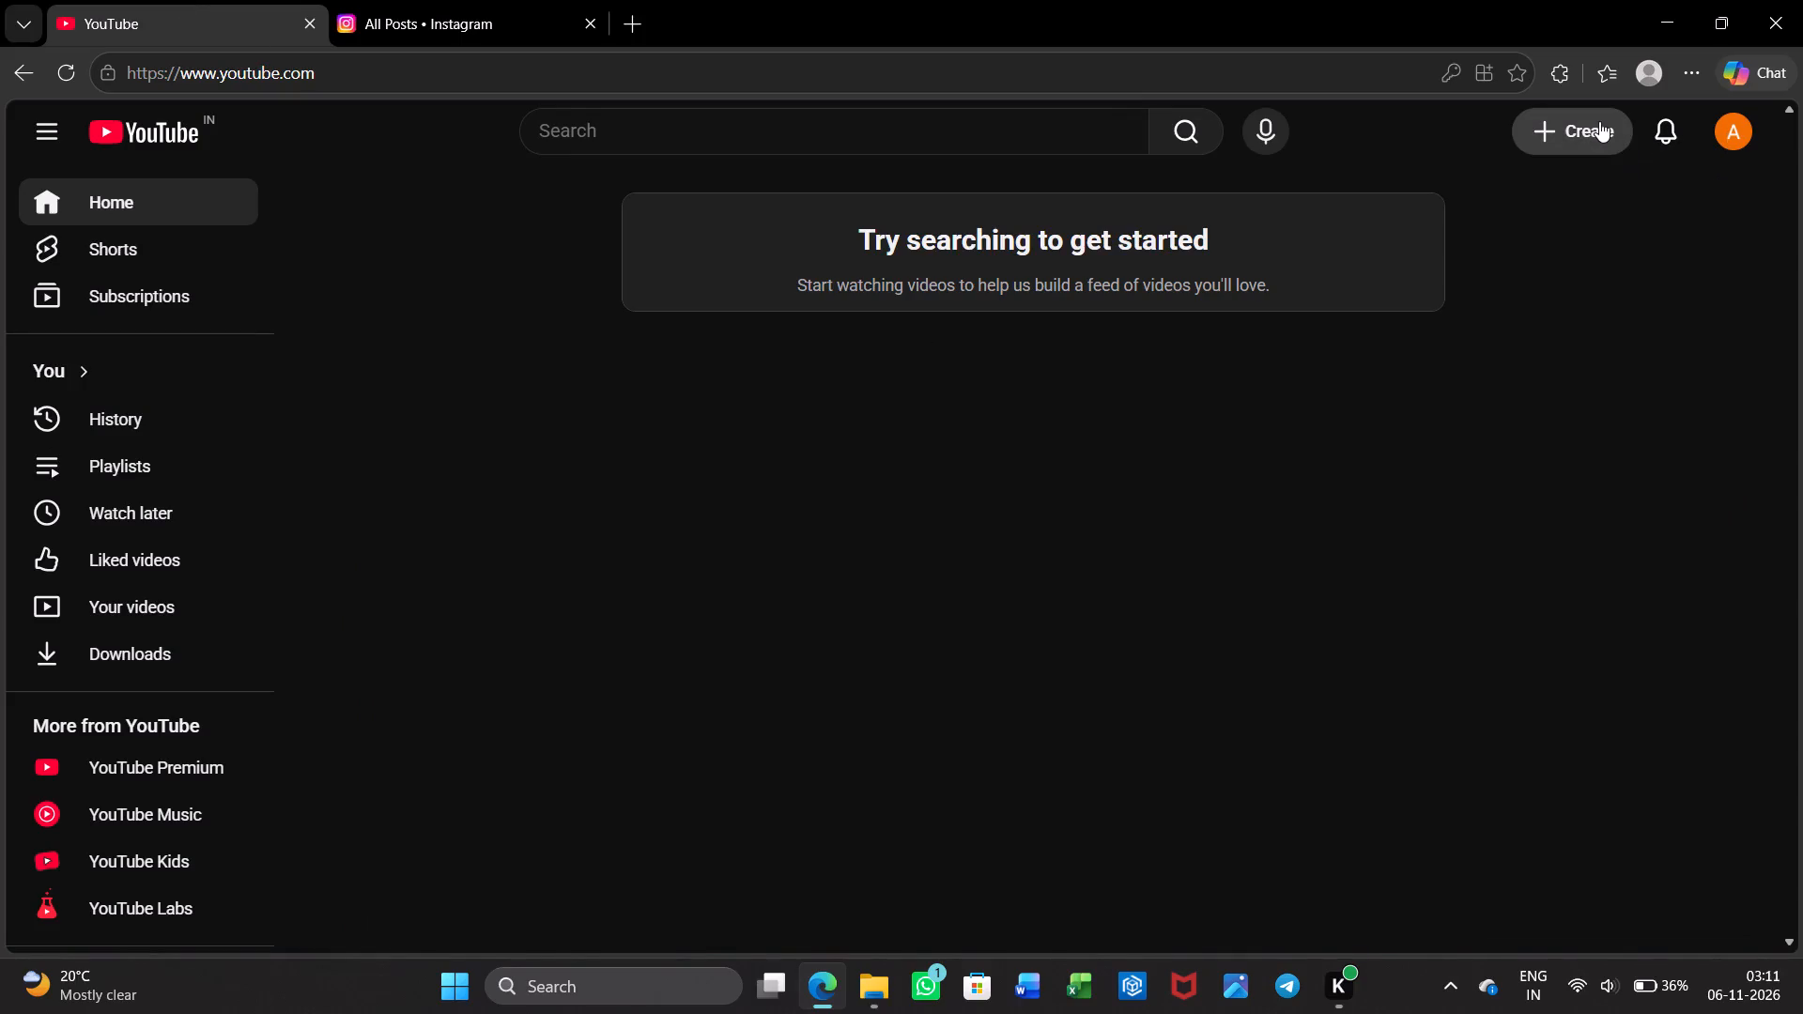
click(1599, 121)
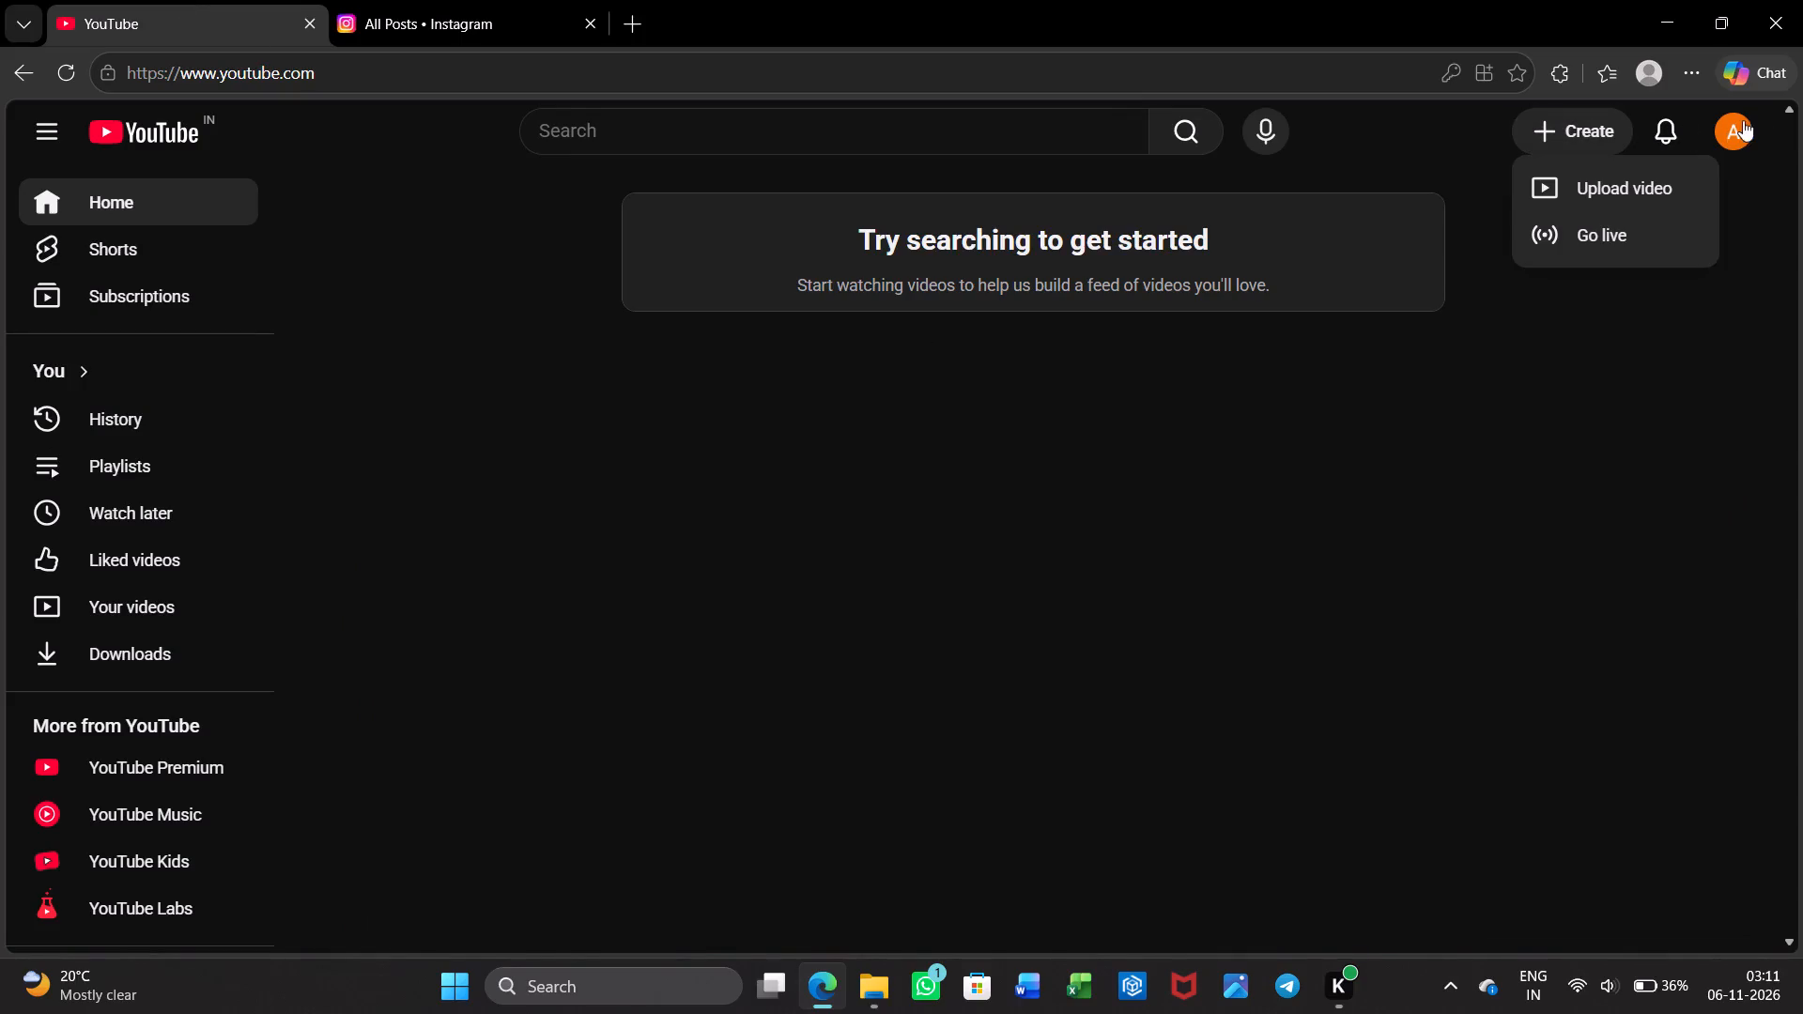
click(1739, 122)
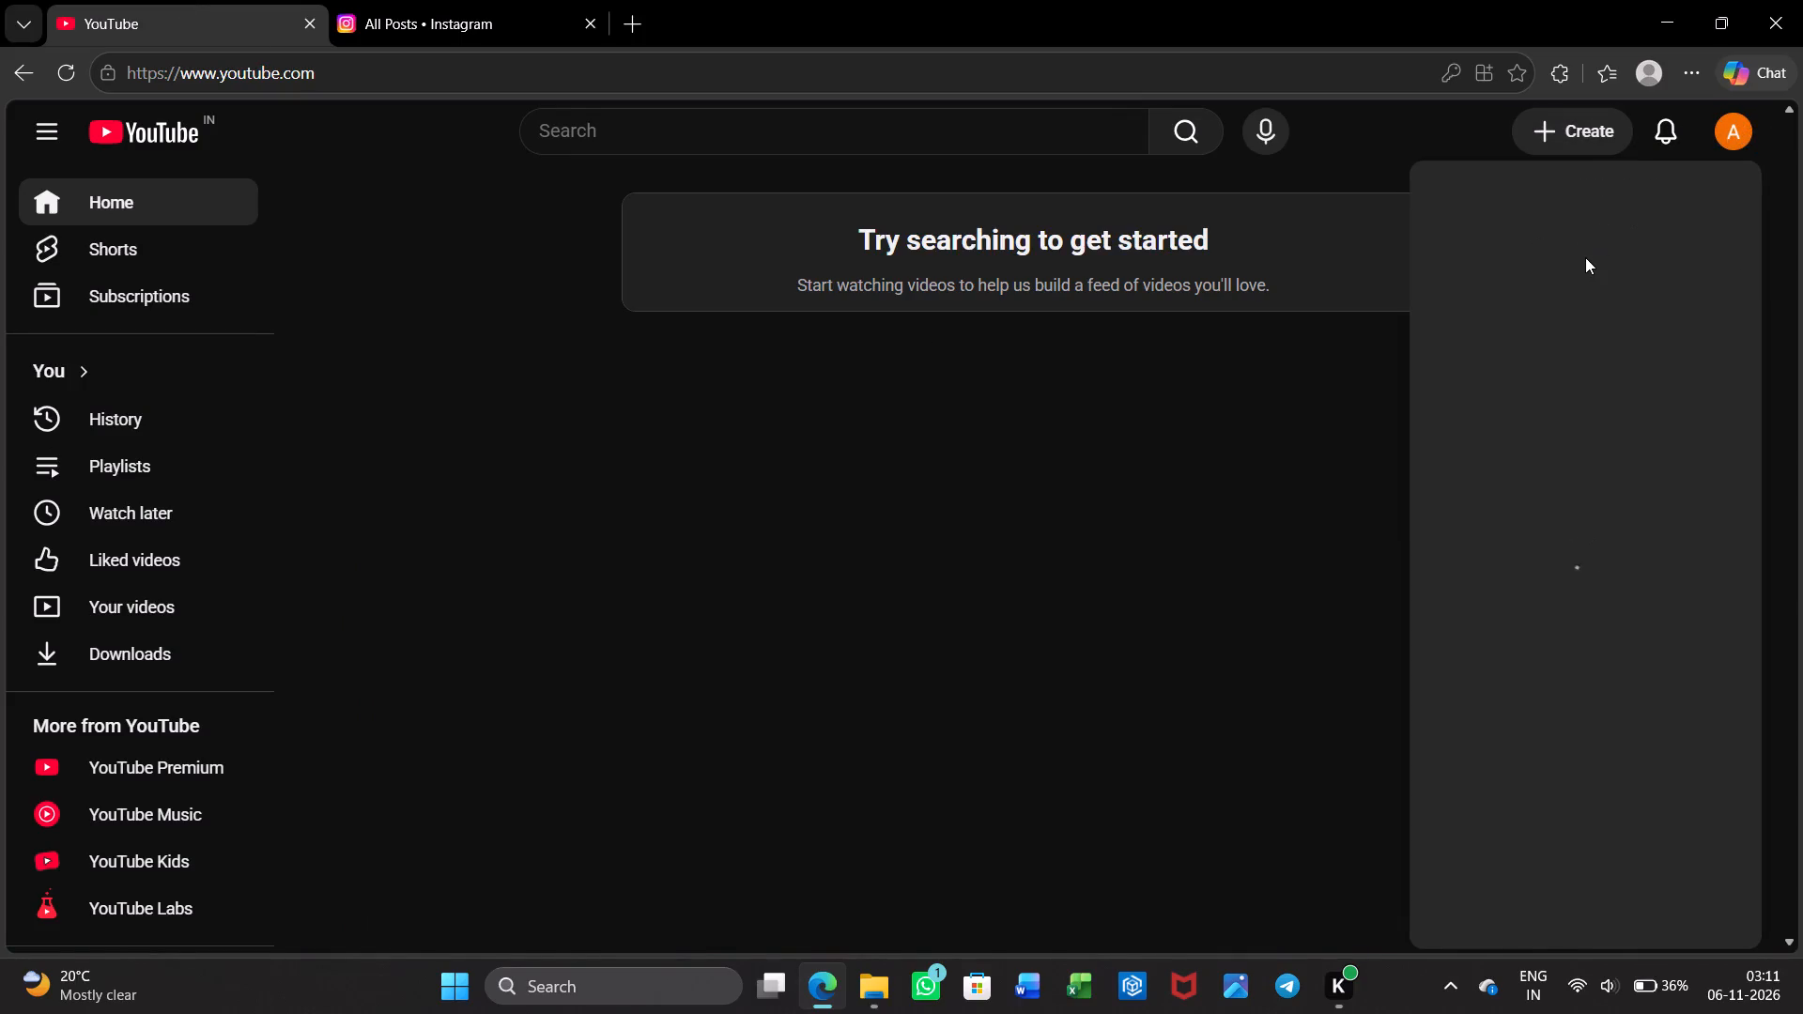
click(1497, 200)
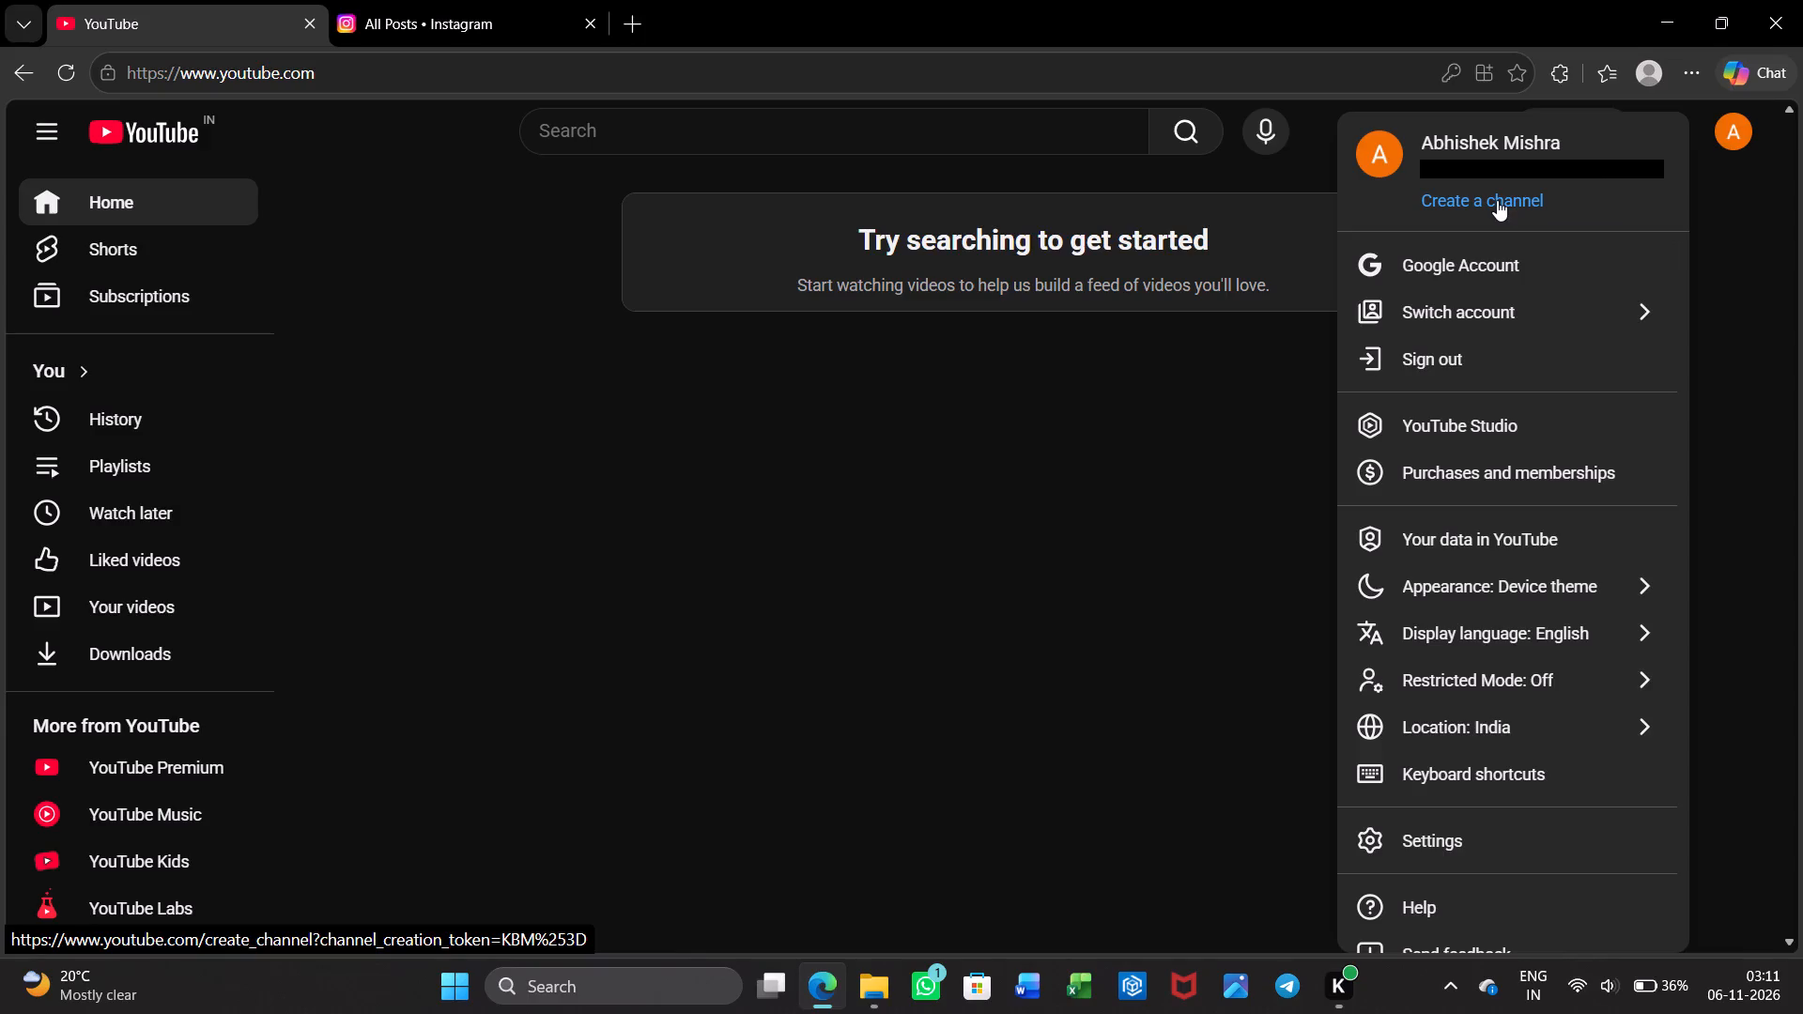
scroll(840, 638, down, 1)
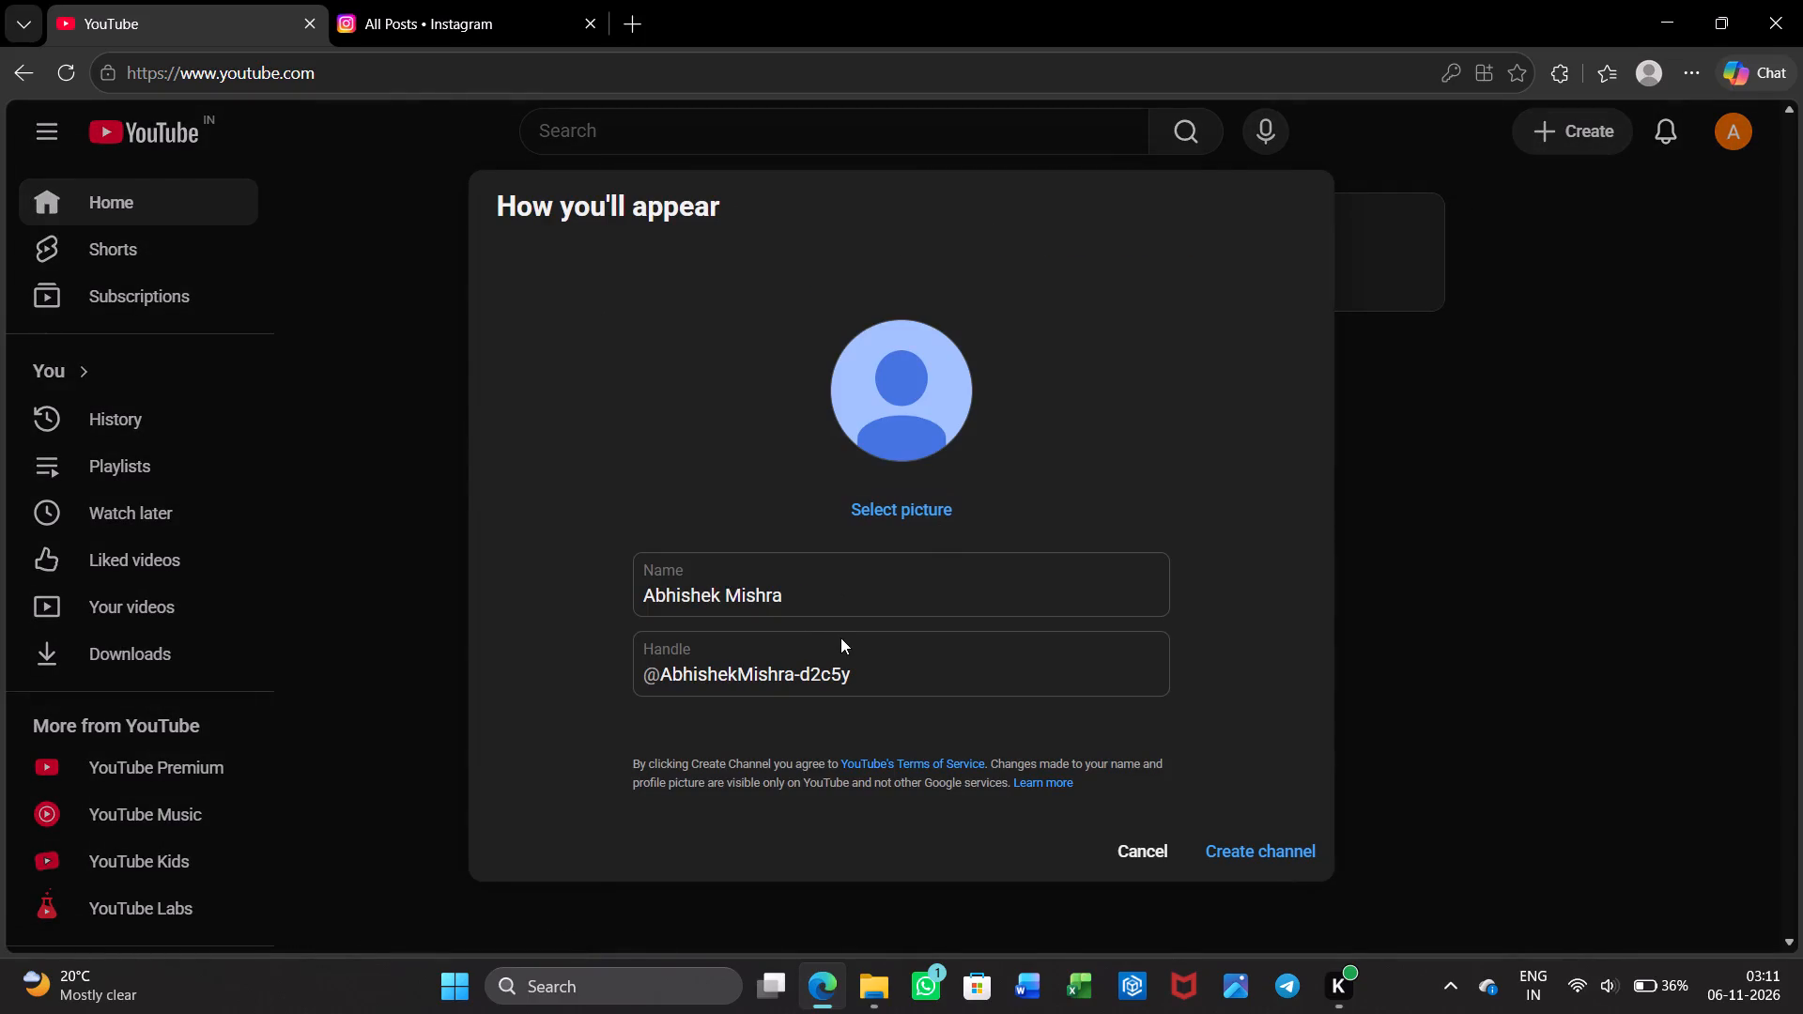
Replace the new channel's suggested handle with the copied account name ourbrainexplained.
click(869, 658)
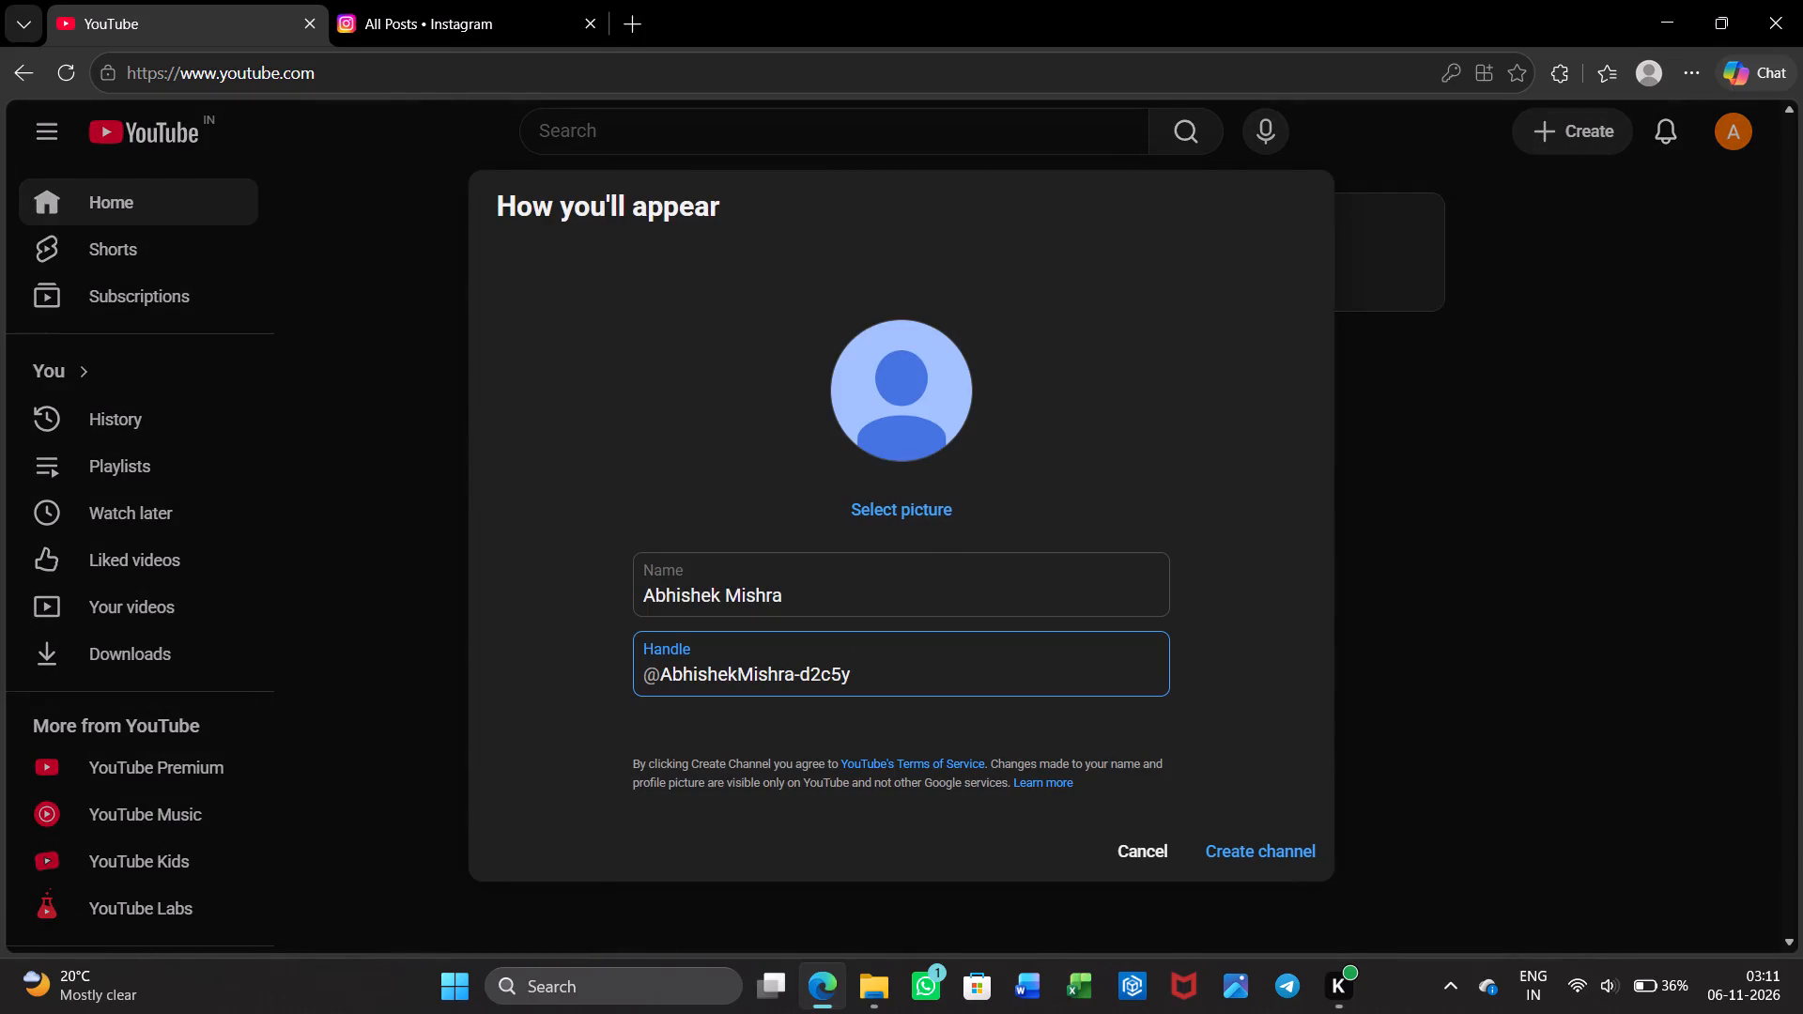
triple_click(869, 661)
key(ctrl+v)
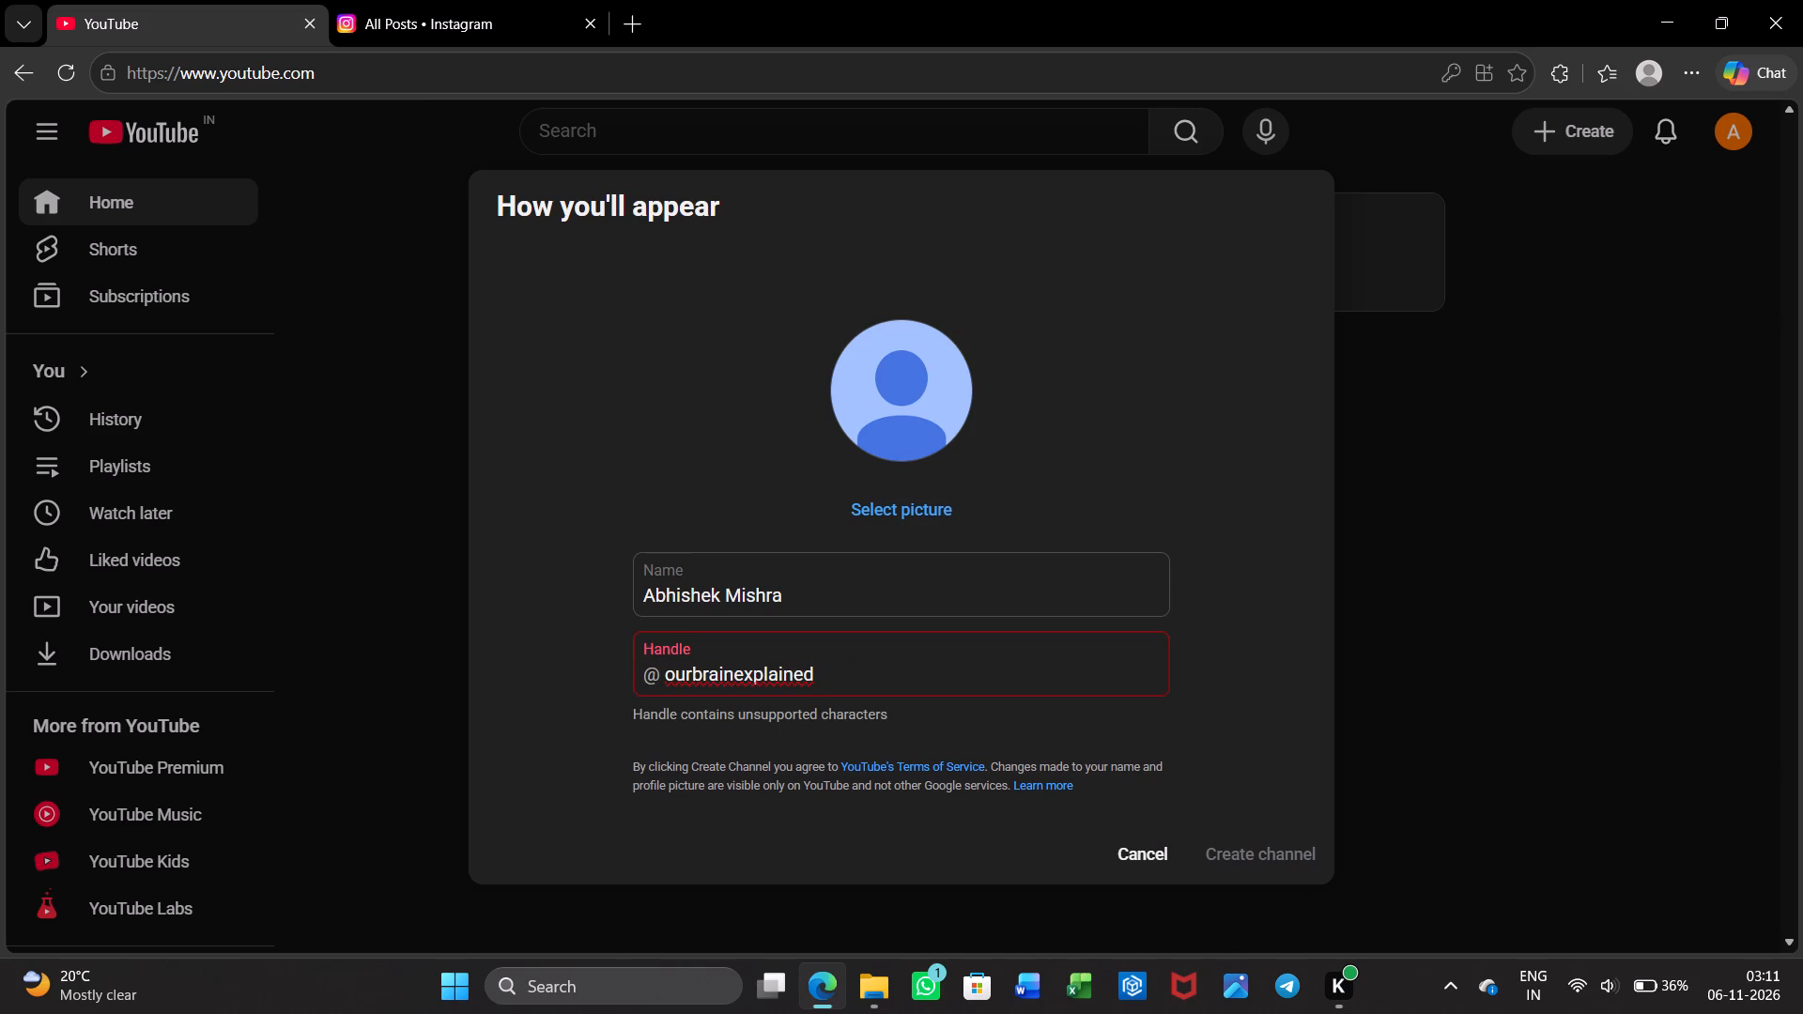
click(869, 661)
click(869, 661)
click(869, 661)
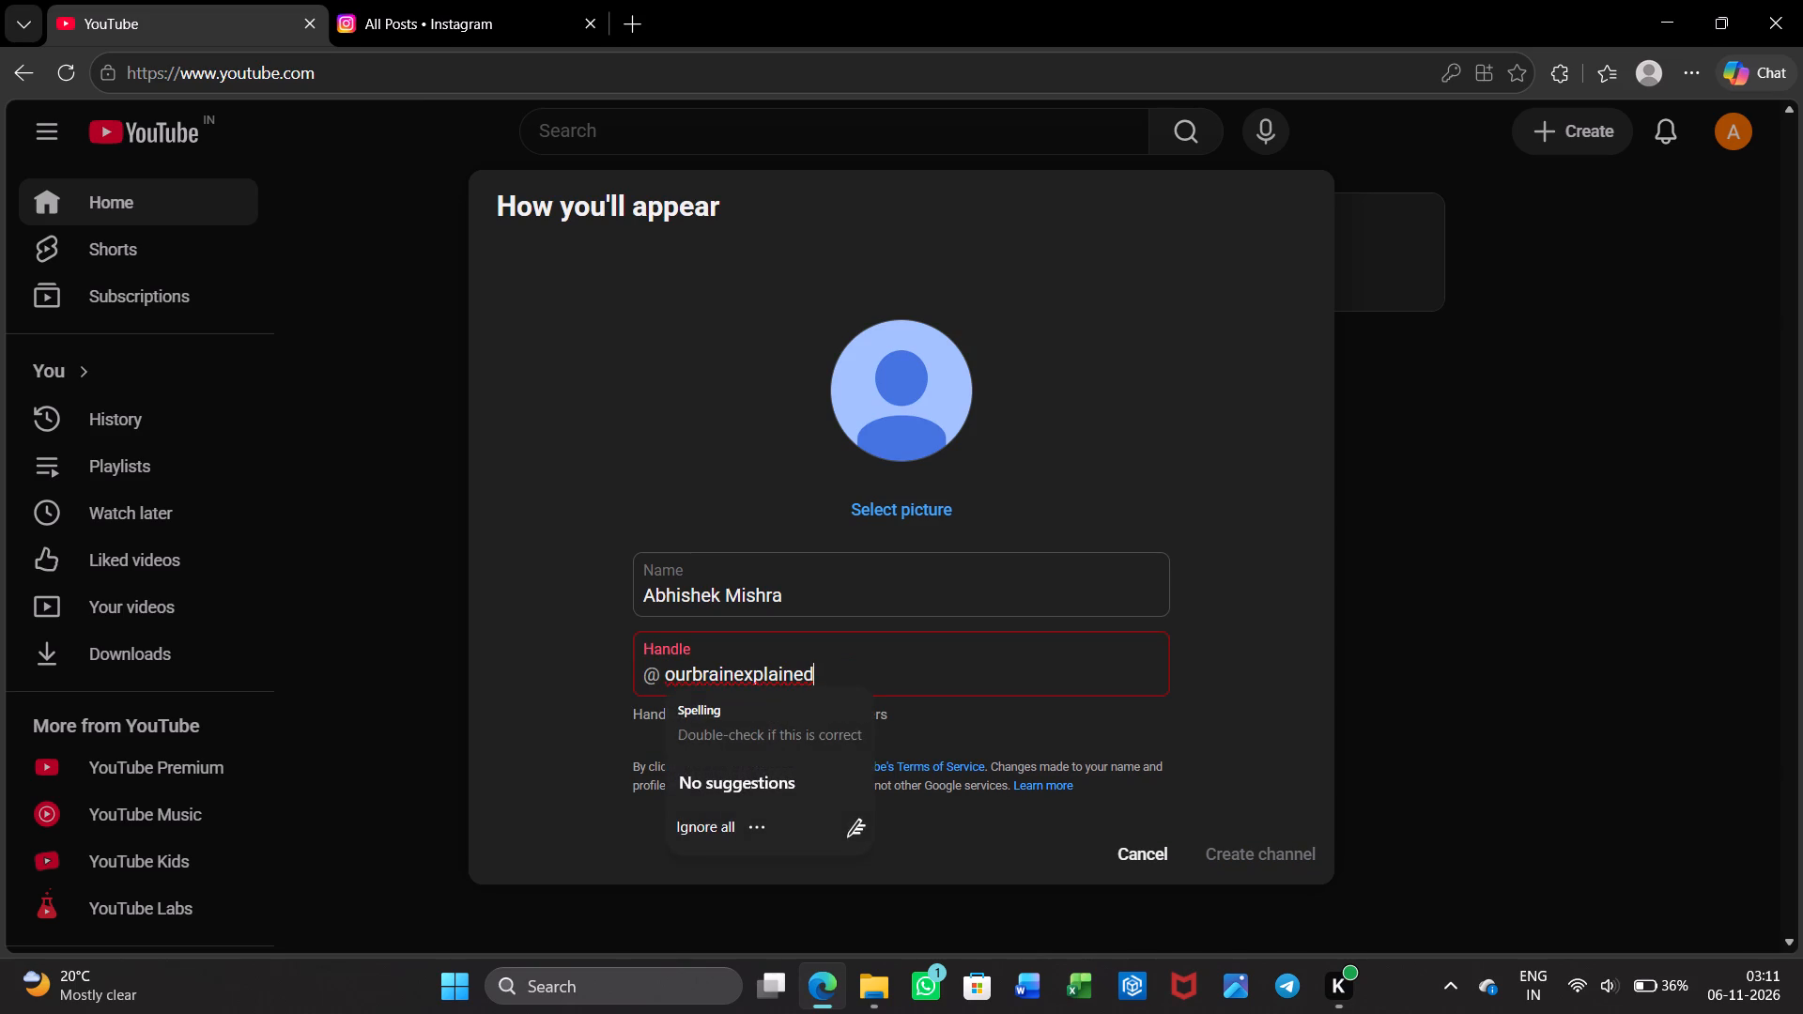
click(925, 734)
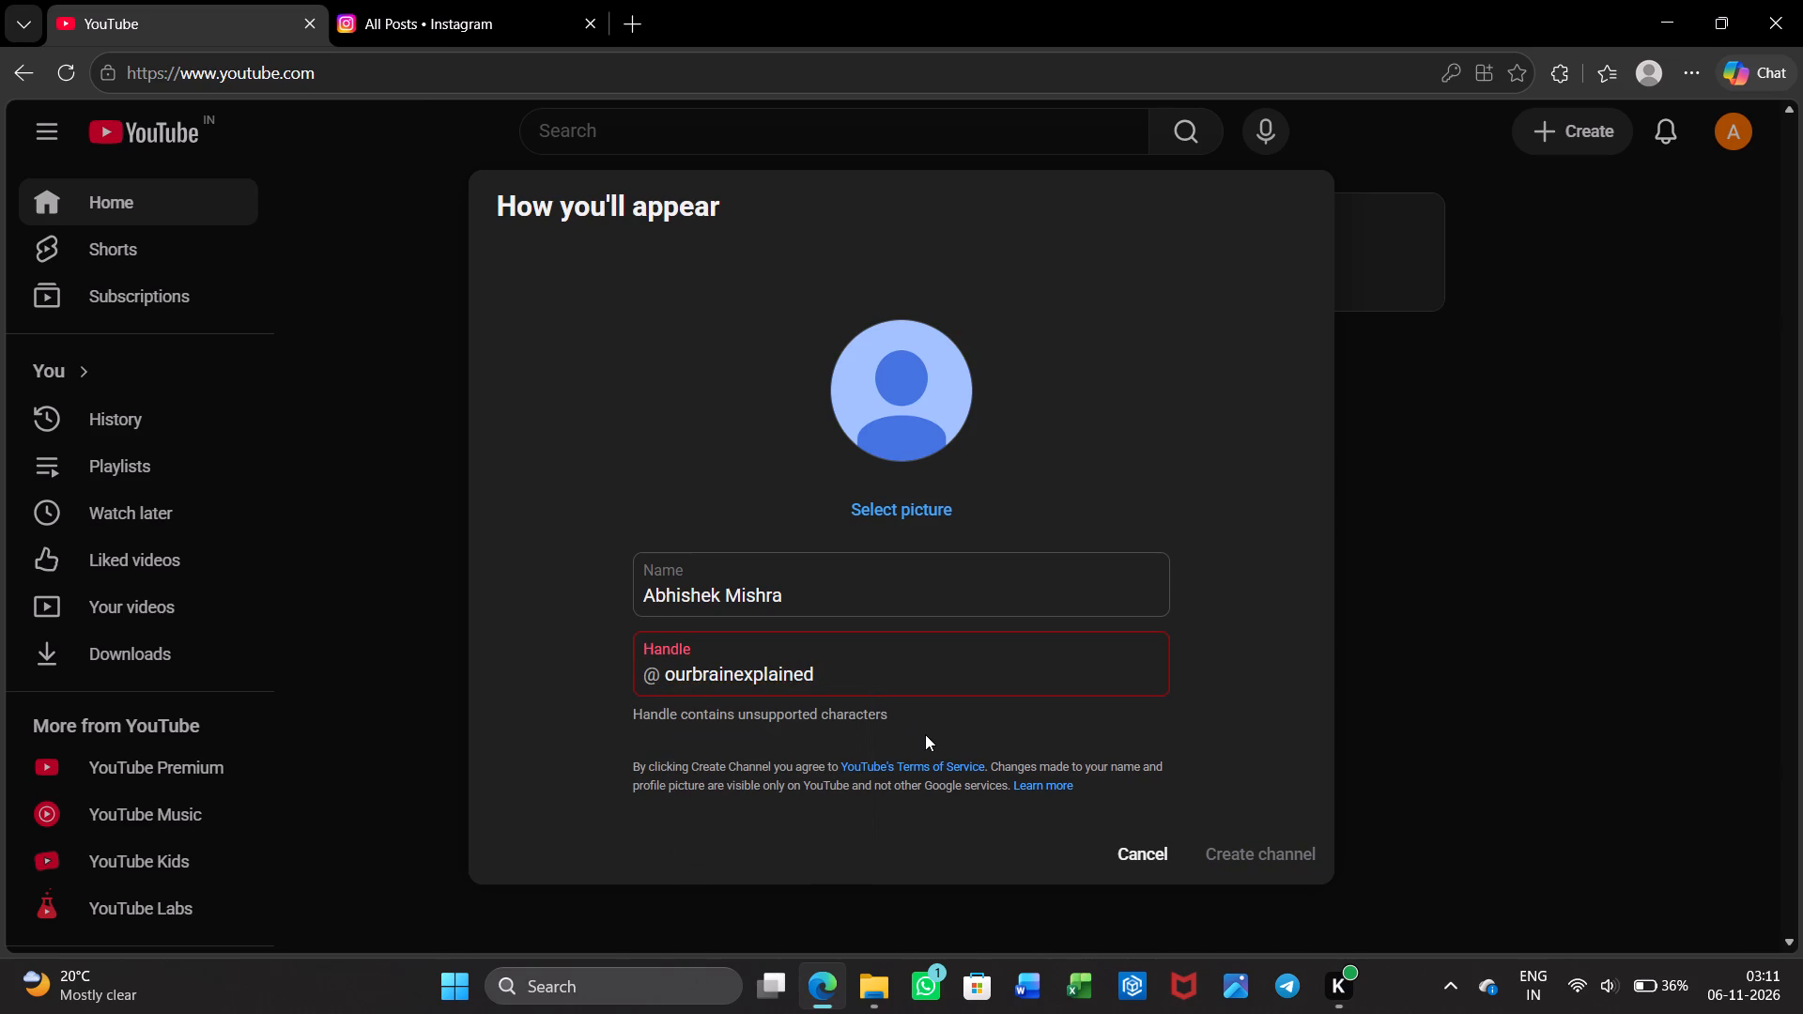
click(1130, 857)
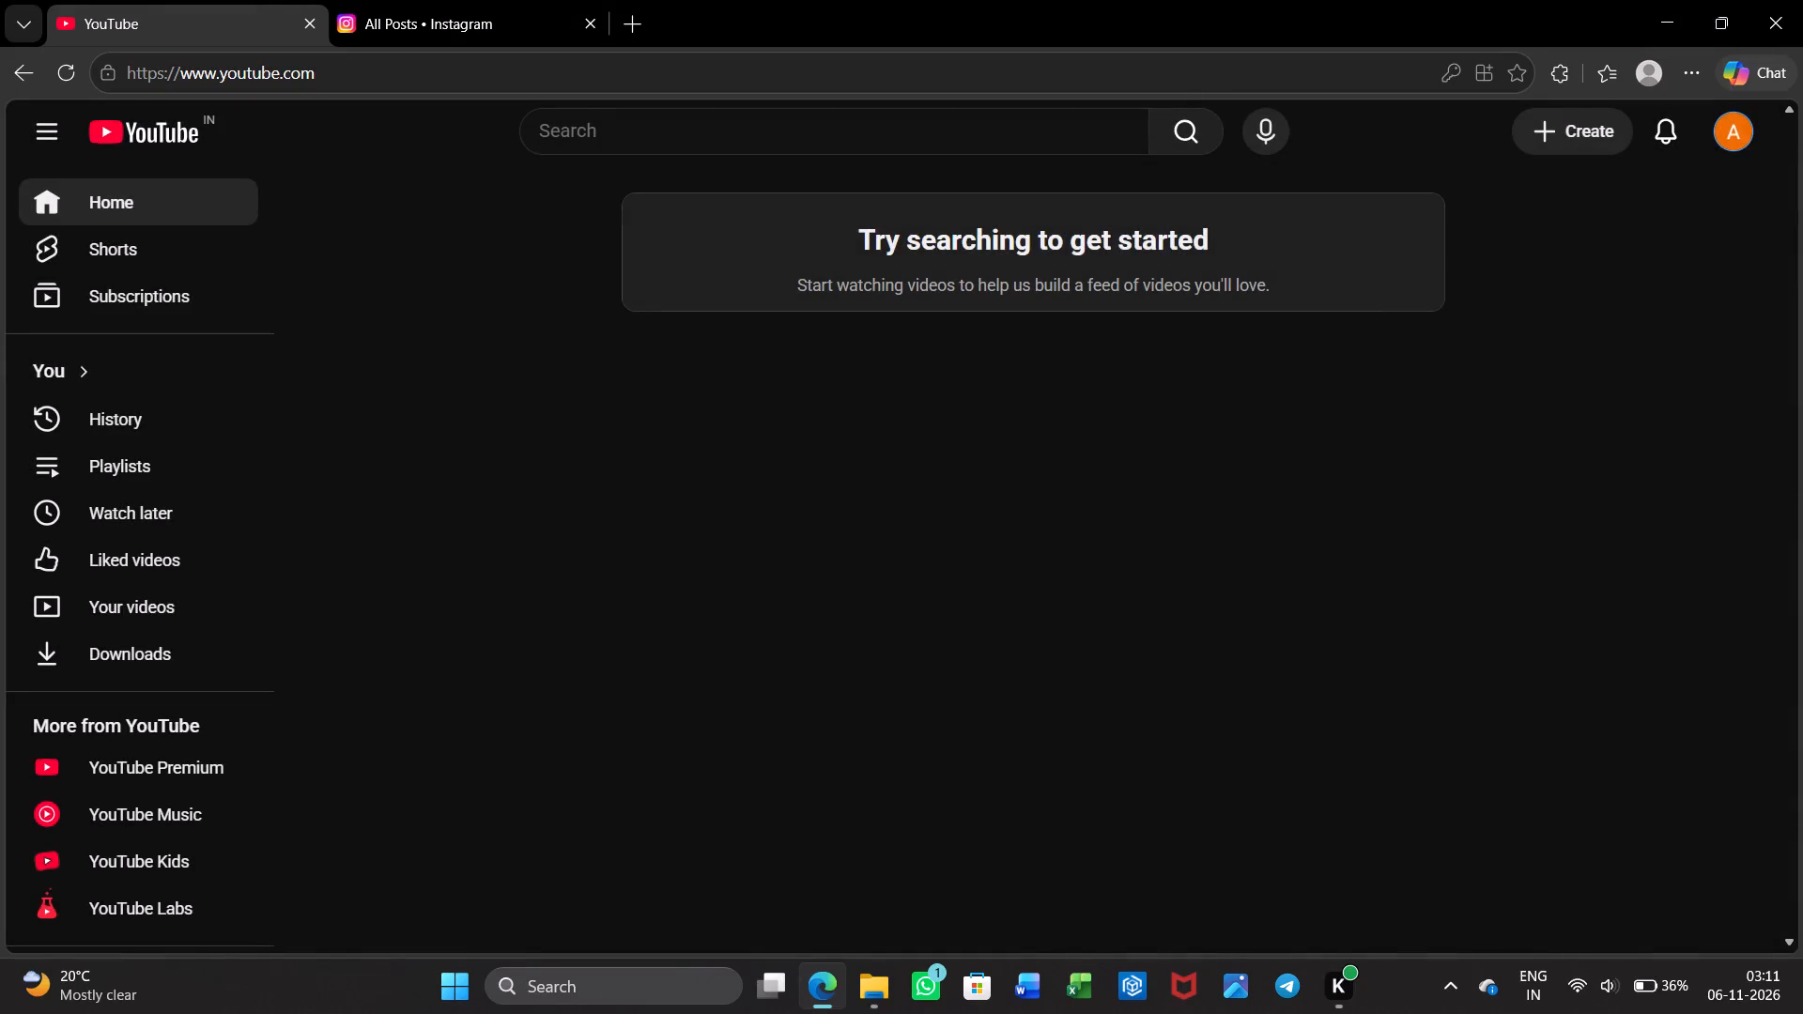
Create the YouTube channel with the prefilled name and handle.
click(1726, 122)
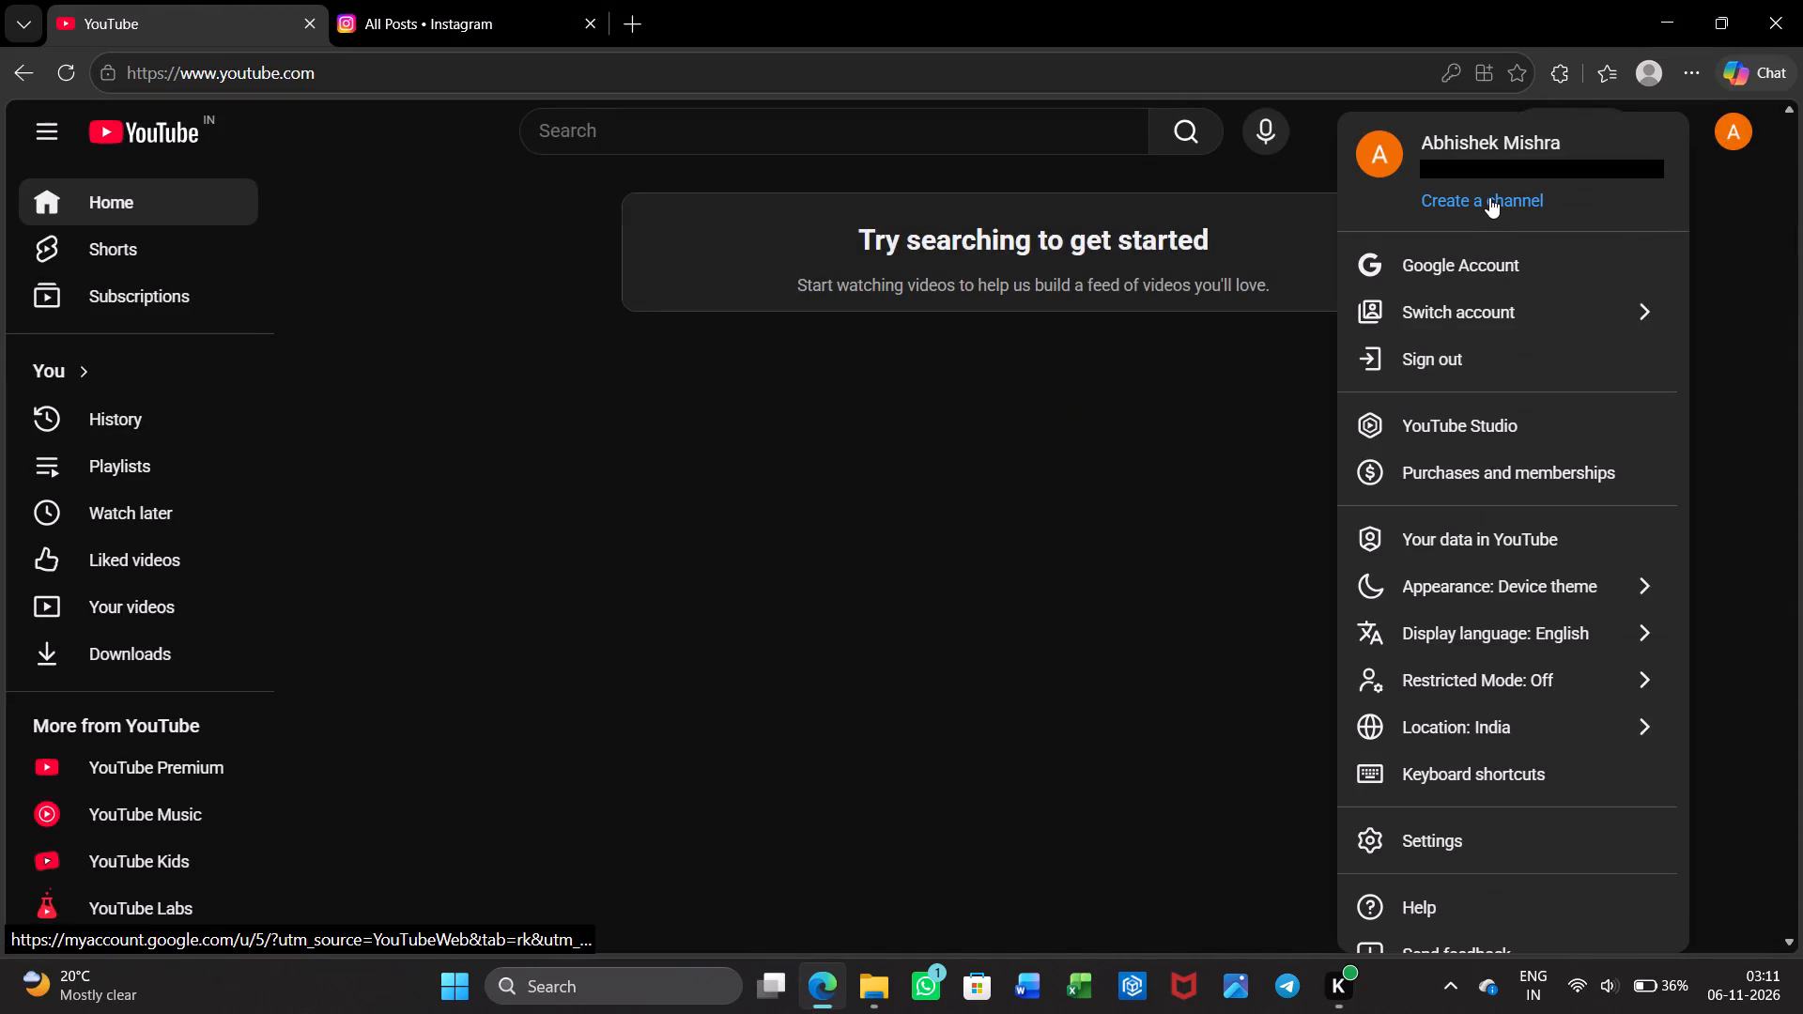
click(1489, 197)
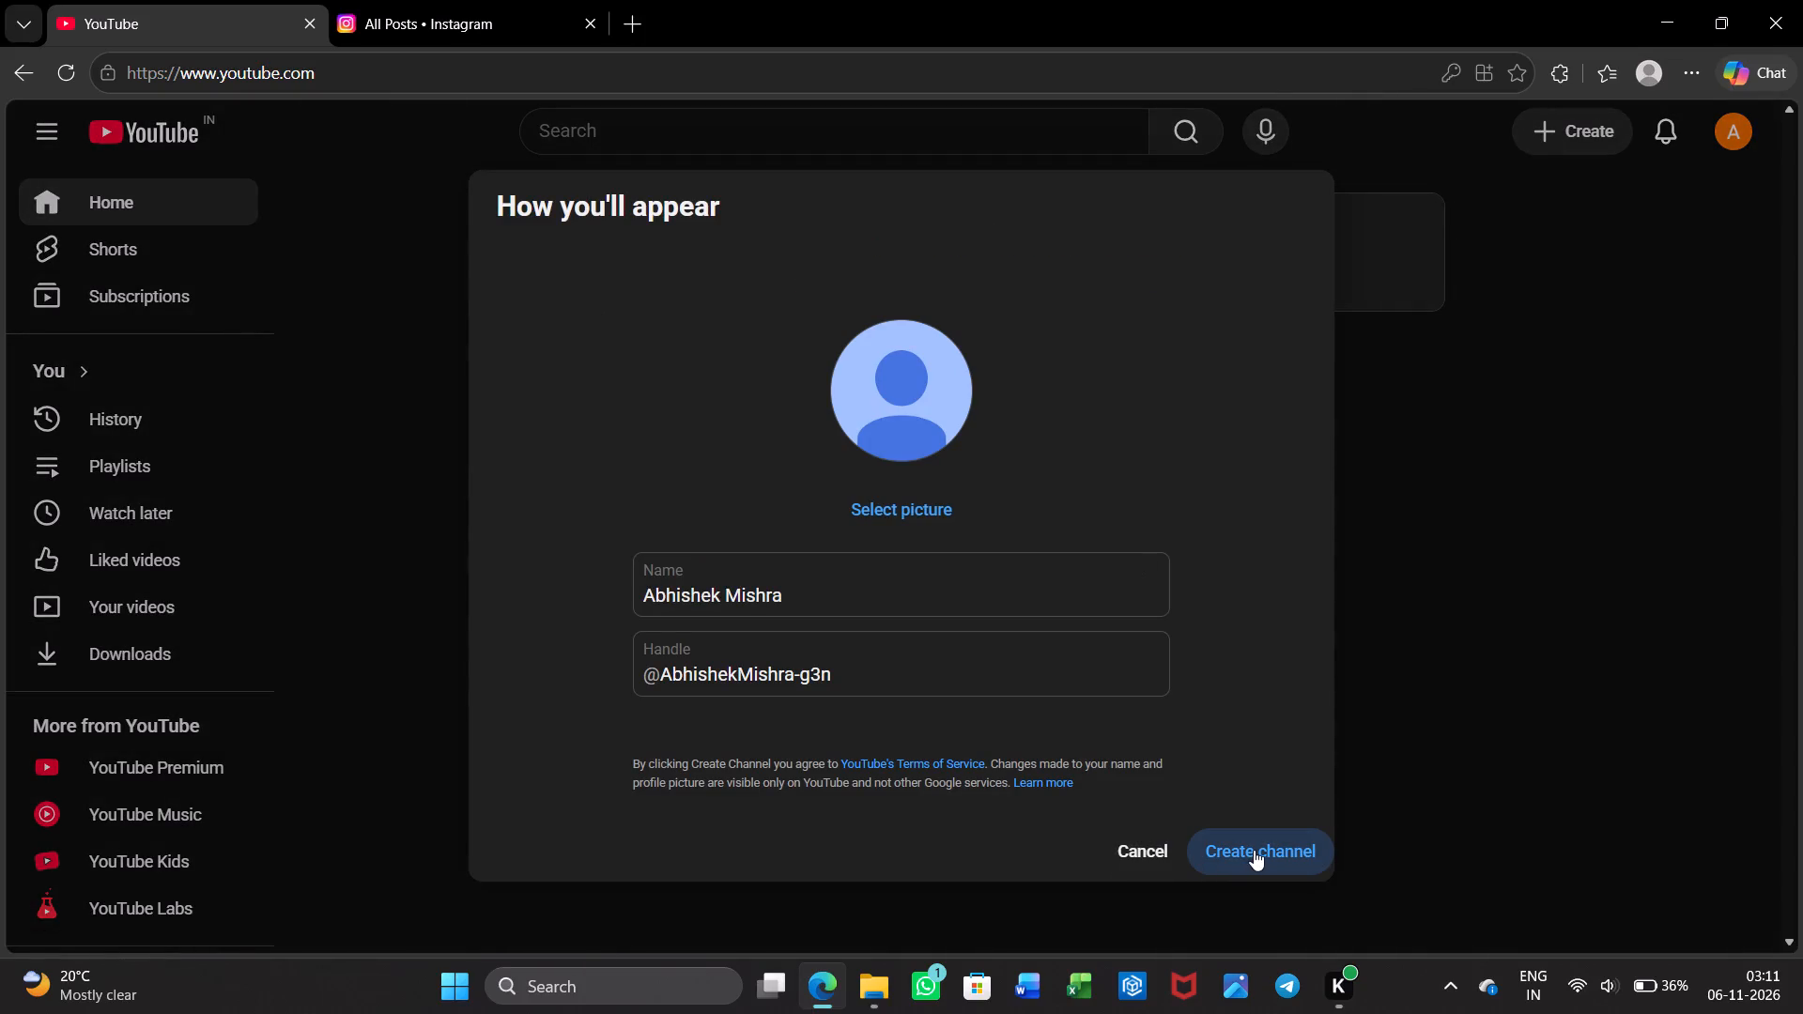
click(1254, 850)
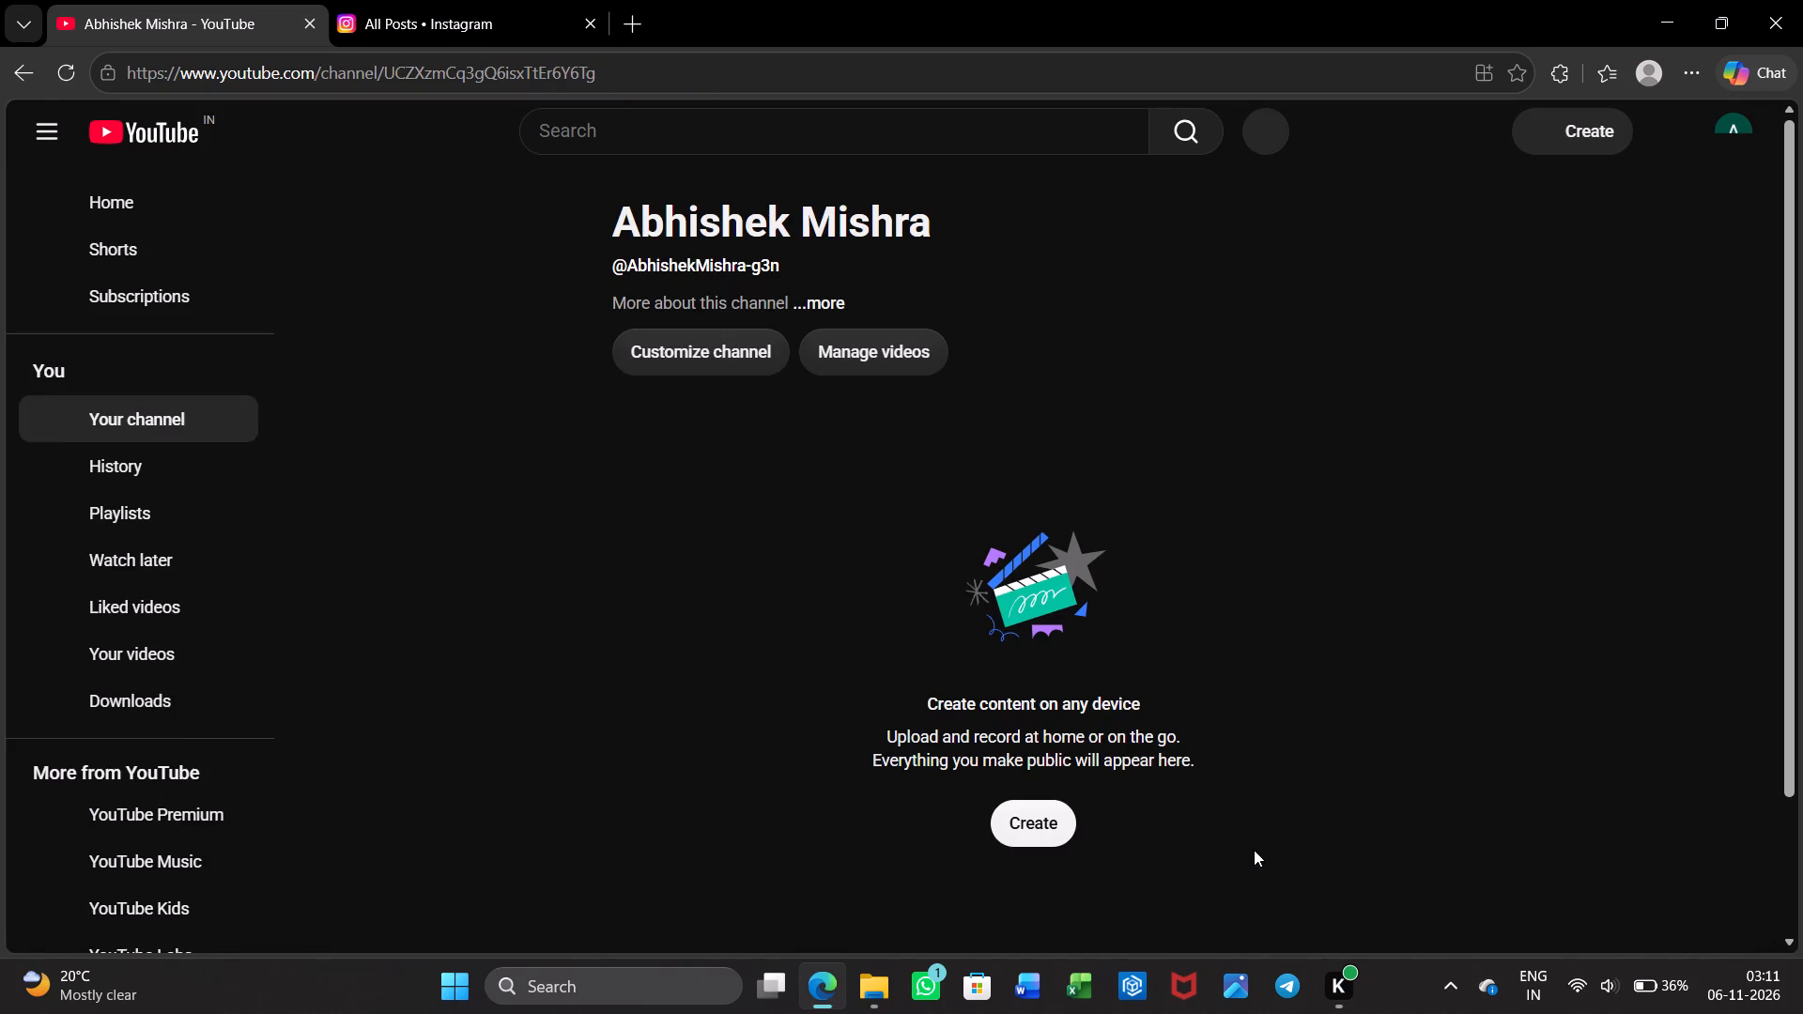
Open the customization page of the new channel and close the old channel page.
click(718, 348)
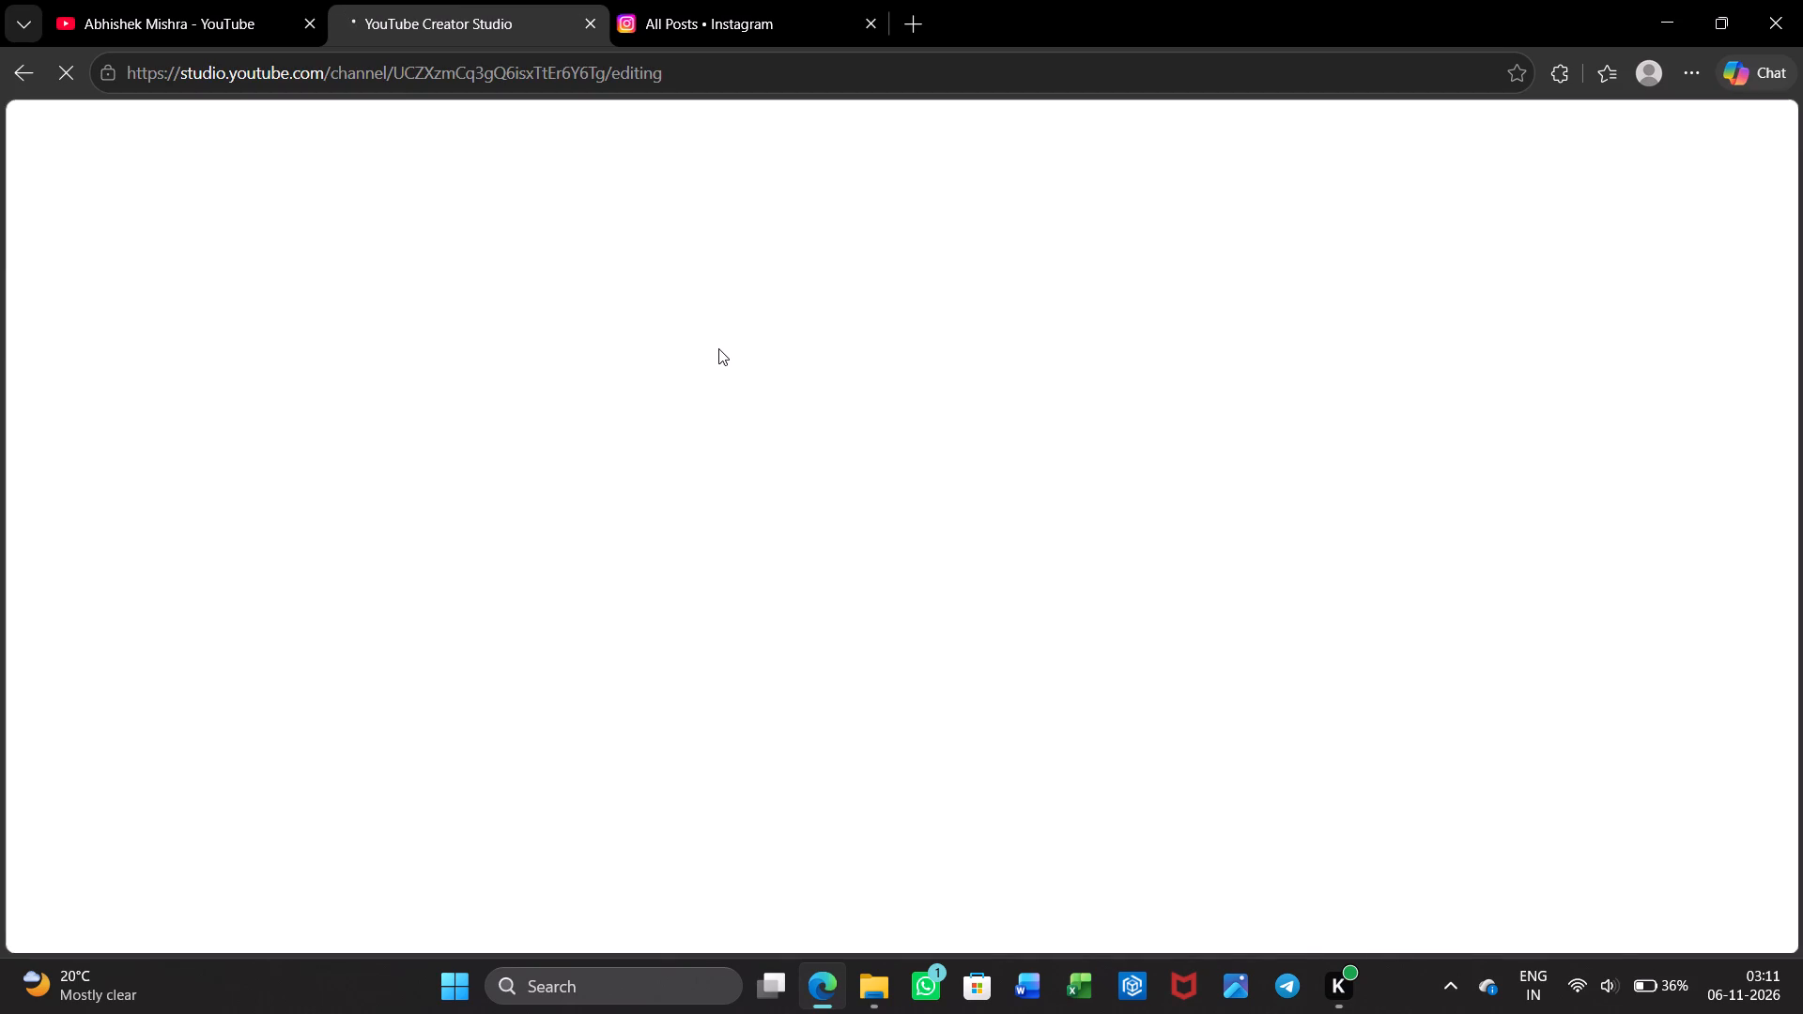
click(308, 23)
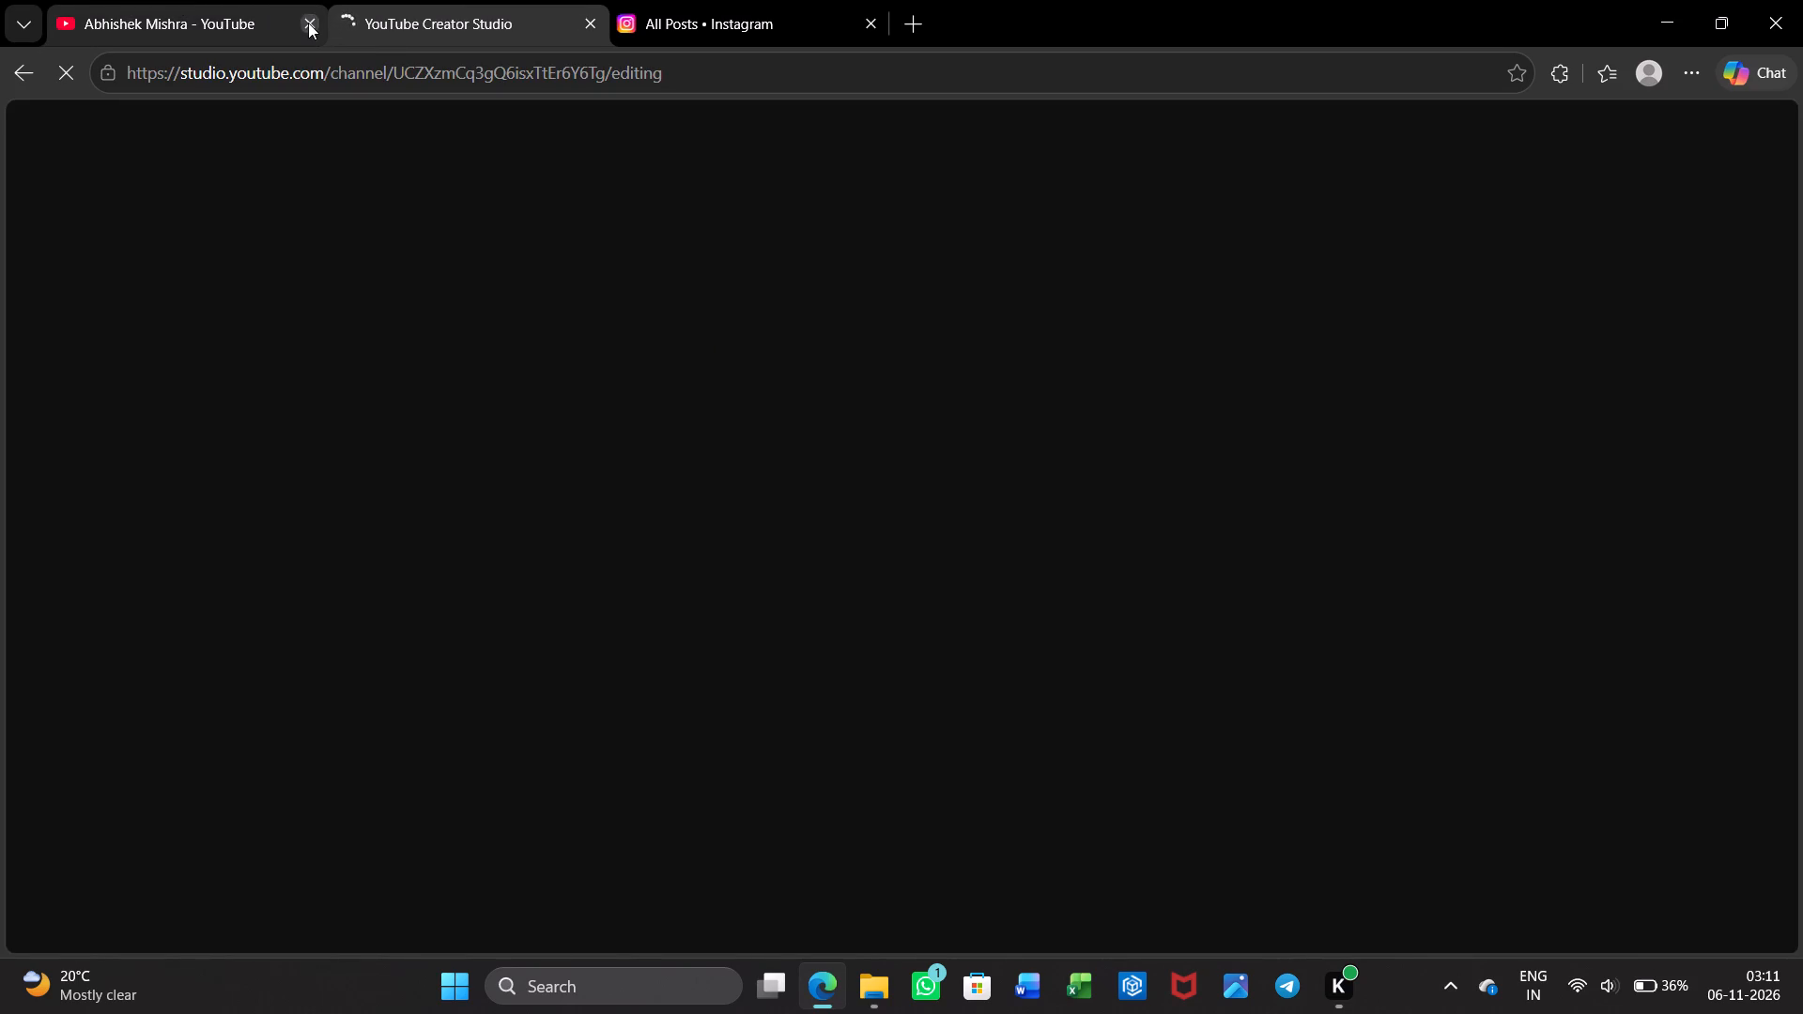
Open the ourbrainexplained profile from the Instagram post.
click(423, 0)
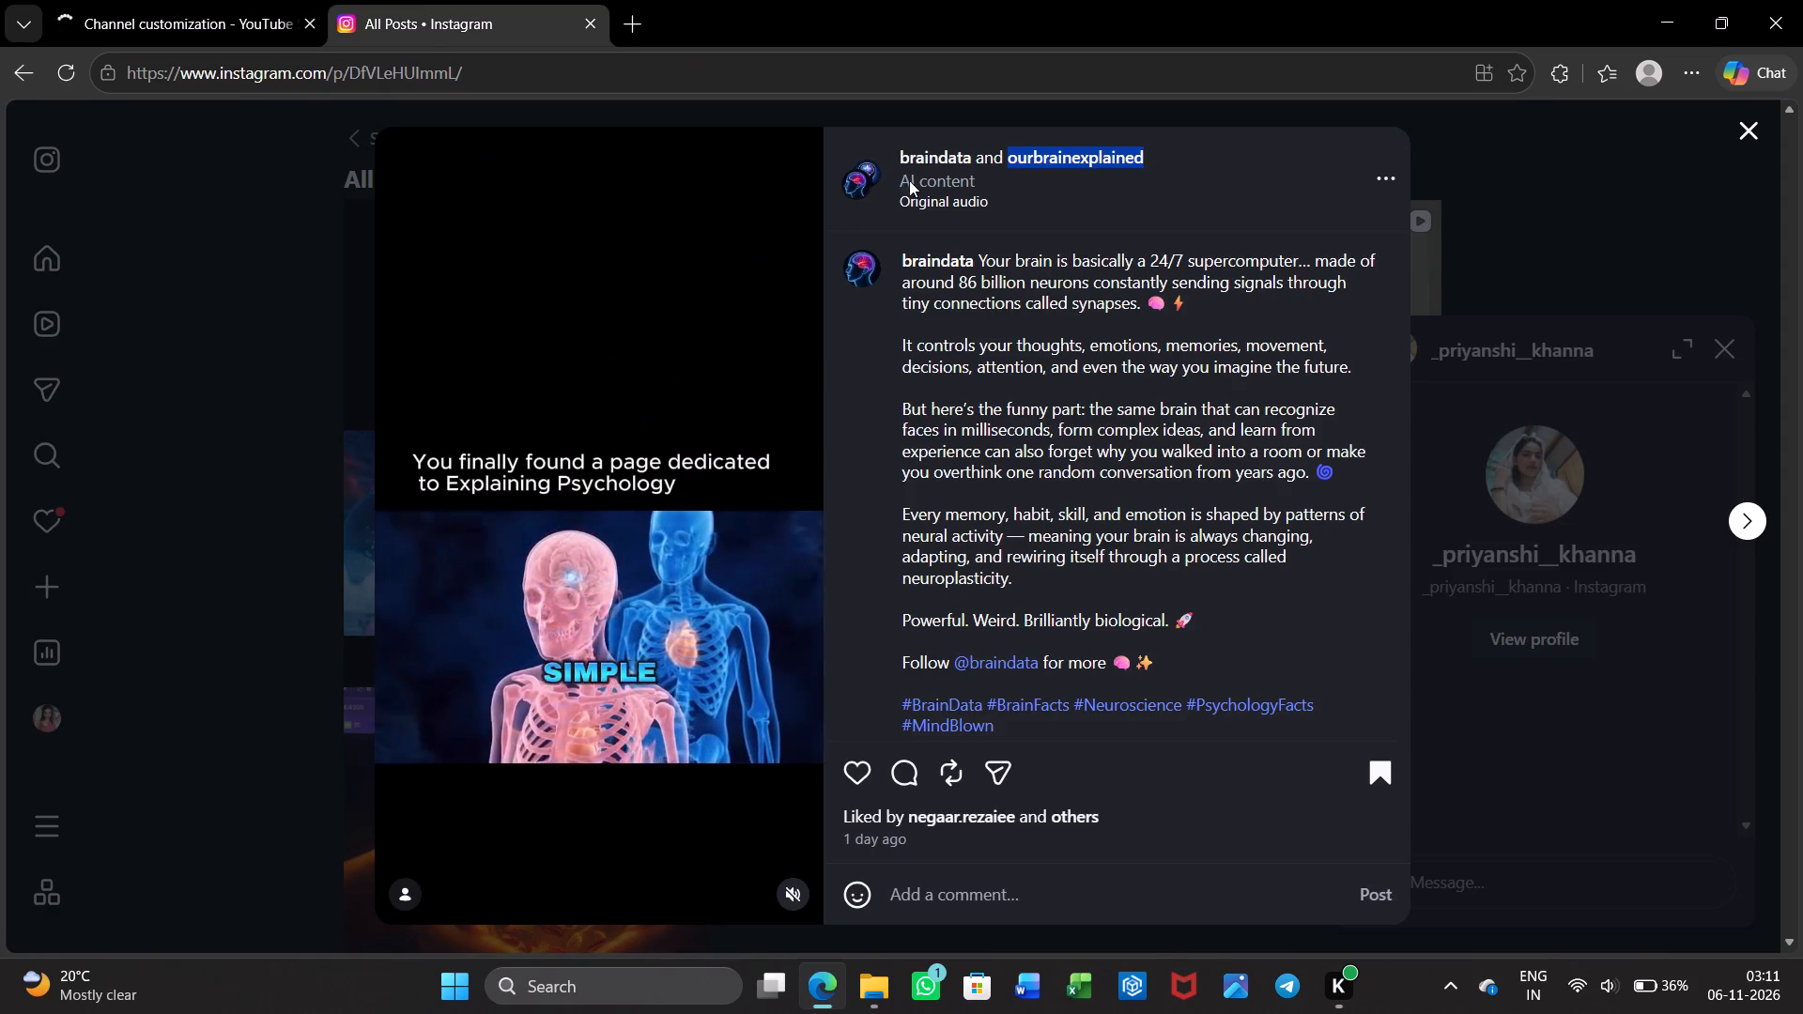
click(1028, 155)
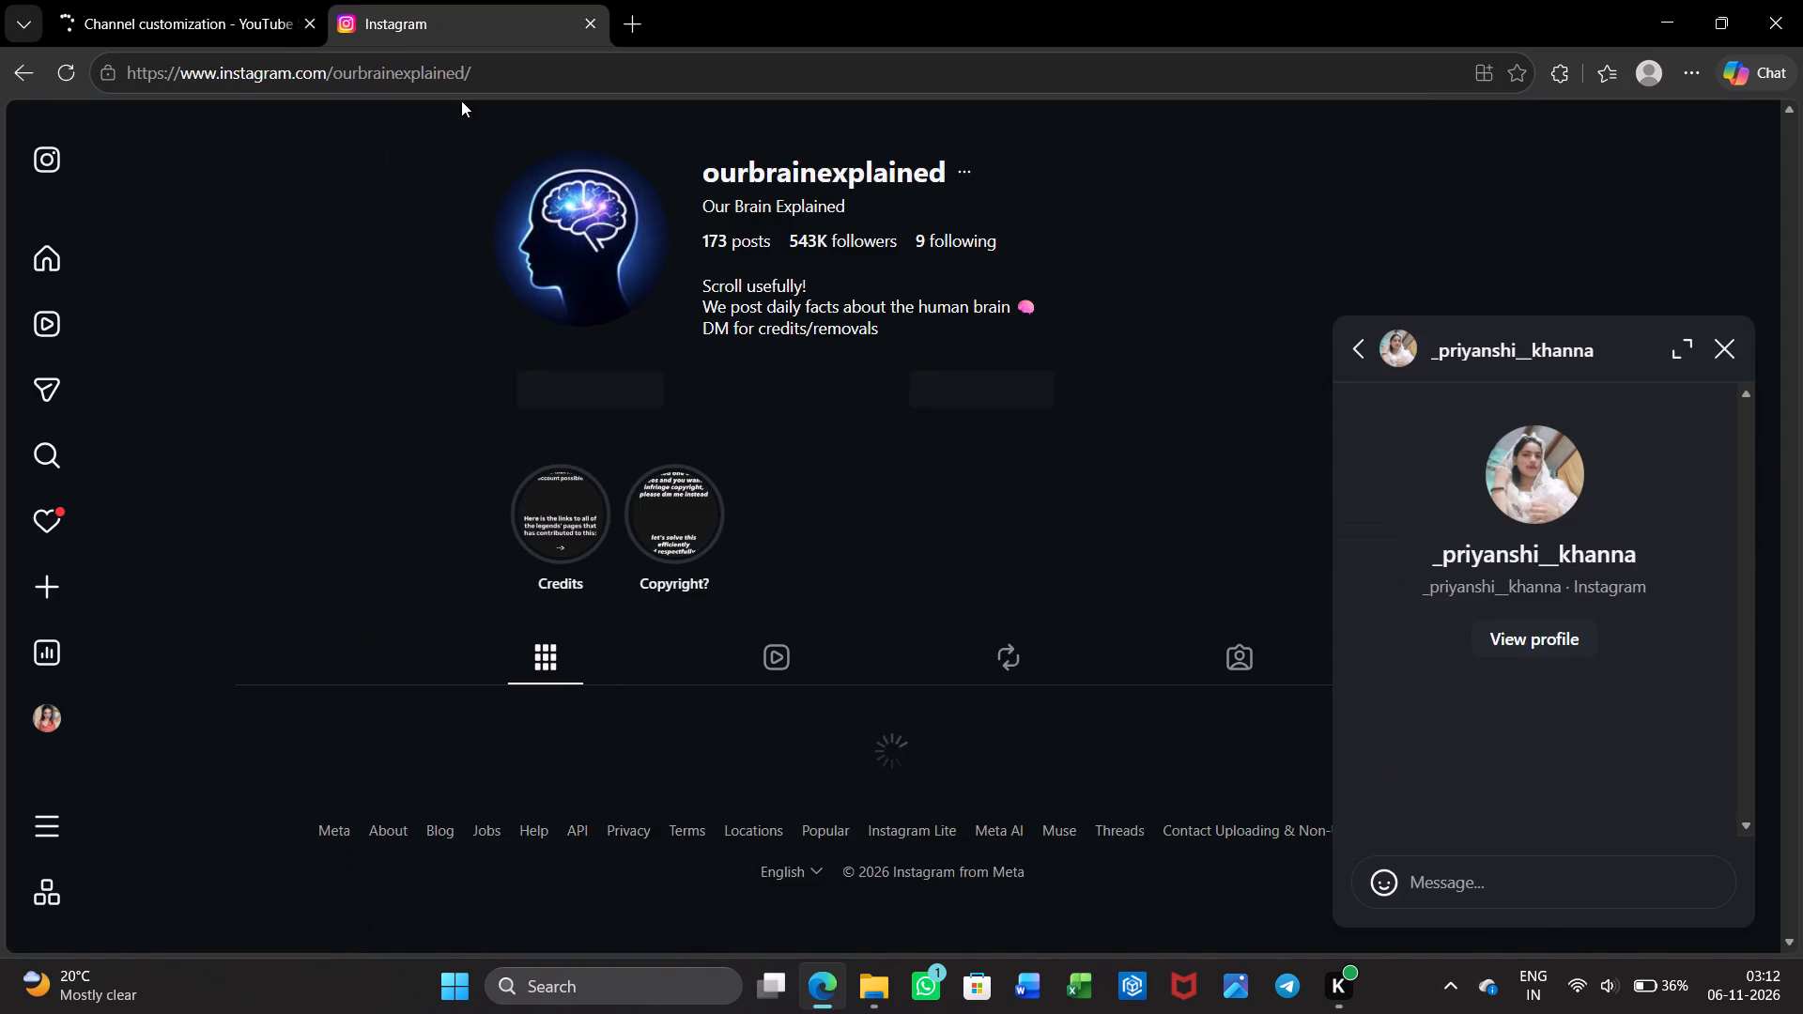
Return to YouTube Studio and dismiss its welcome message.
click(187, 0)
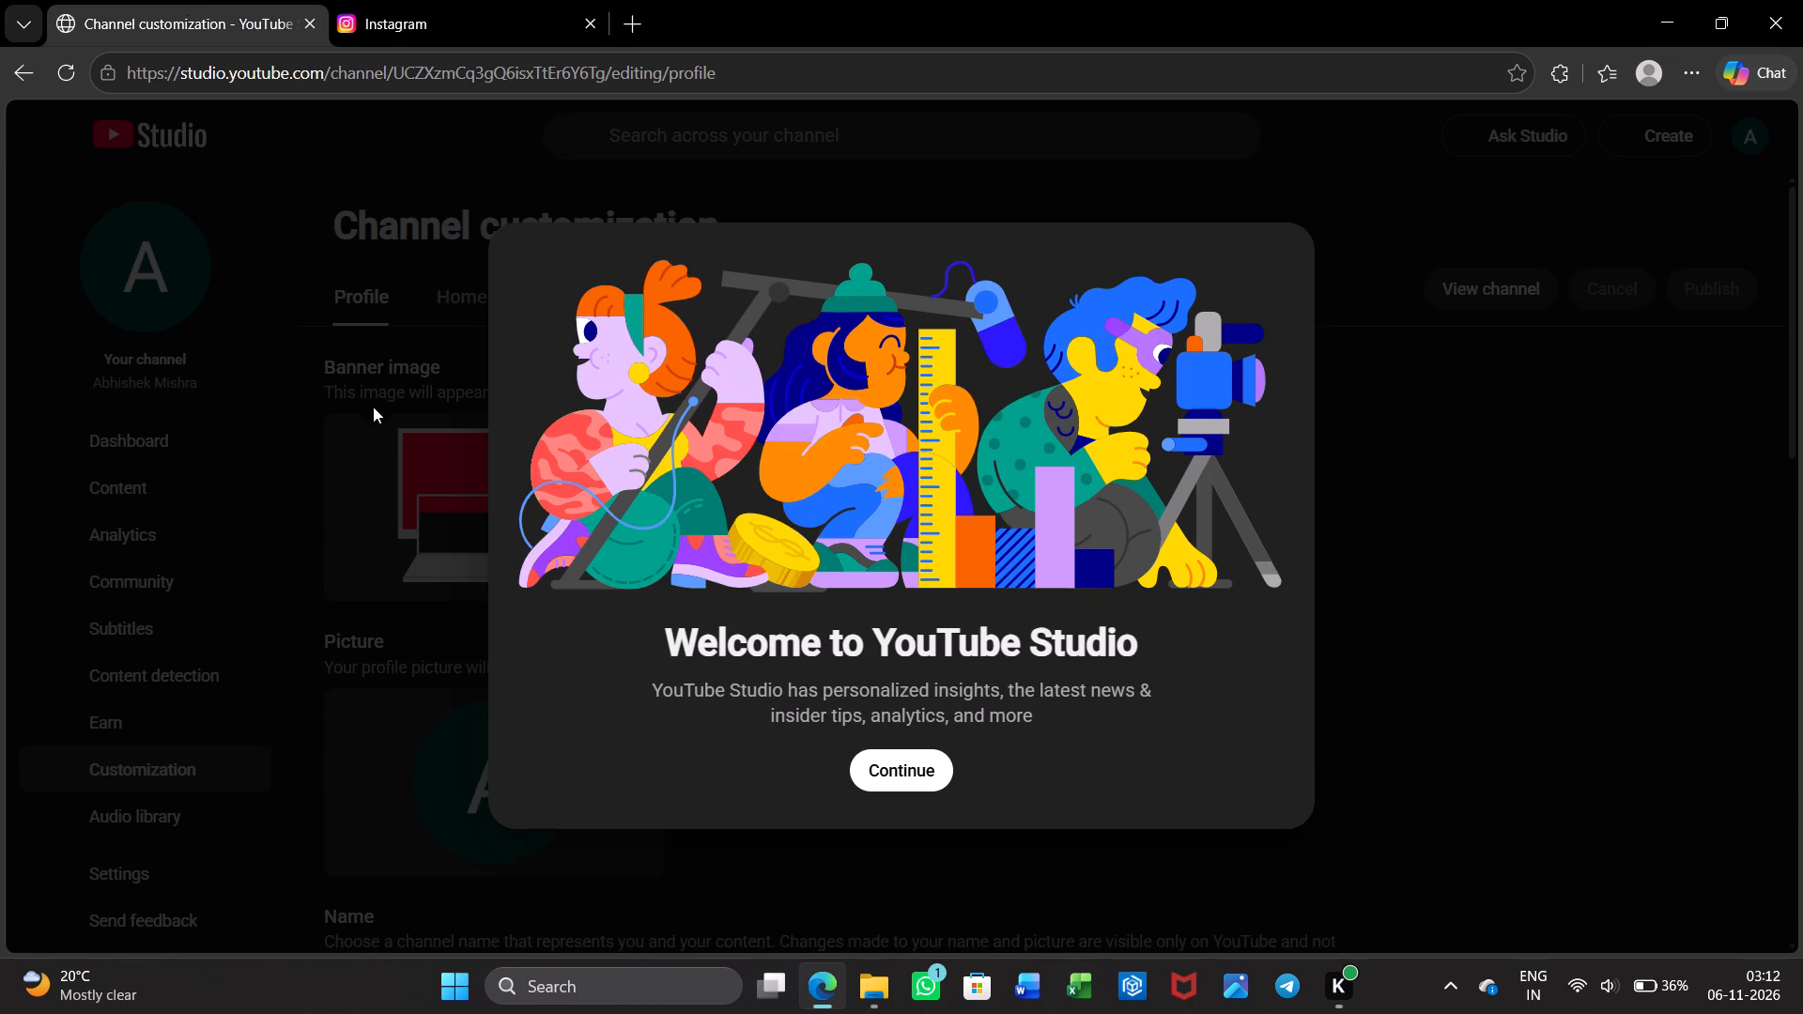
click(901, 770)
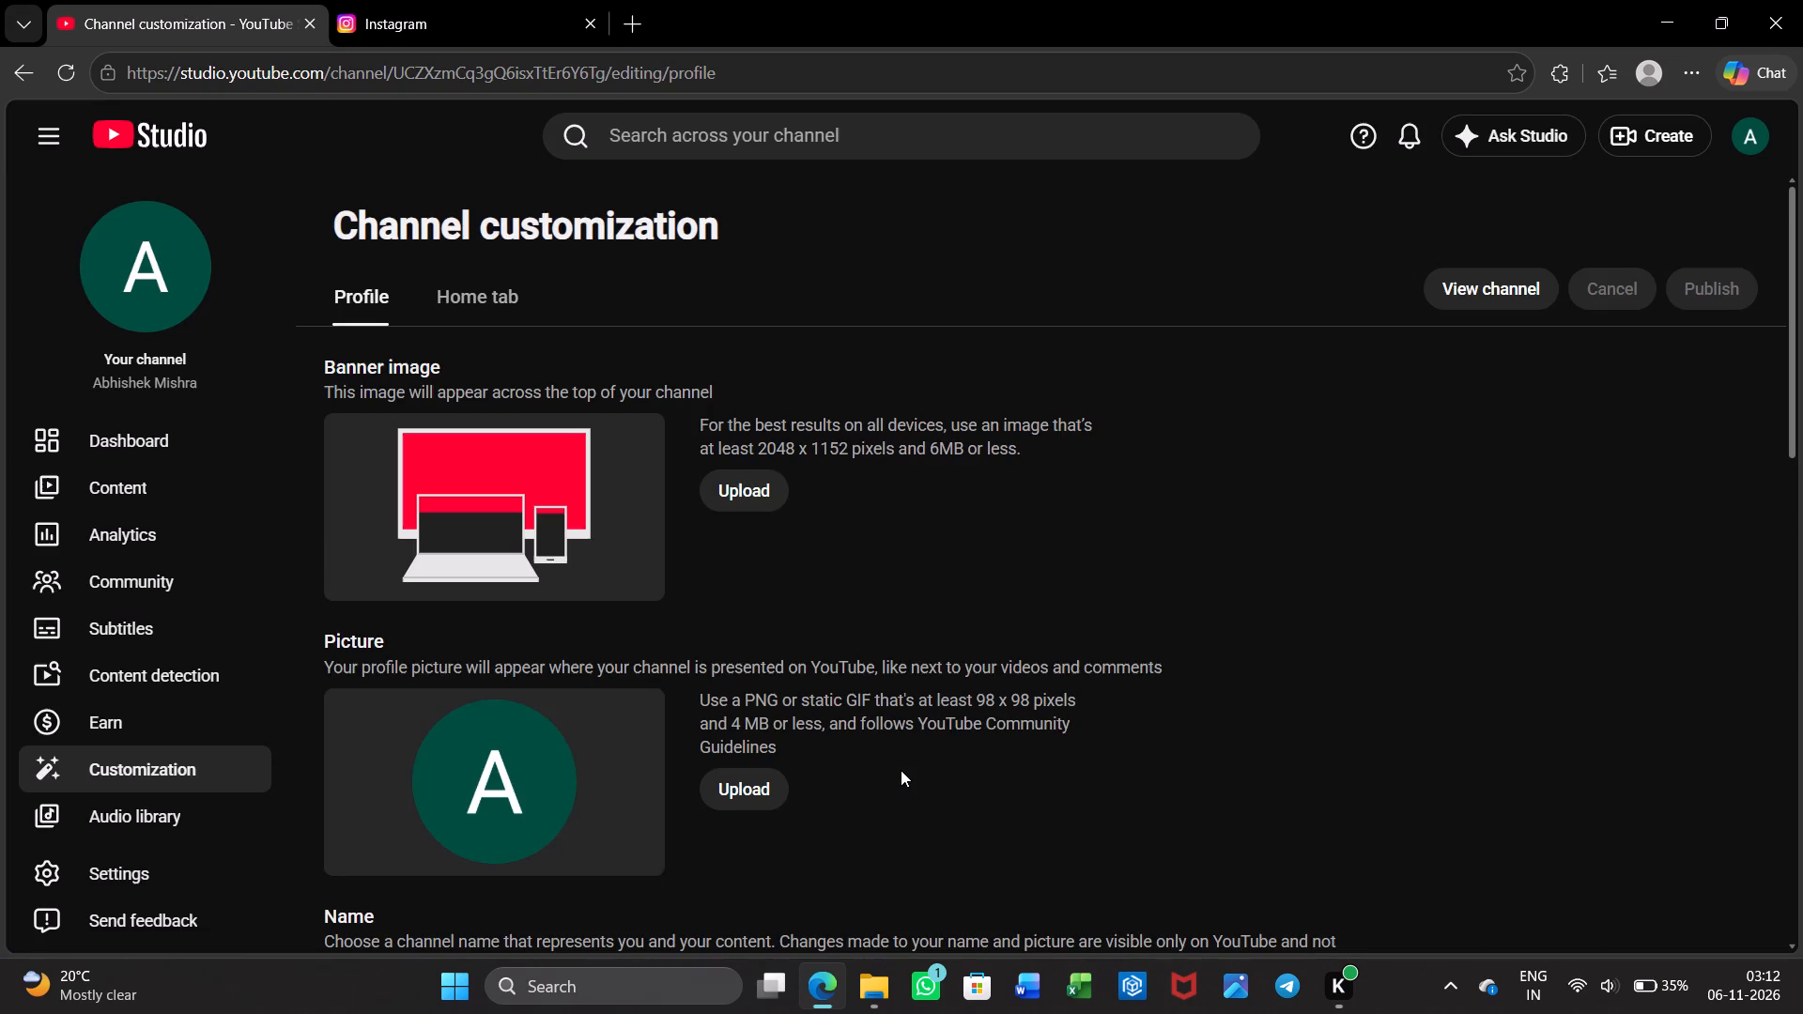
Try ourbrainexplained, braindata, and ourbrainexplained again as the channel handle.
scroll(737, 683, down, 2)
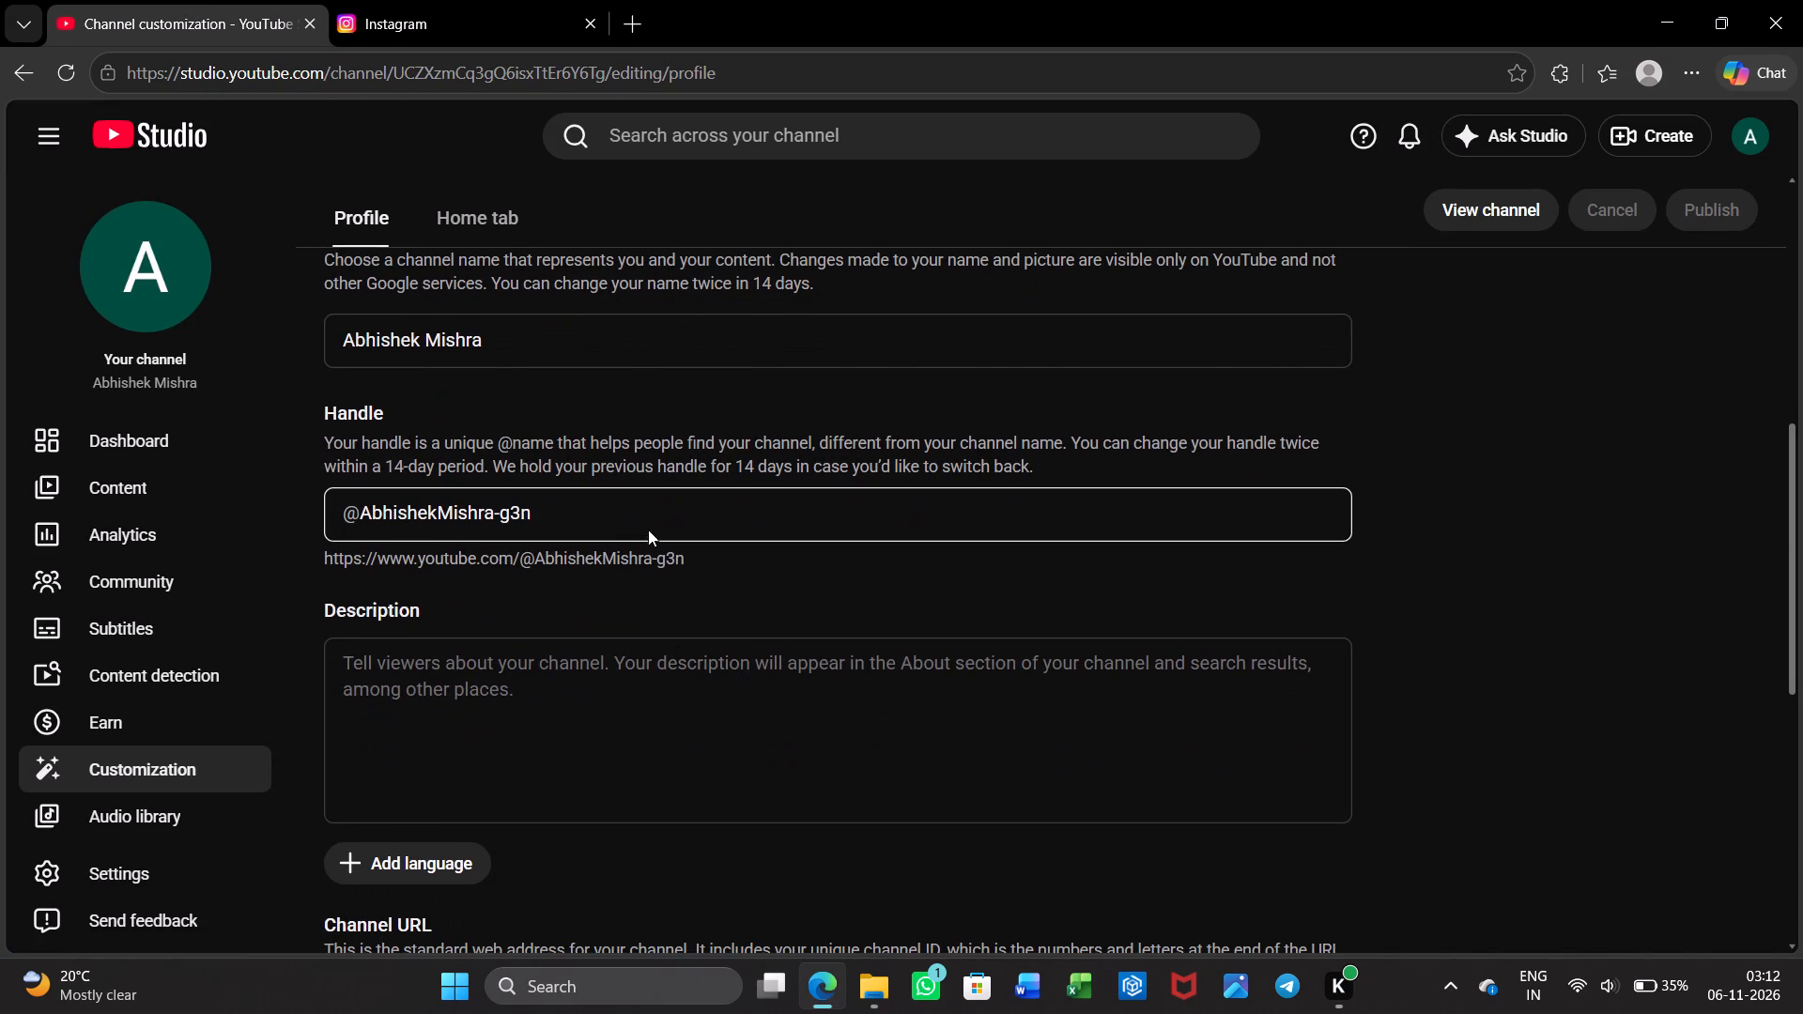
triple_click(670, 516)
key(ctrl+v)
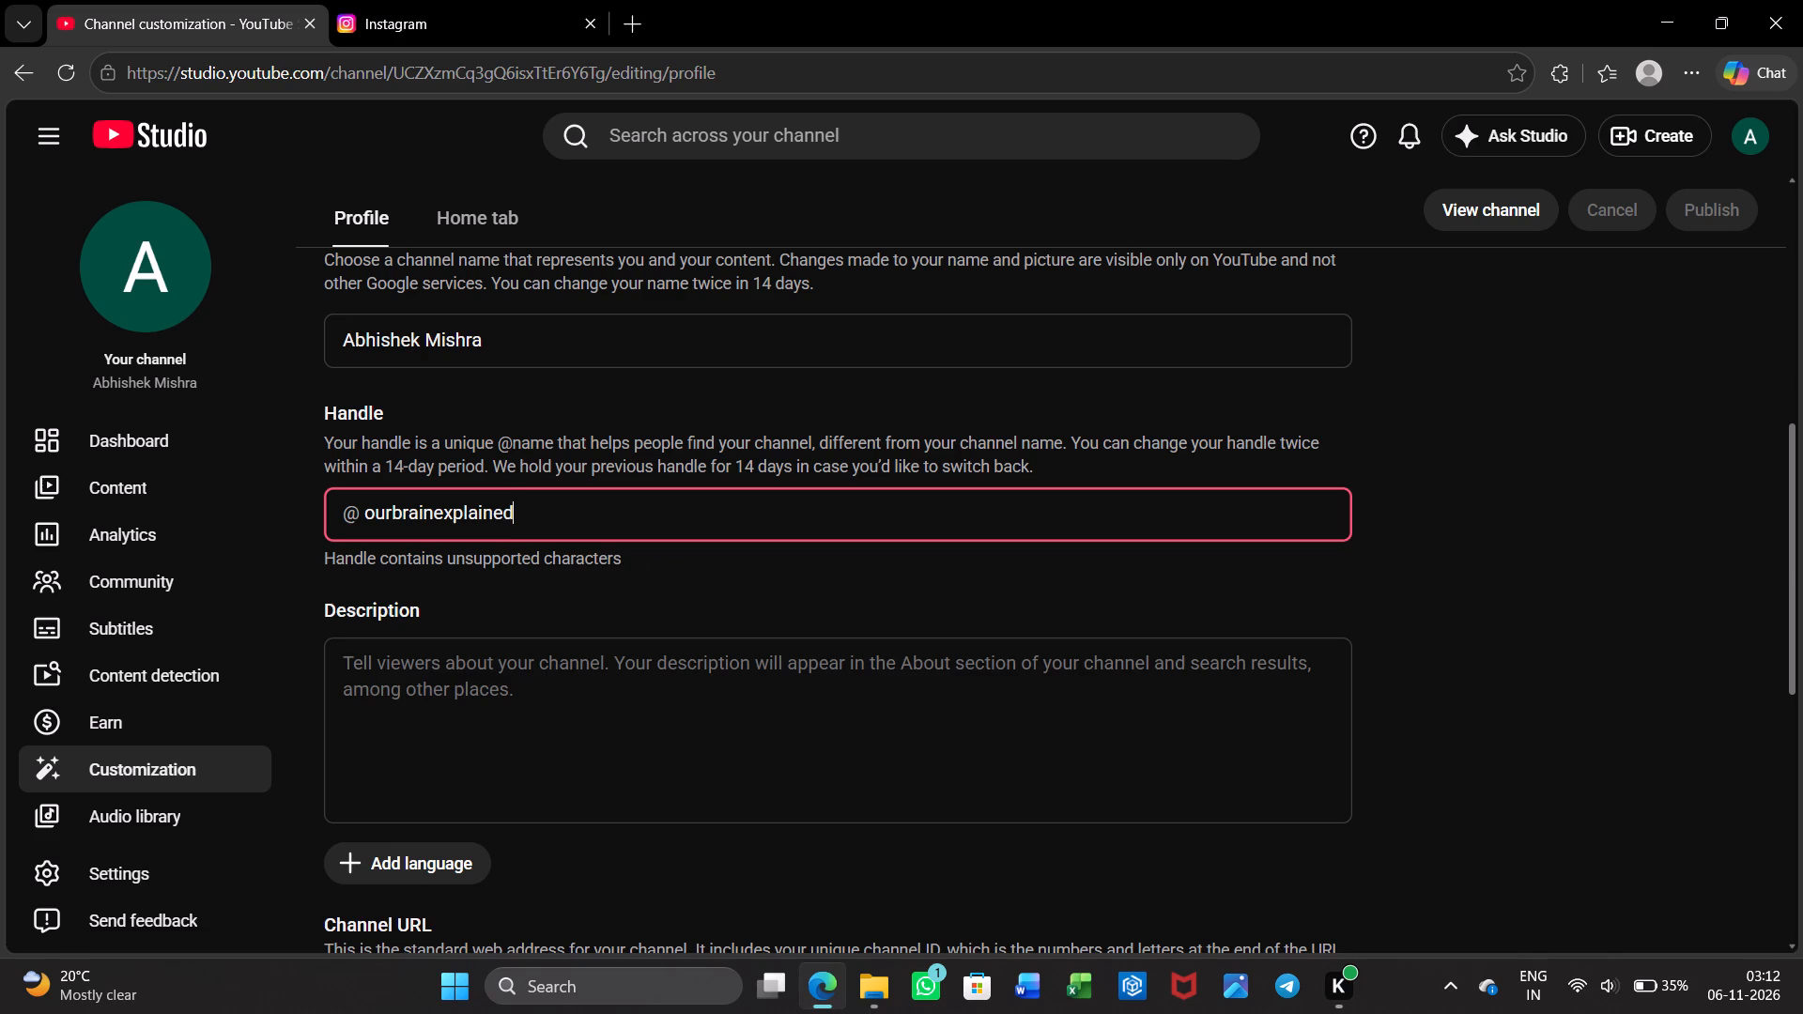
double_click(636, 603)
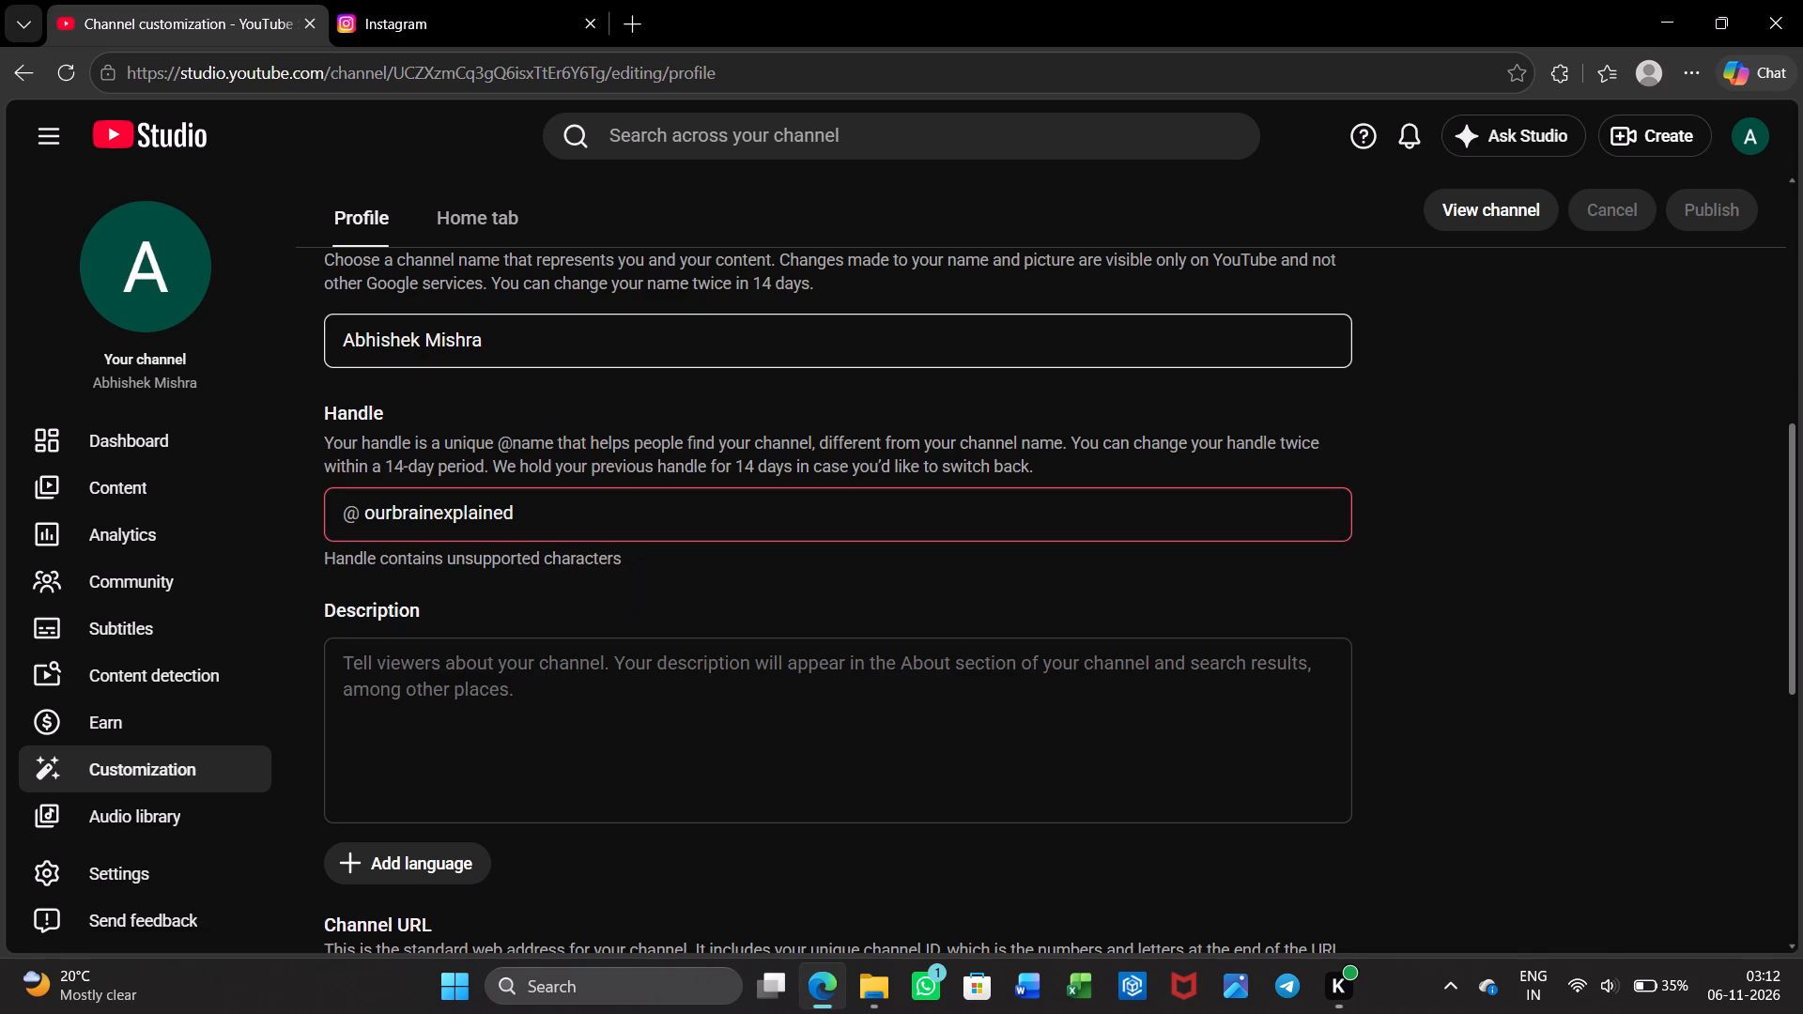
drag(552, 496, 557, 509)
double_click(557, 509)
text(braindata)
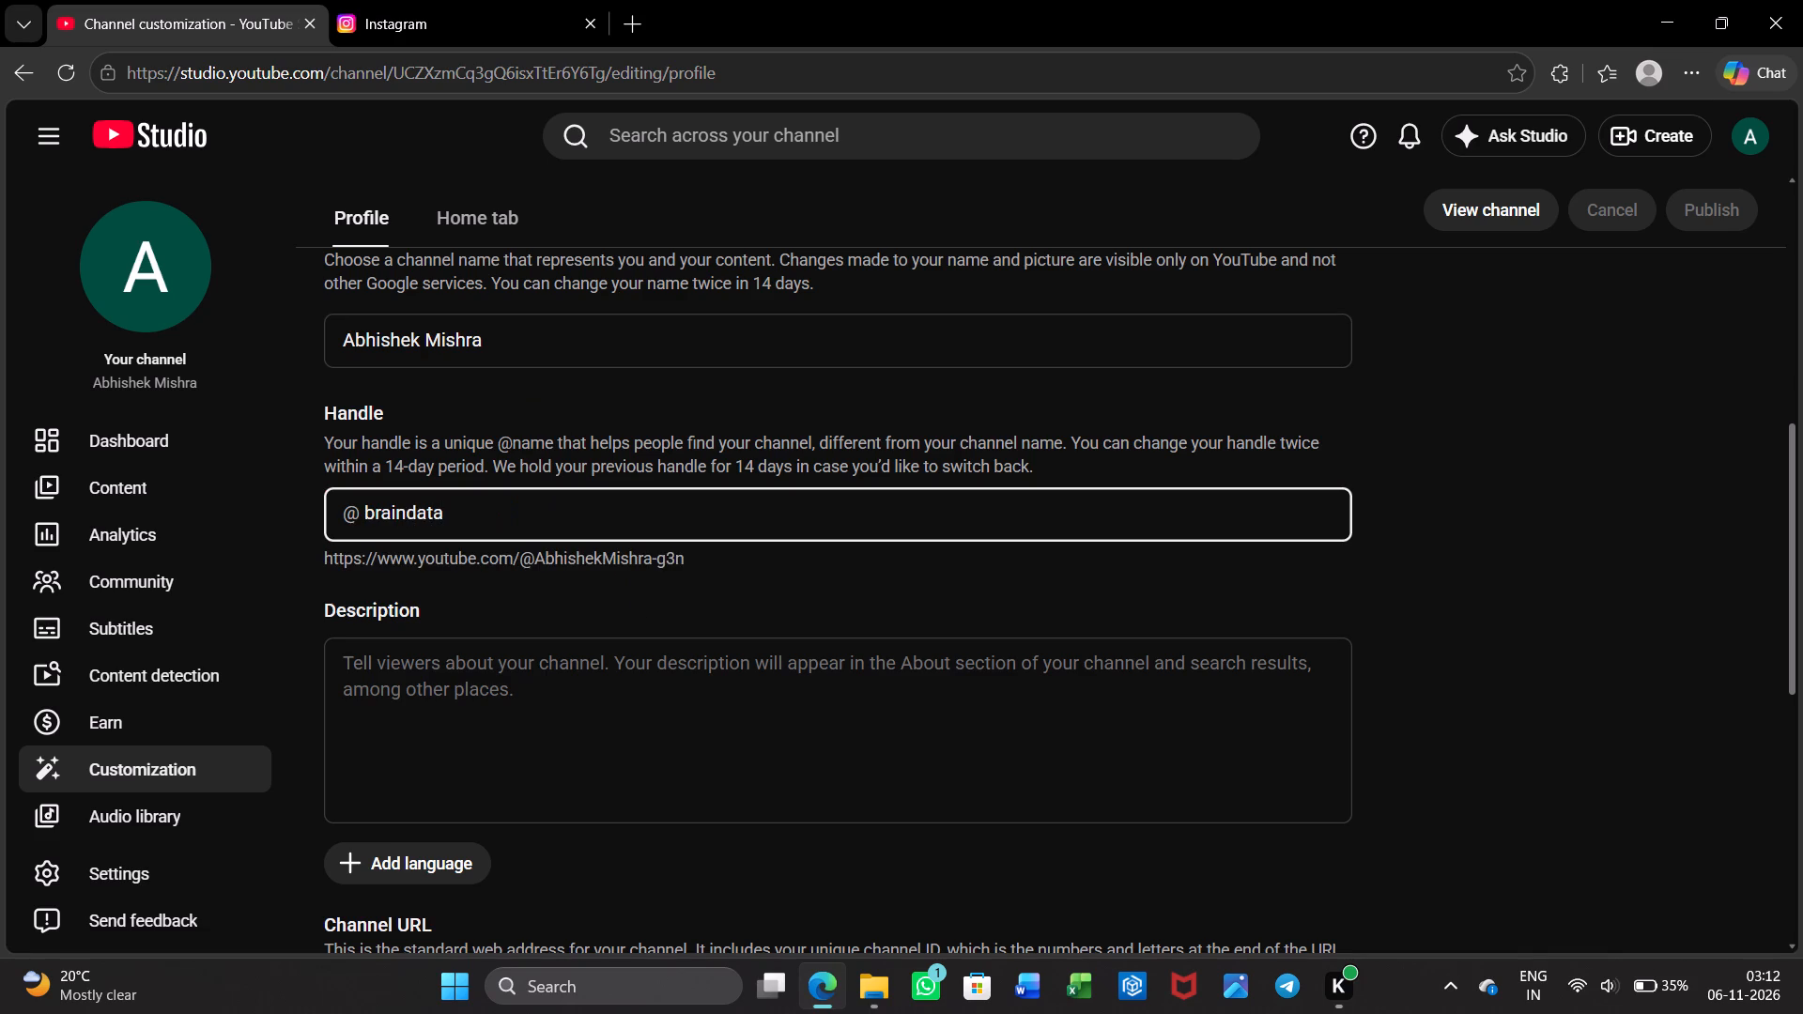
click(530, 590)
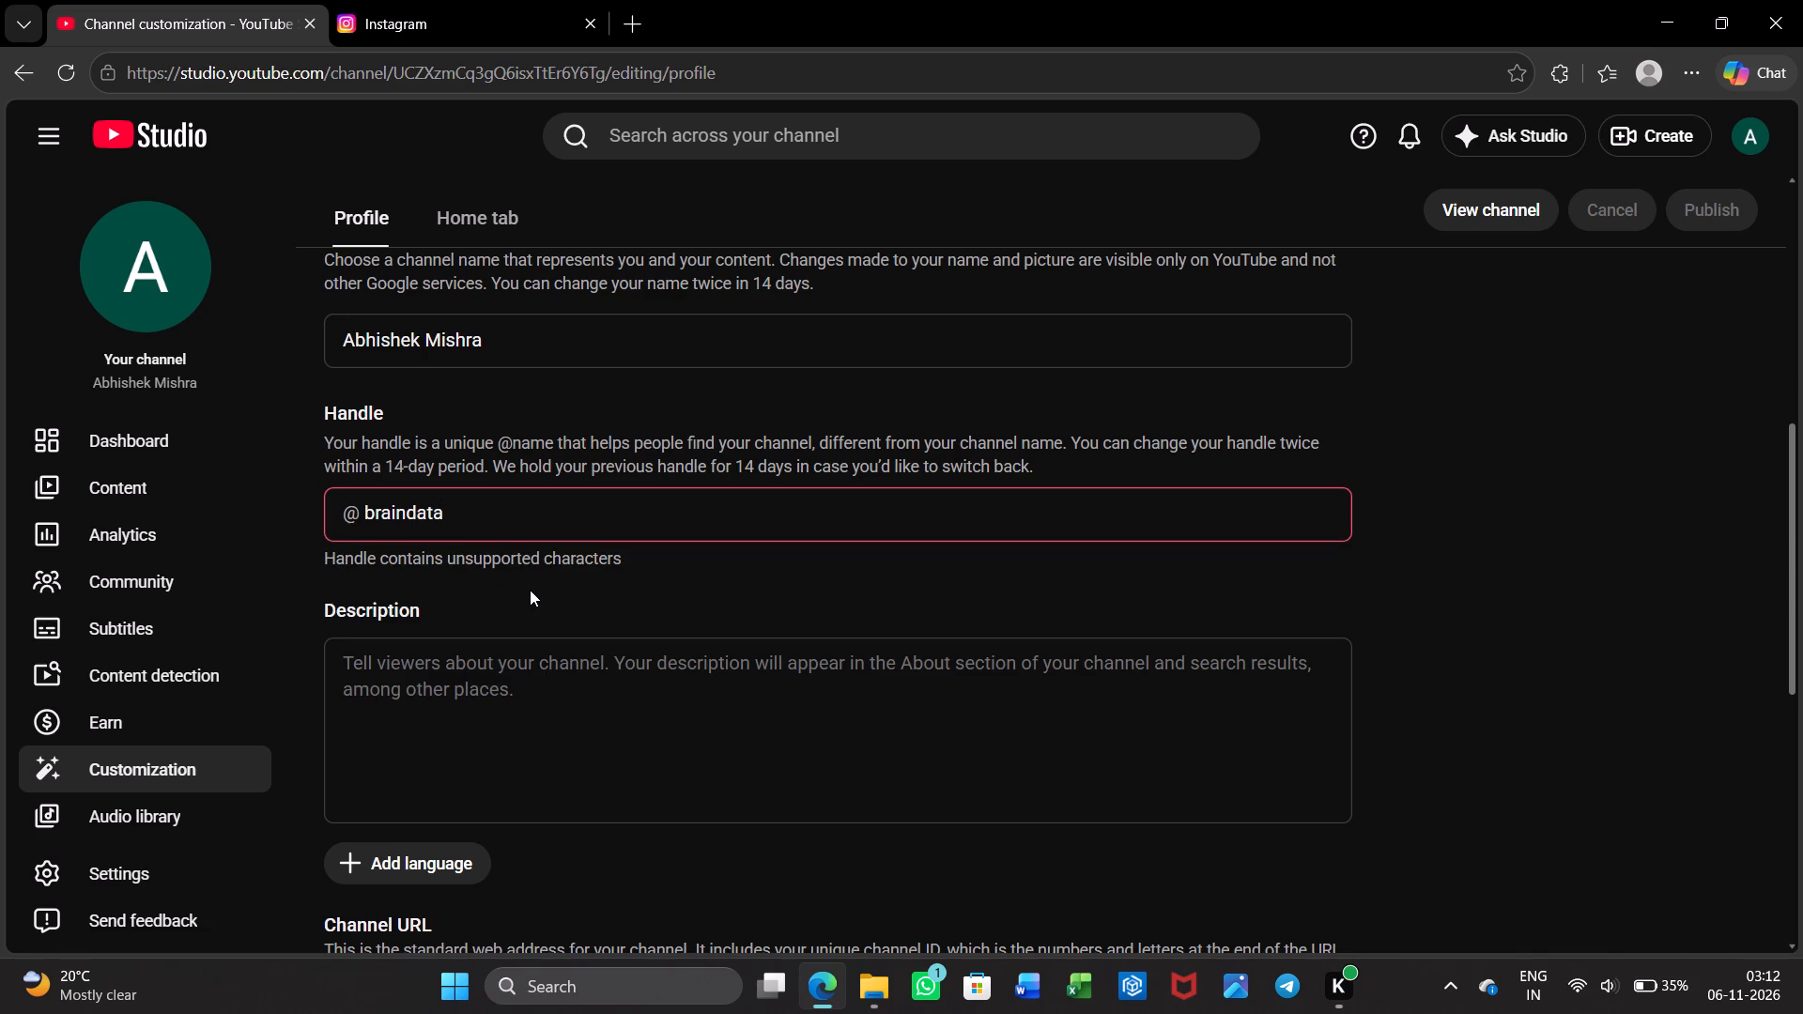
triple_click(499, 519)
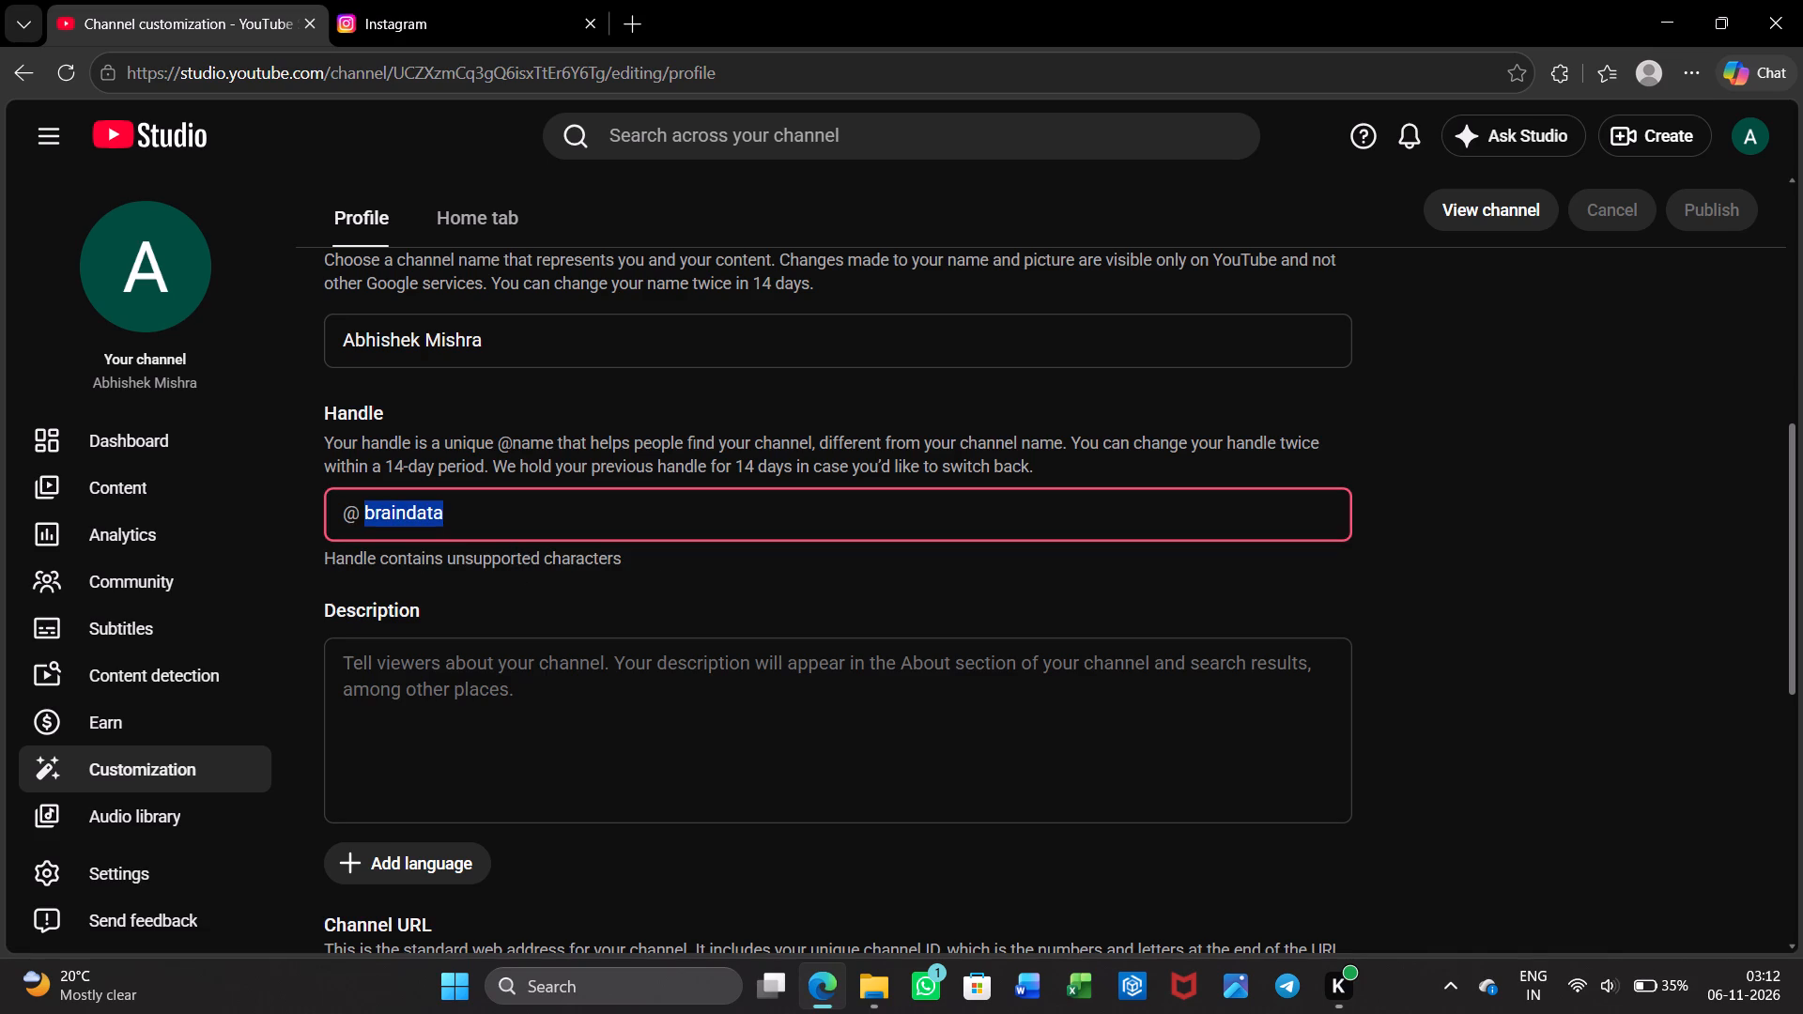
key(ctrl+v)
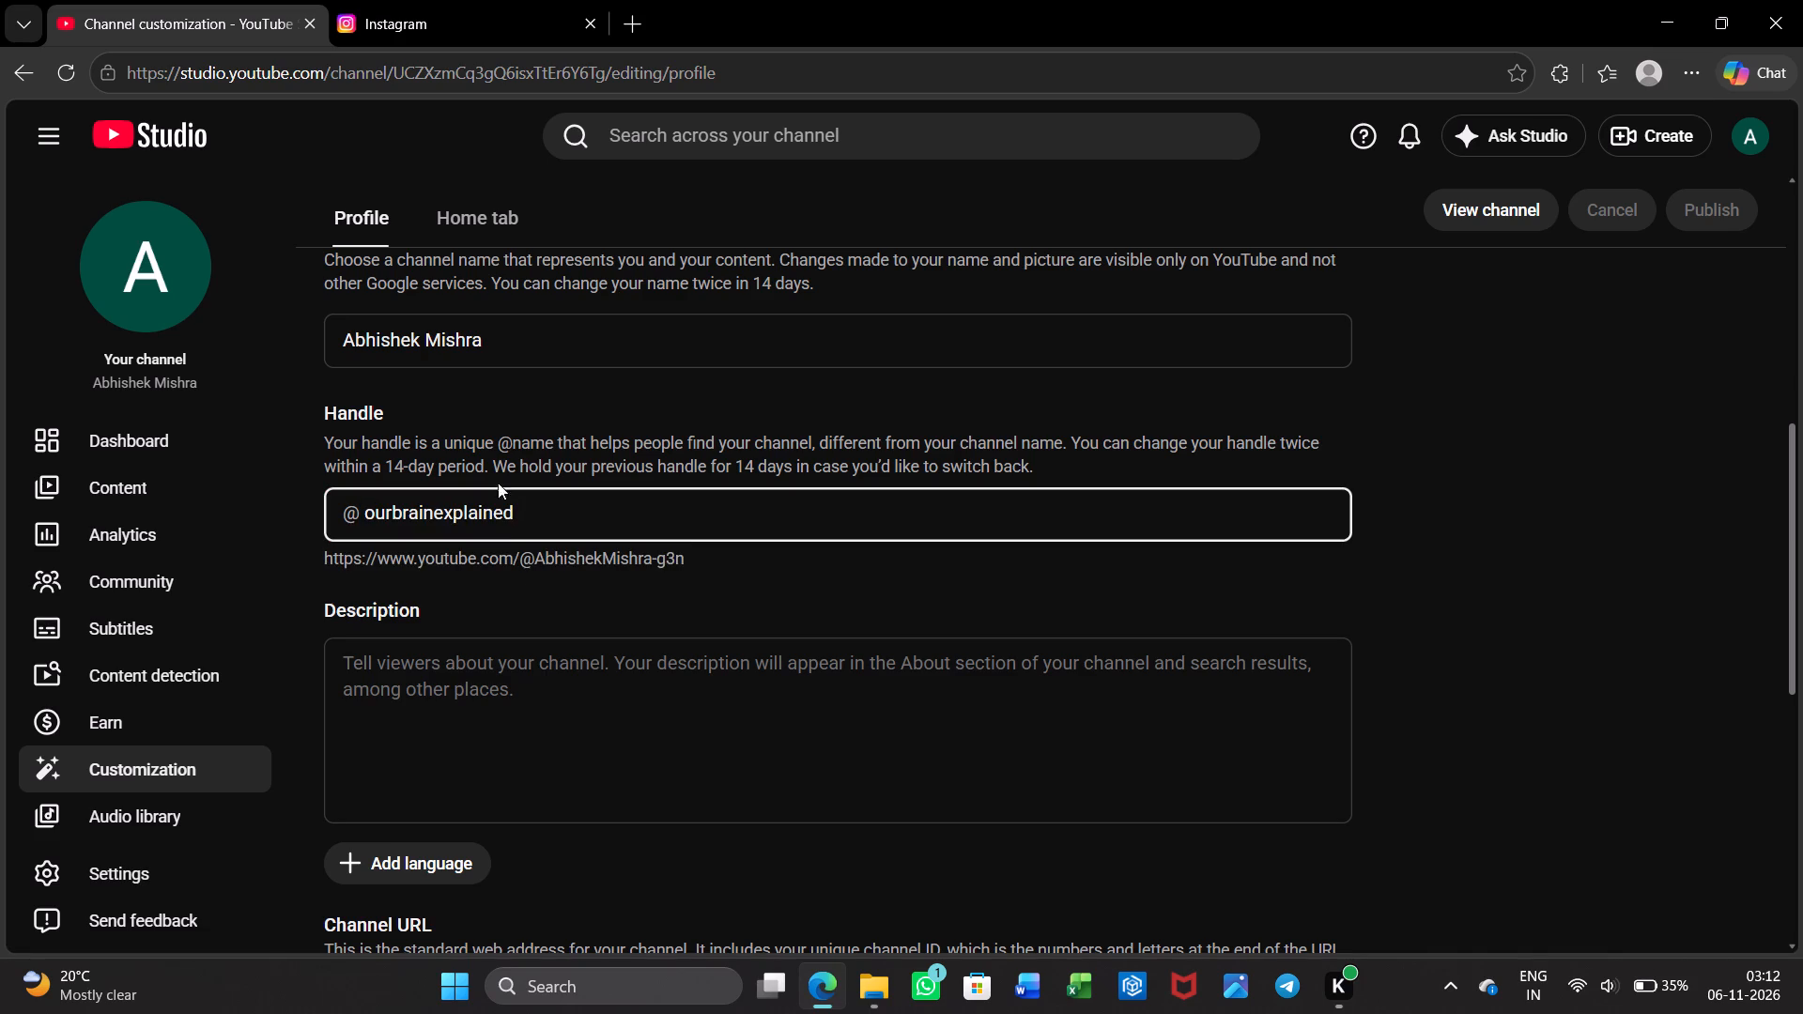
Replace the channel name with the display name Our Brain Explained copied from the Instagram profile.
triple_click(505, 343)
click(487, 0)
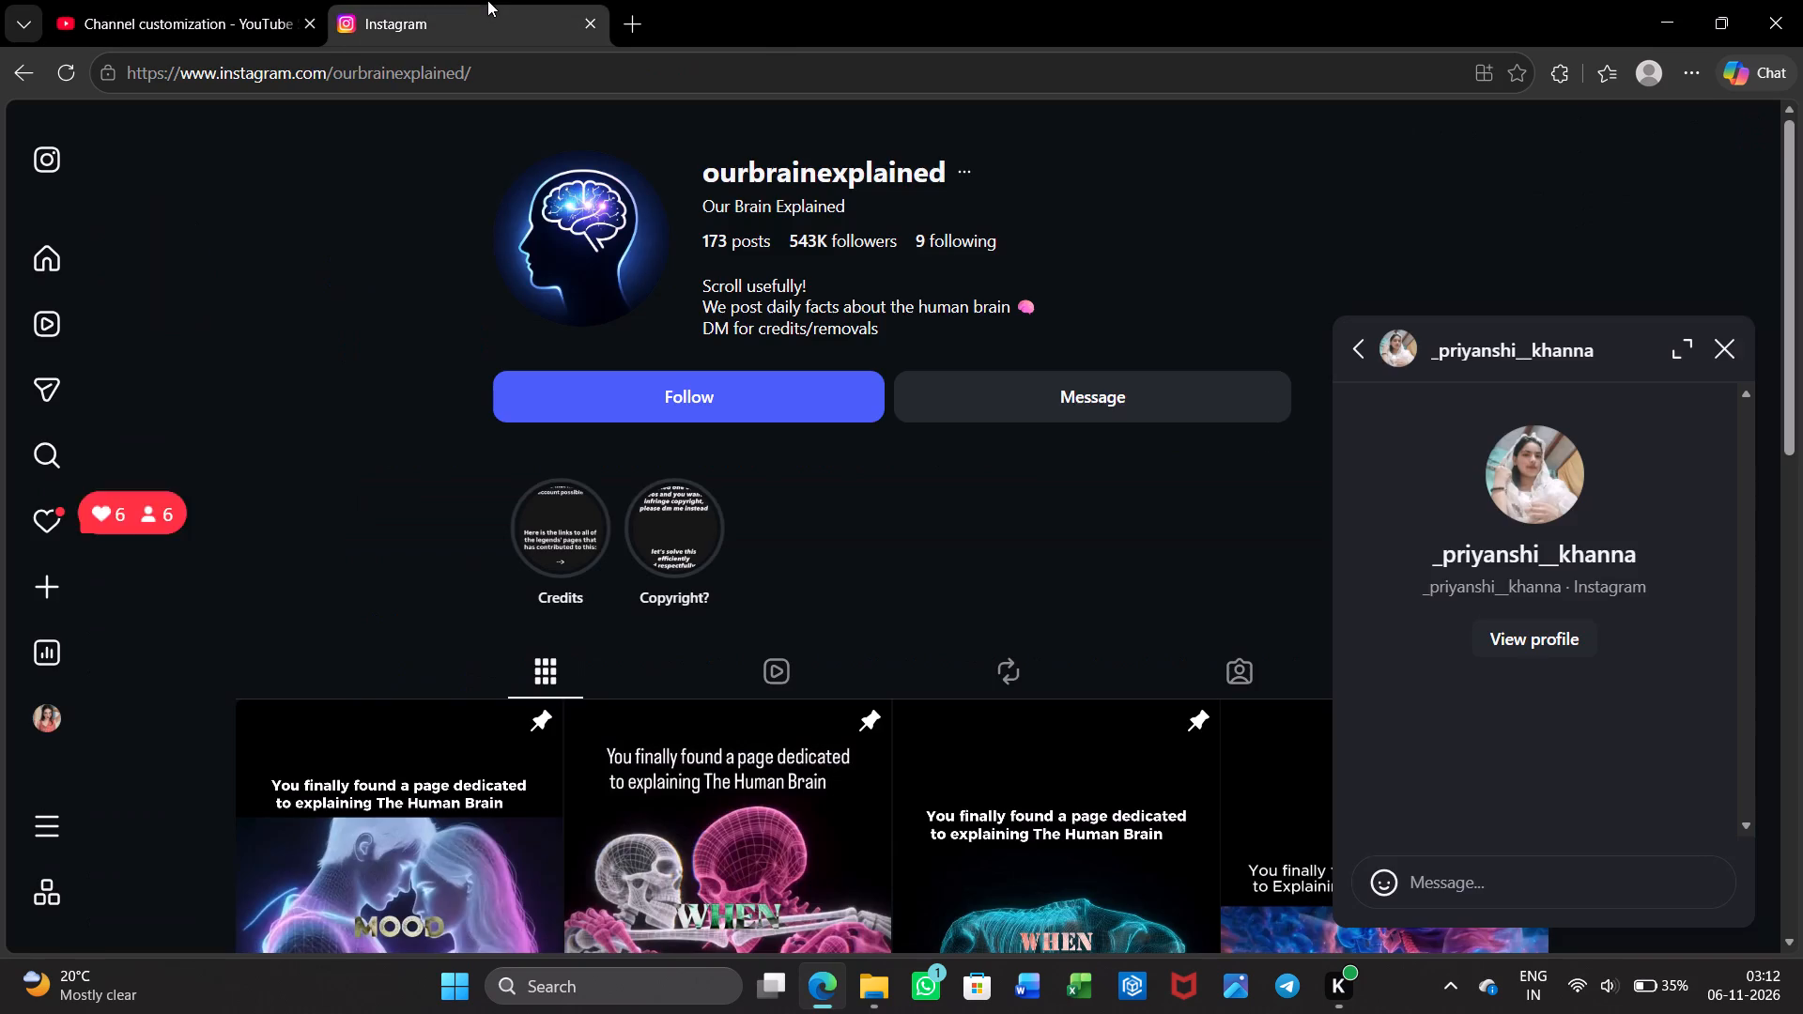
drag(703, 209, 855, 209)
click(893, 205)
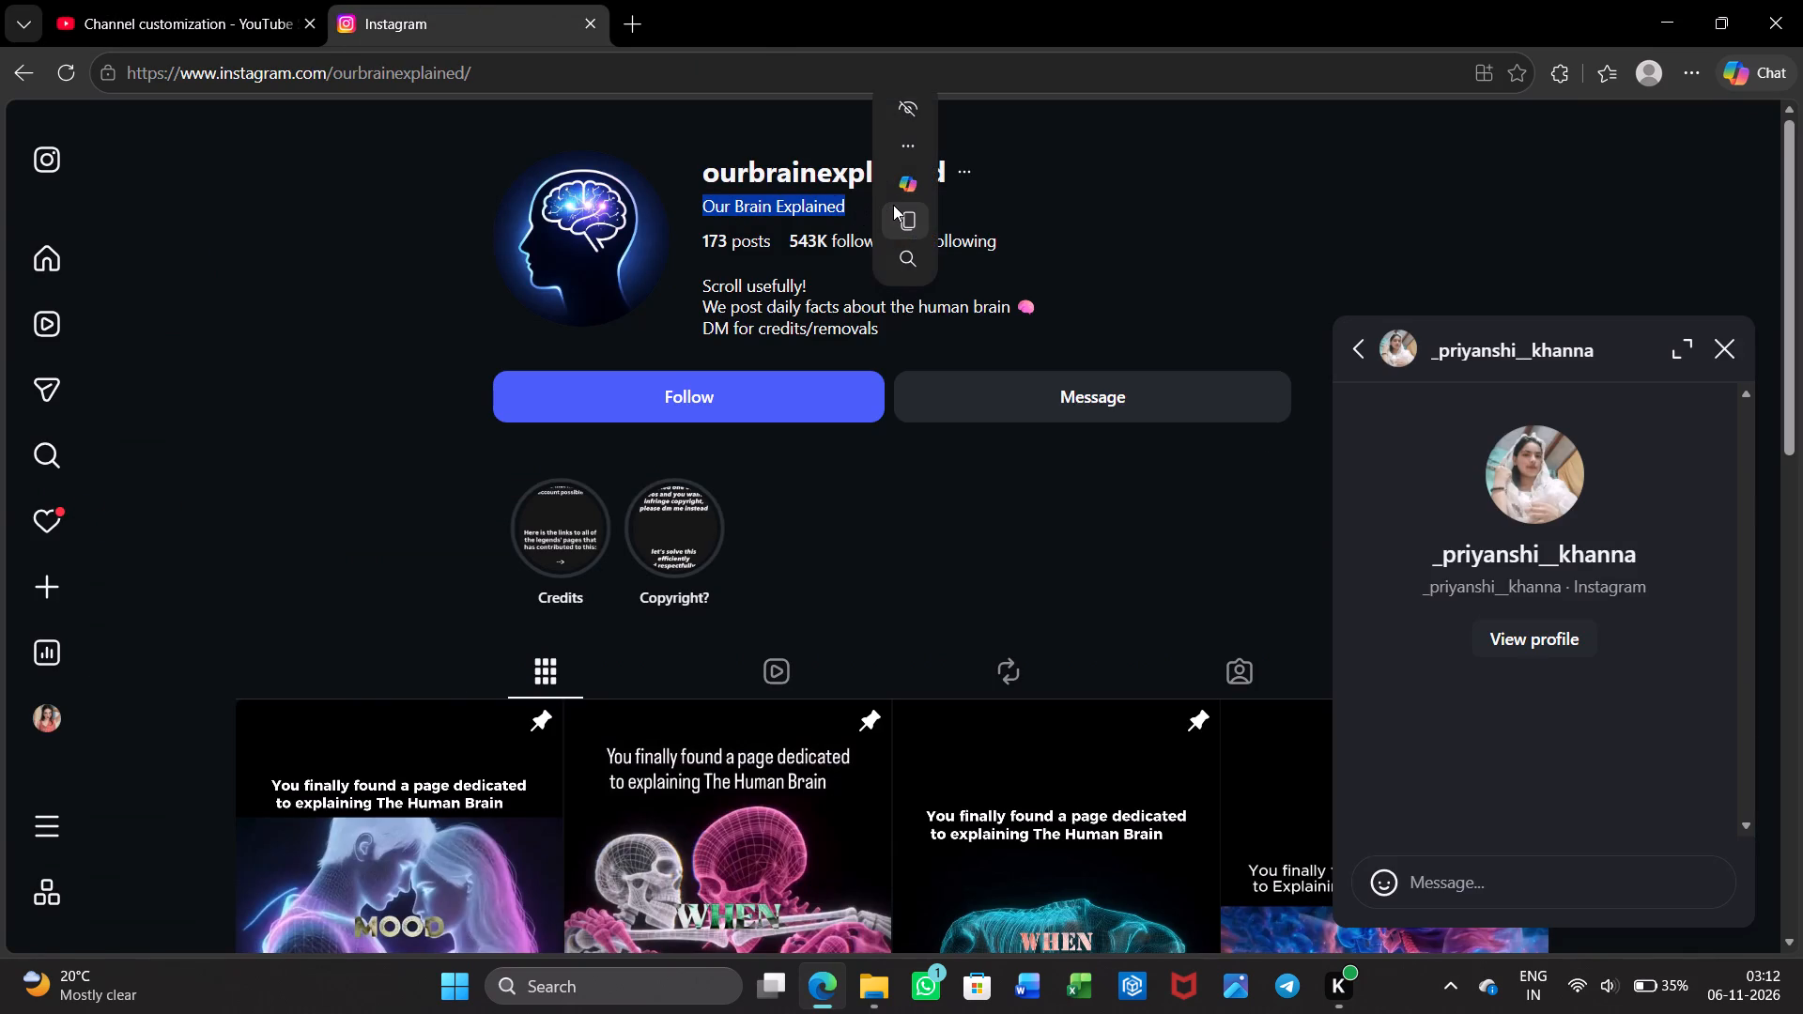
click(185, 0)
key(ctrl+v)
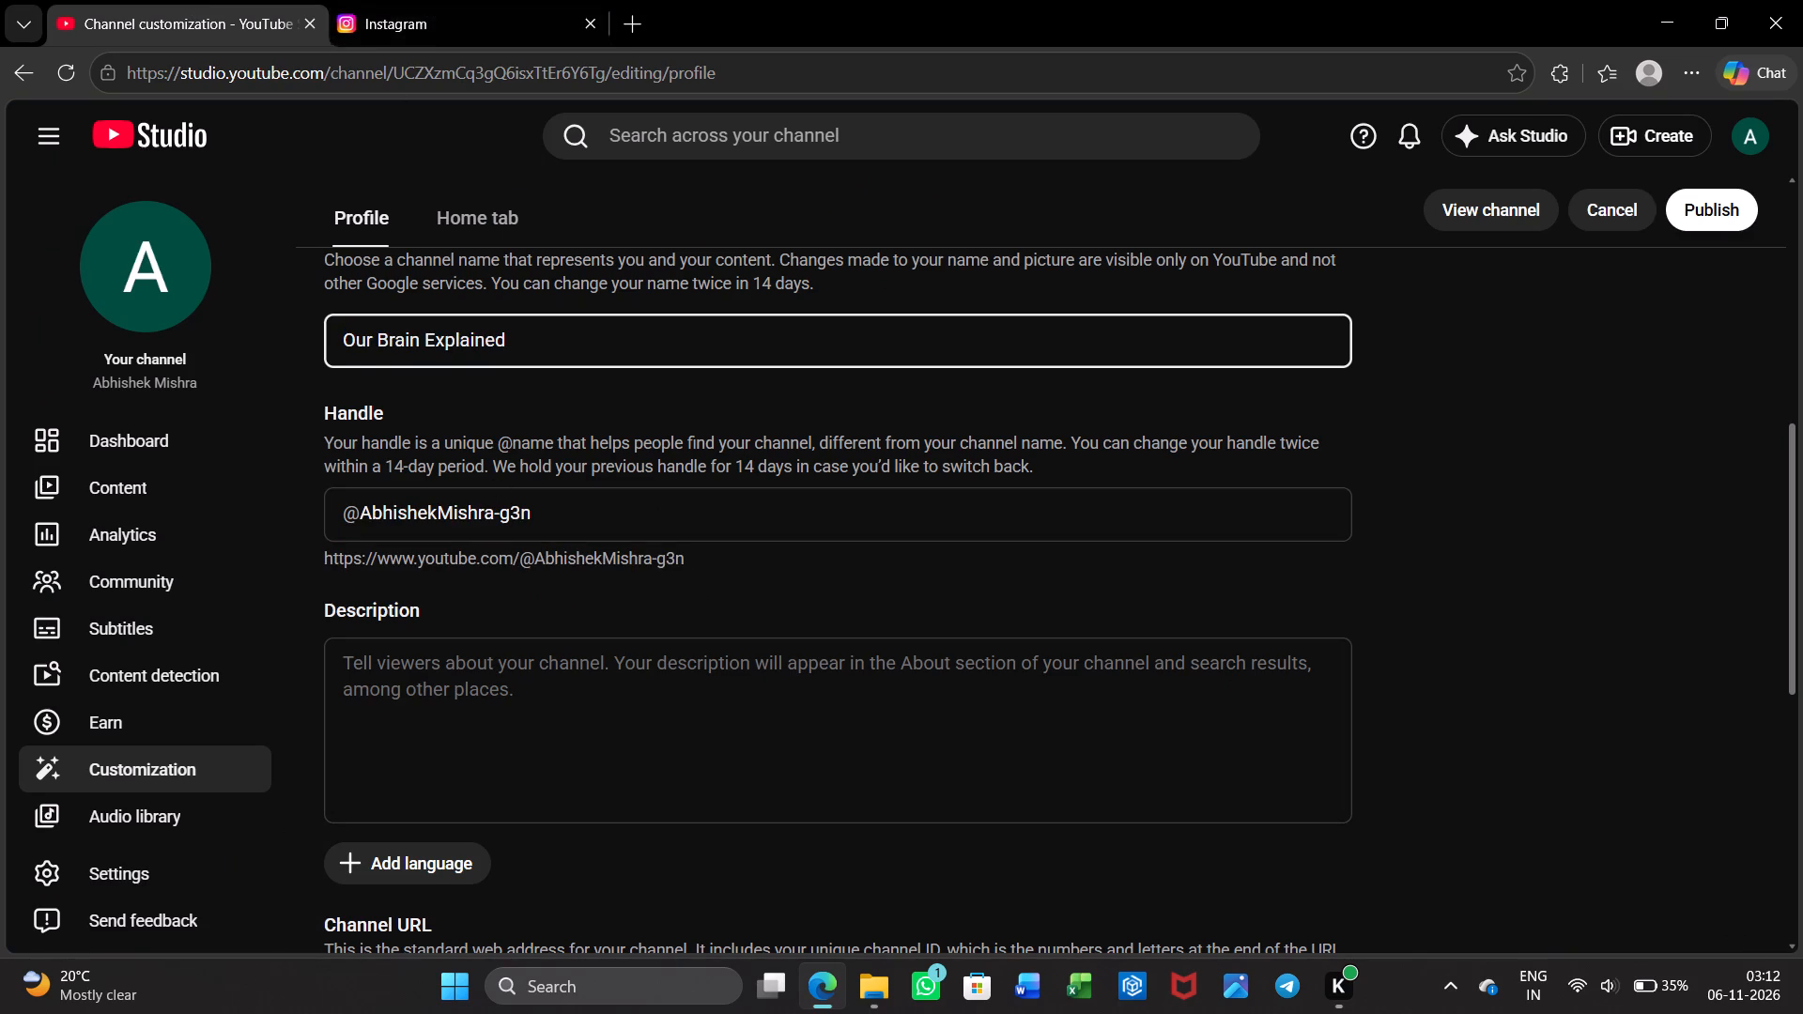
Save the ourbrainexplained profile picture from Instagram to the Downloads folder under its suggested file name.
click(401, 0)
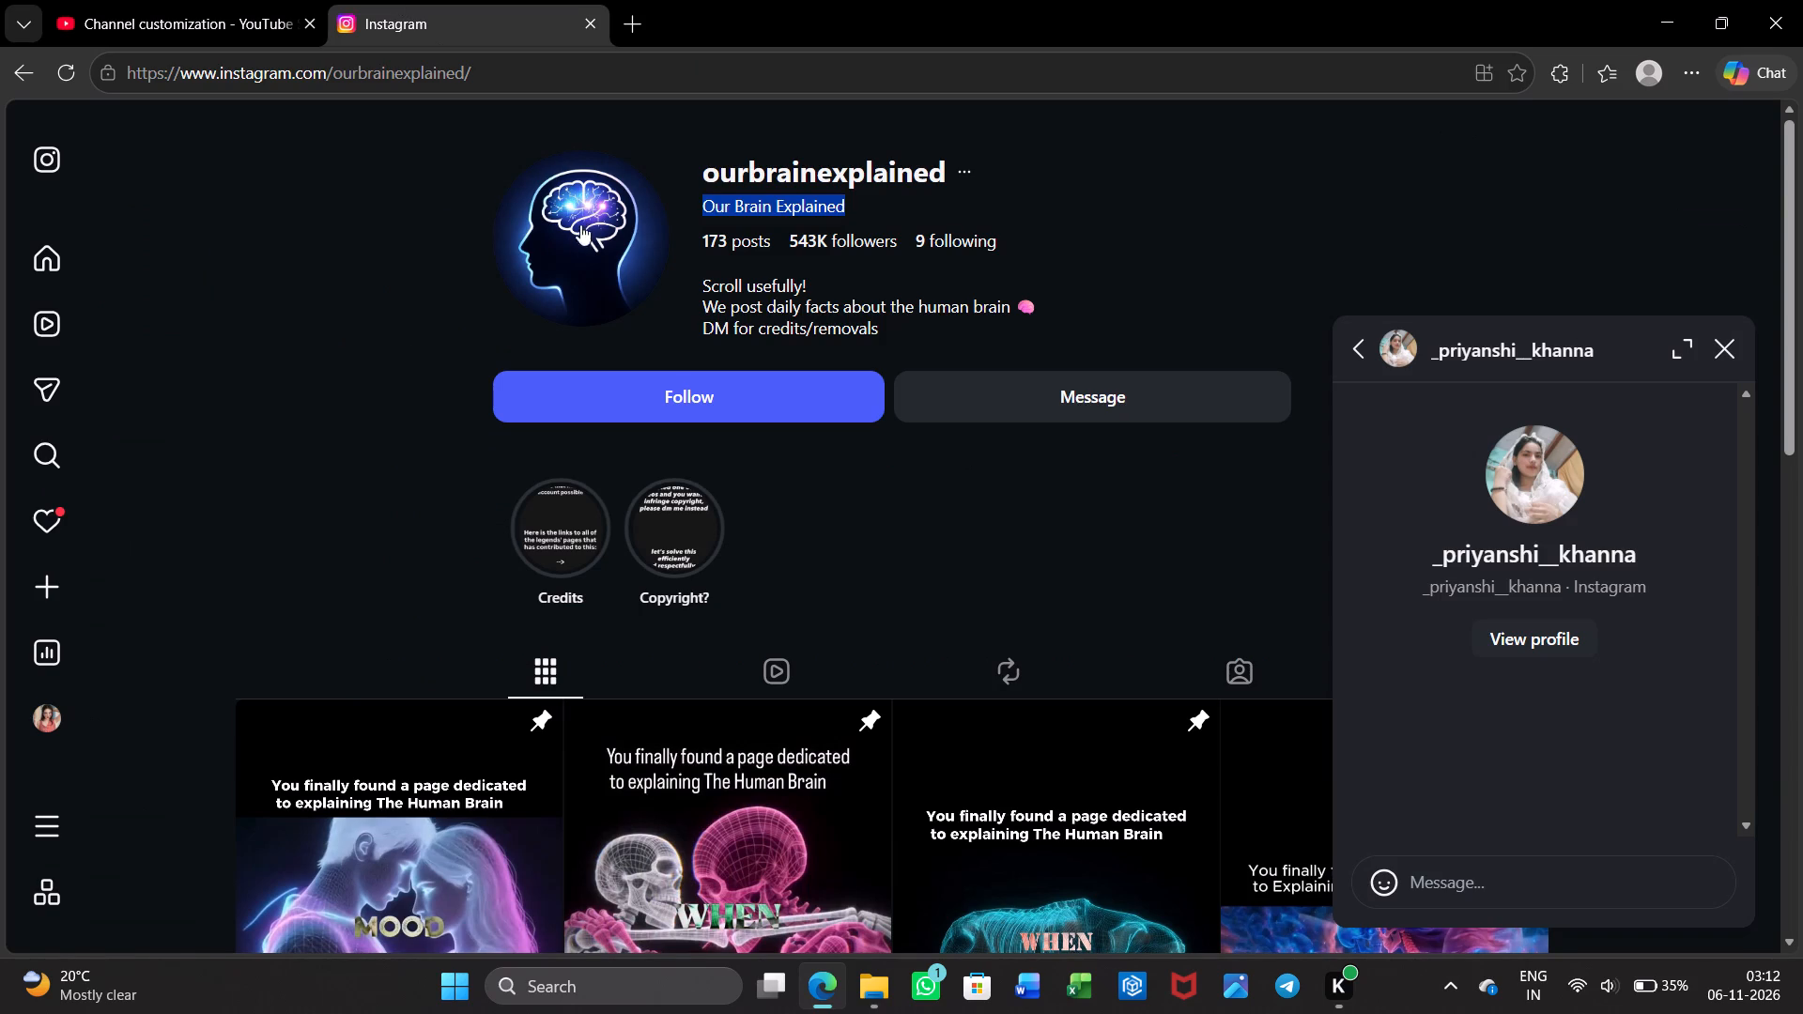
right_click(601, 261)
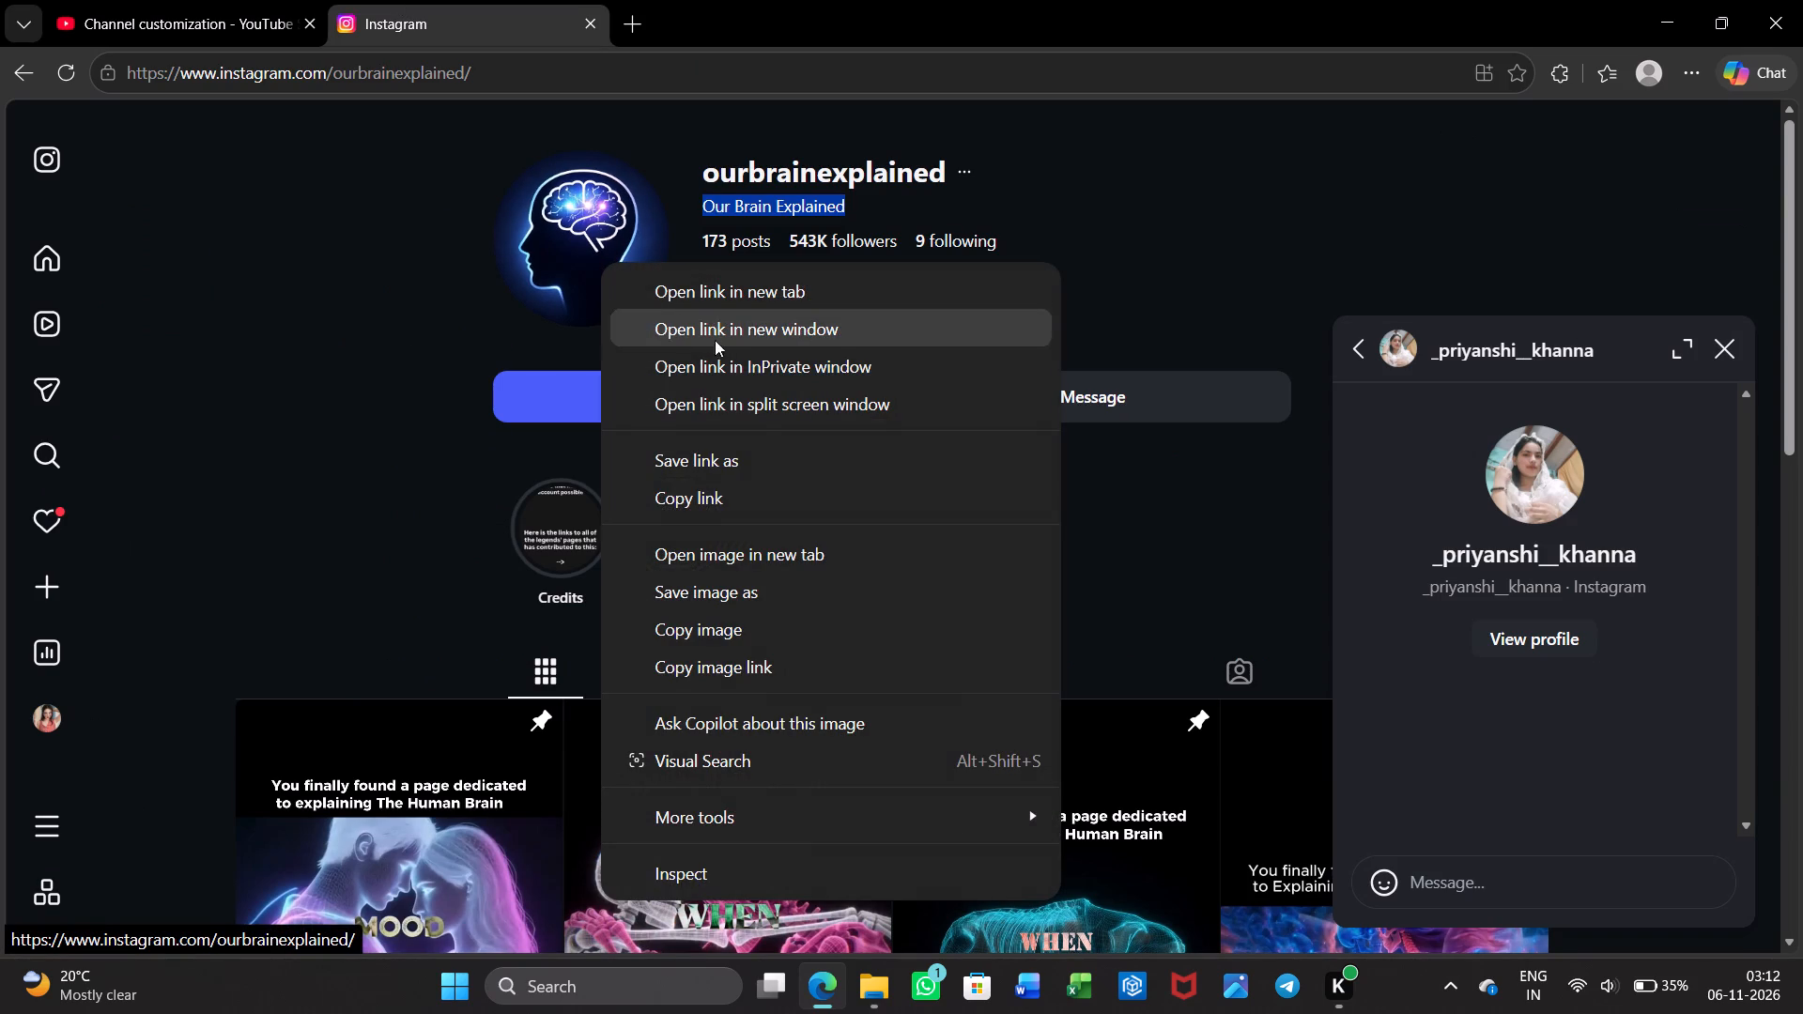
click(797, 600)
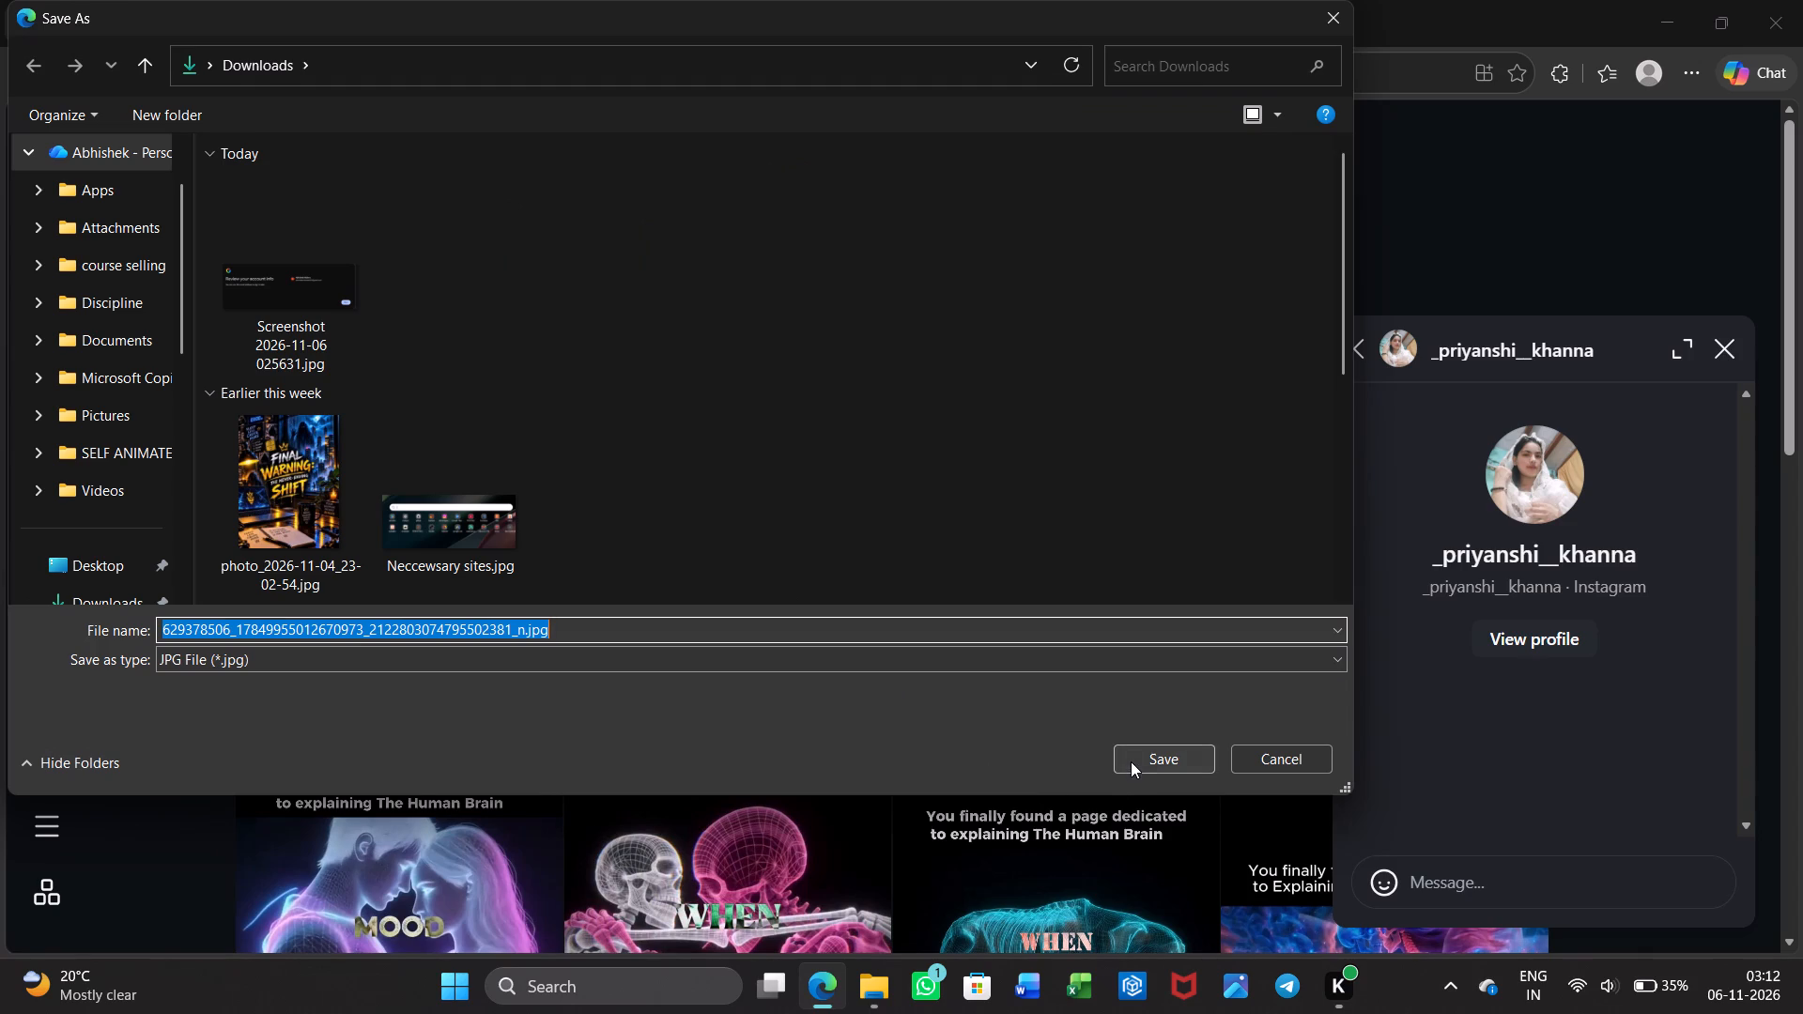
click(1132, 760)
Upload the downloaded brain image as the channel's profile picture, keeping the default crop.
click(163, 0)
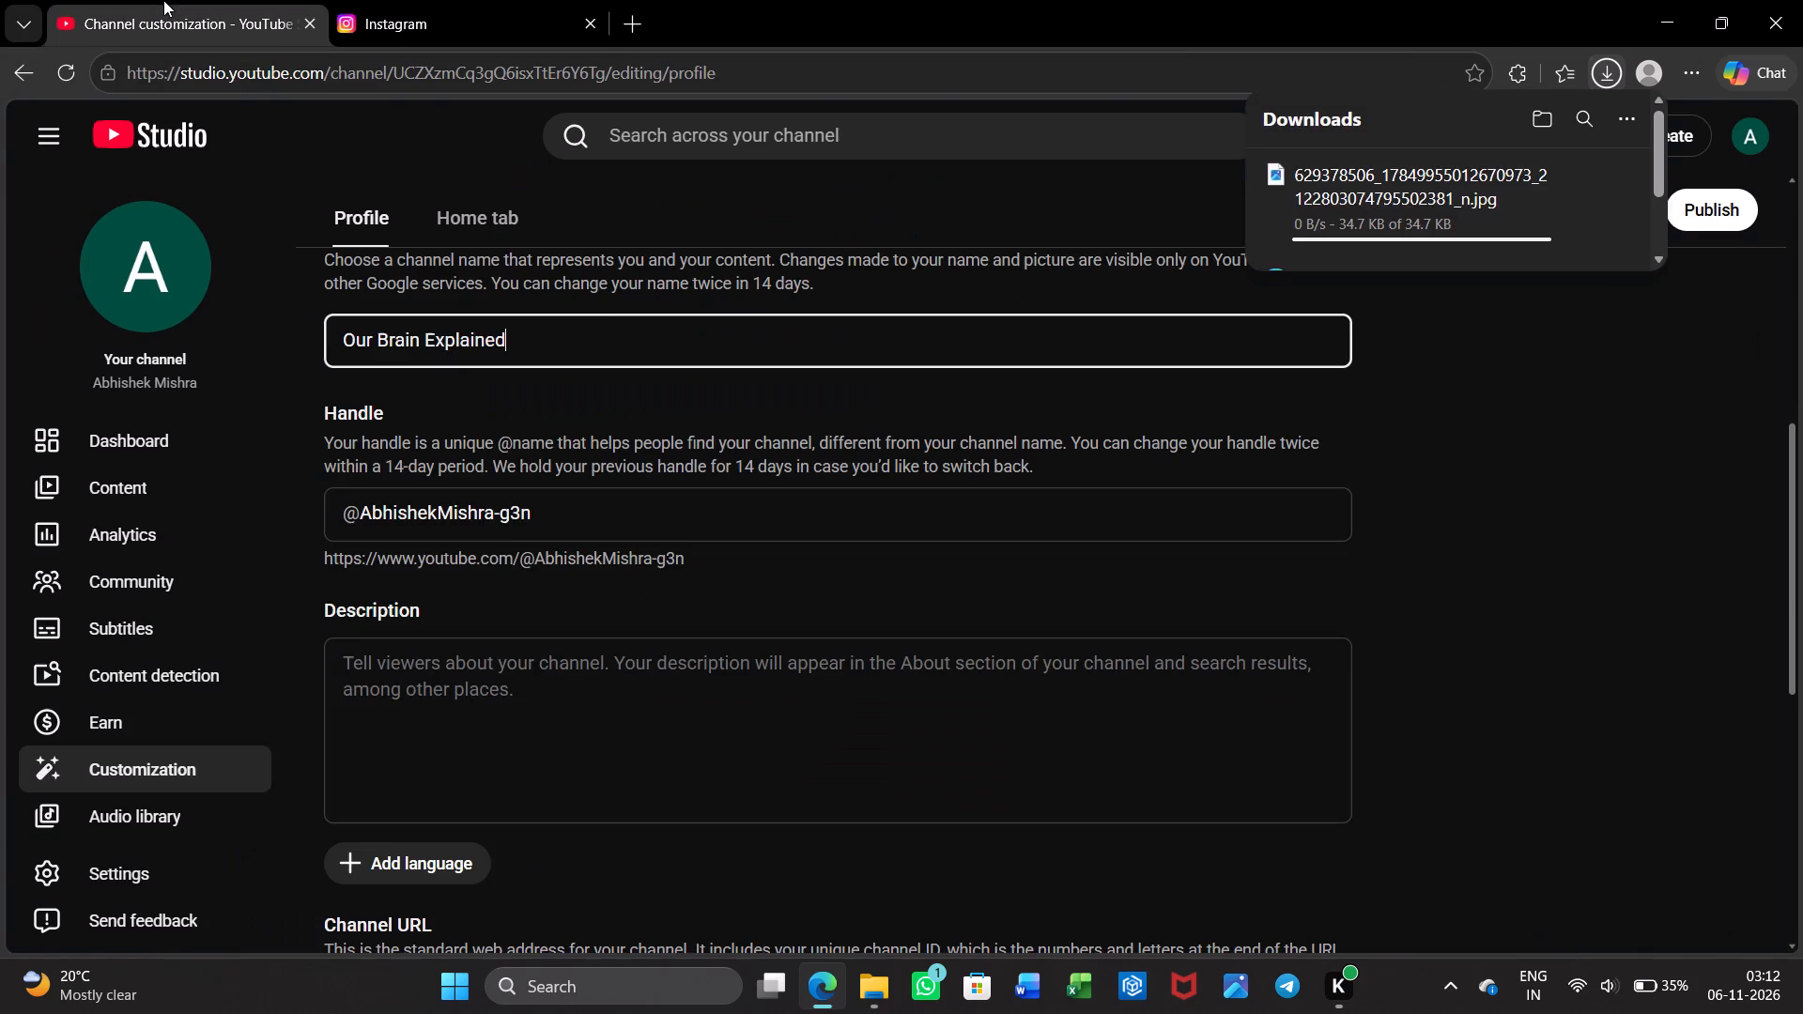
scroll(618, 306, up, 2)
click(763, 562)
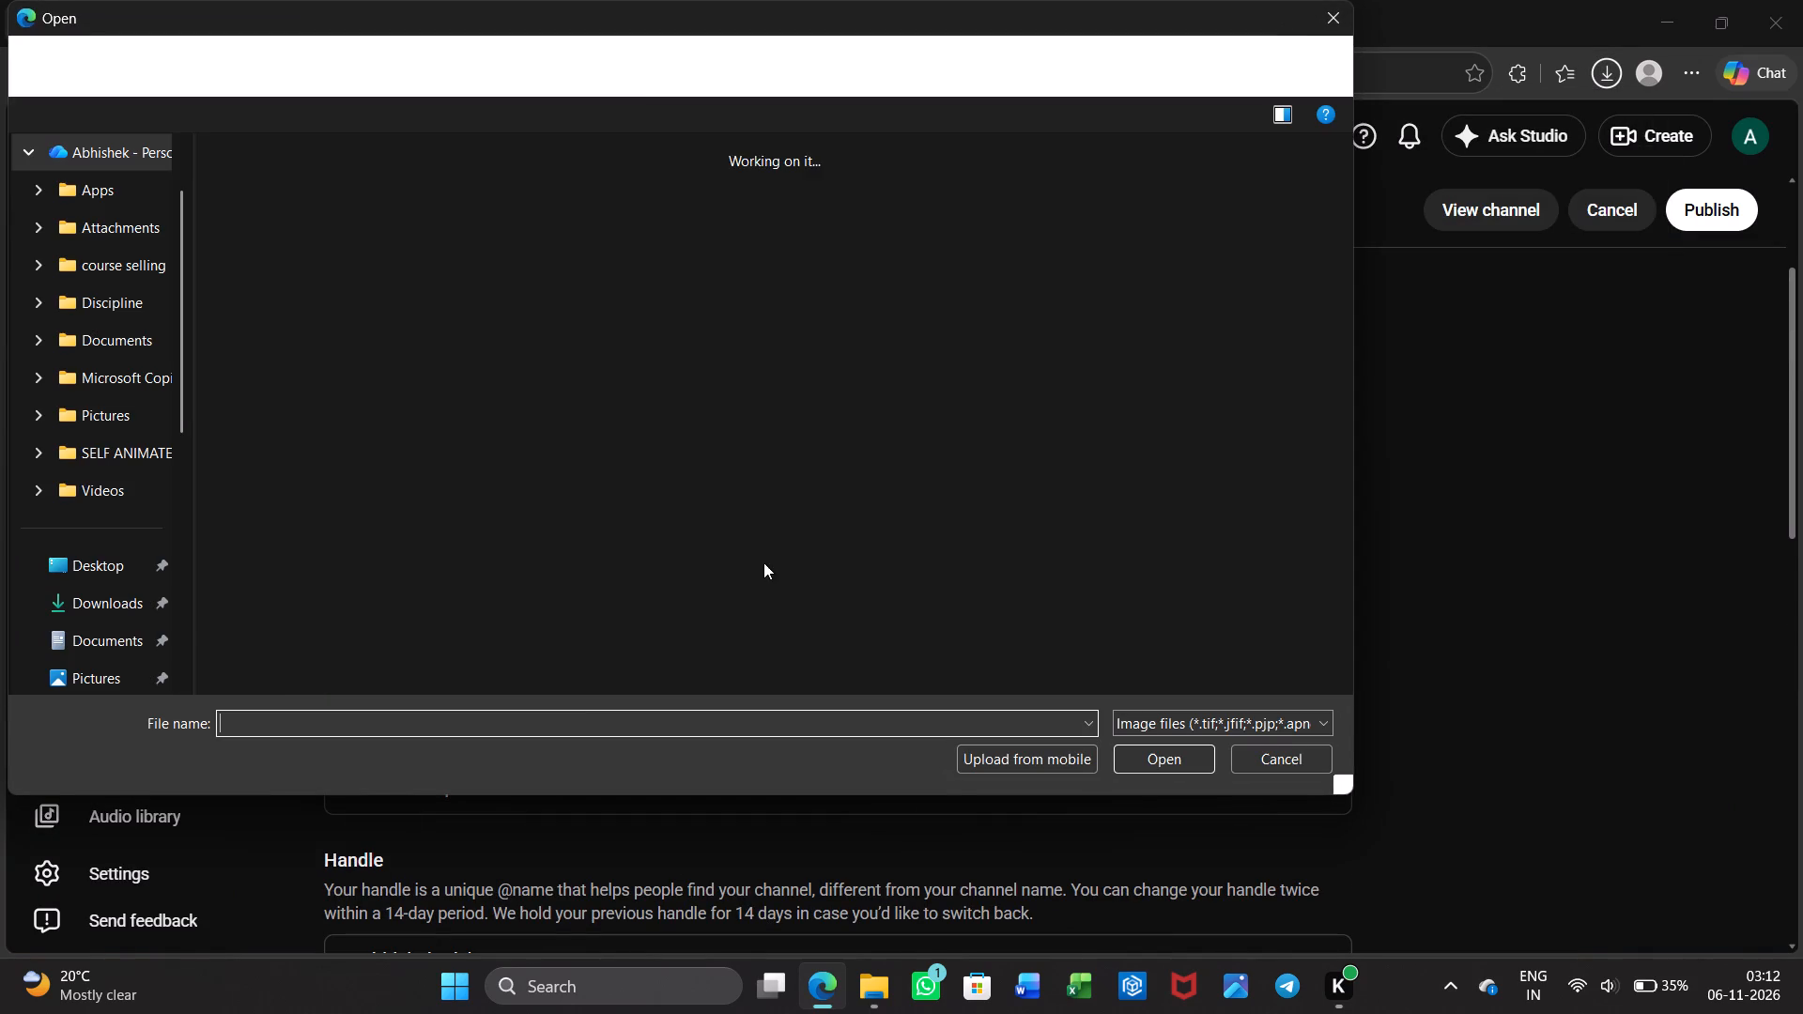
double_click(290, 229)
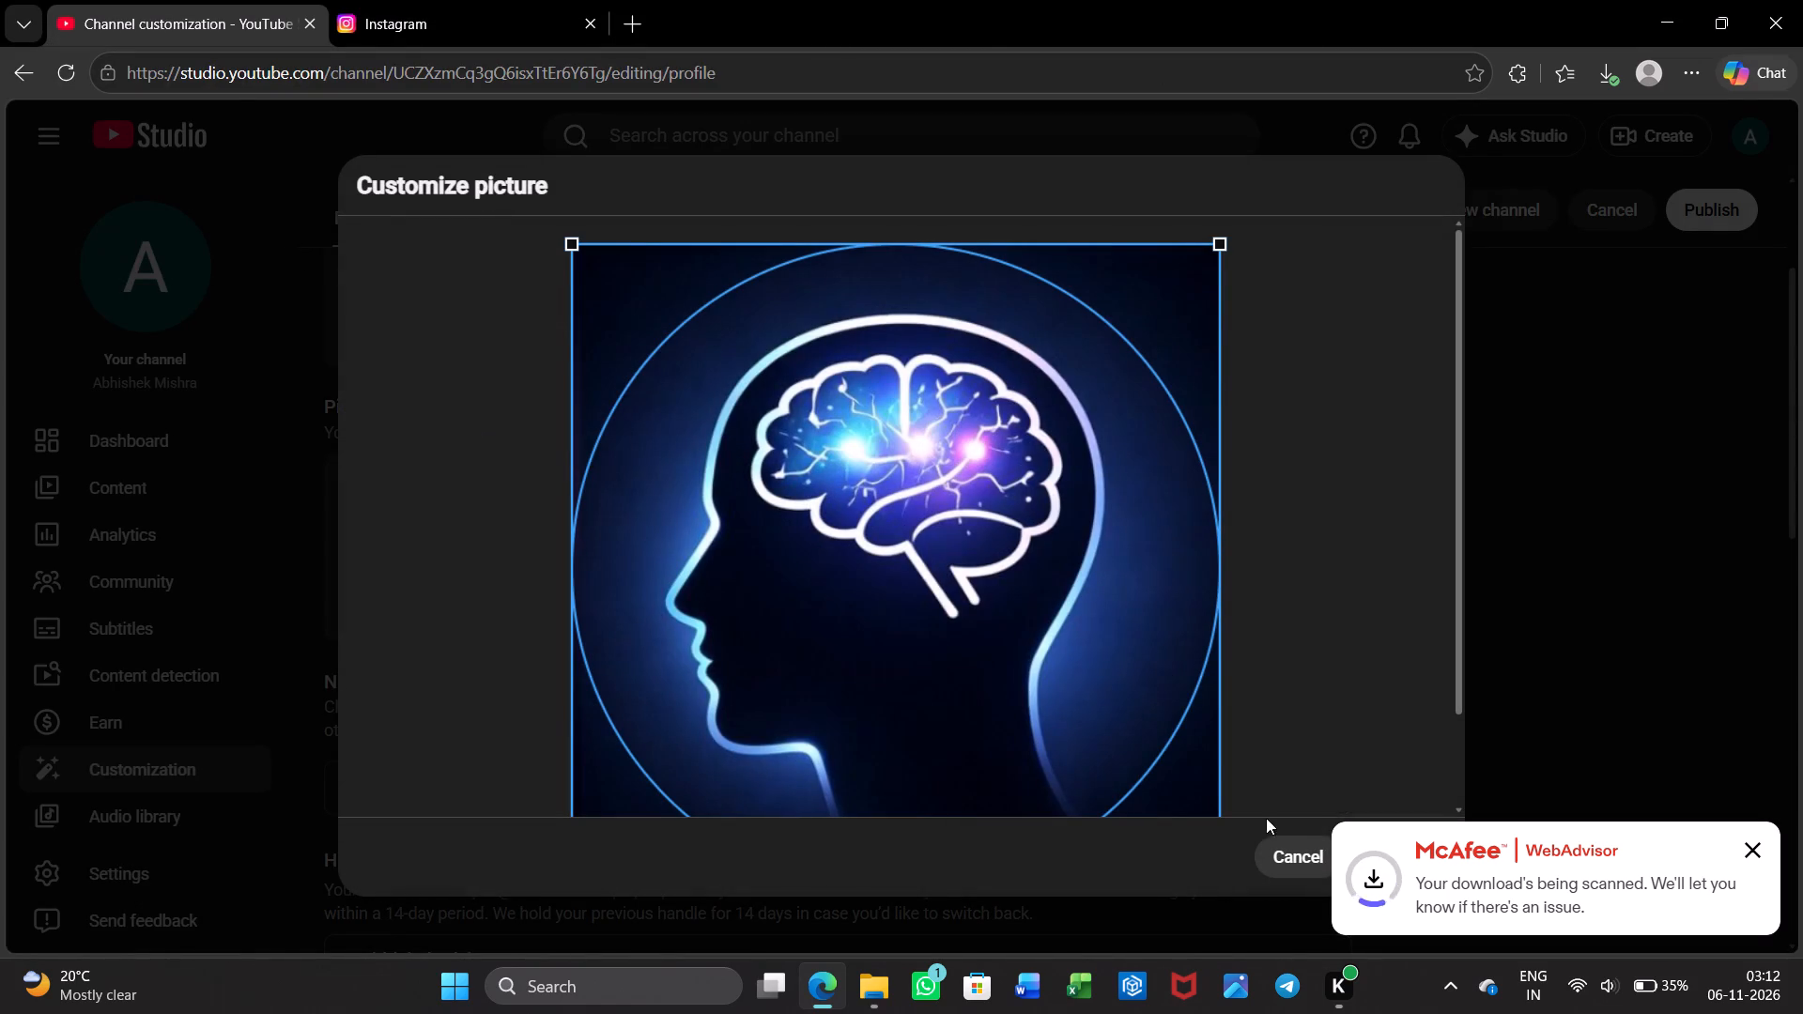
scroll(1268, 824, down, 1)
click(1401, 868)
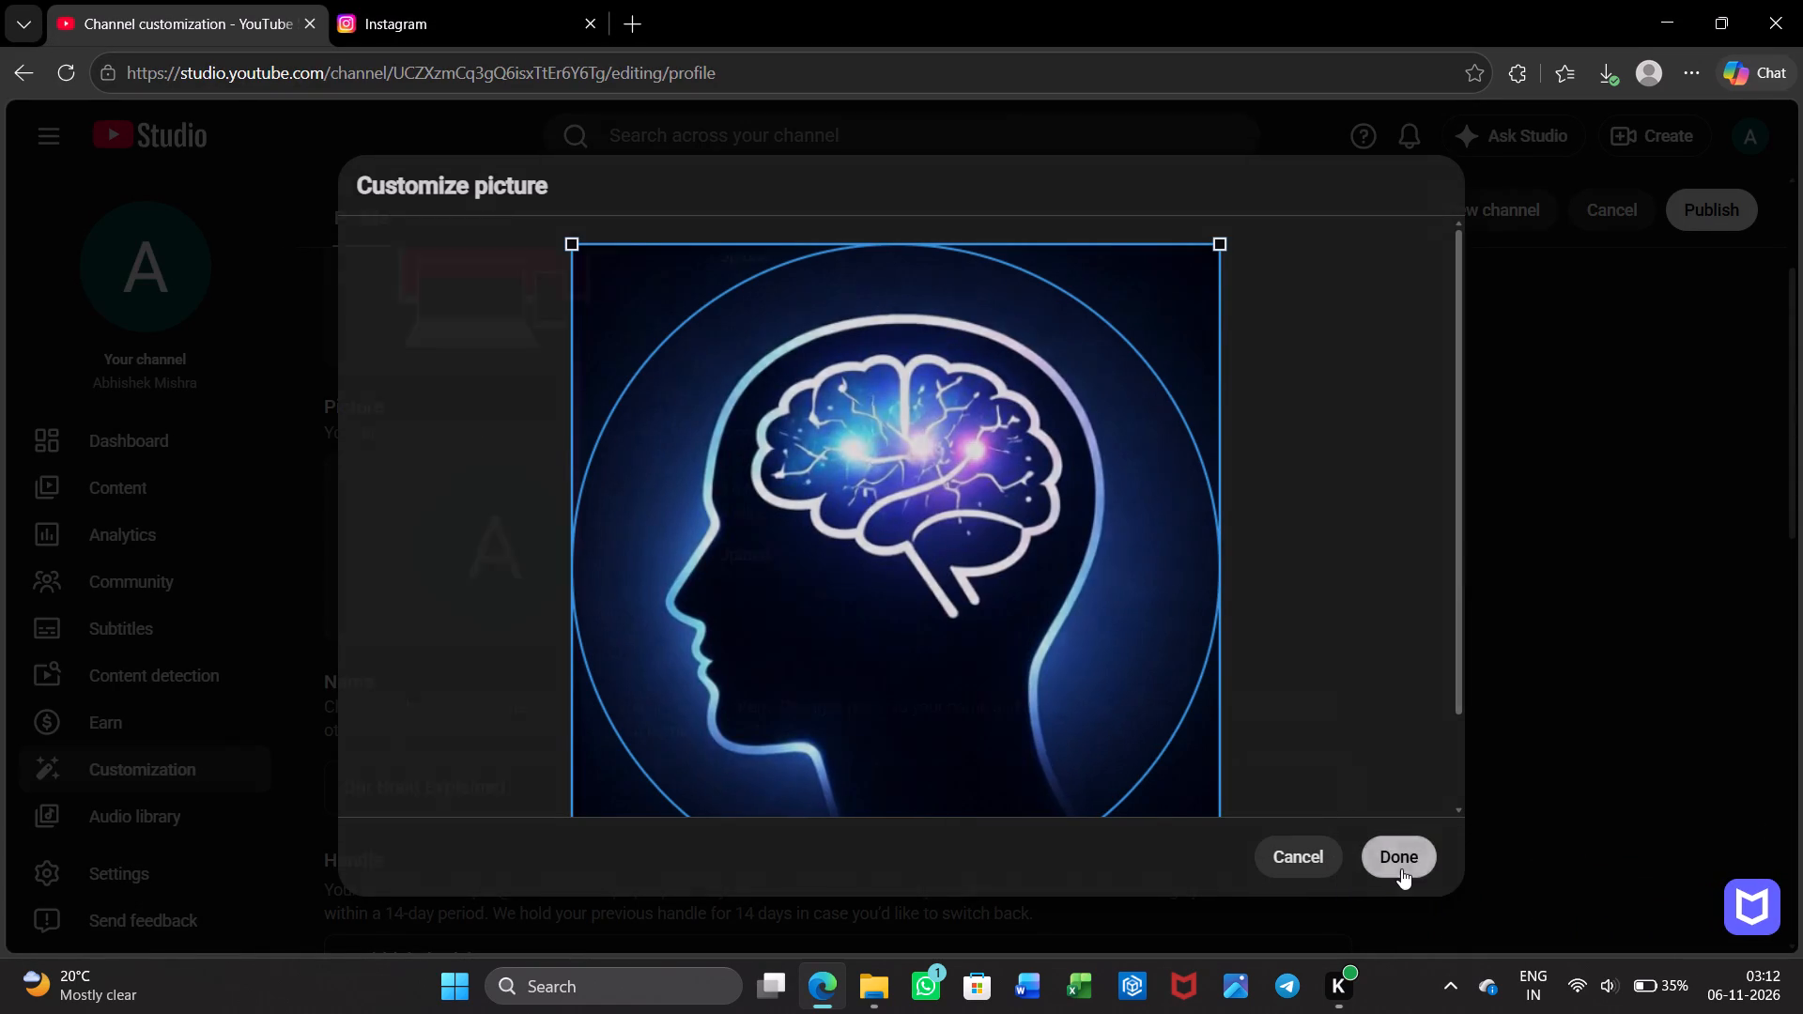
Publish the channel's new name and profile picture.
scroll(740, 514, down, 1)
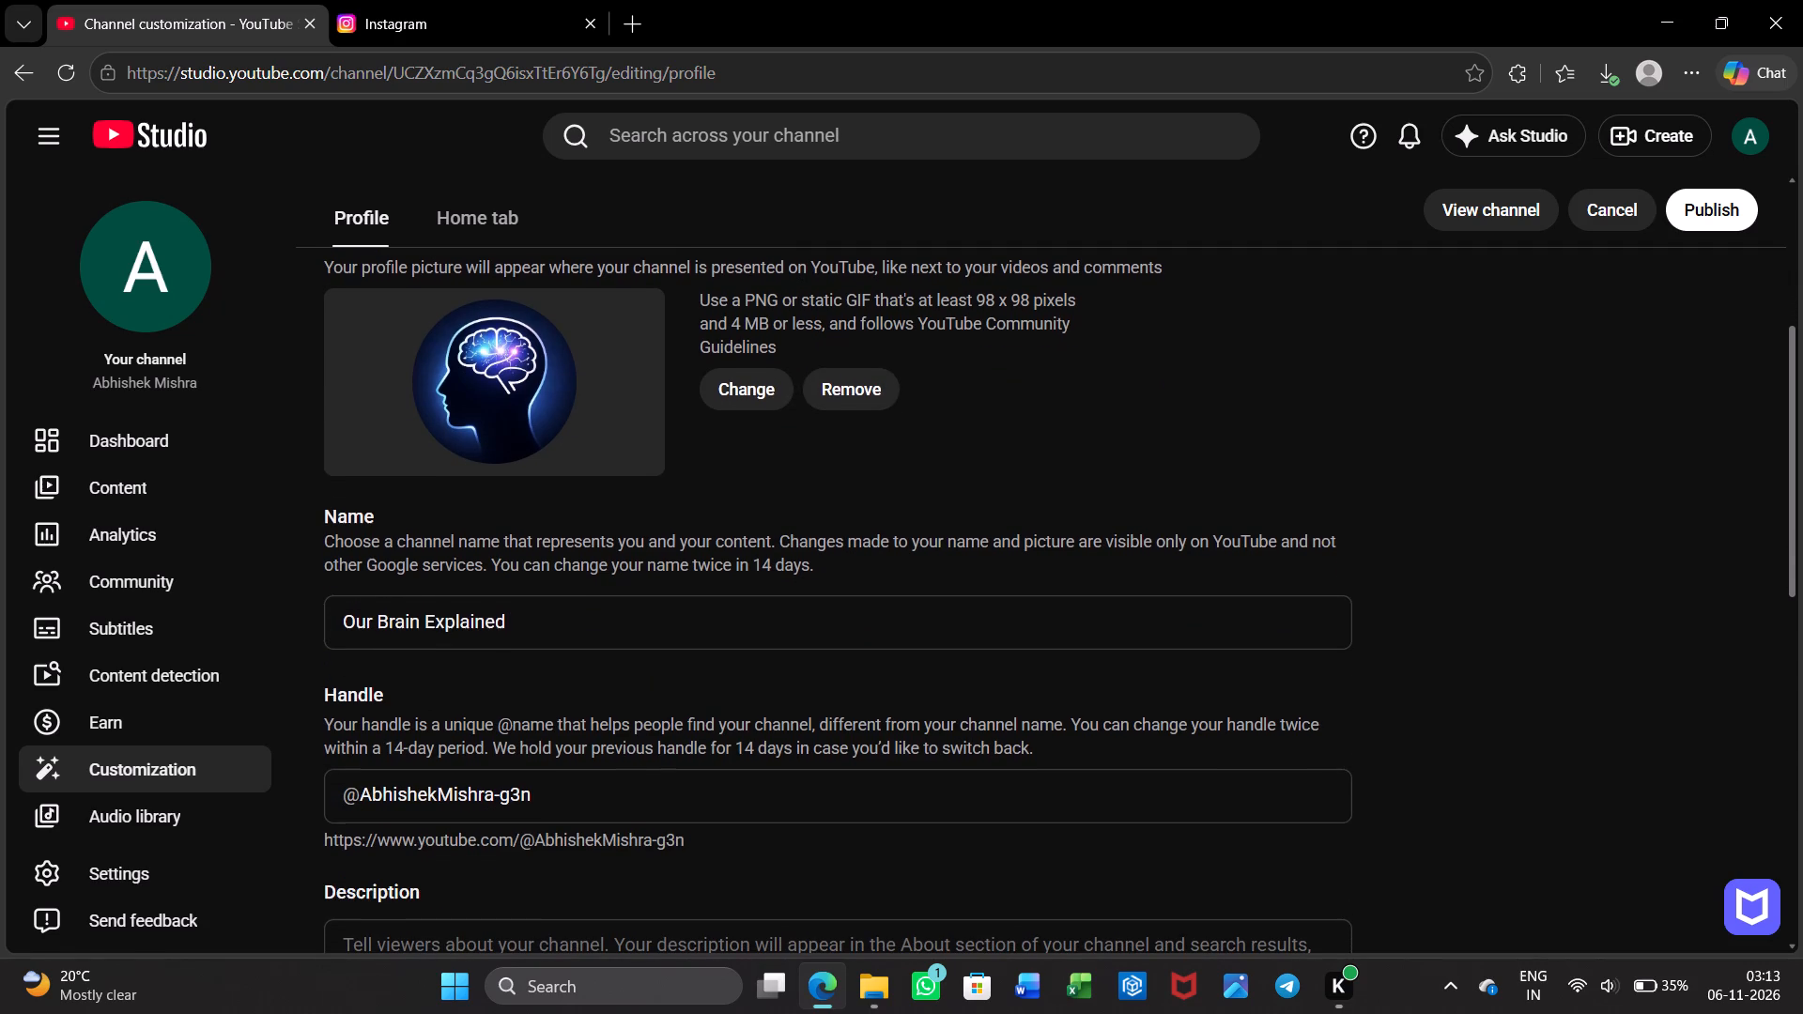
click(1693, 217)
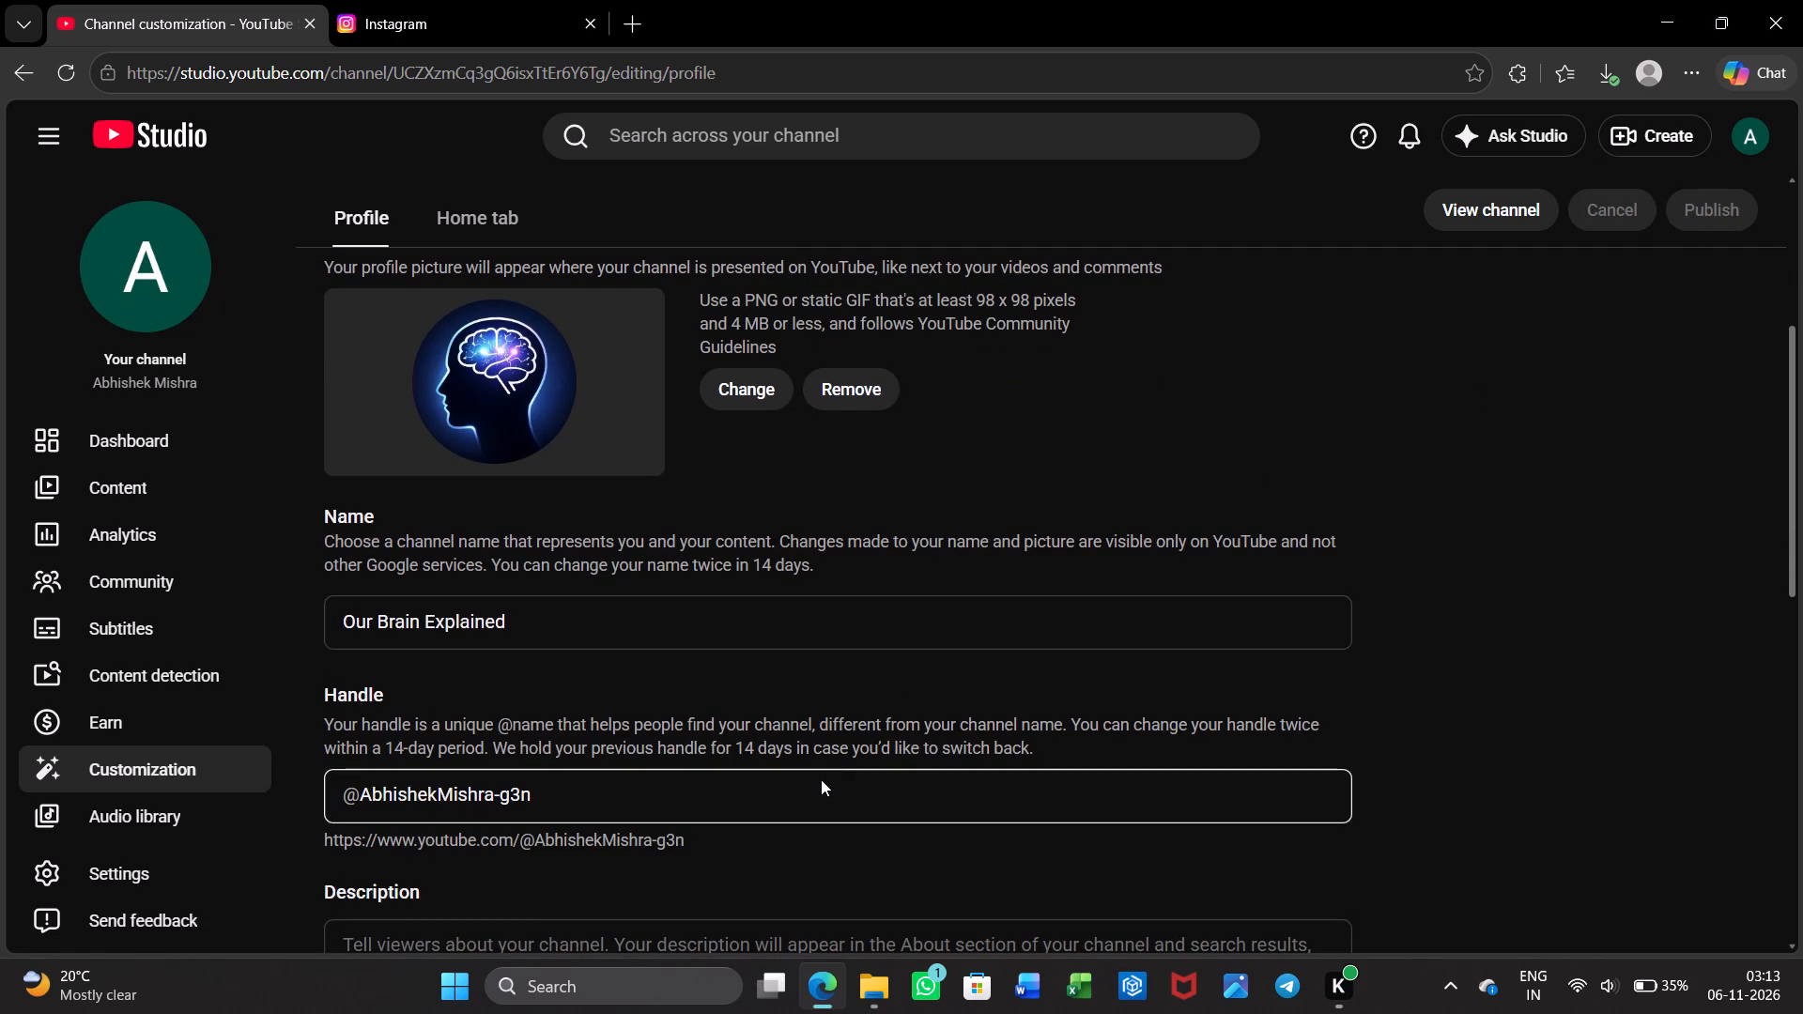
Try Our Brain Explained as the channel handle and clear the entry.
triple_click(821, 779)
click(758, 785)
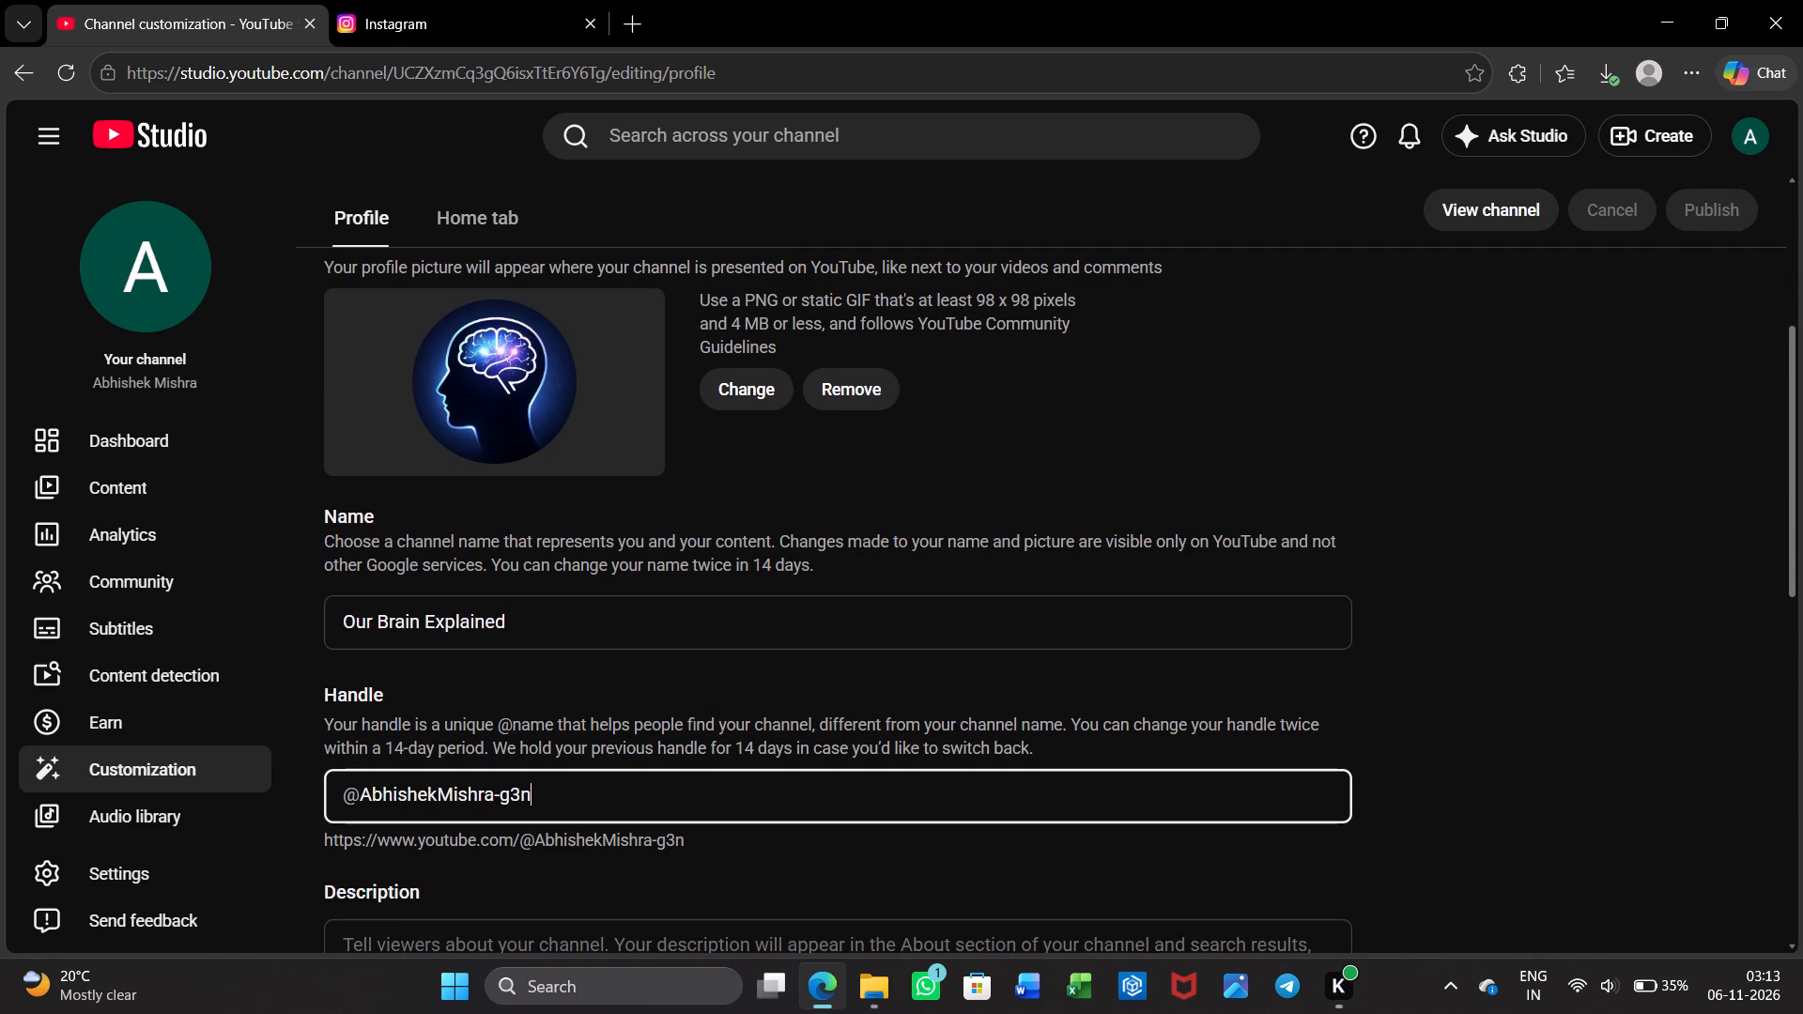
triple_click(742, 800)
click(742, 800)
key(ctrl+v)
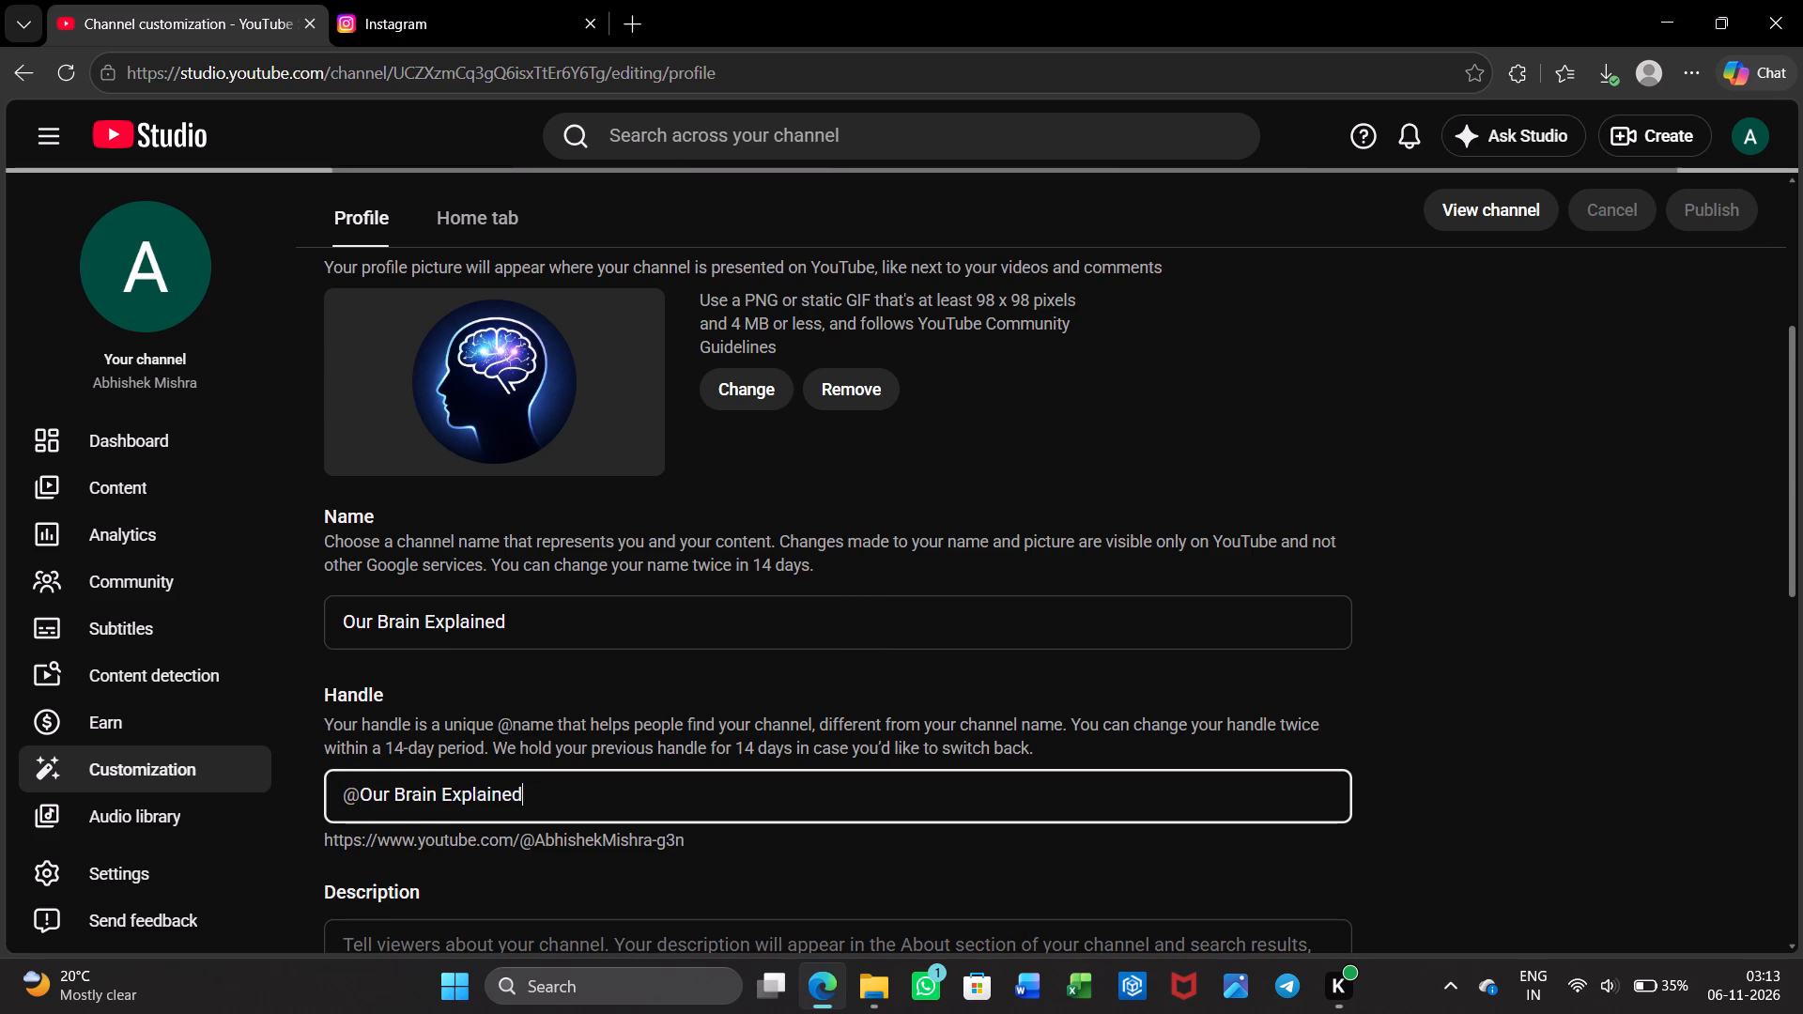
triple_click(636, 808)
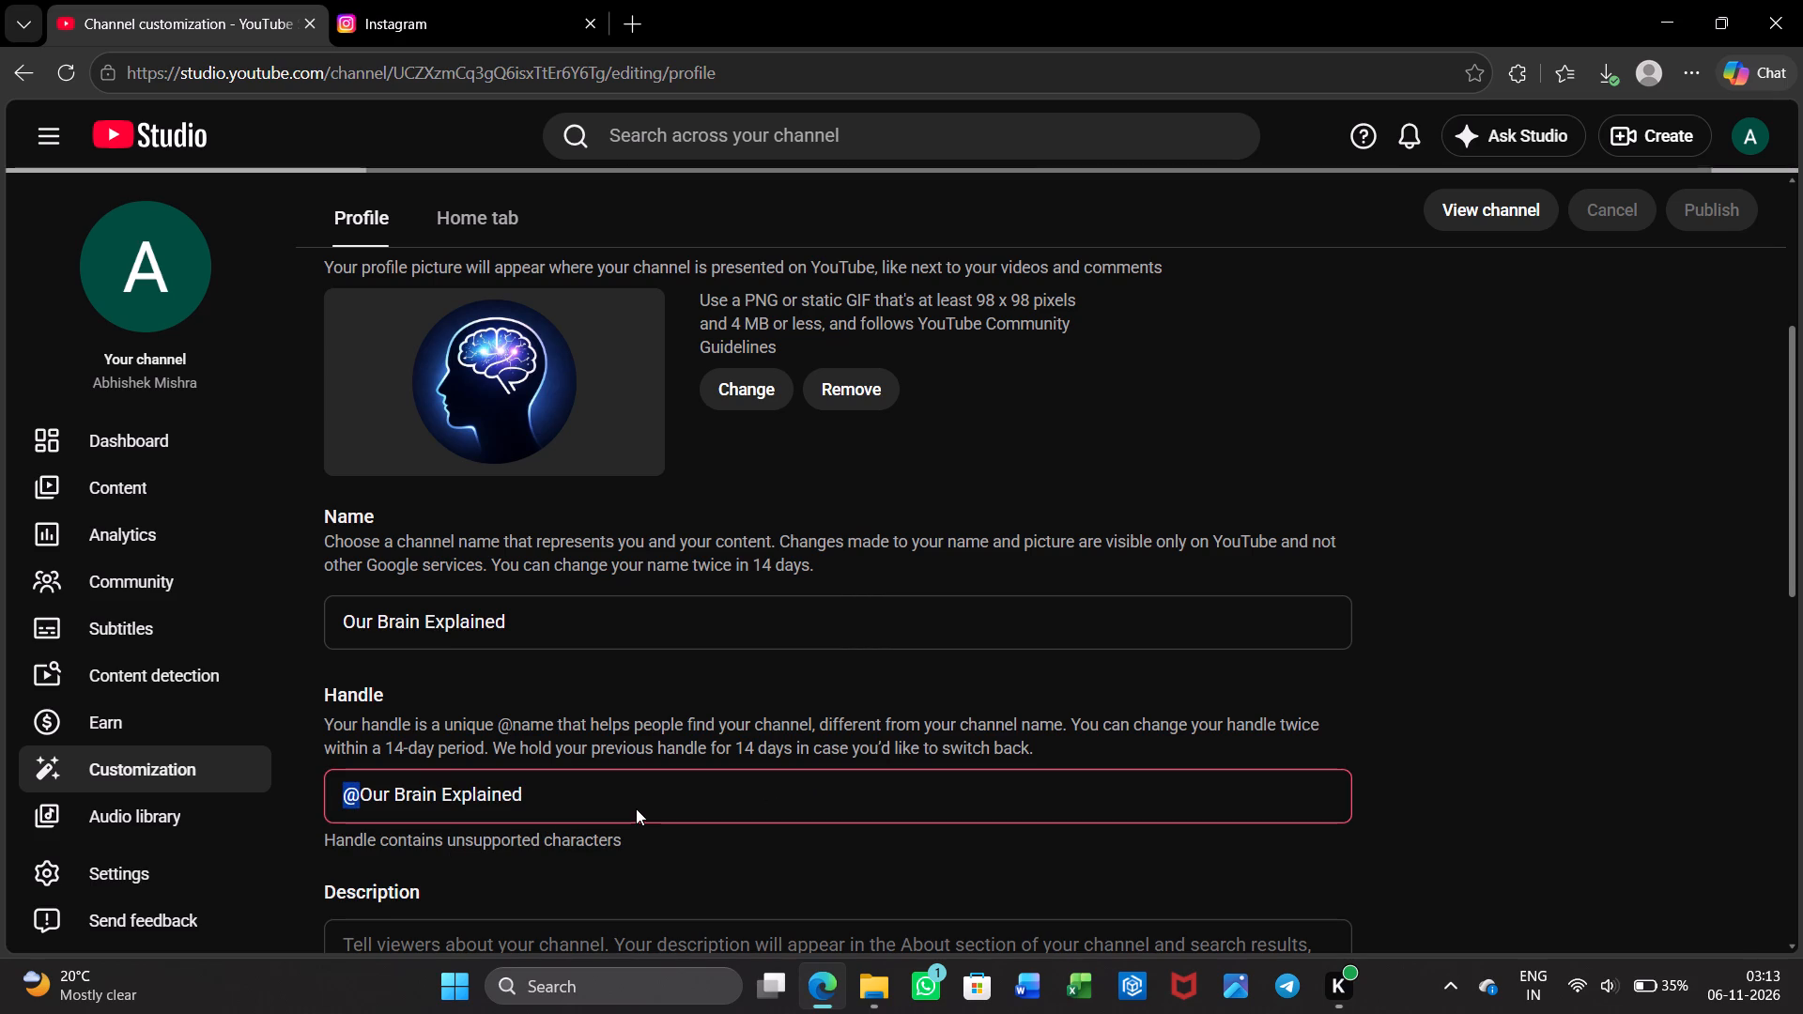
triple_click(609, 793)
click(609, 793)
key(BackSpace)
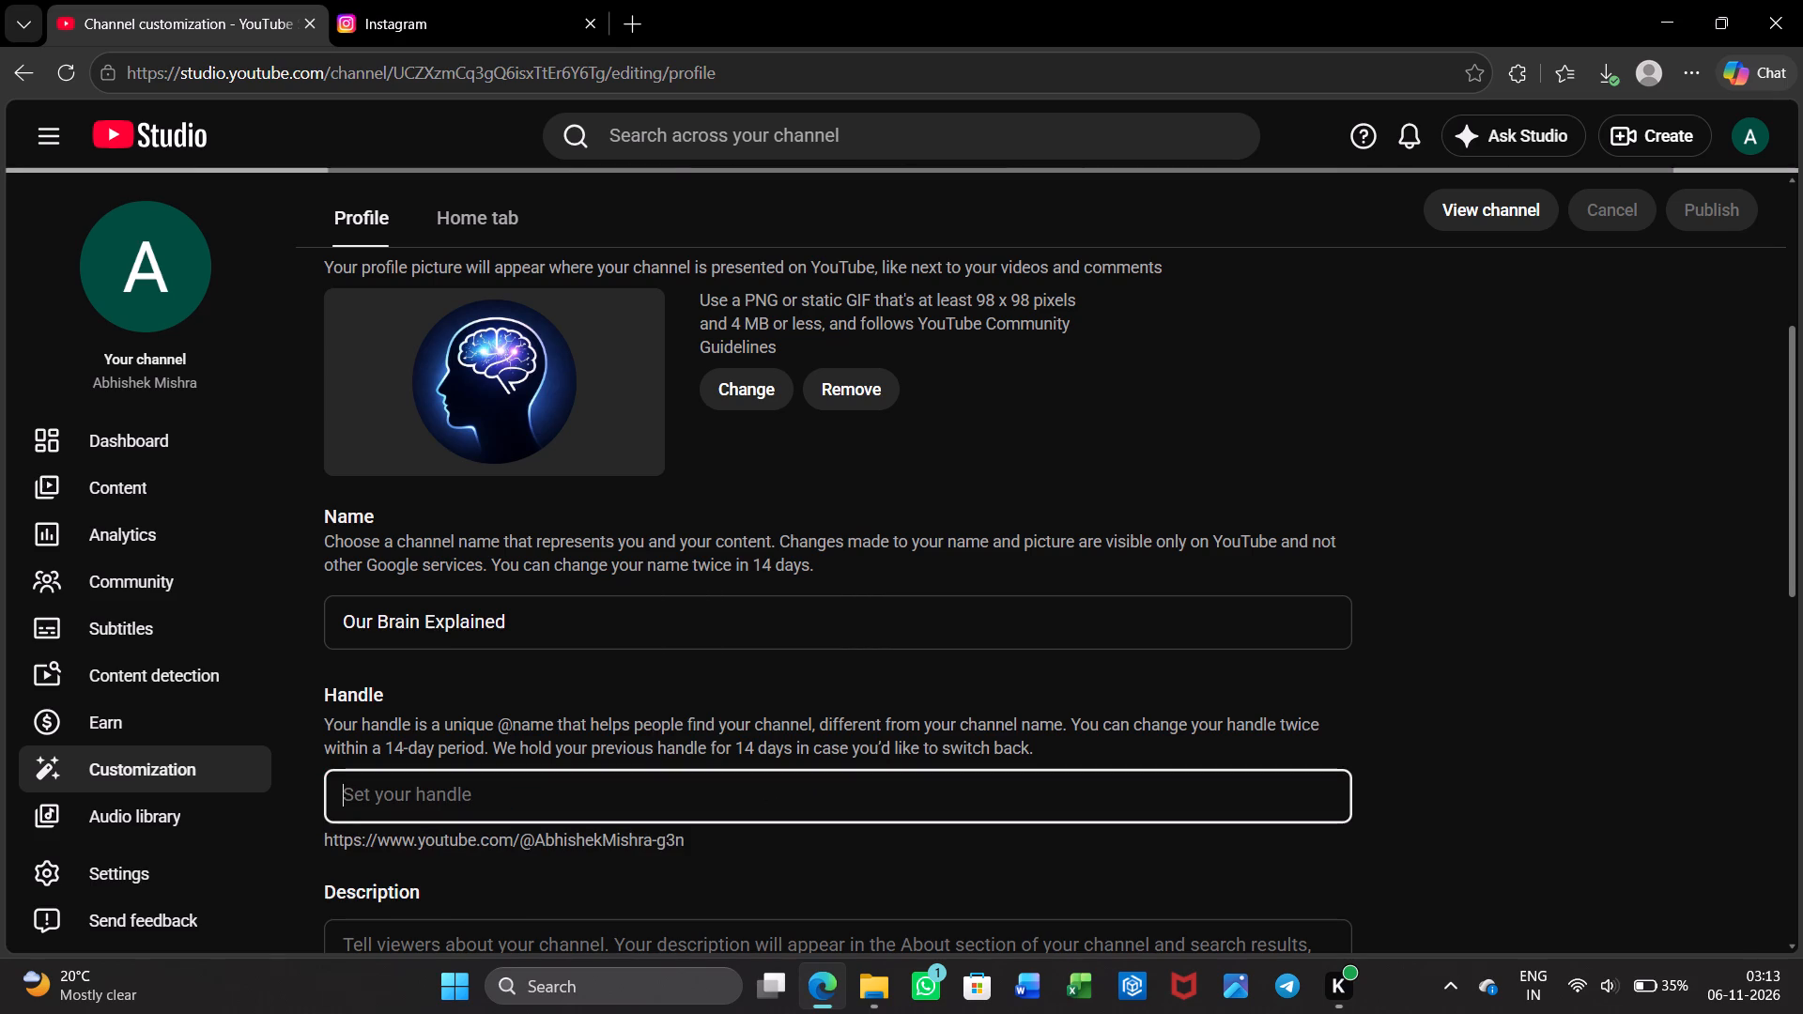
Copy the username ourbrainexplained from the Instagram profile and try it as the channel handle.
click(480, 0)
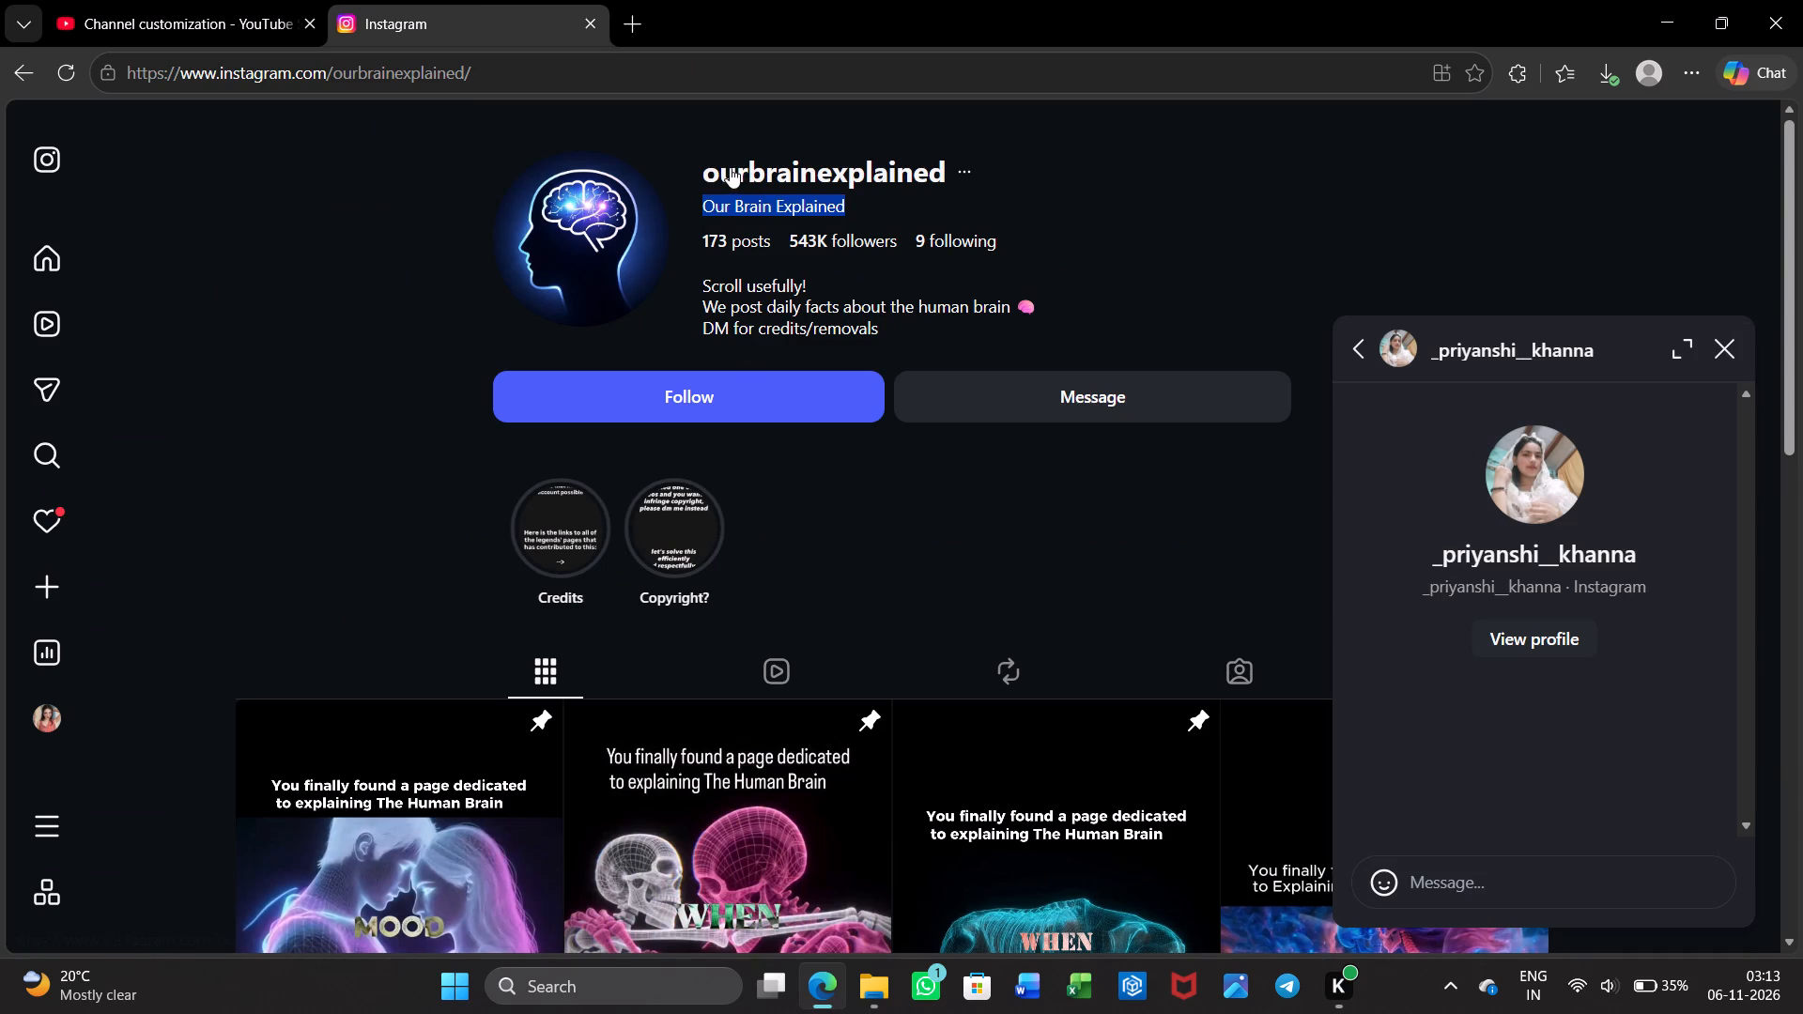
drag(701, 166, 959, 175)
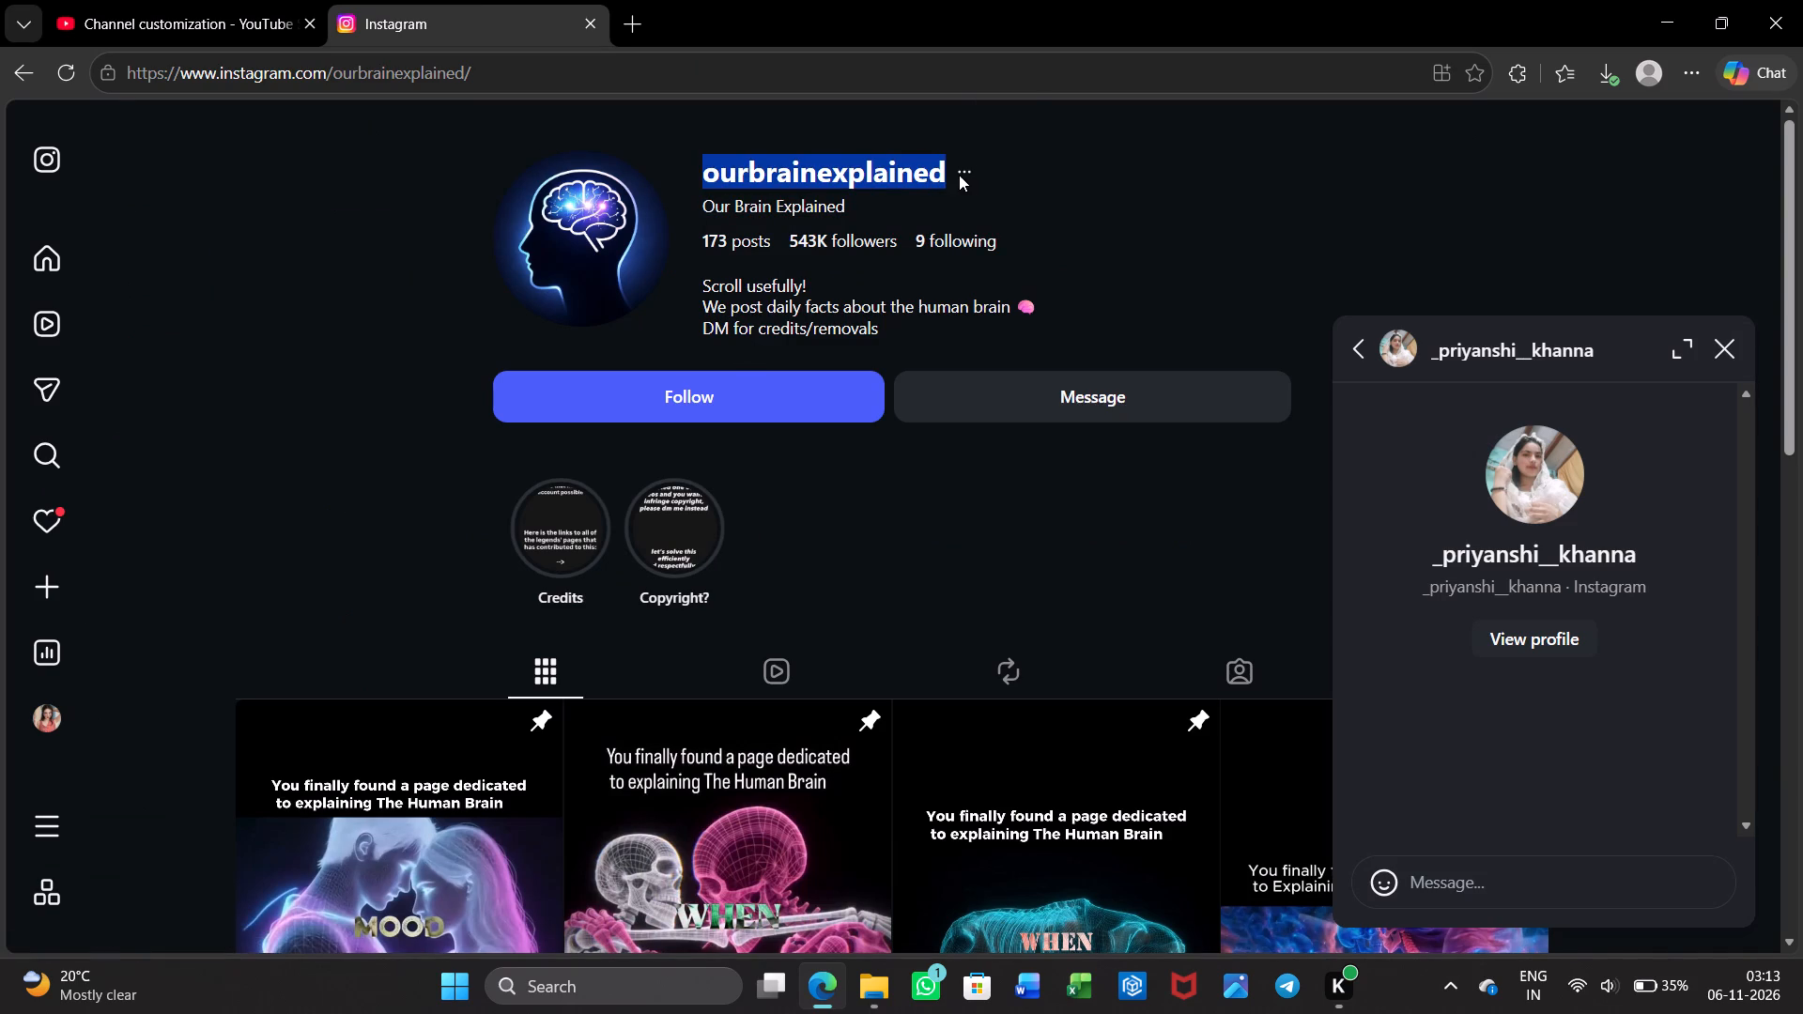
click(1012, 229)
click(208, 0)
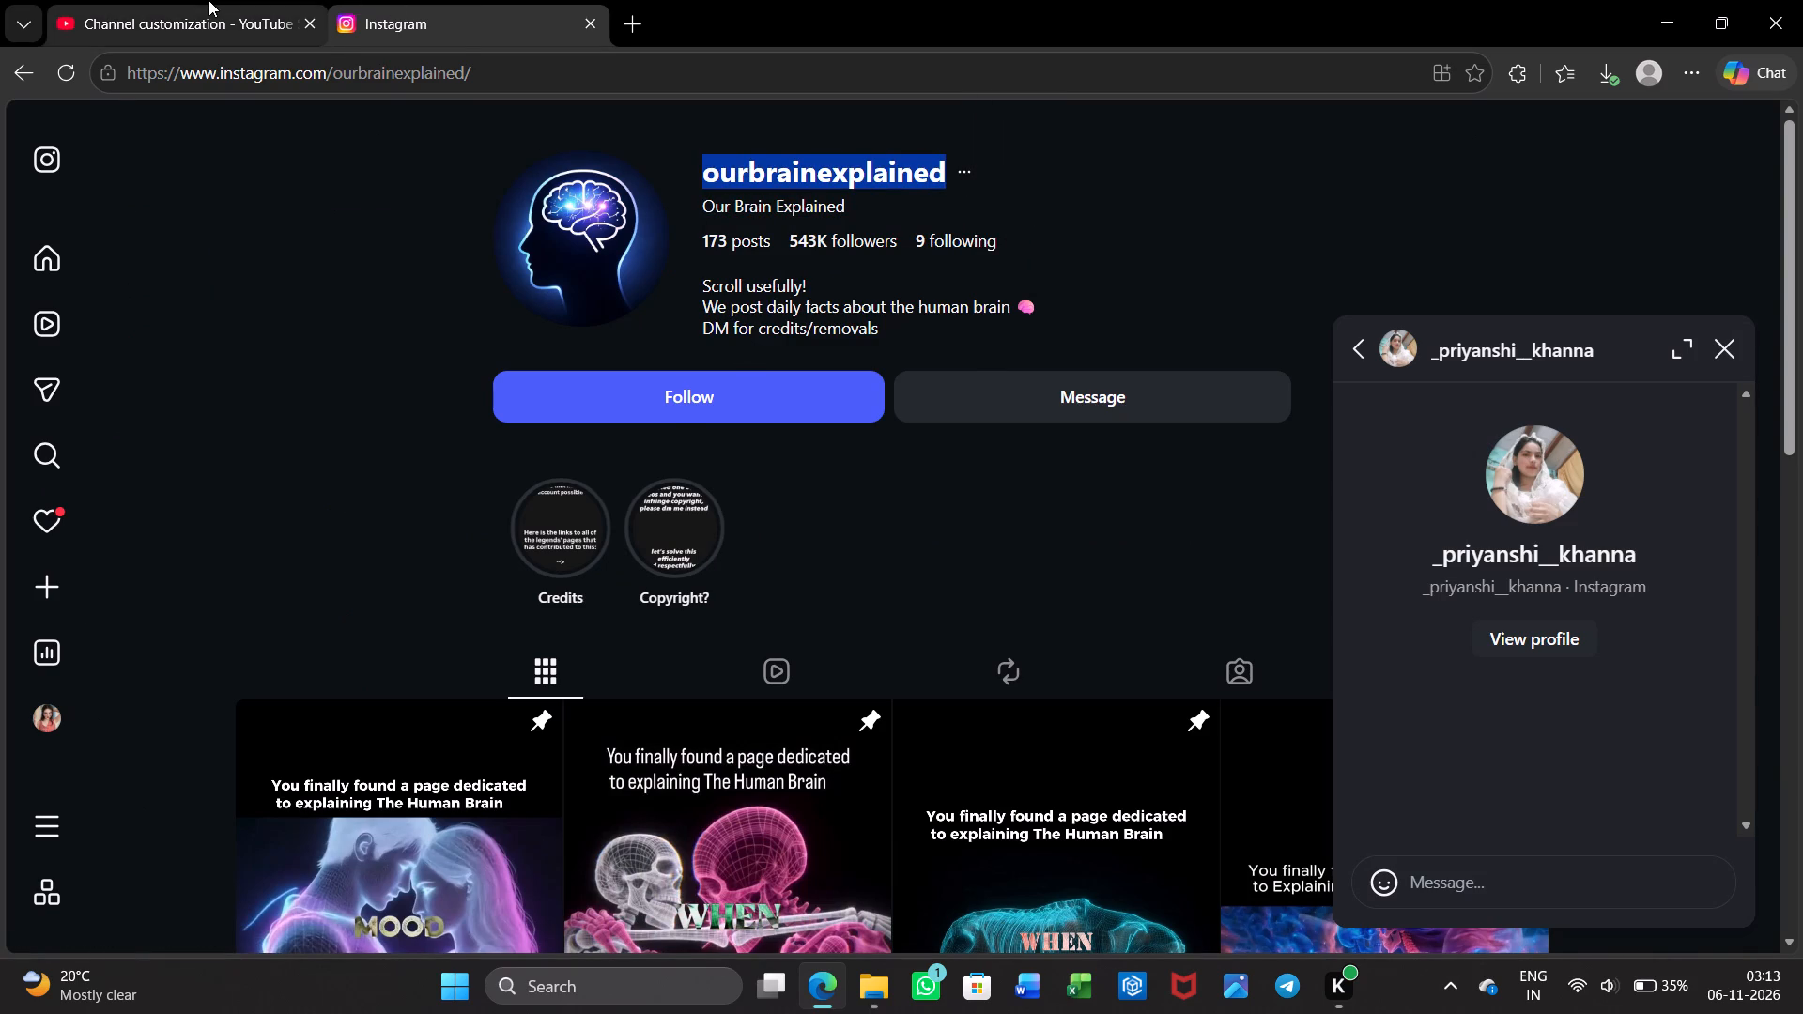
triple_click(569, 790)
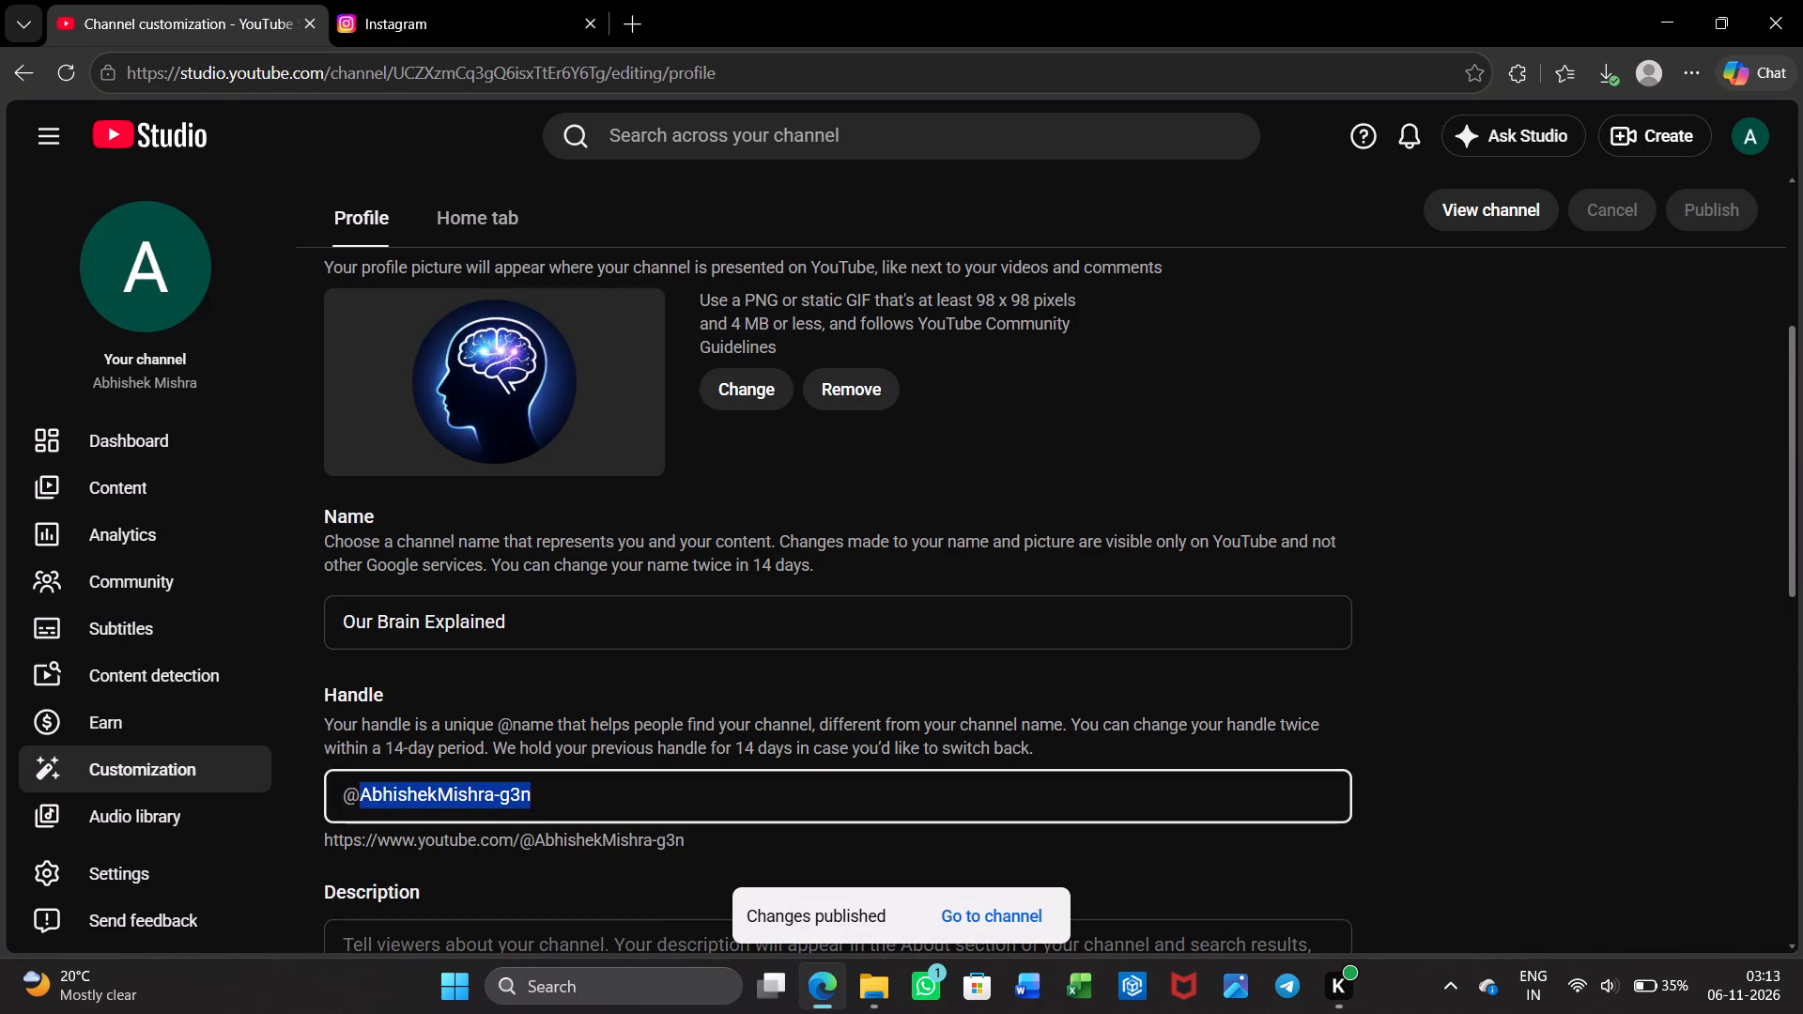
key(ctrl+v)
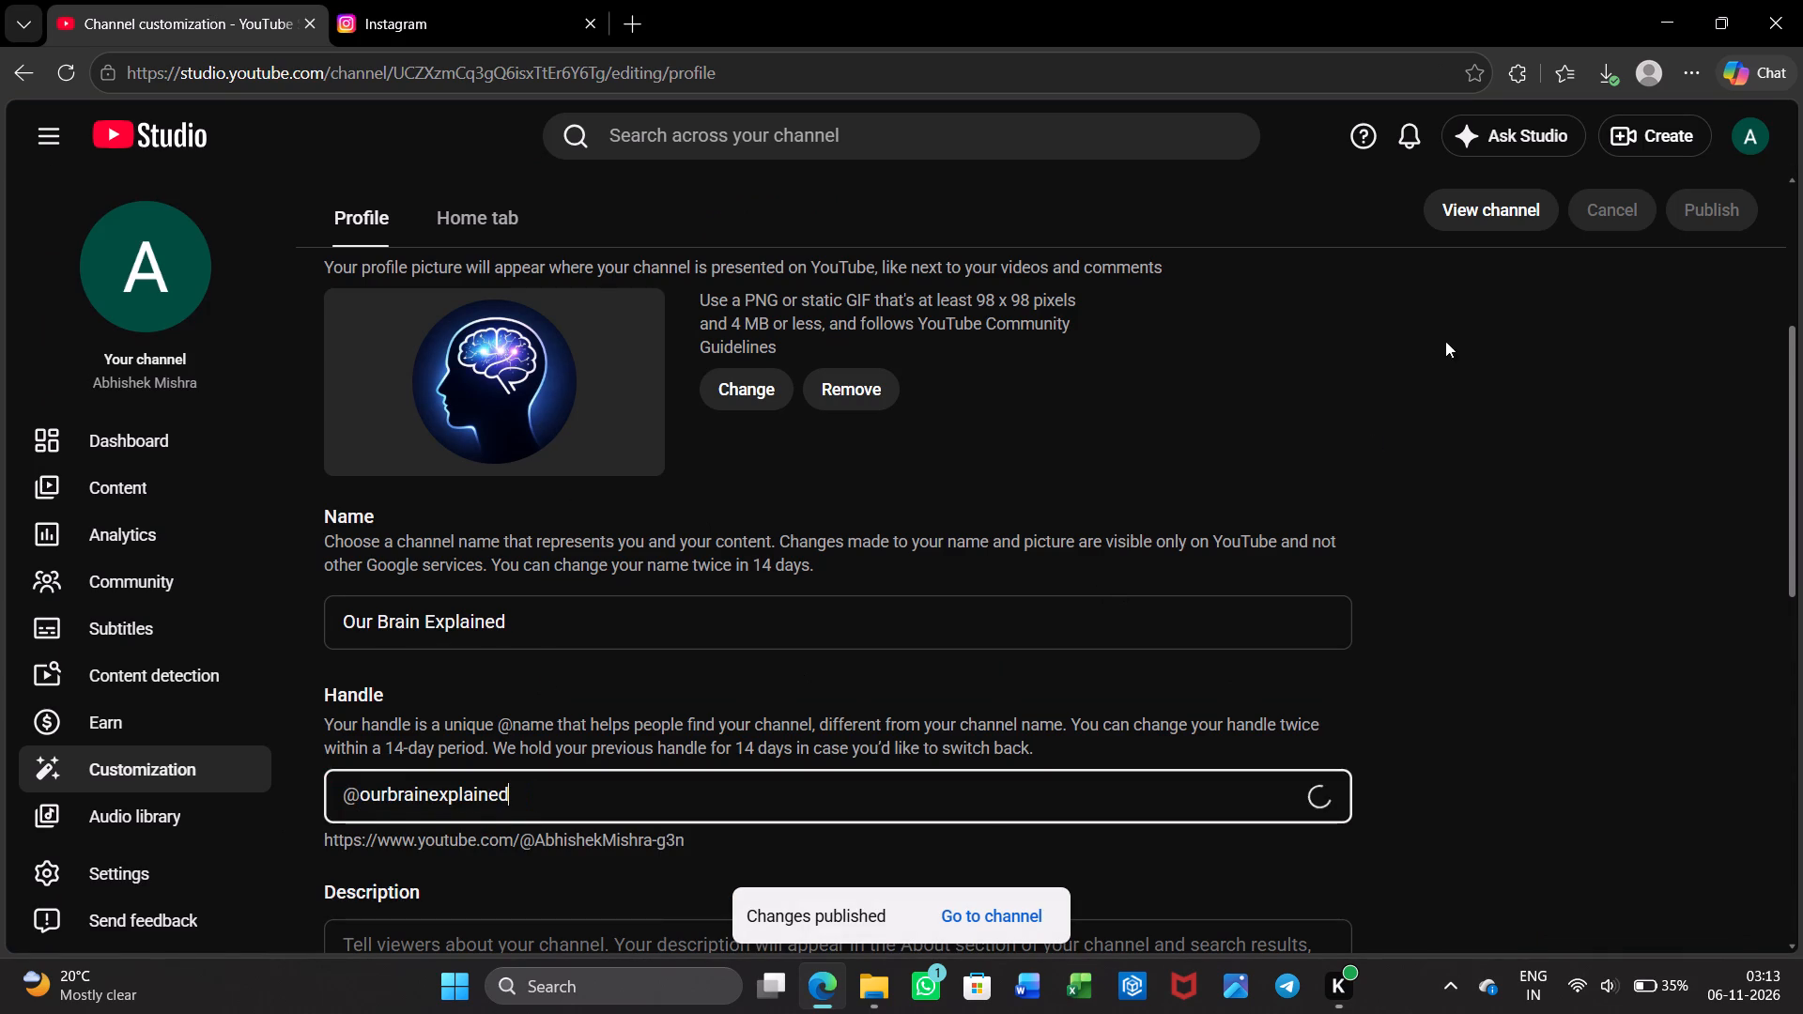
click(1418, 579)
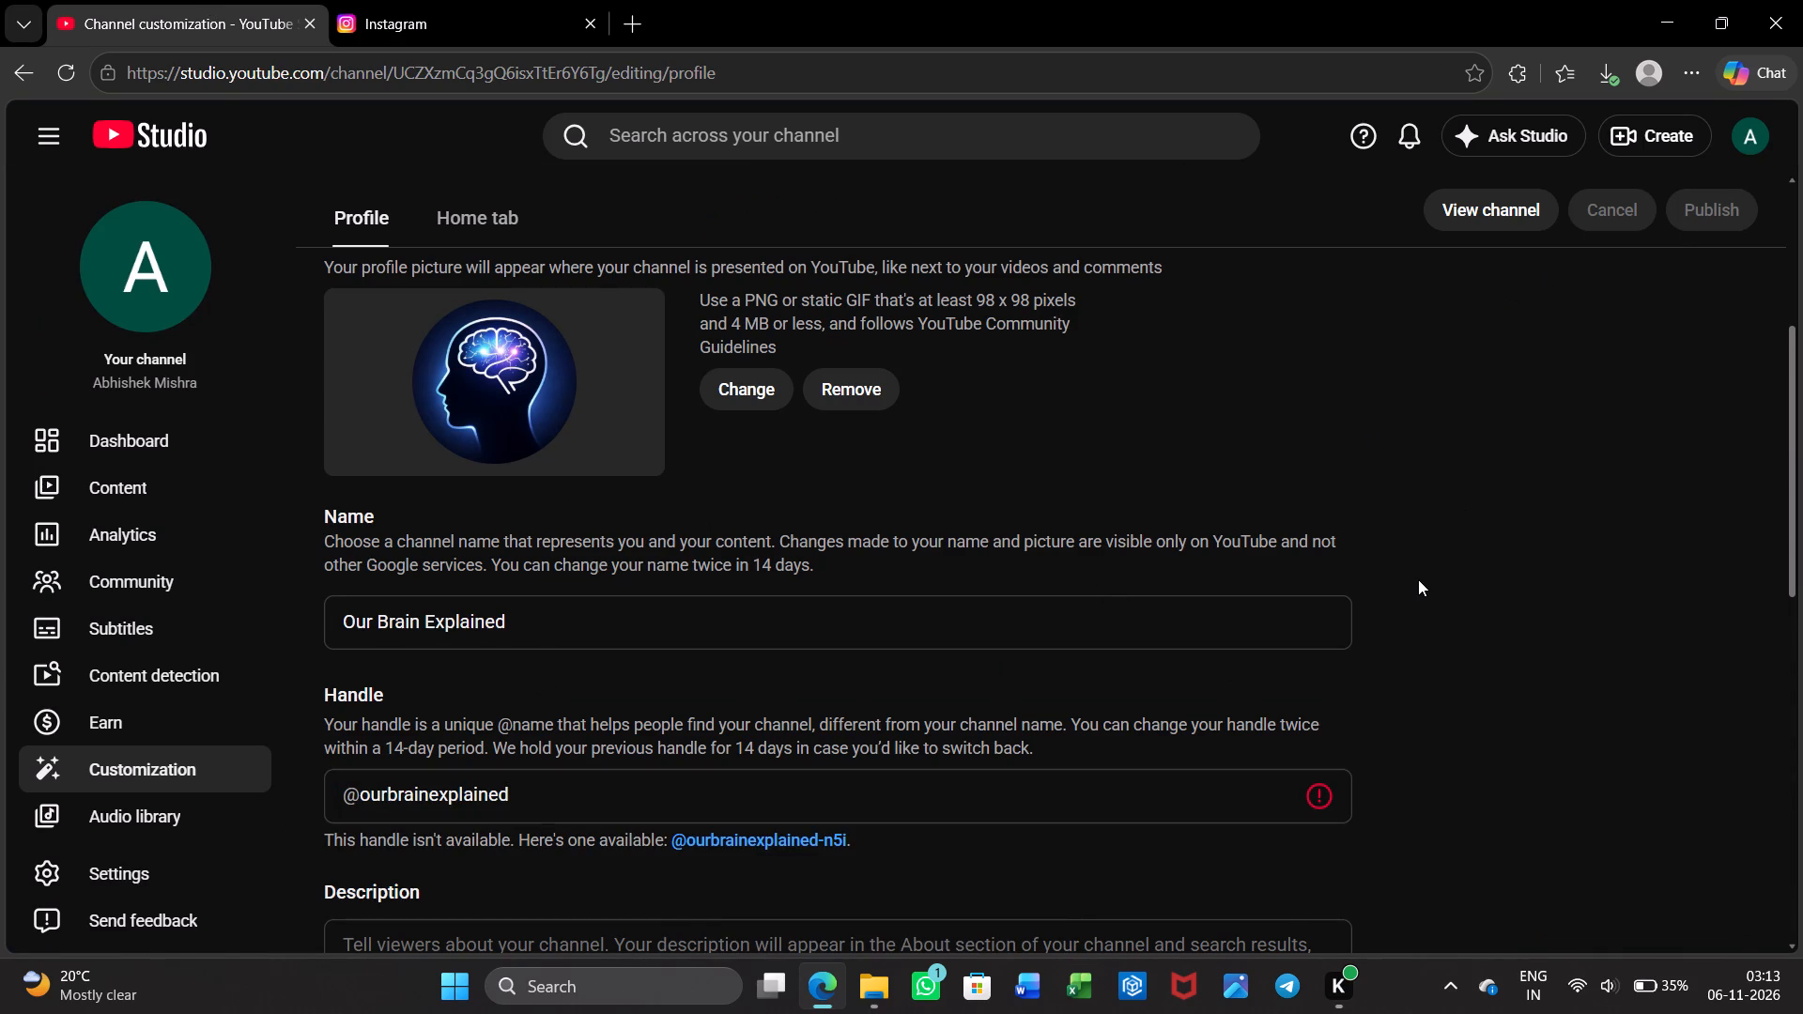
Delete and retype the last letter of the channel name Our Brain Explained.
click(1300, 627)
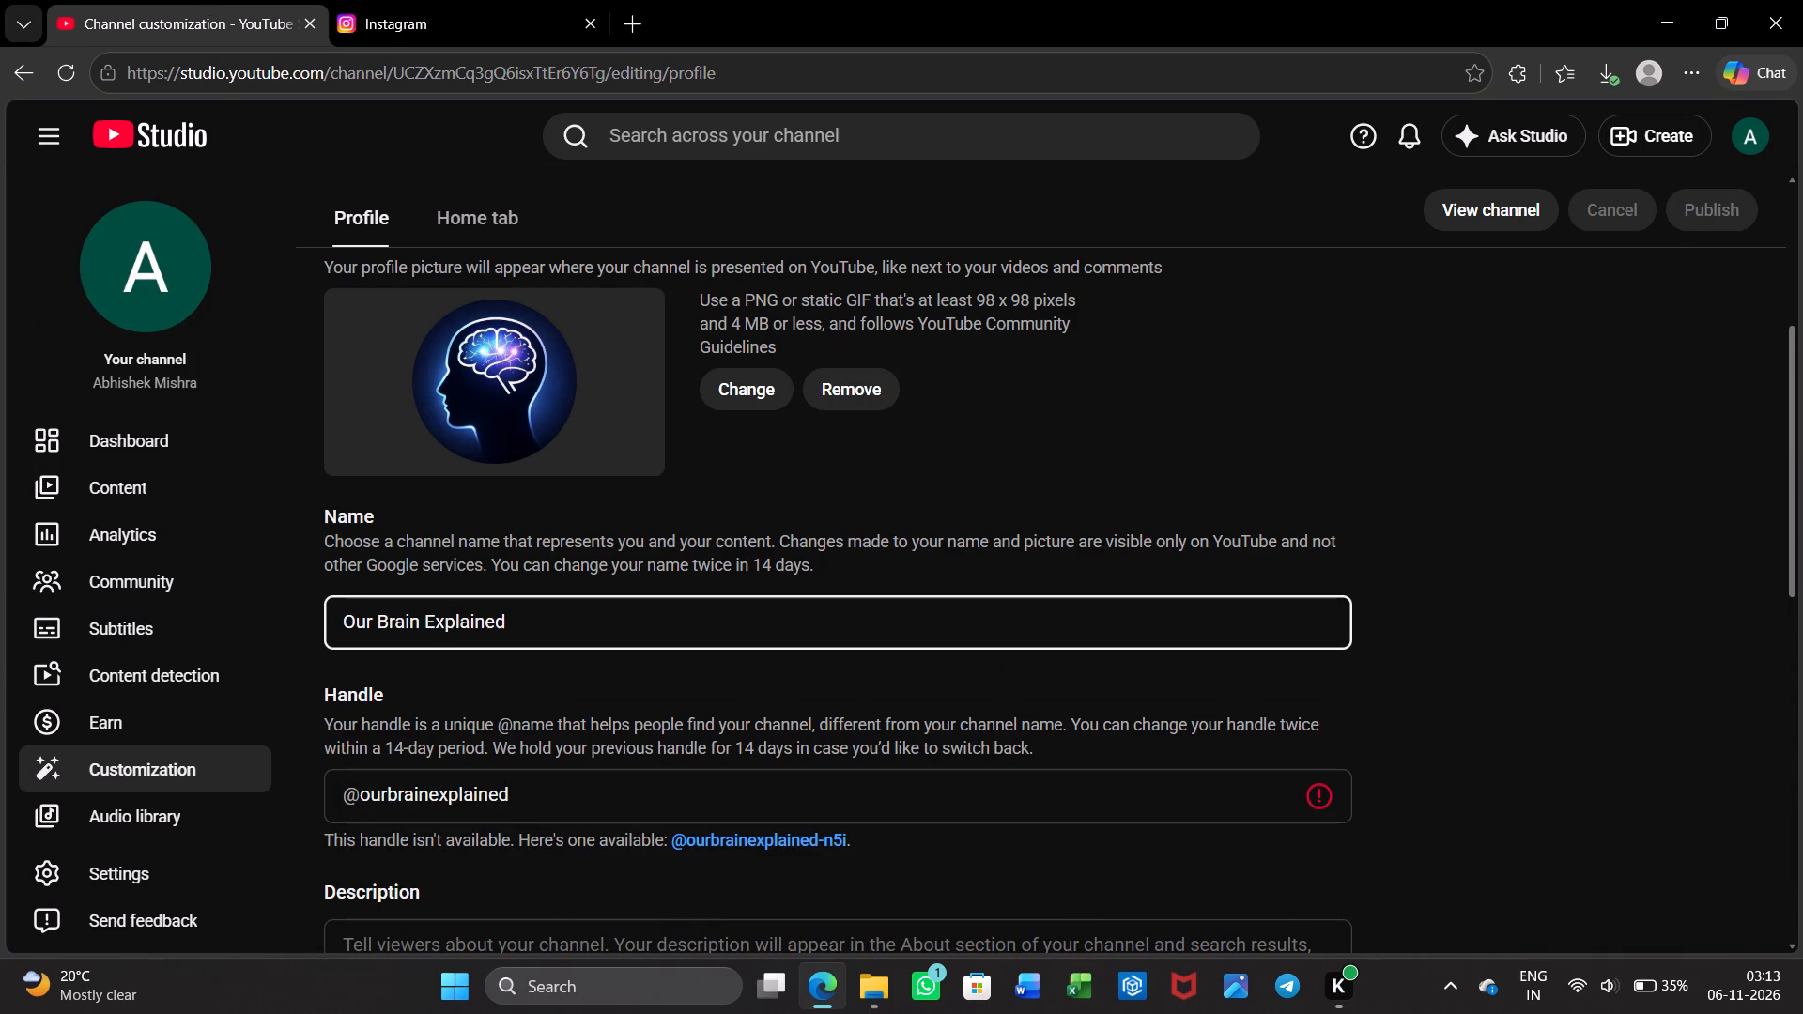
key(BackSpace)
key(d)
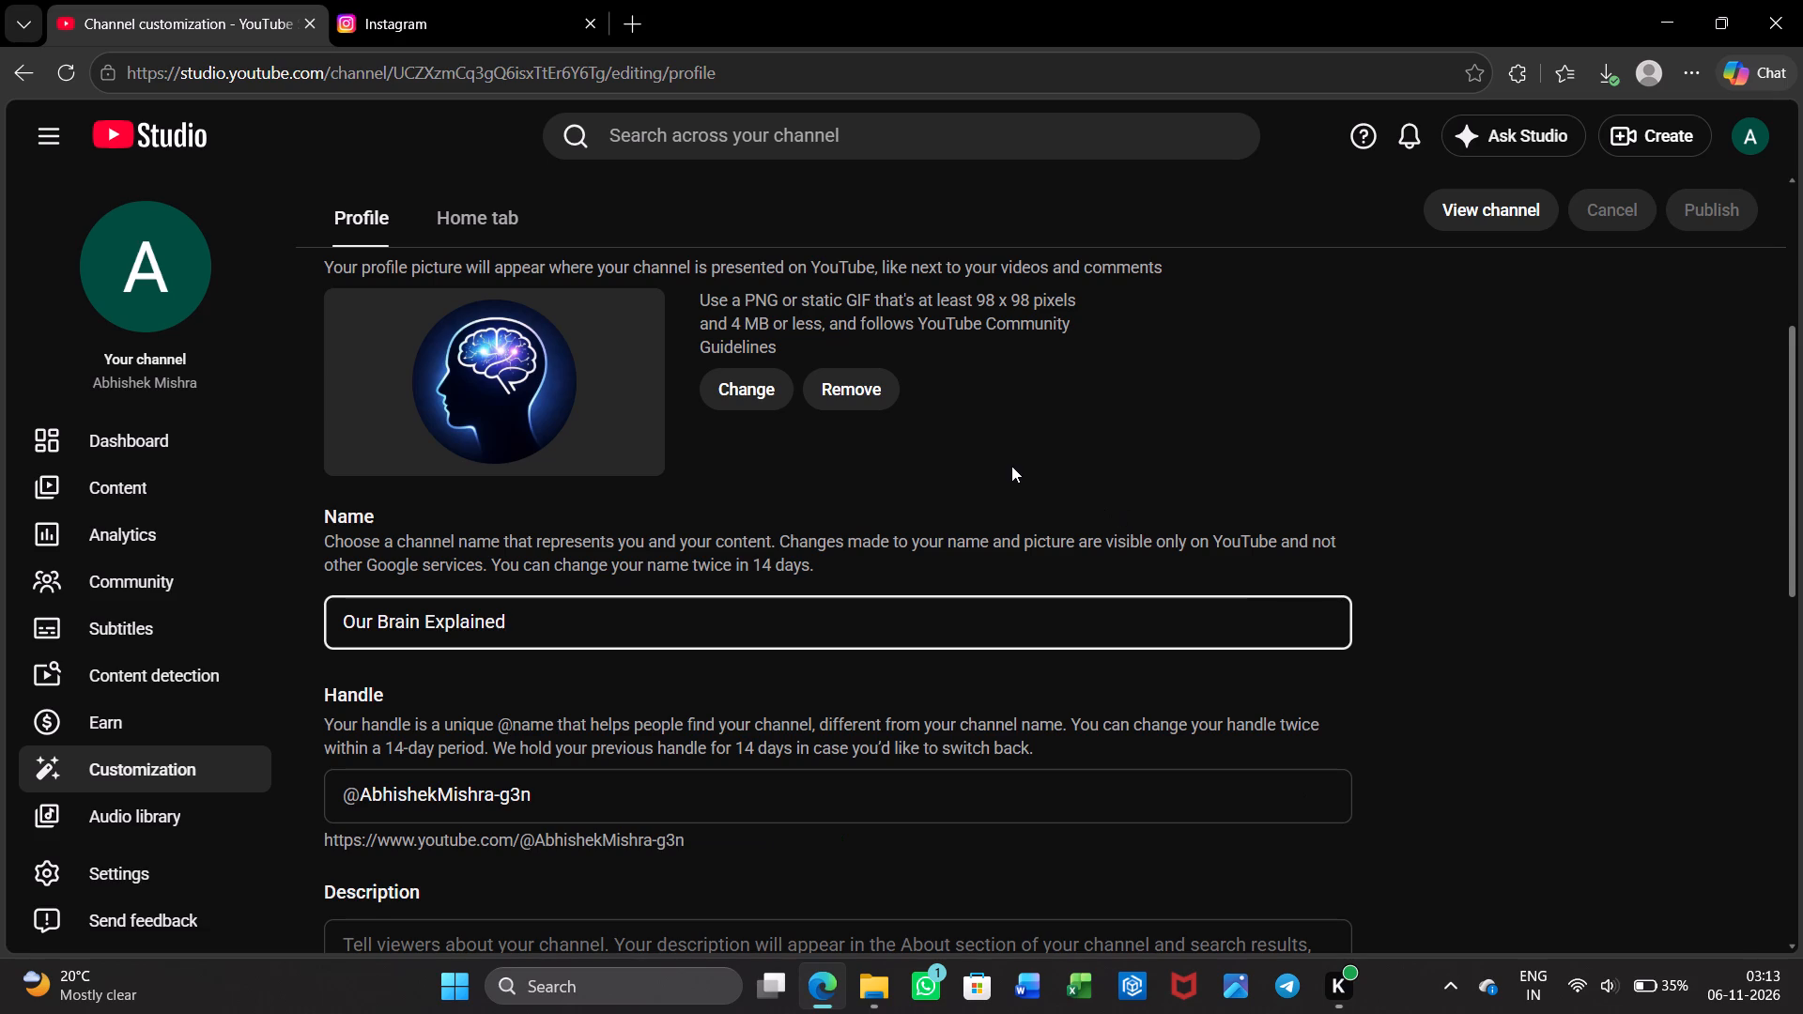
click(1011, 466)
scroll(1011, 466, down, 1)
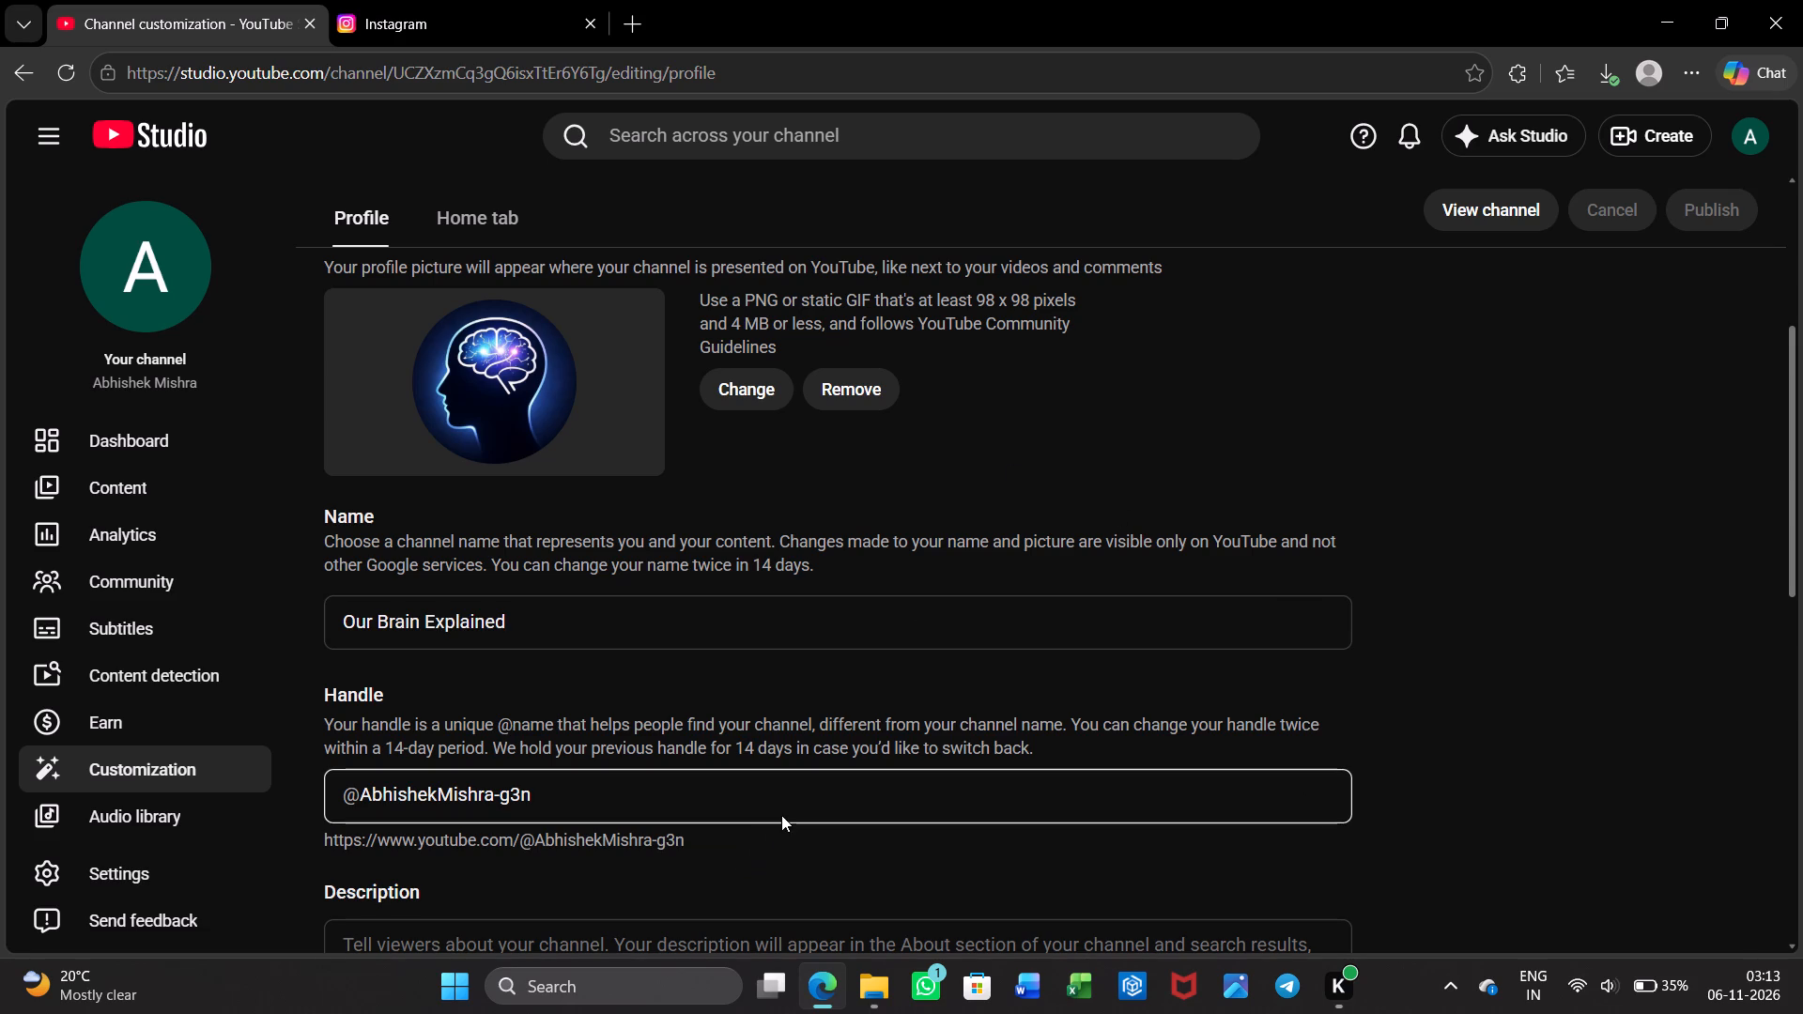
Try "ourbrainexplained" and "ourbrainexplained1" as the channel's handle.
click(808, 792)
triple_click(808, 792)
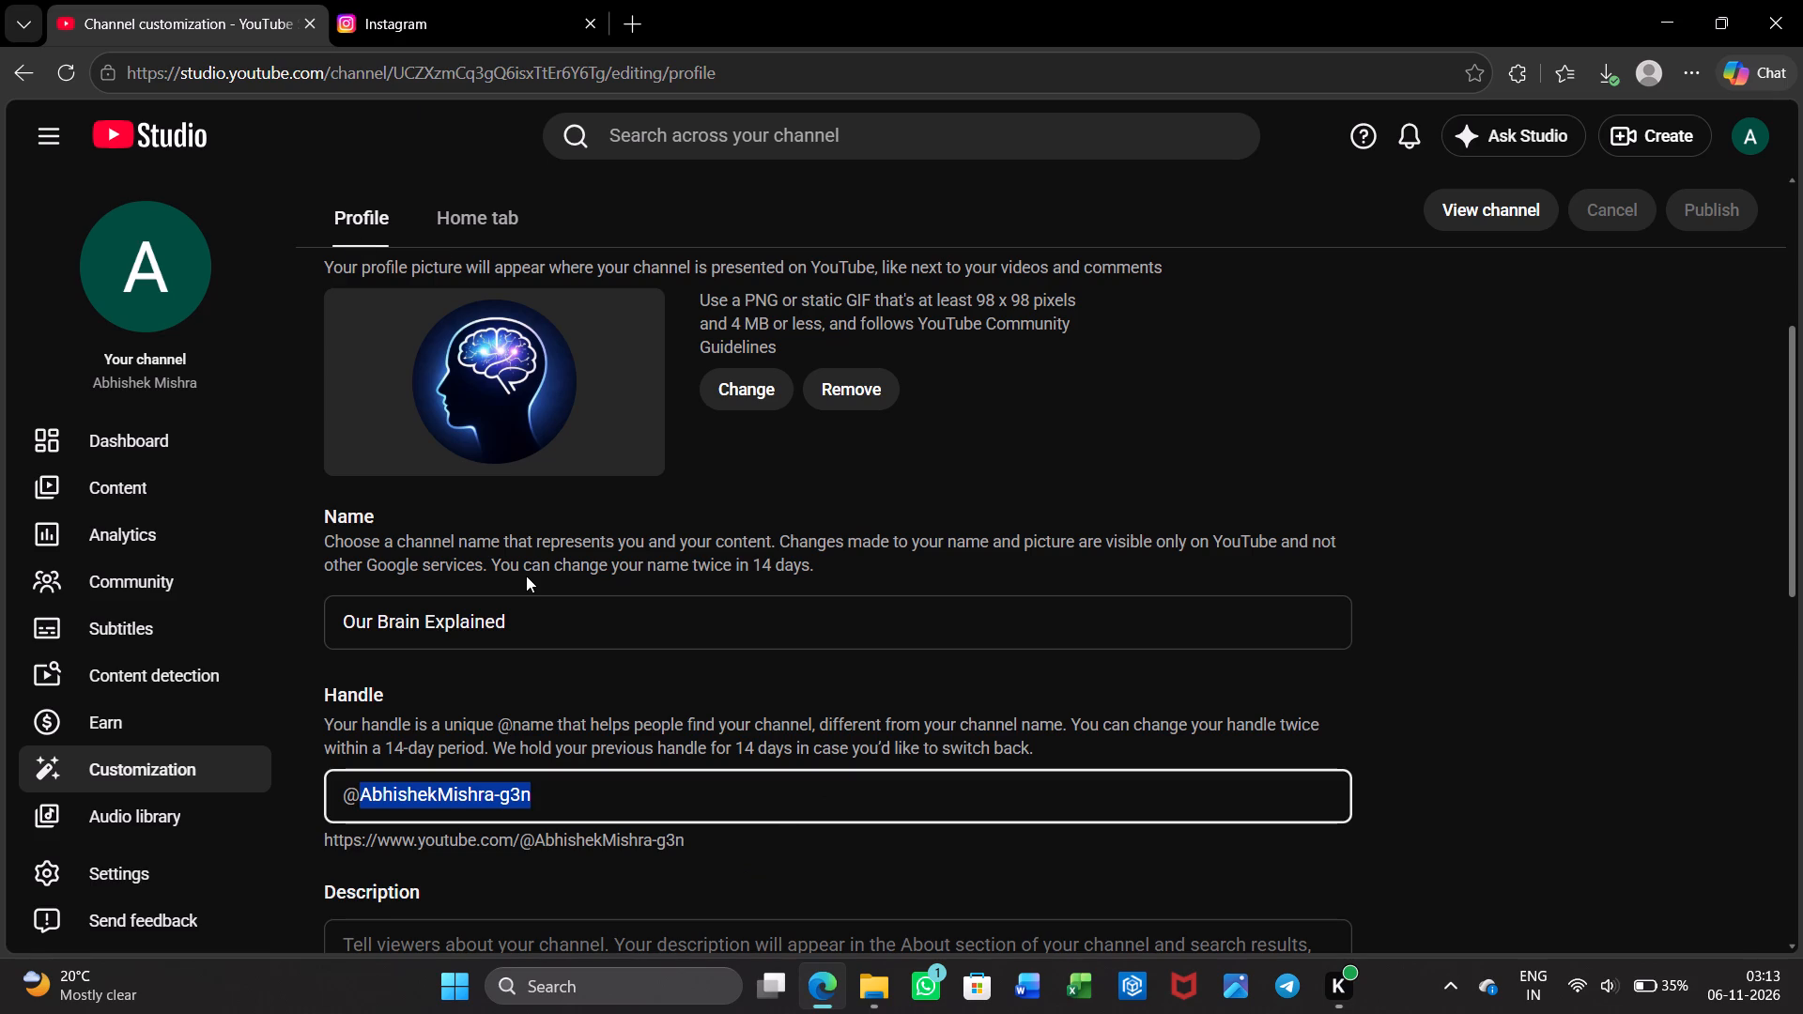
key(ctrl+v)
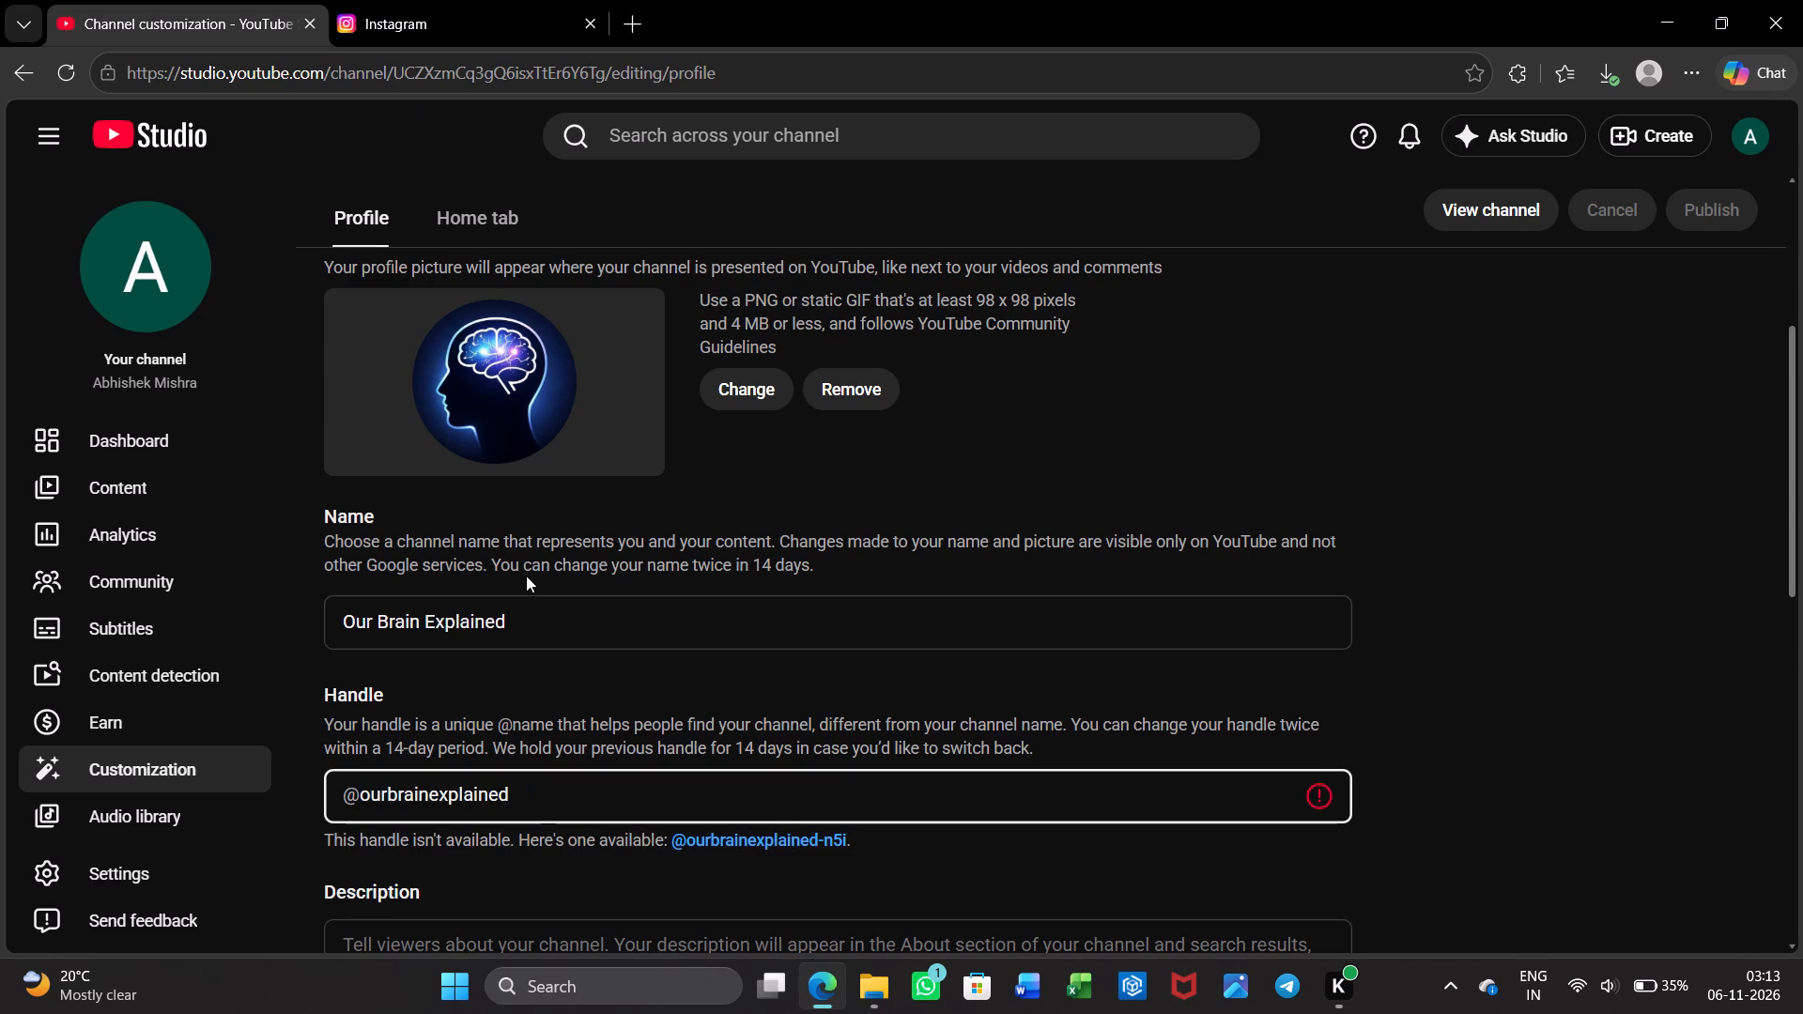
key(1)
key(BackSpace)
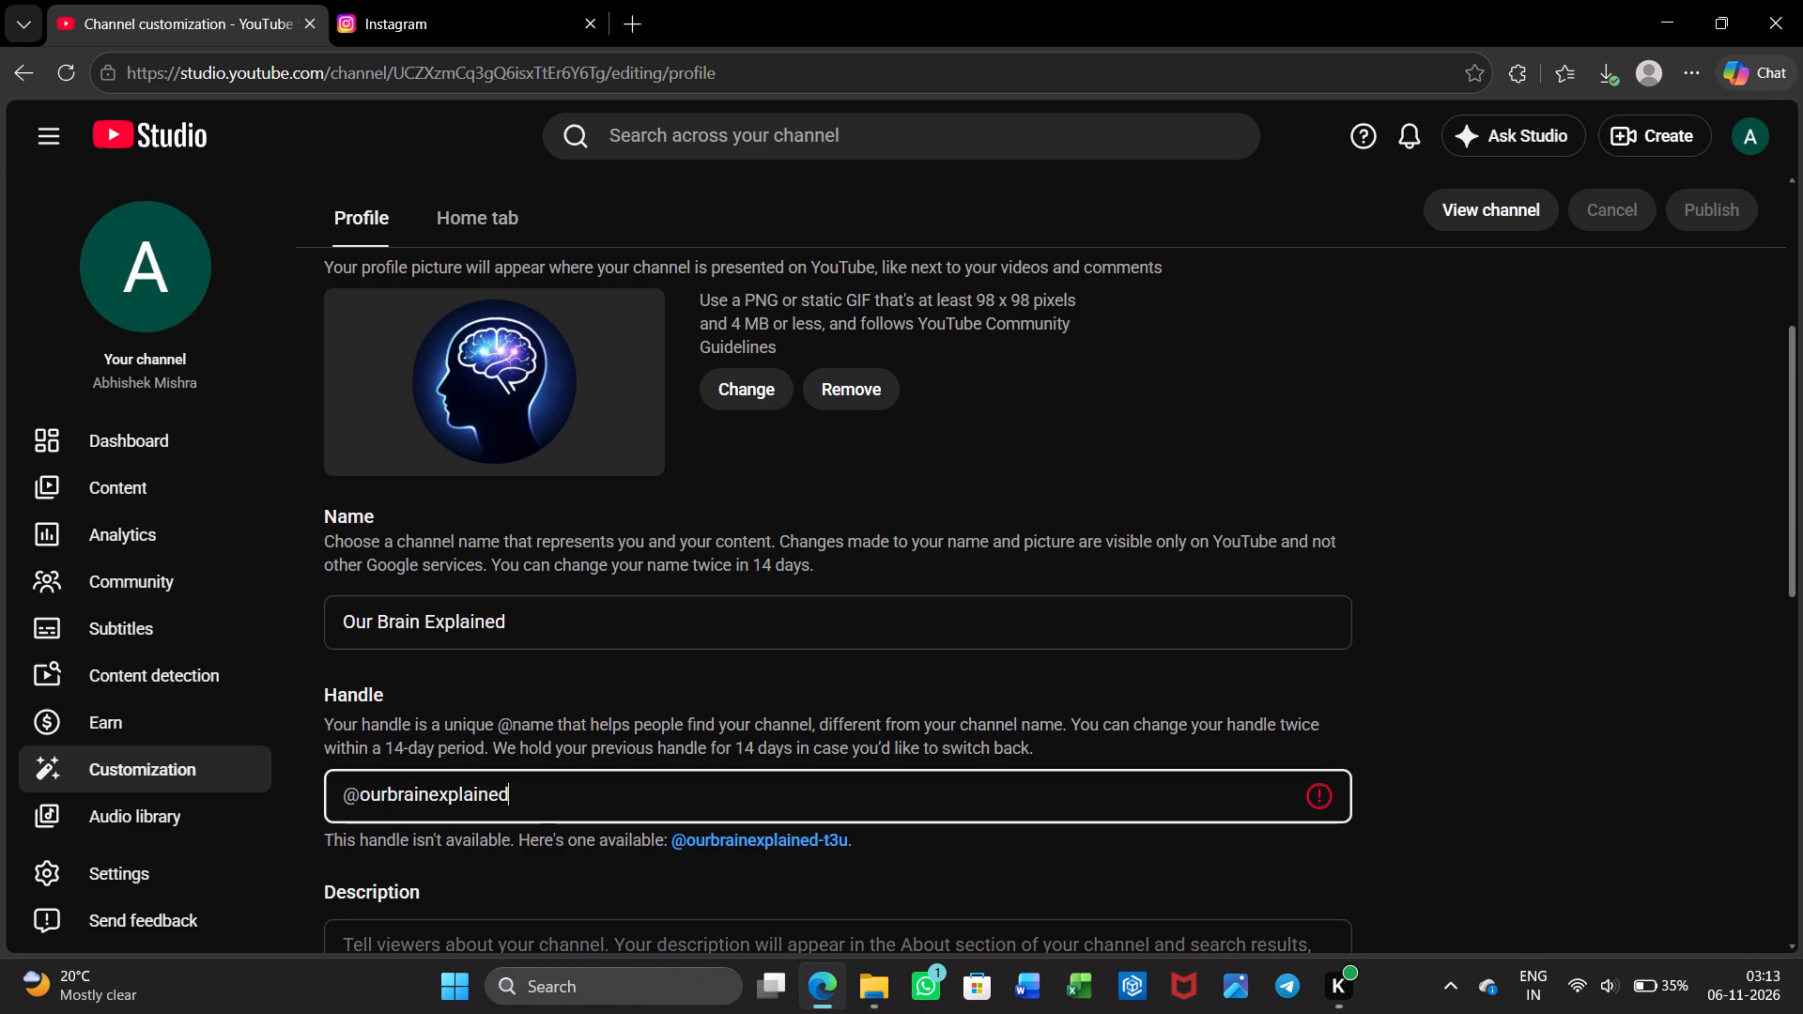
Replace the channel's handle with "braindata".
triple_click(564, 799)
click(564, 799)
text(braindata)
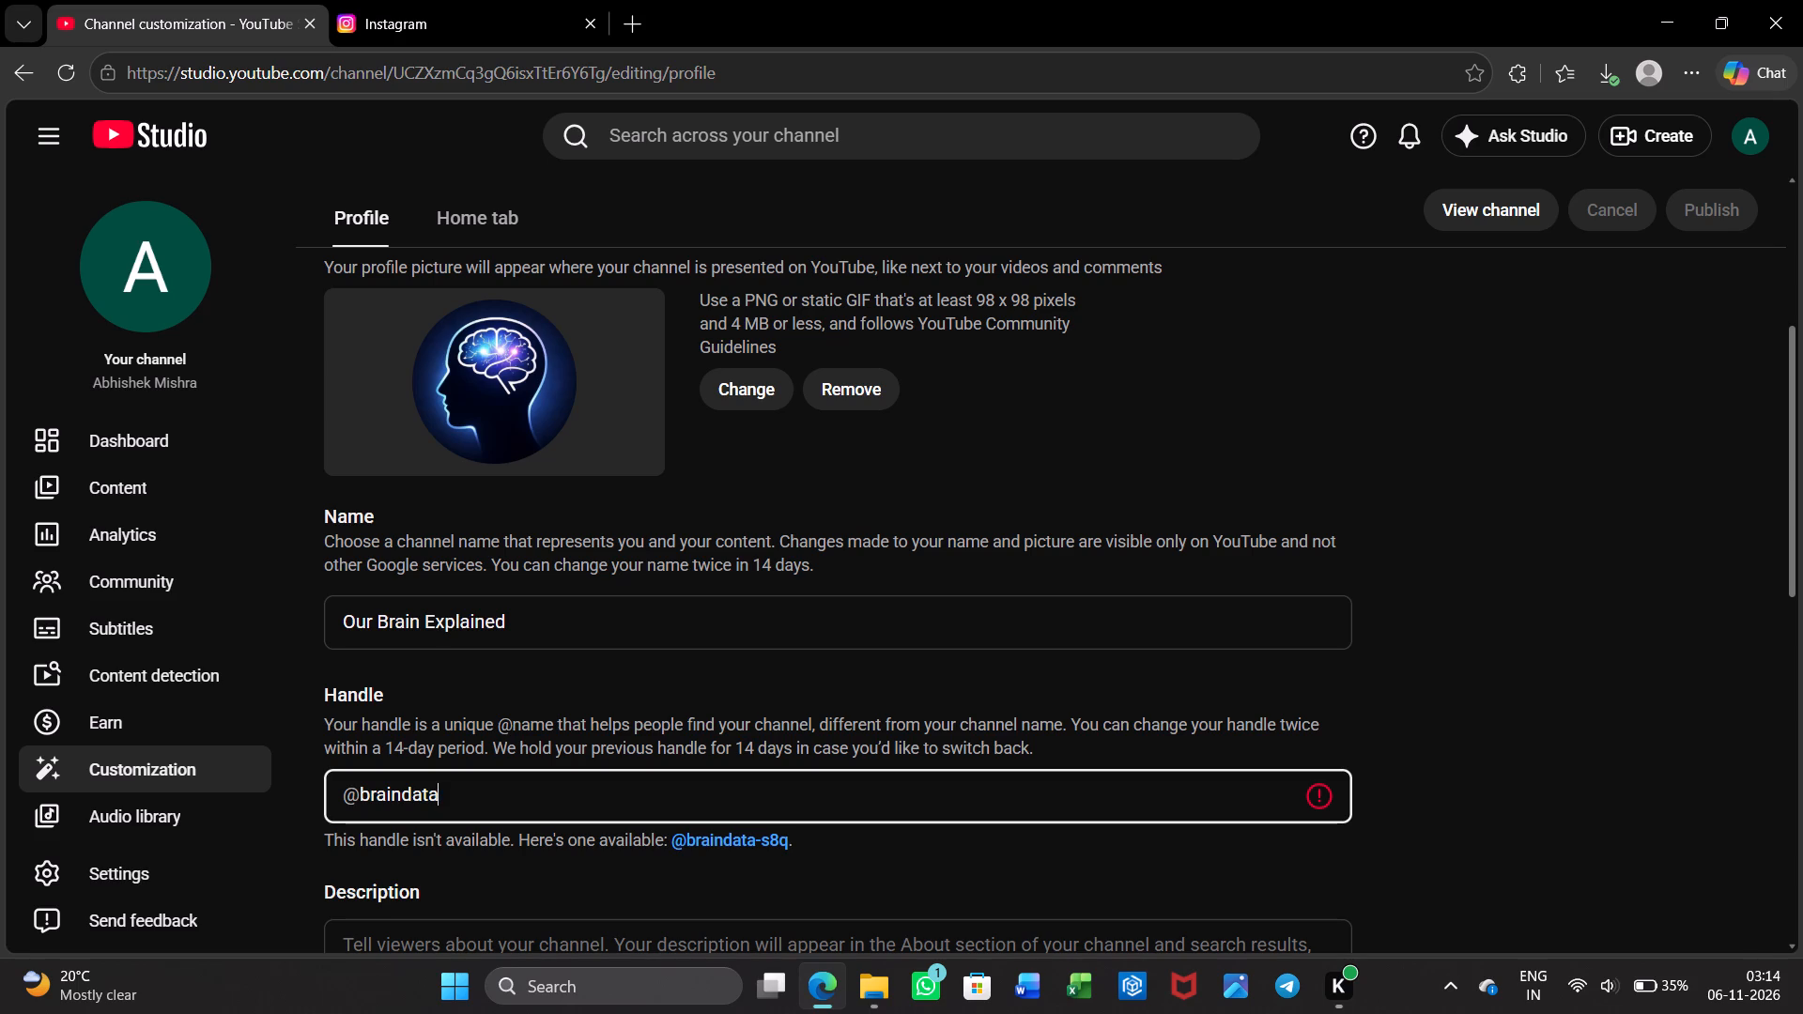
Replace the channel's handle with "ourbrainexplainedd".
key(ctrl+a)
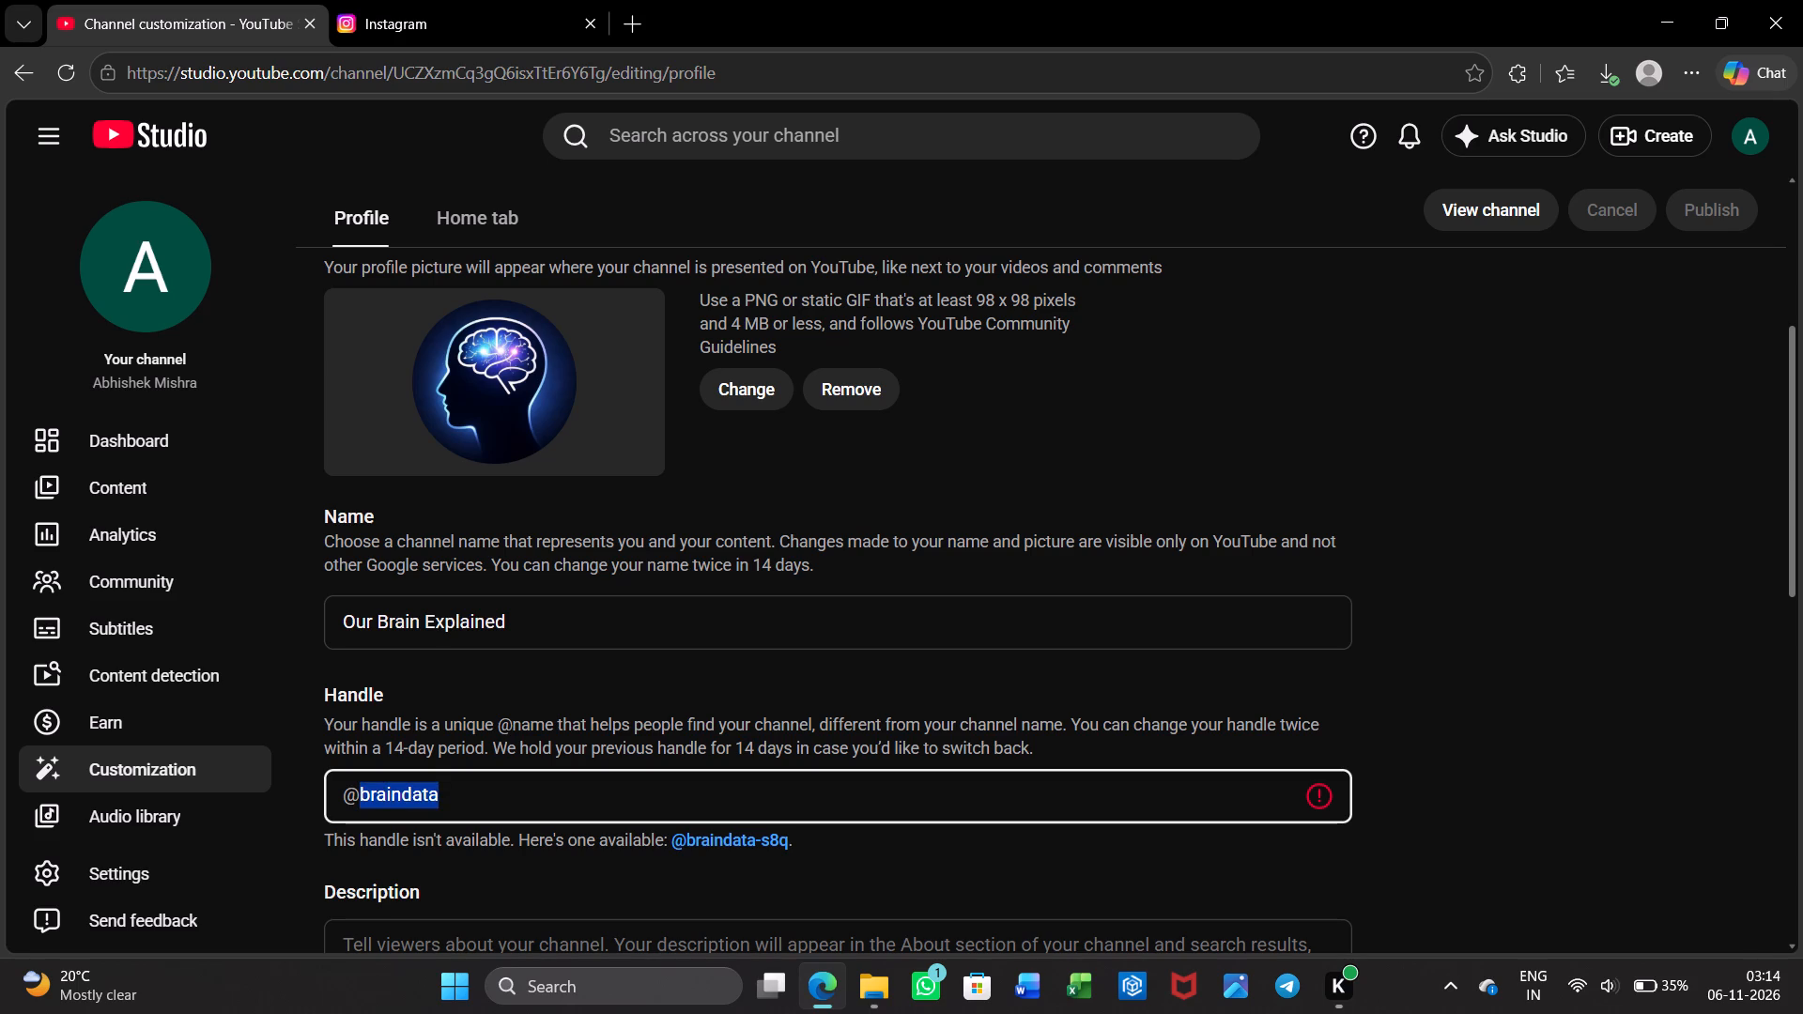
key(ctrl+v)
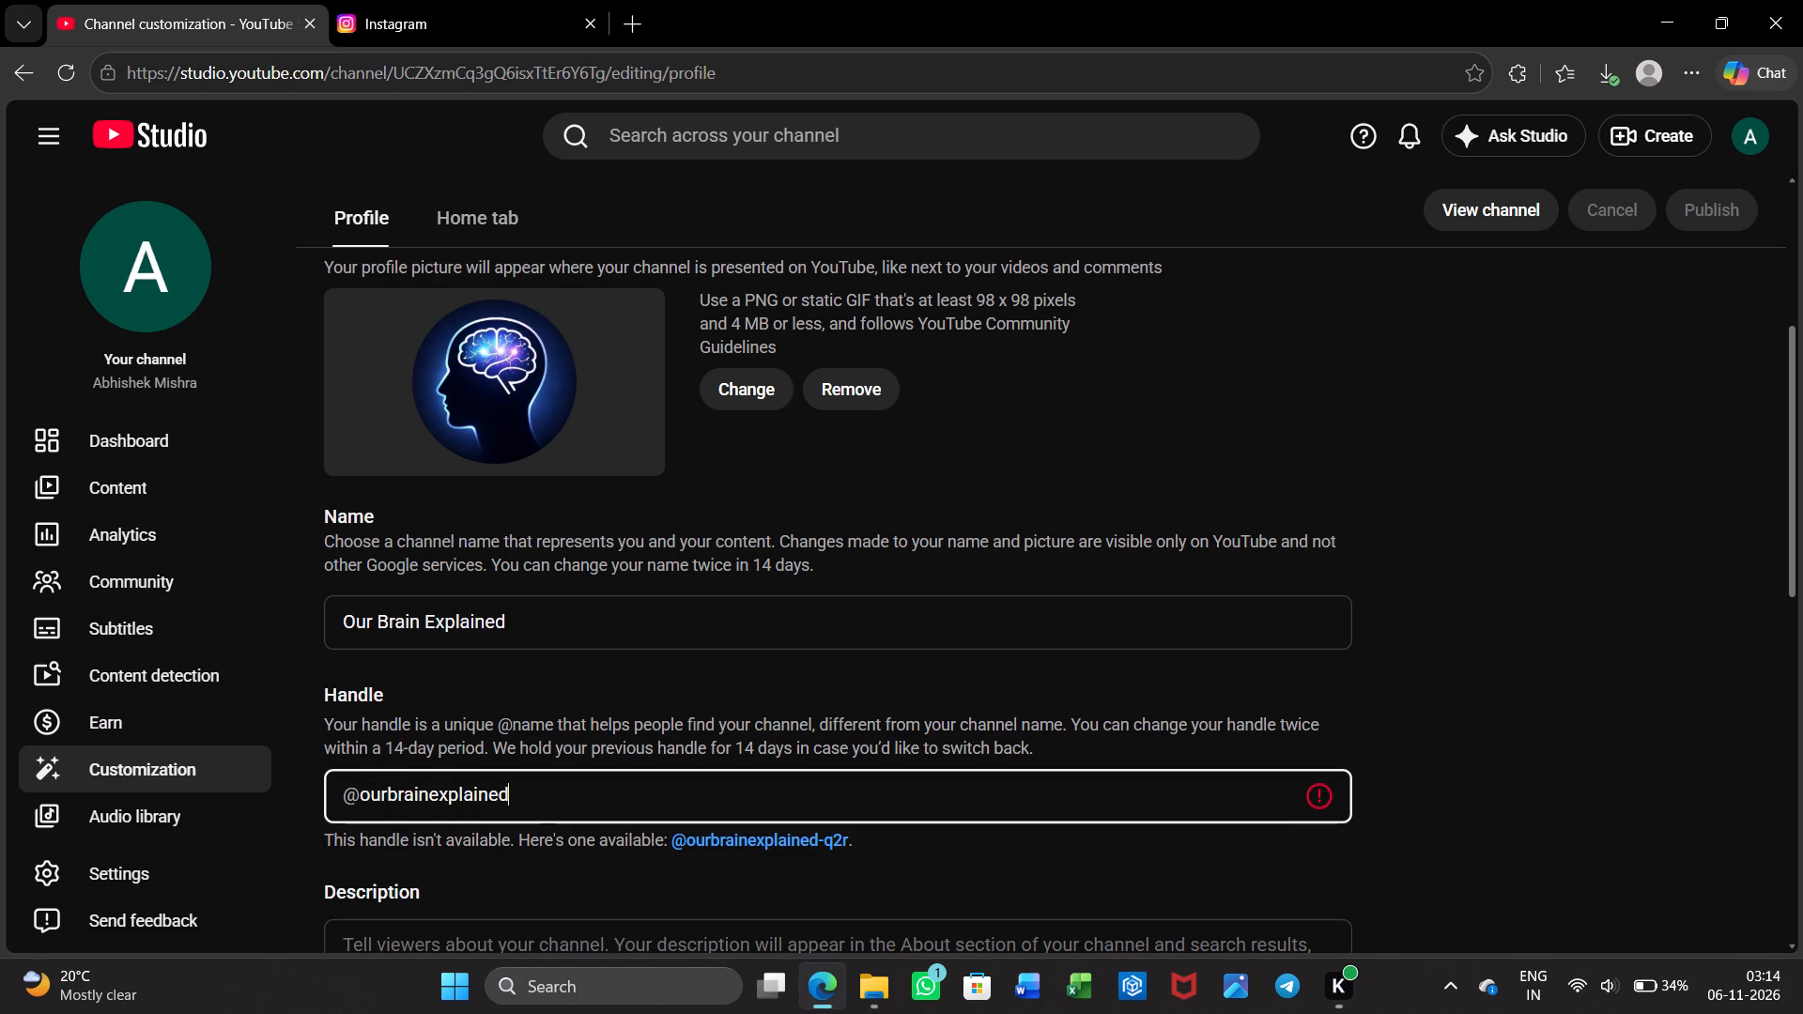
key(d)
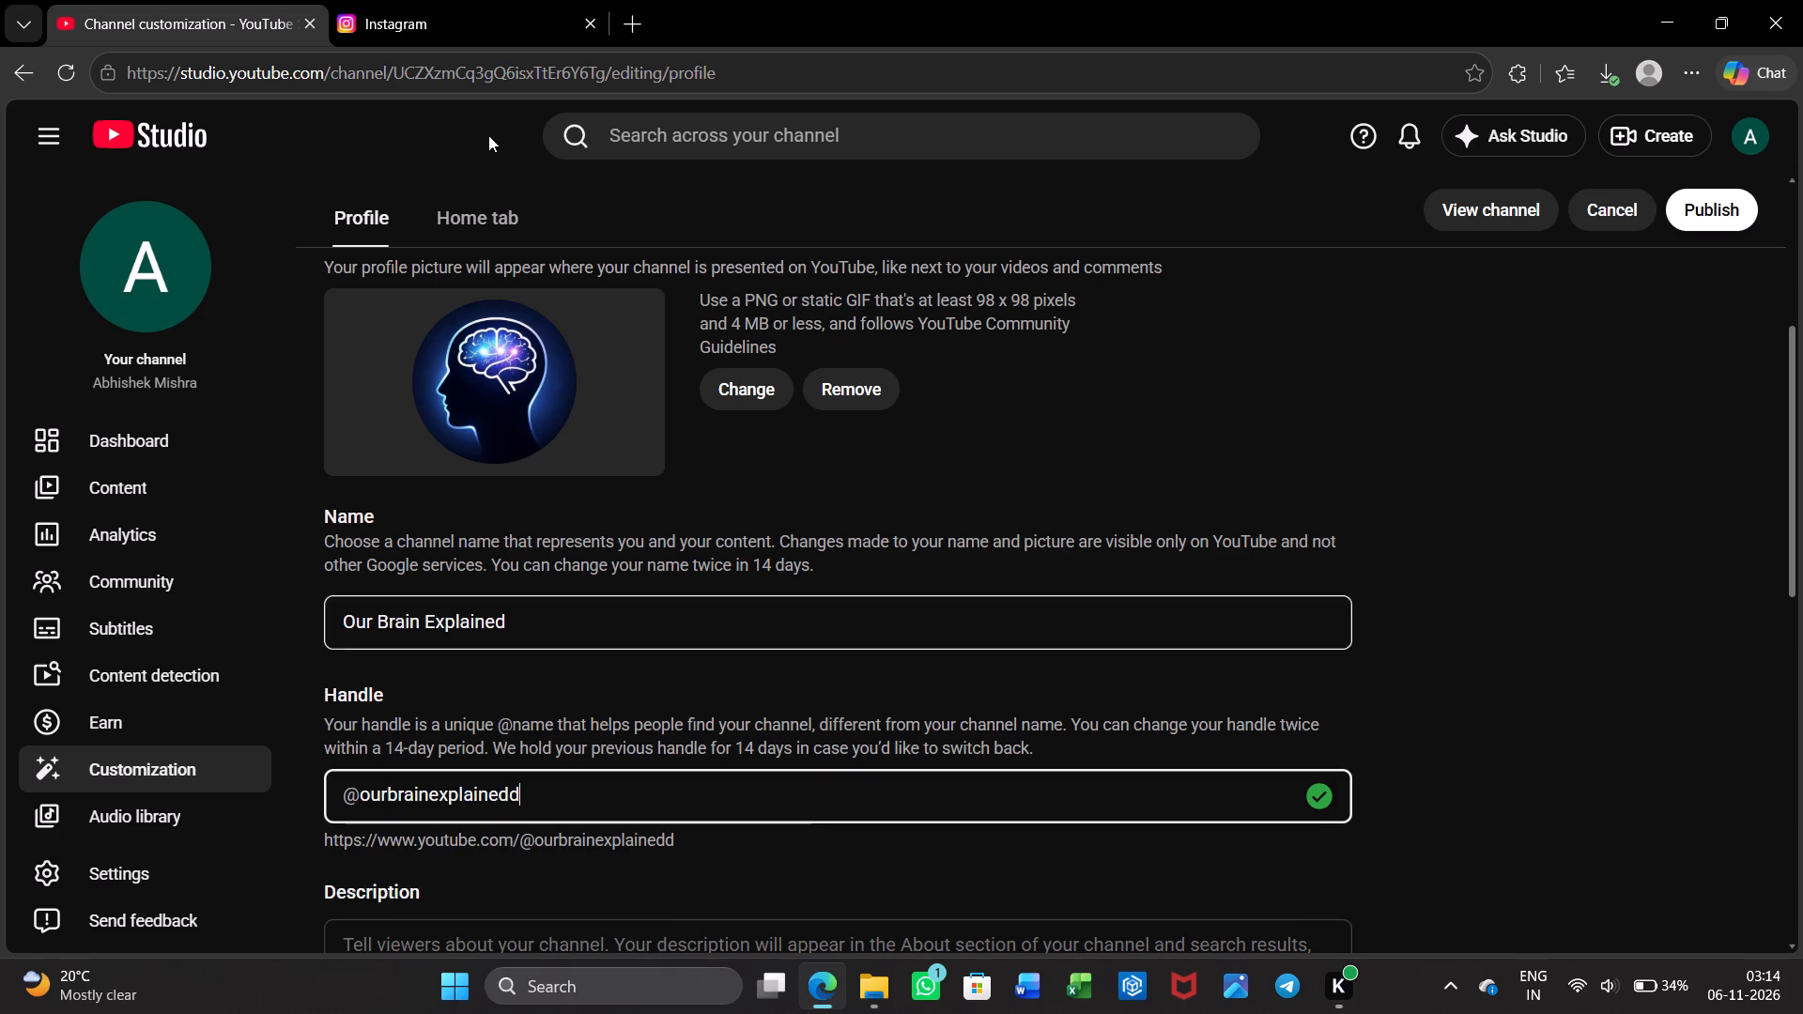
Check the ourbrainexplained Instagram profile against the channel's banner and picture settings.
click(426, 0)
click(357, 348)
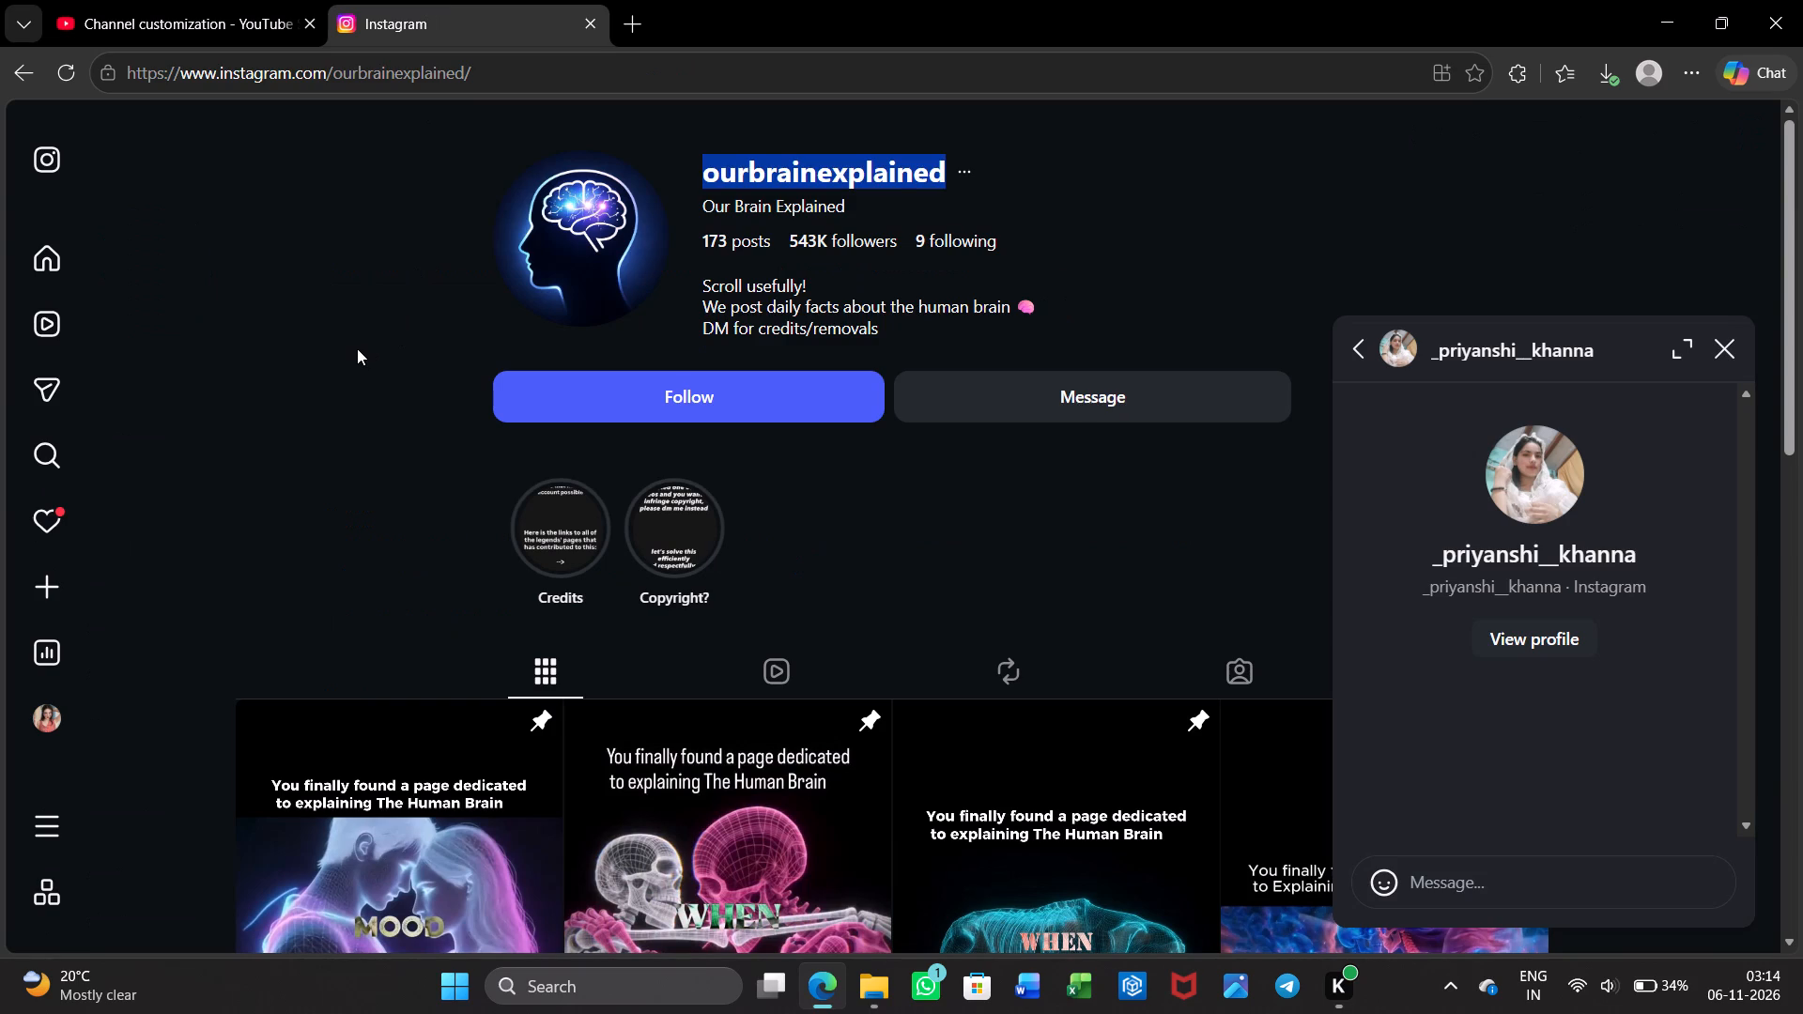
click(208, 0)
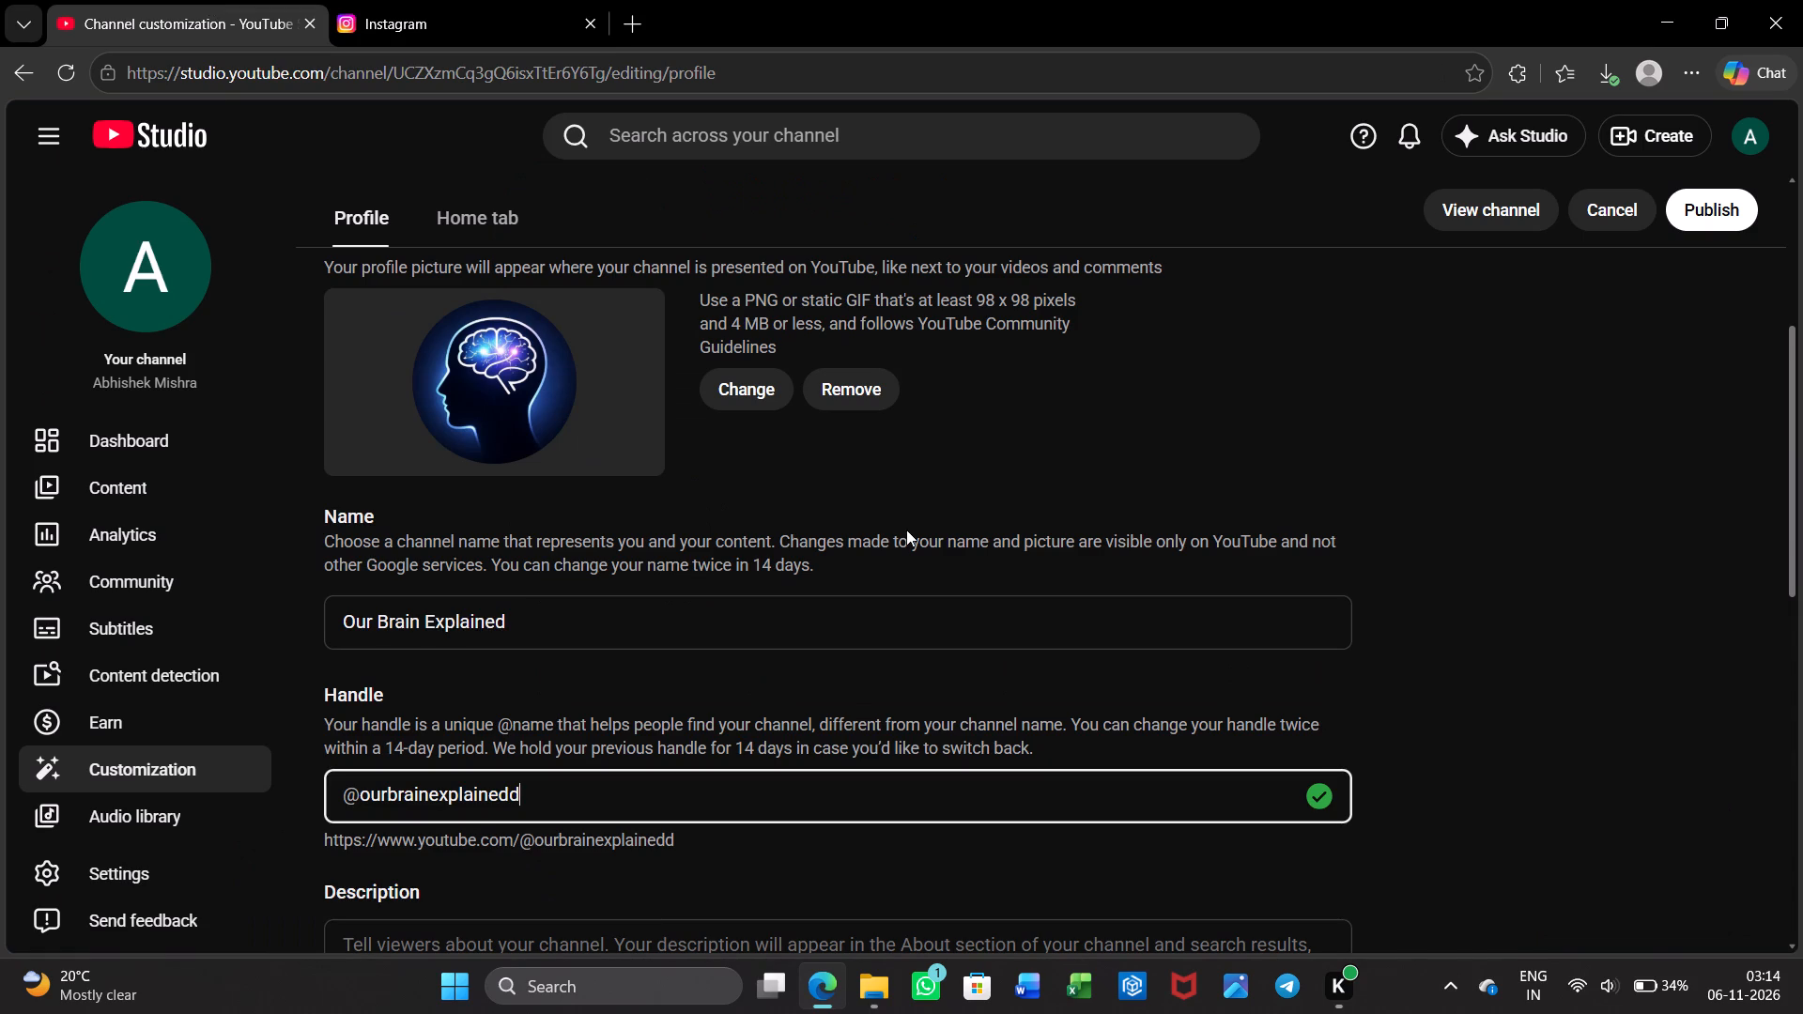
scroll(1150, 496, up, 3)
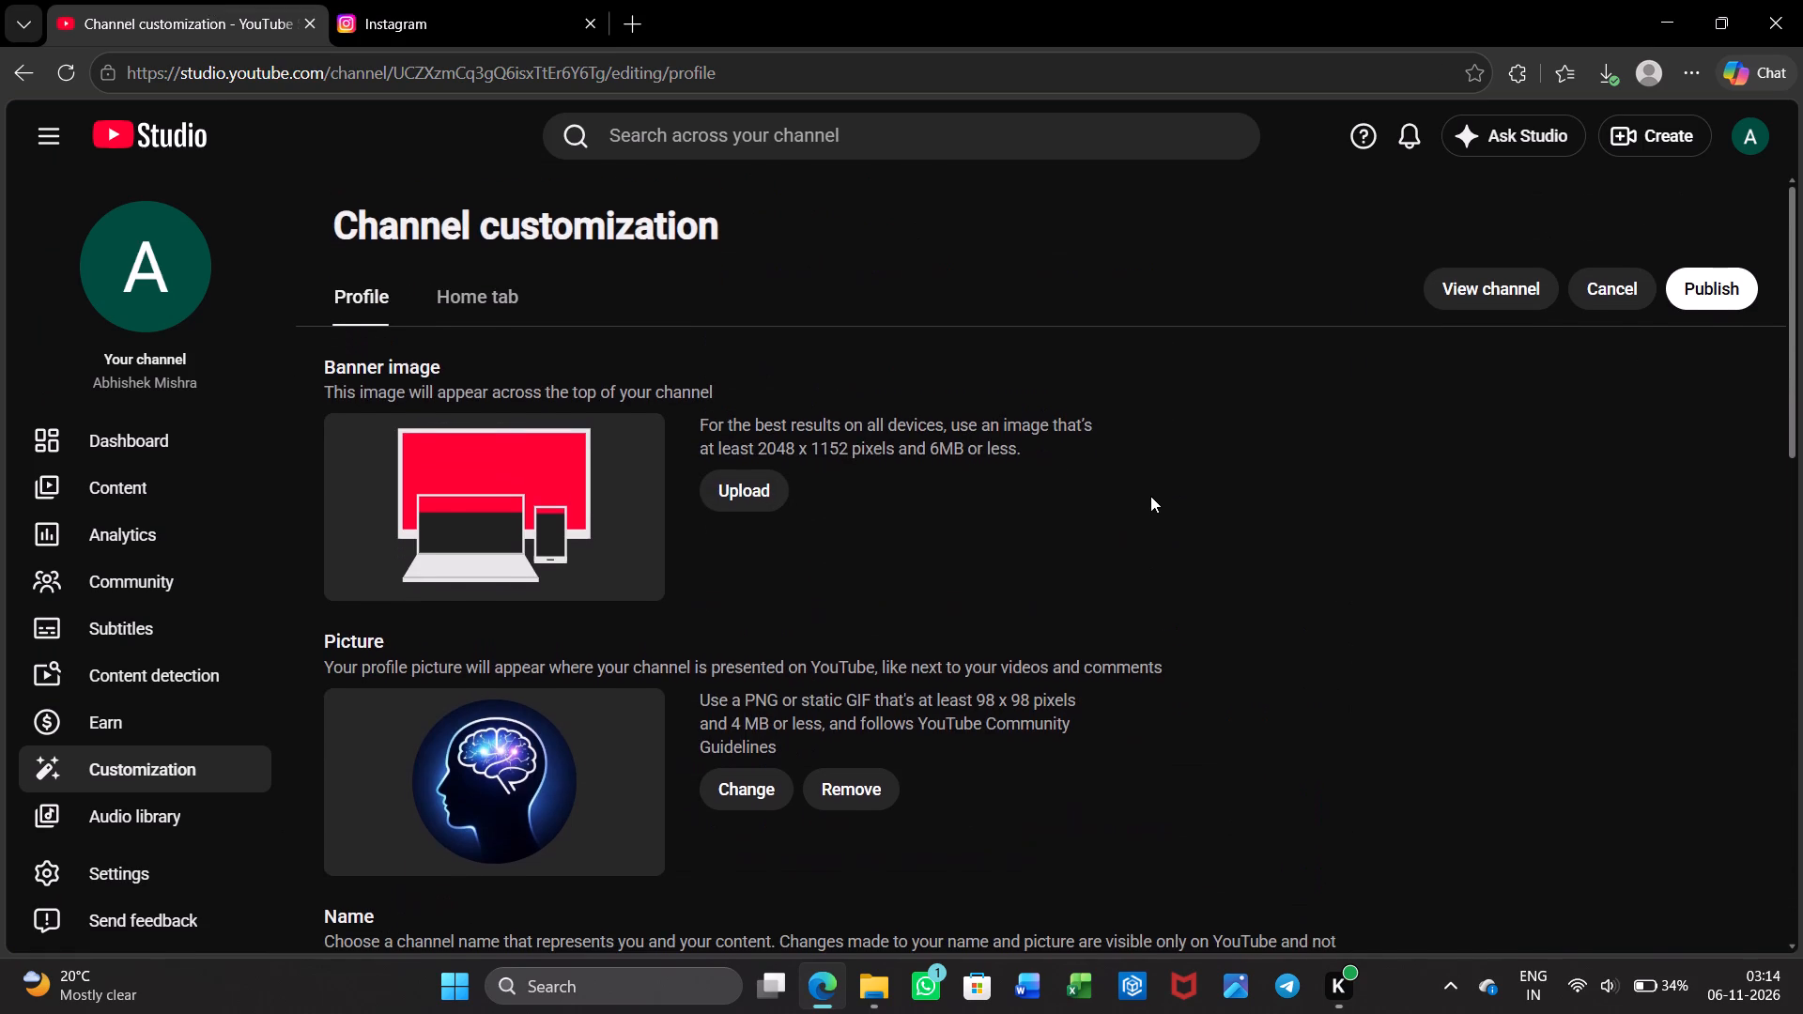
Open a new browser tab for work on the channel's banner image.
click(632, 20)
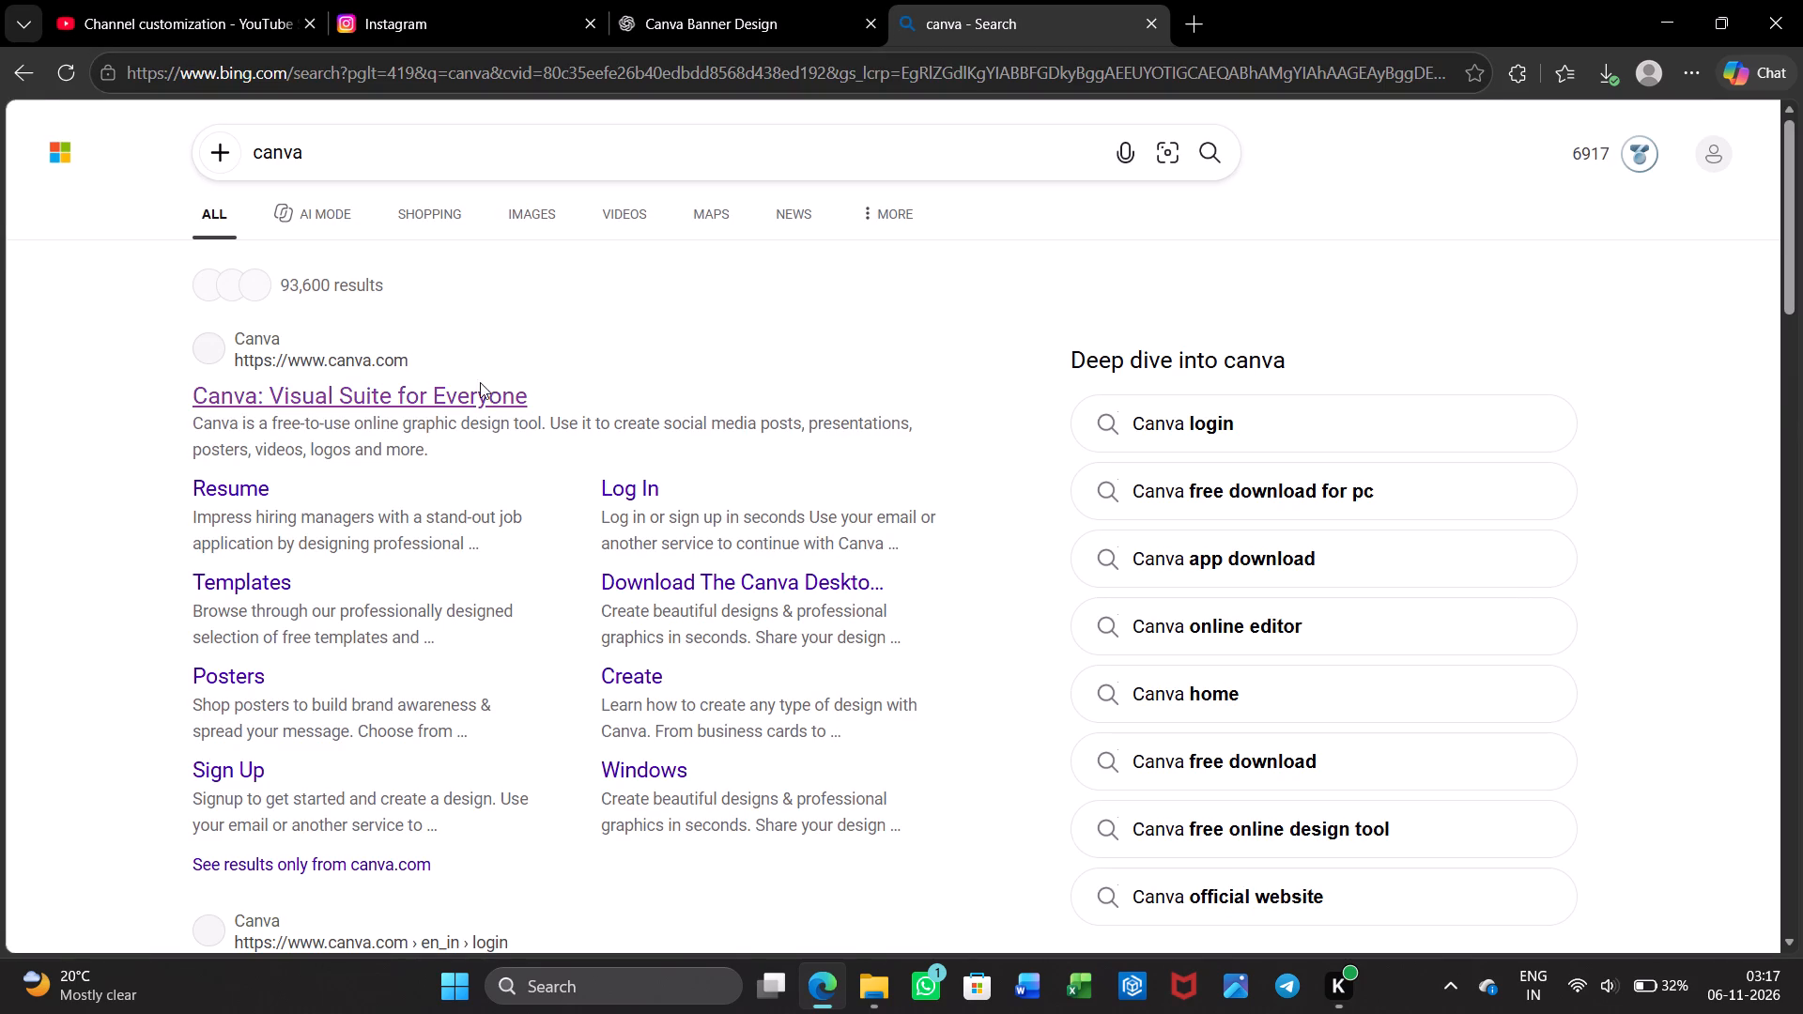
click(470, 393)
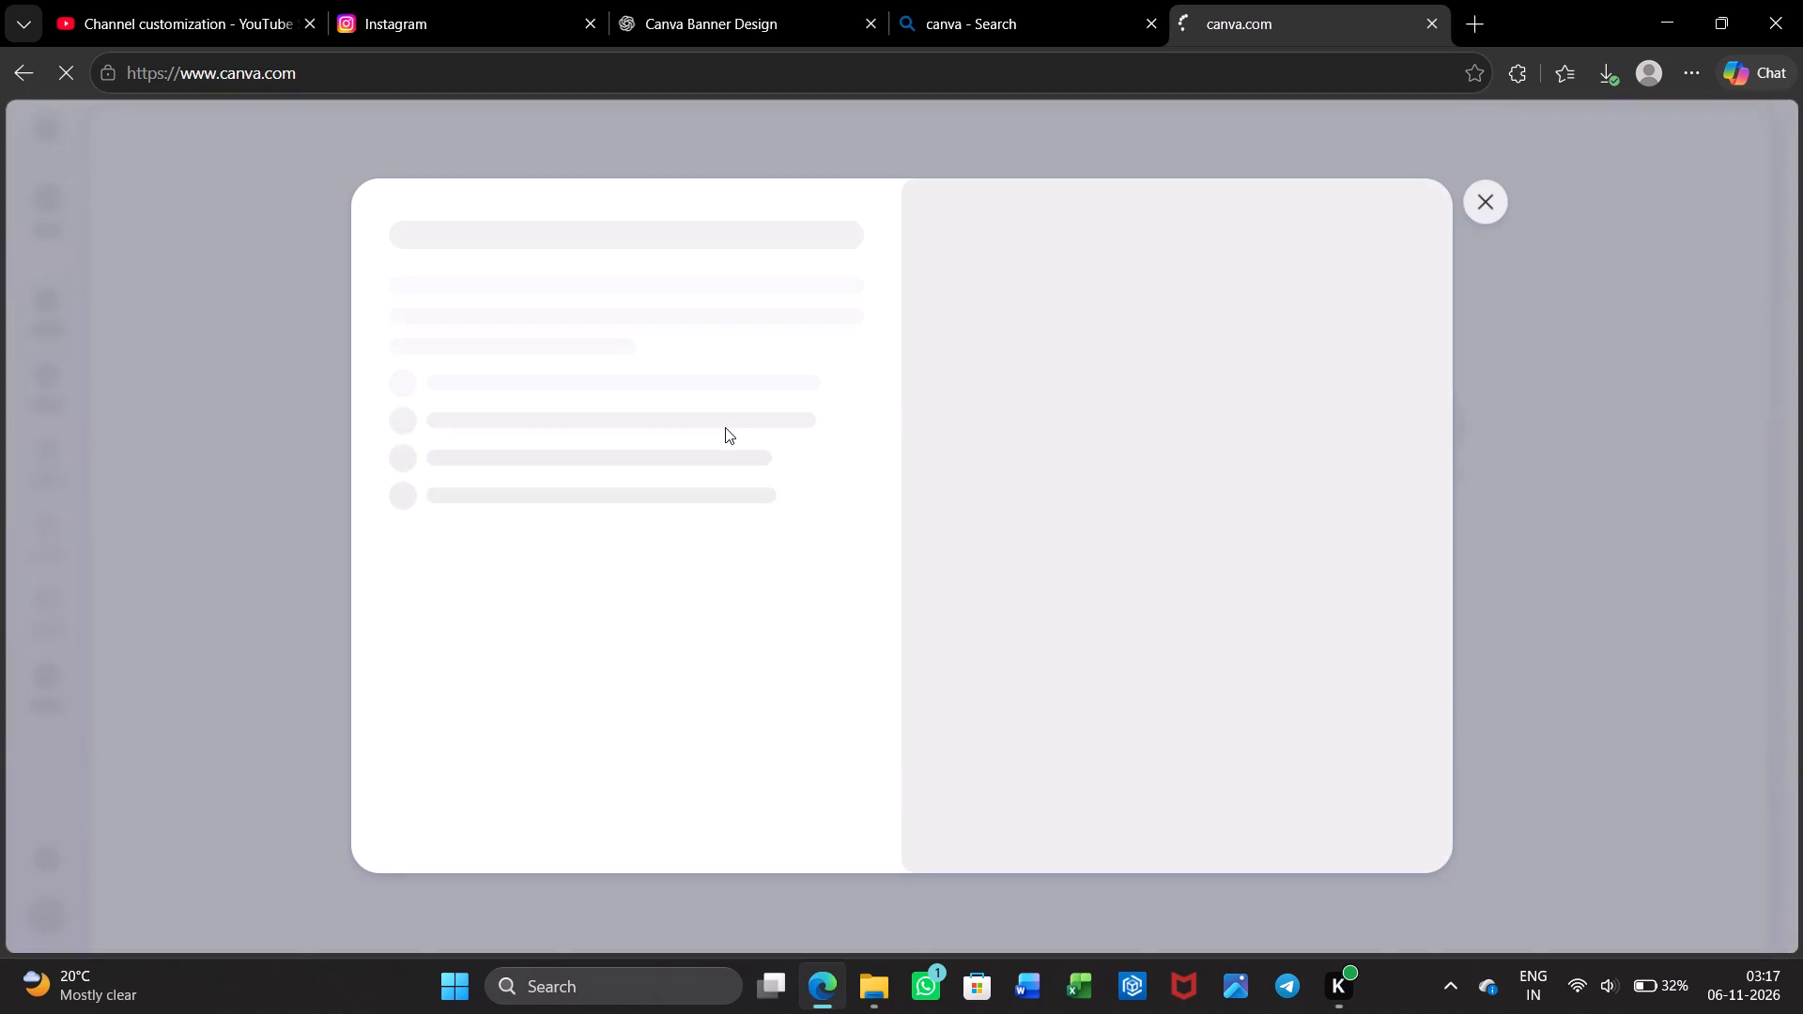
click(1483, 180)
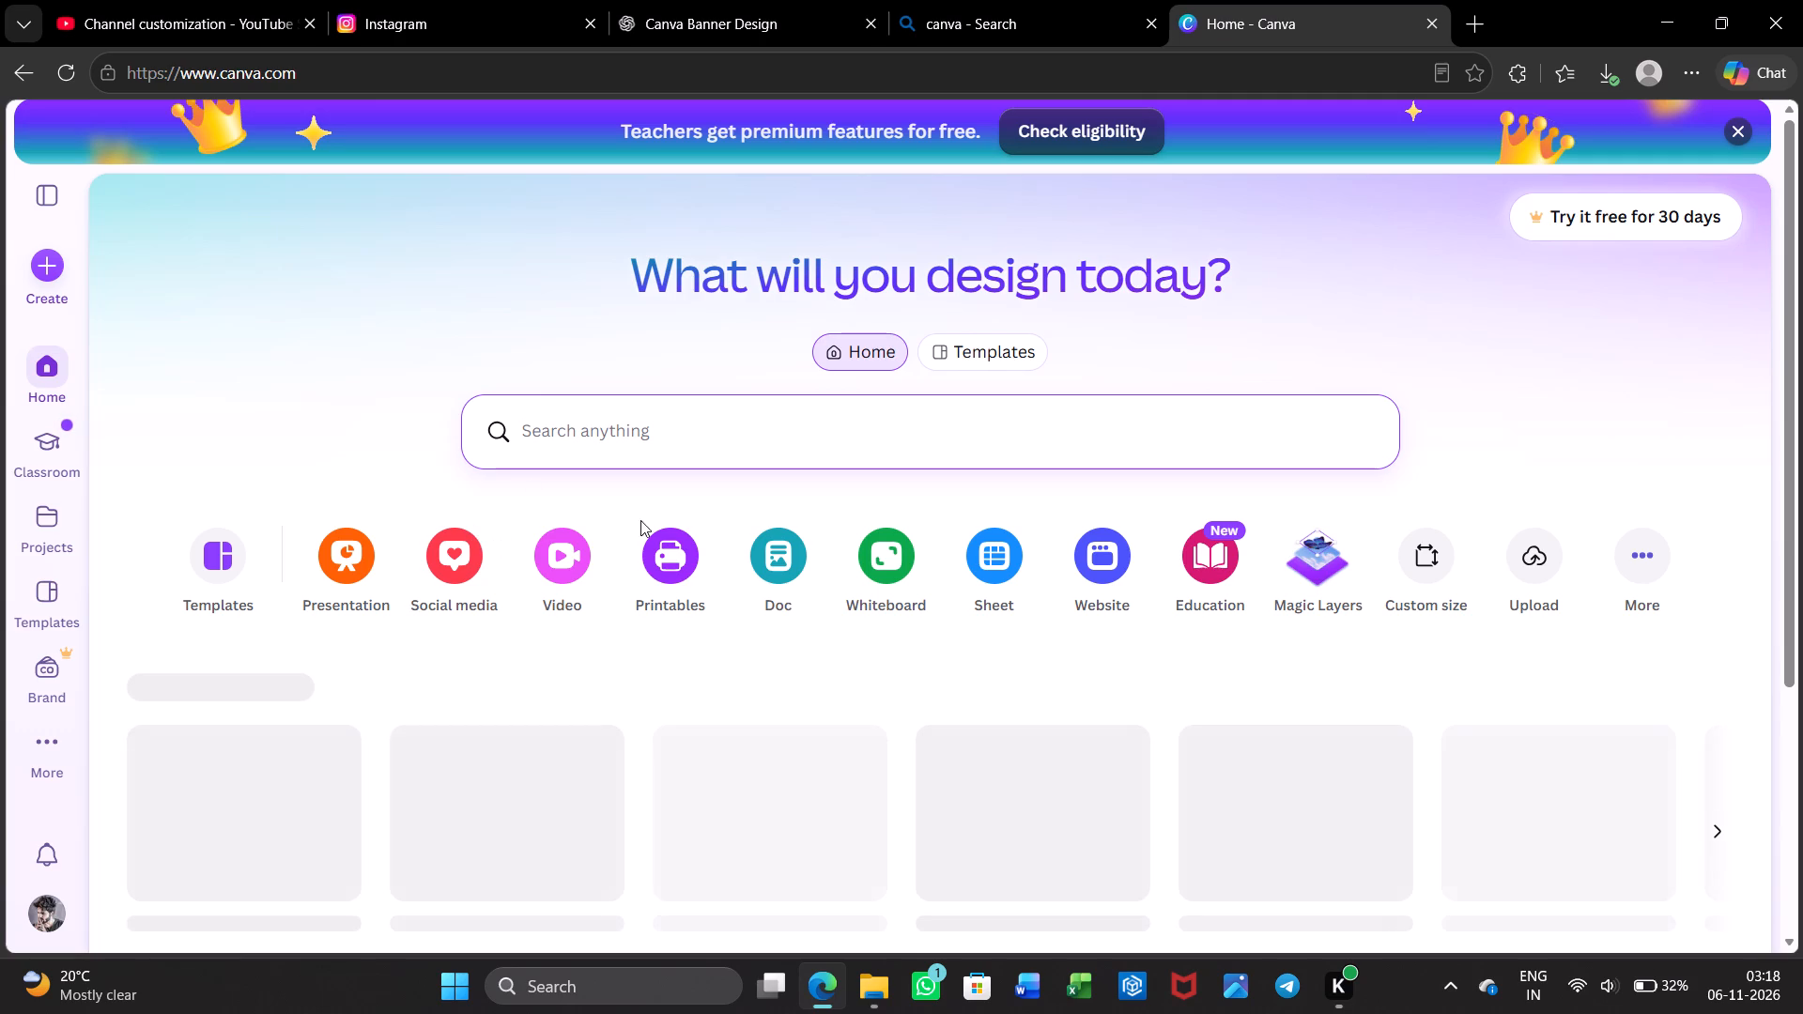
Search Canva for "youtube banner" designs.
click(733, 426)
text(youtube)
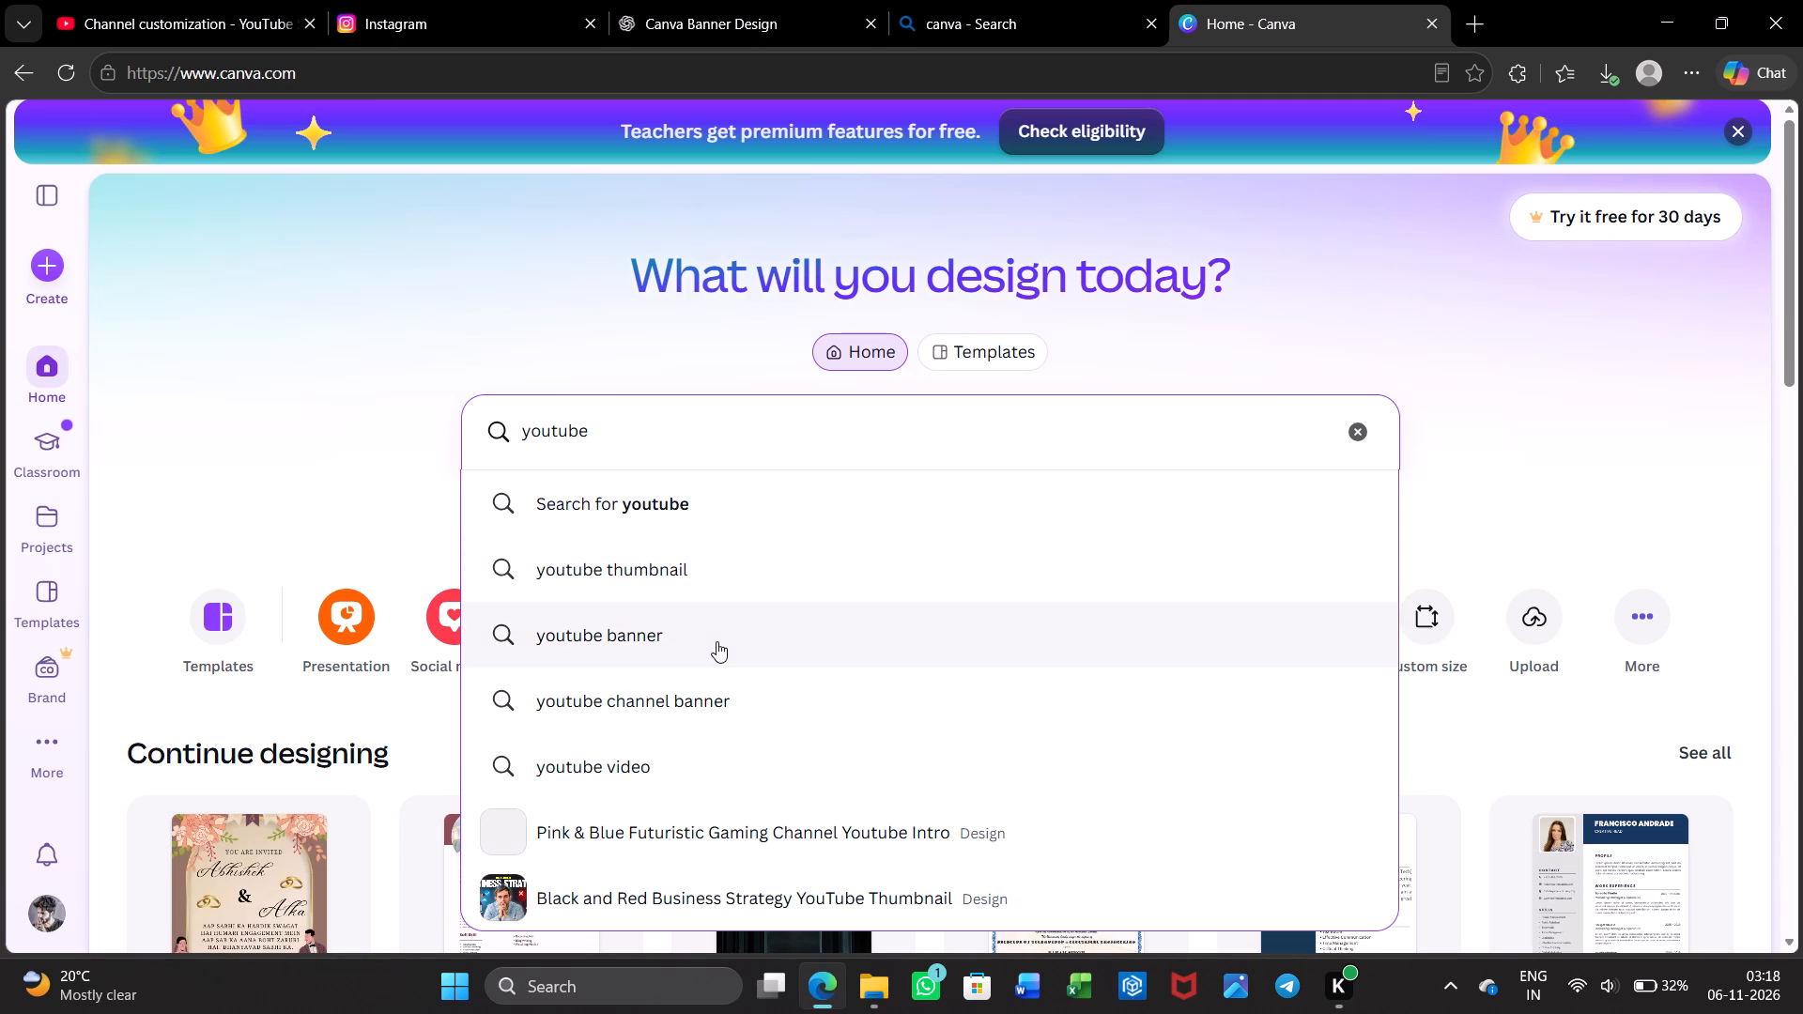
click(717, 641)
Look through the Canva templates and own designs found for the YouTube banner search.
scroll(717, 641, down, 1)
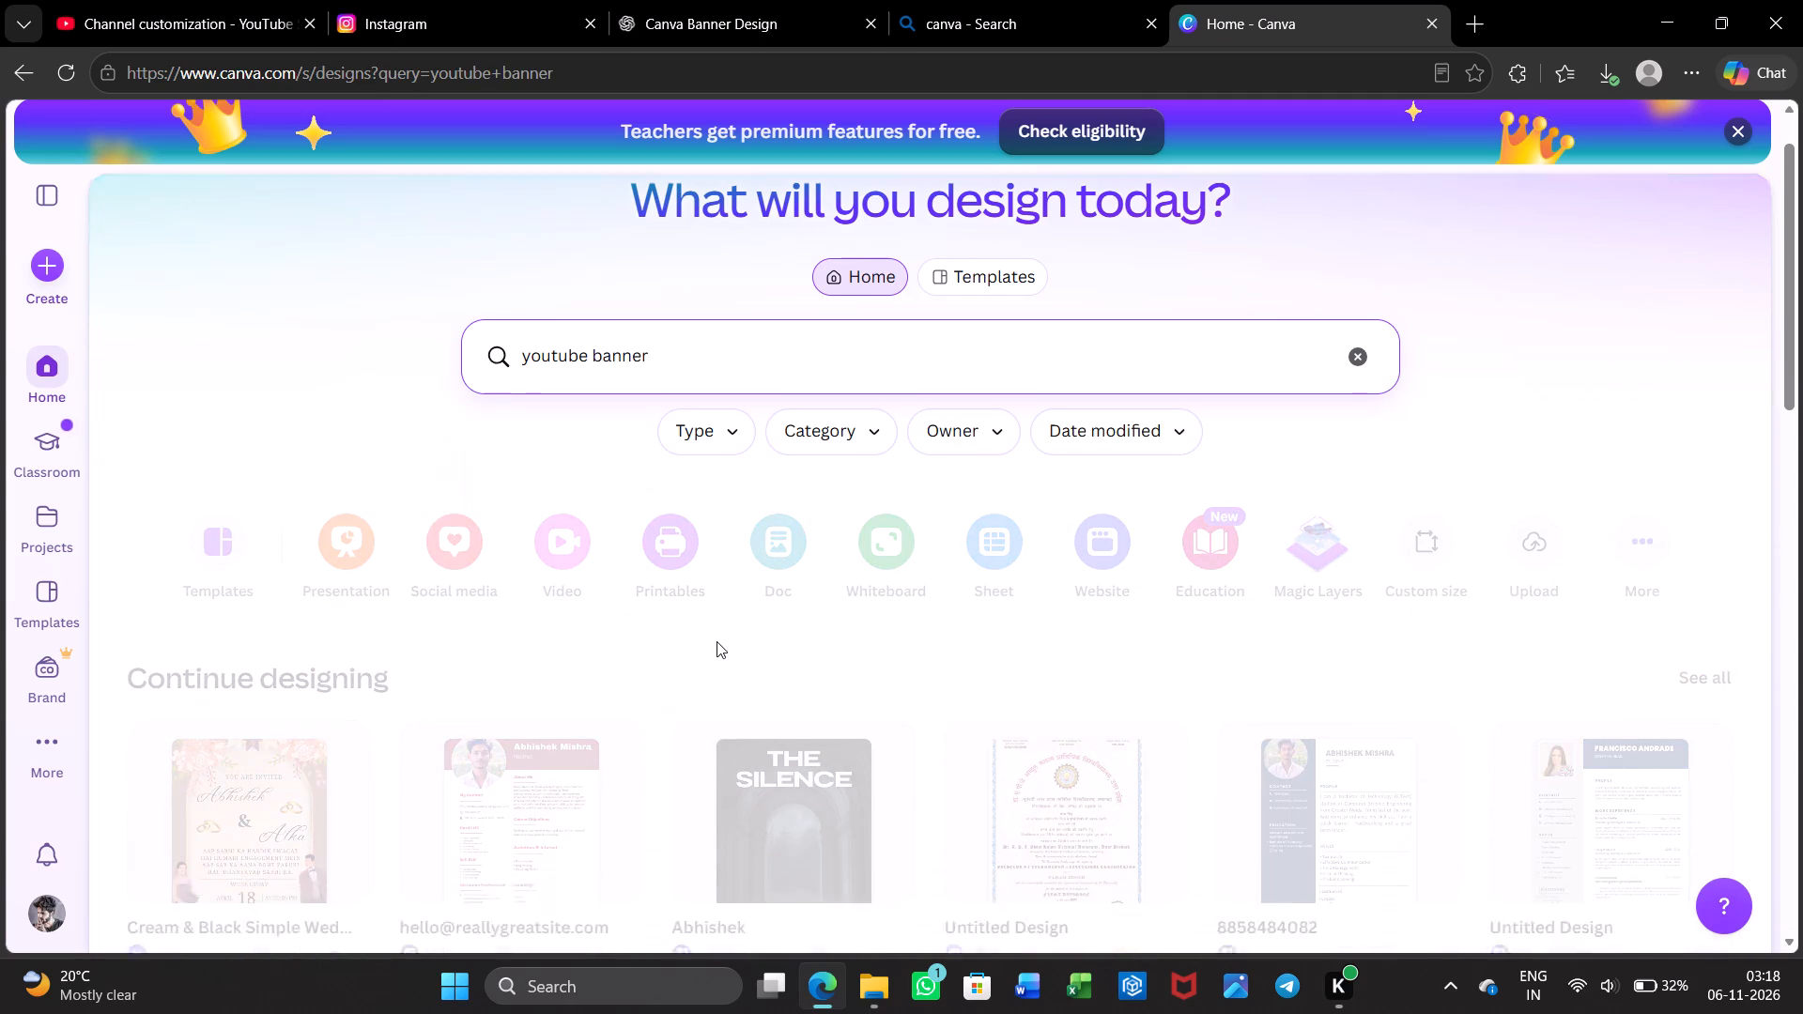
scroll(717, 641, down, 1)
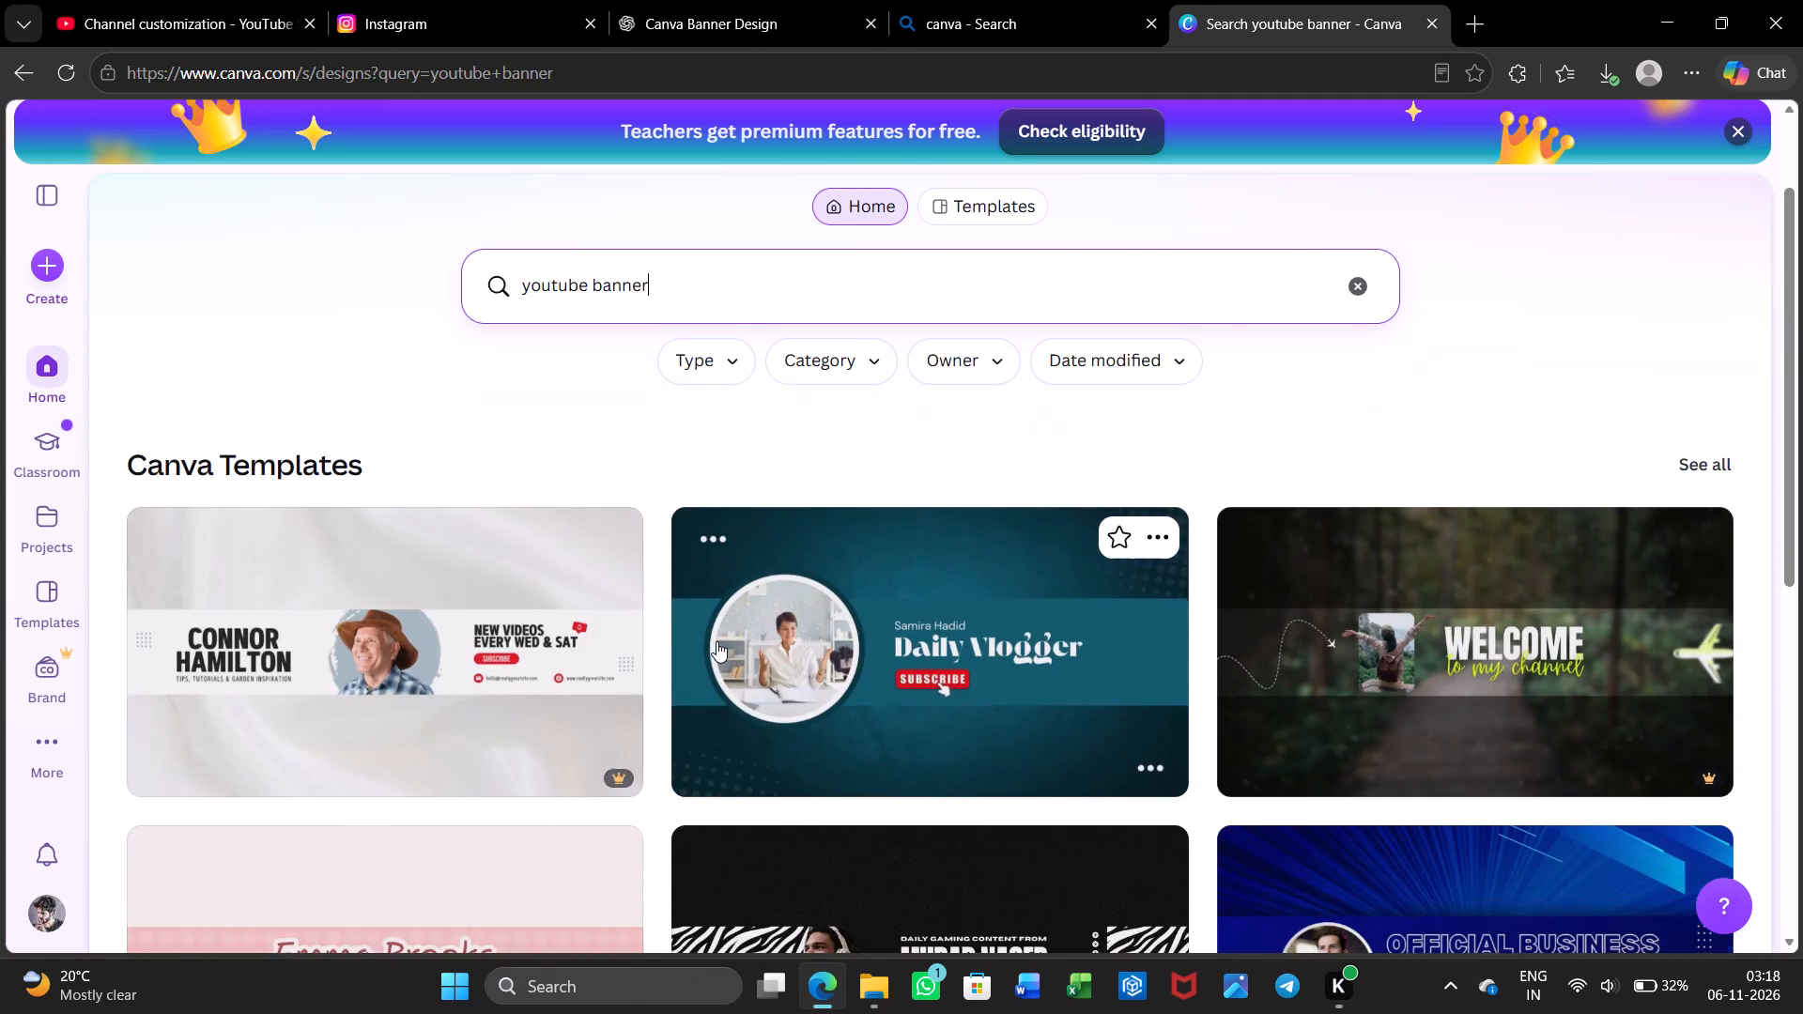
scroll(717, 641, down, 2)
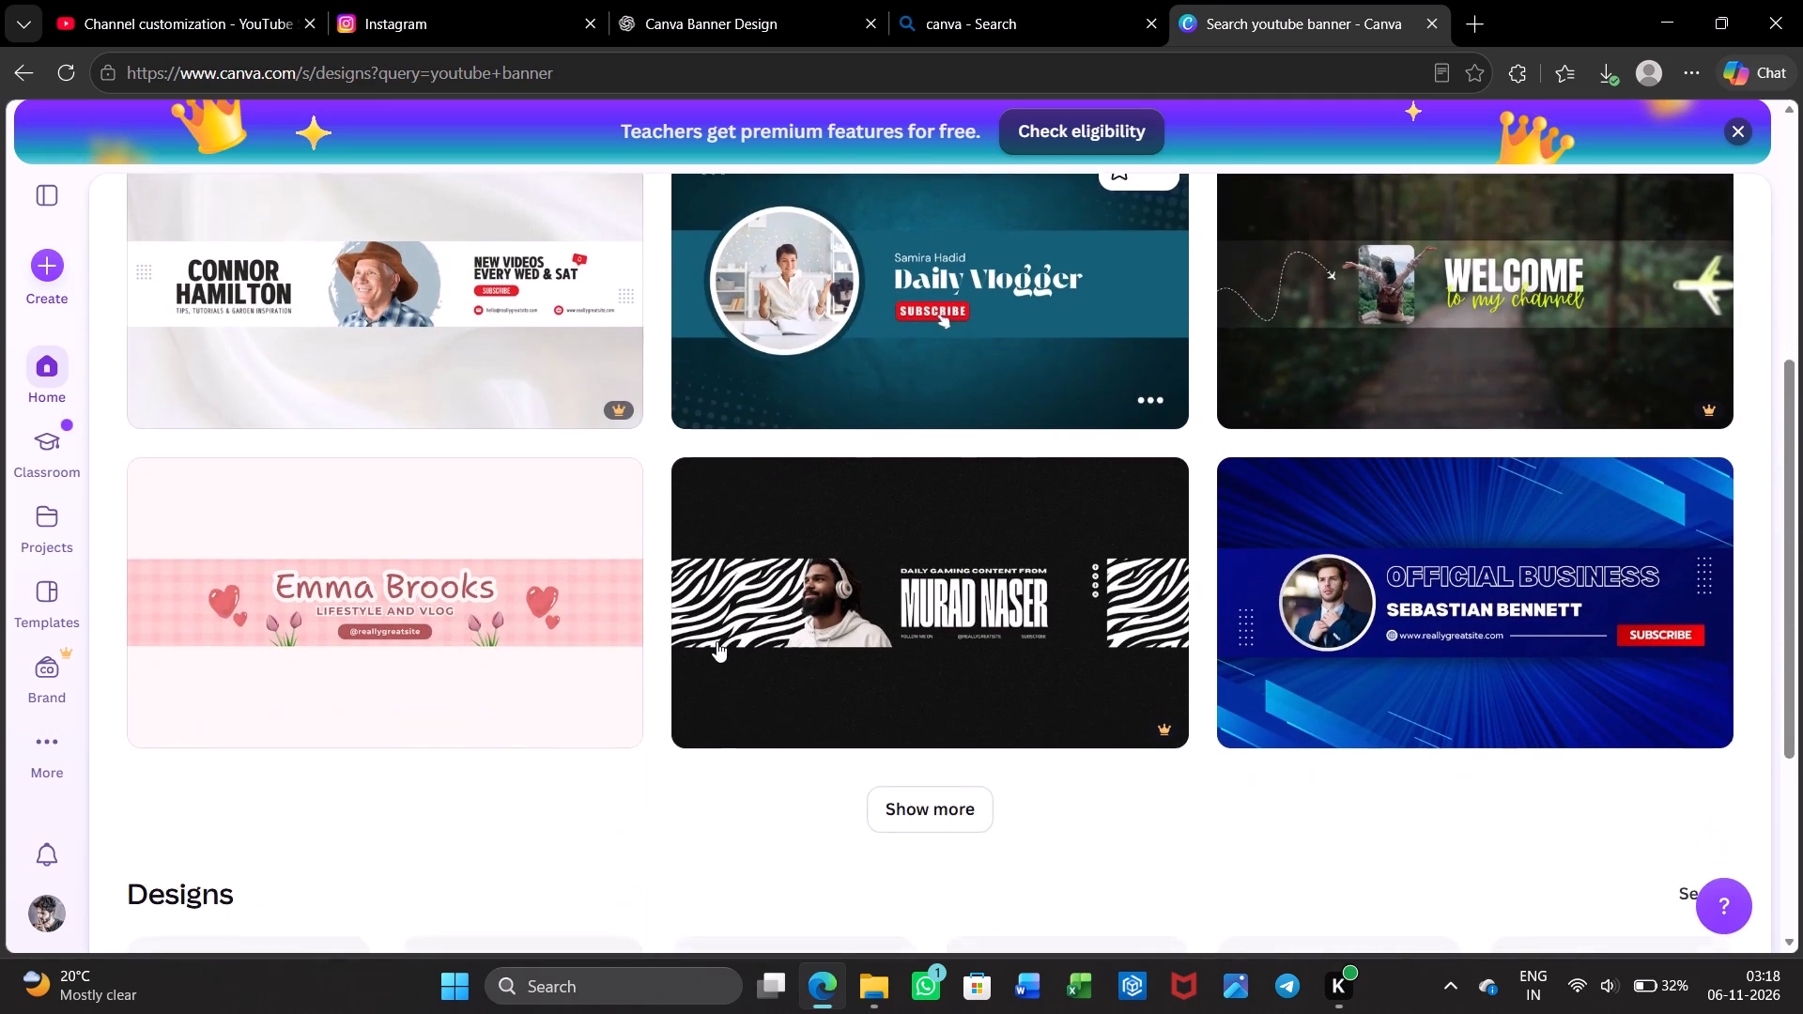
scroll(717, 641, down, 3)
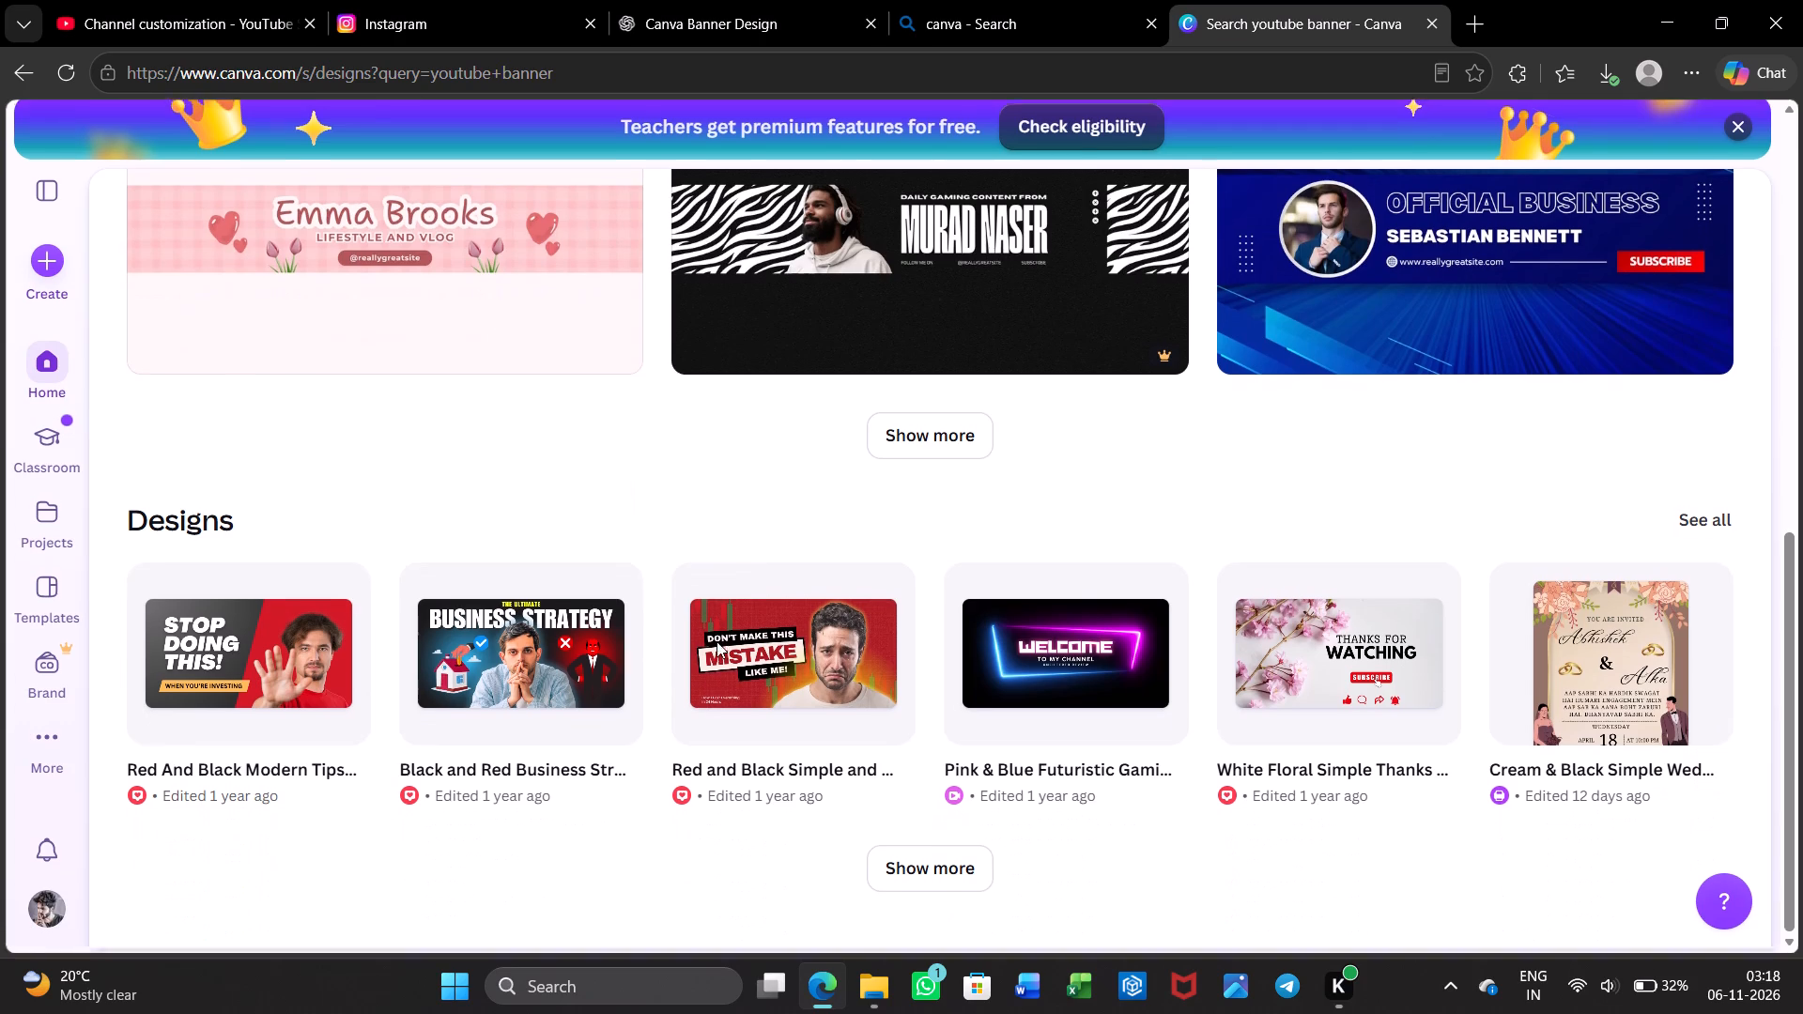
scroll(717, 641, up, 3)
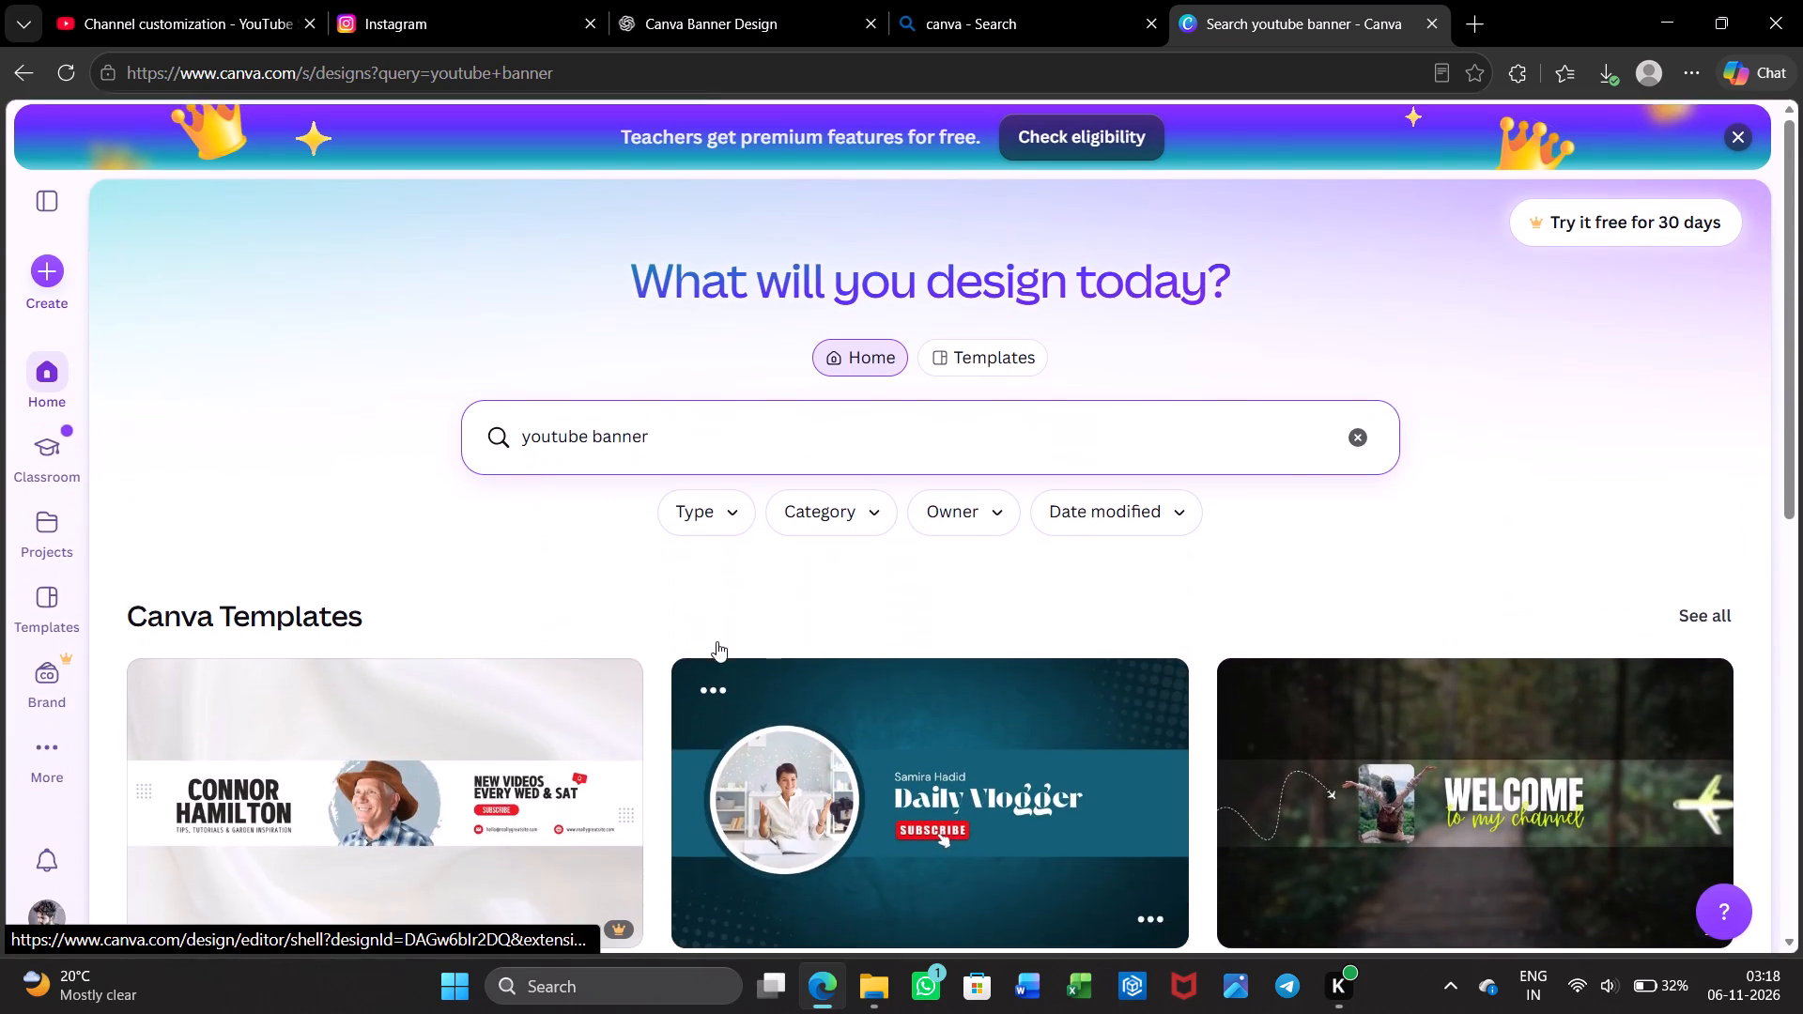
Check the Type, Category and Owner filter options for the banner search without applying any.
click(748, 515)
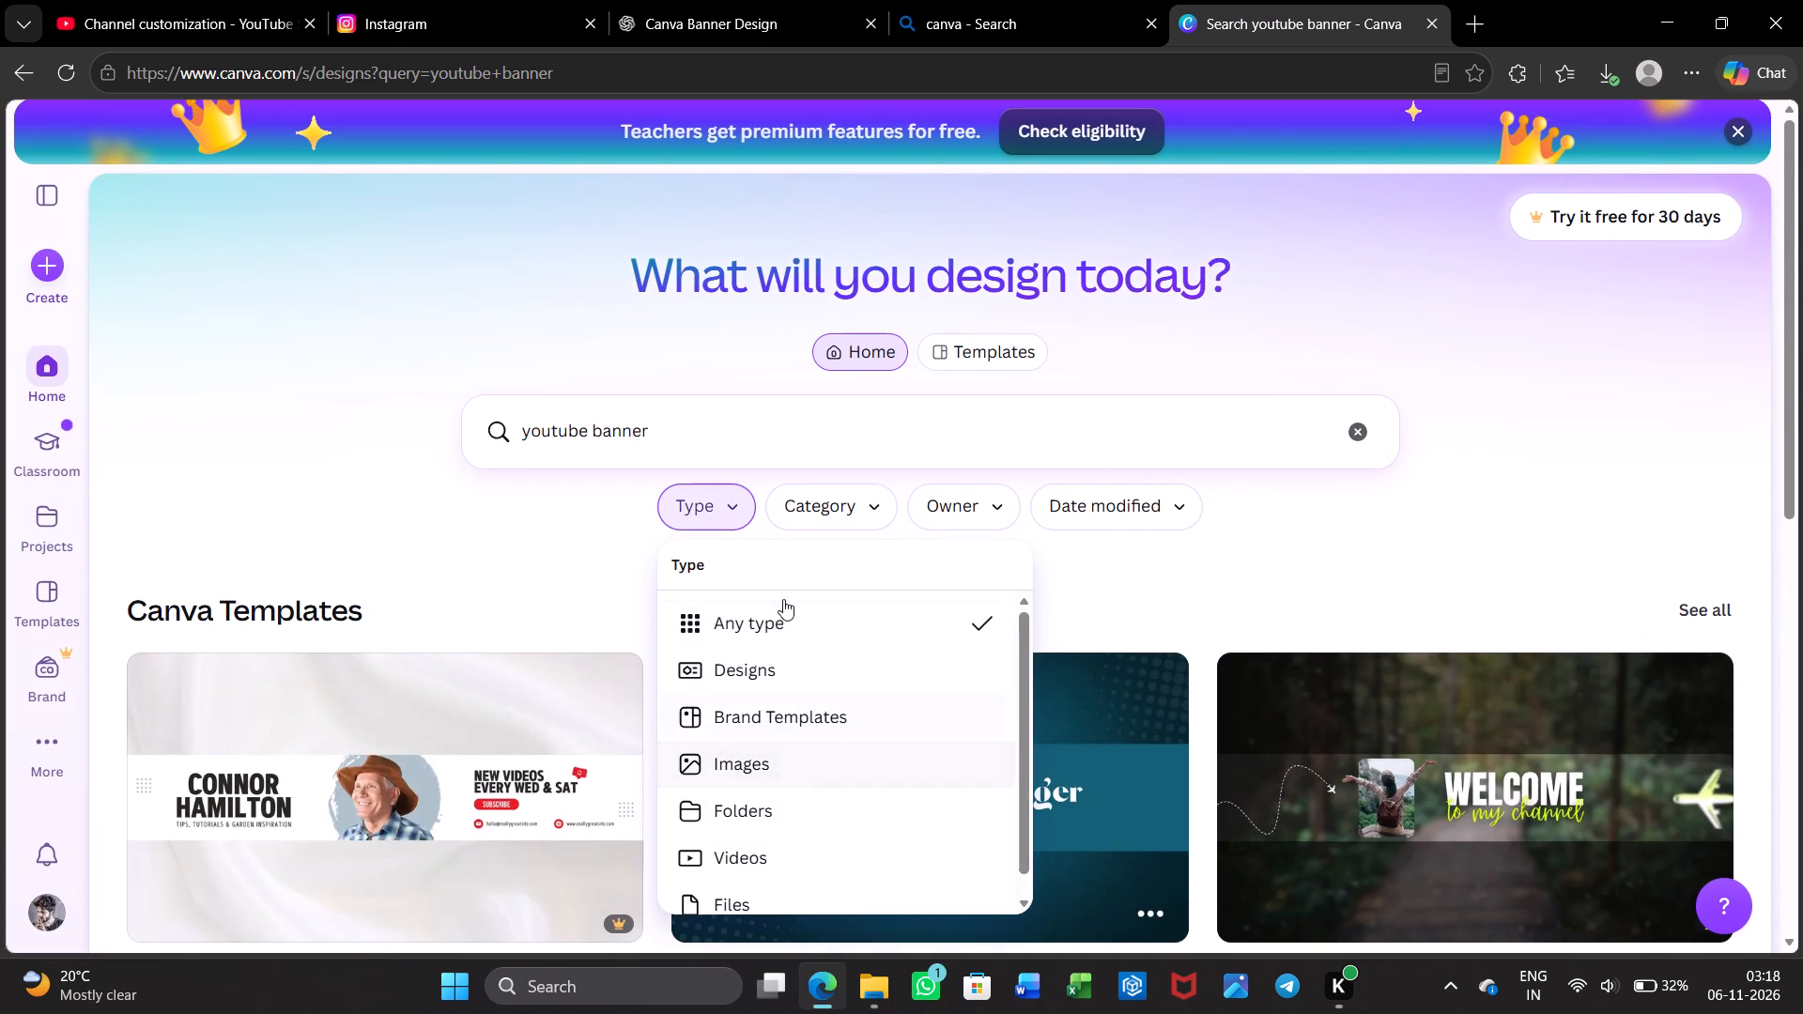
click(840, 492)
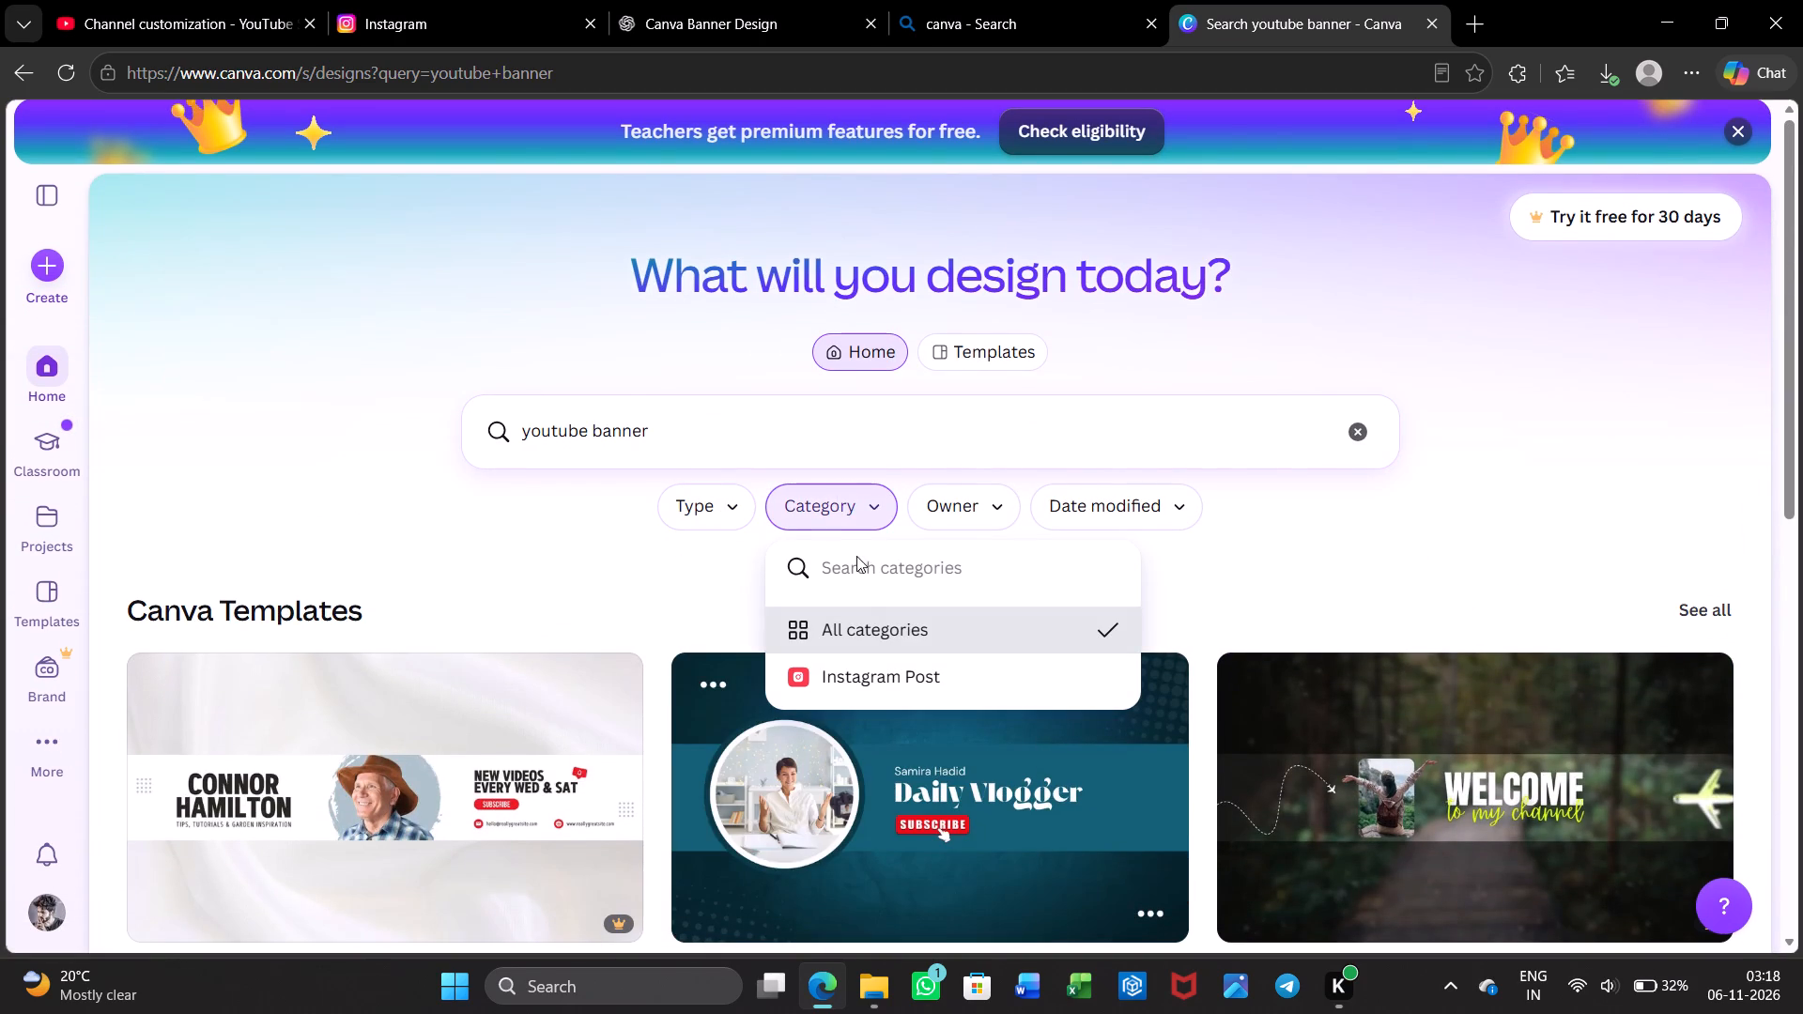
click(1086, 513)
click(994, 507)
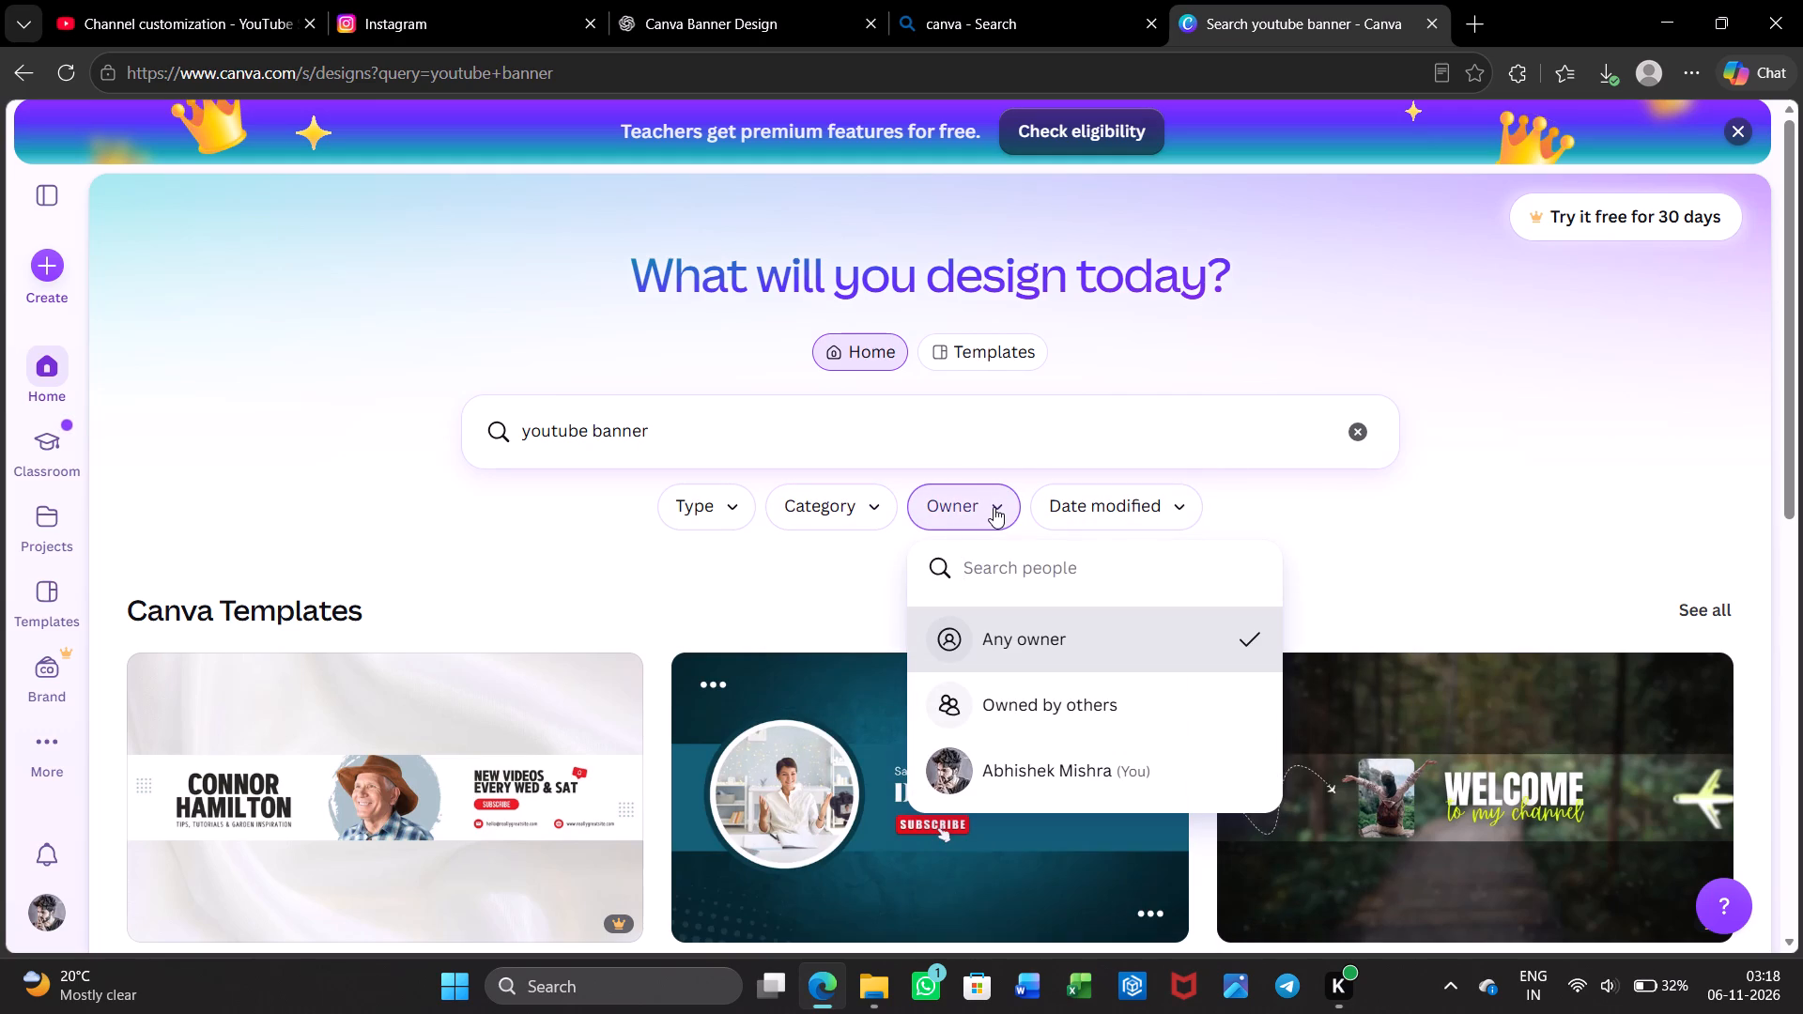
click(844, 505)
scroll(900, 678, down, 1)
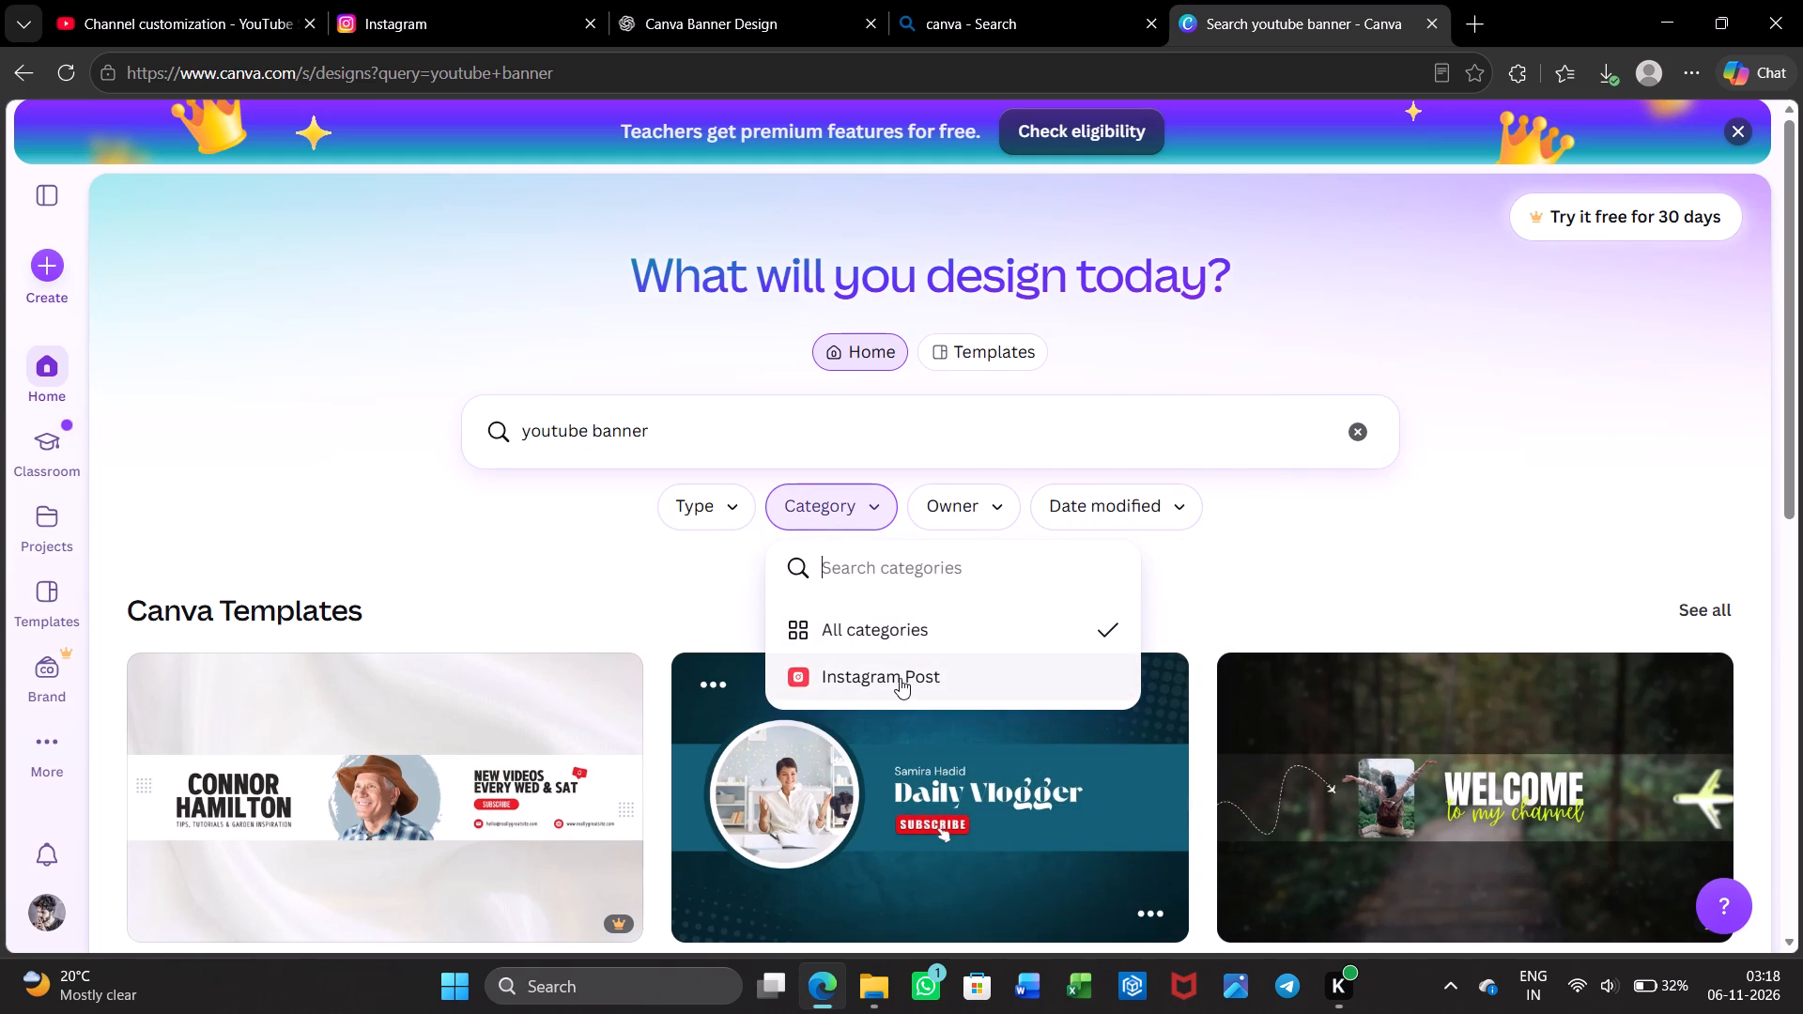
click(732, 495)
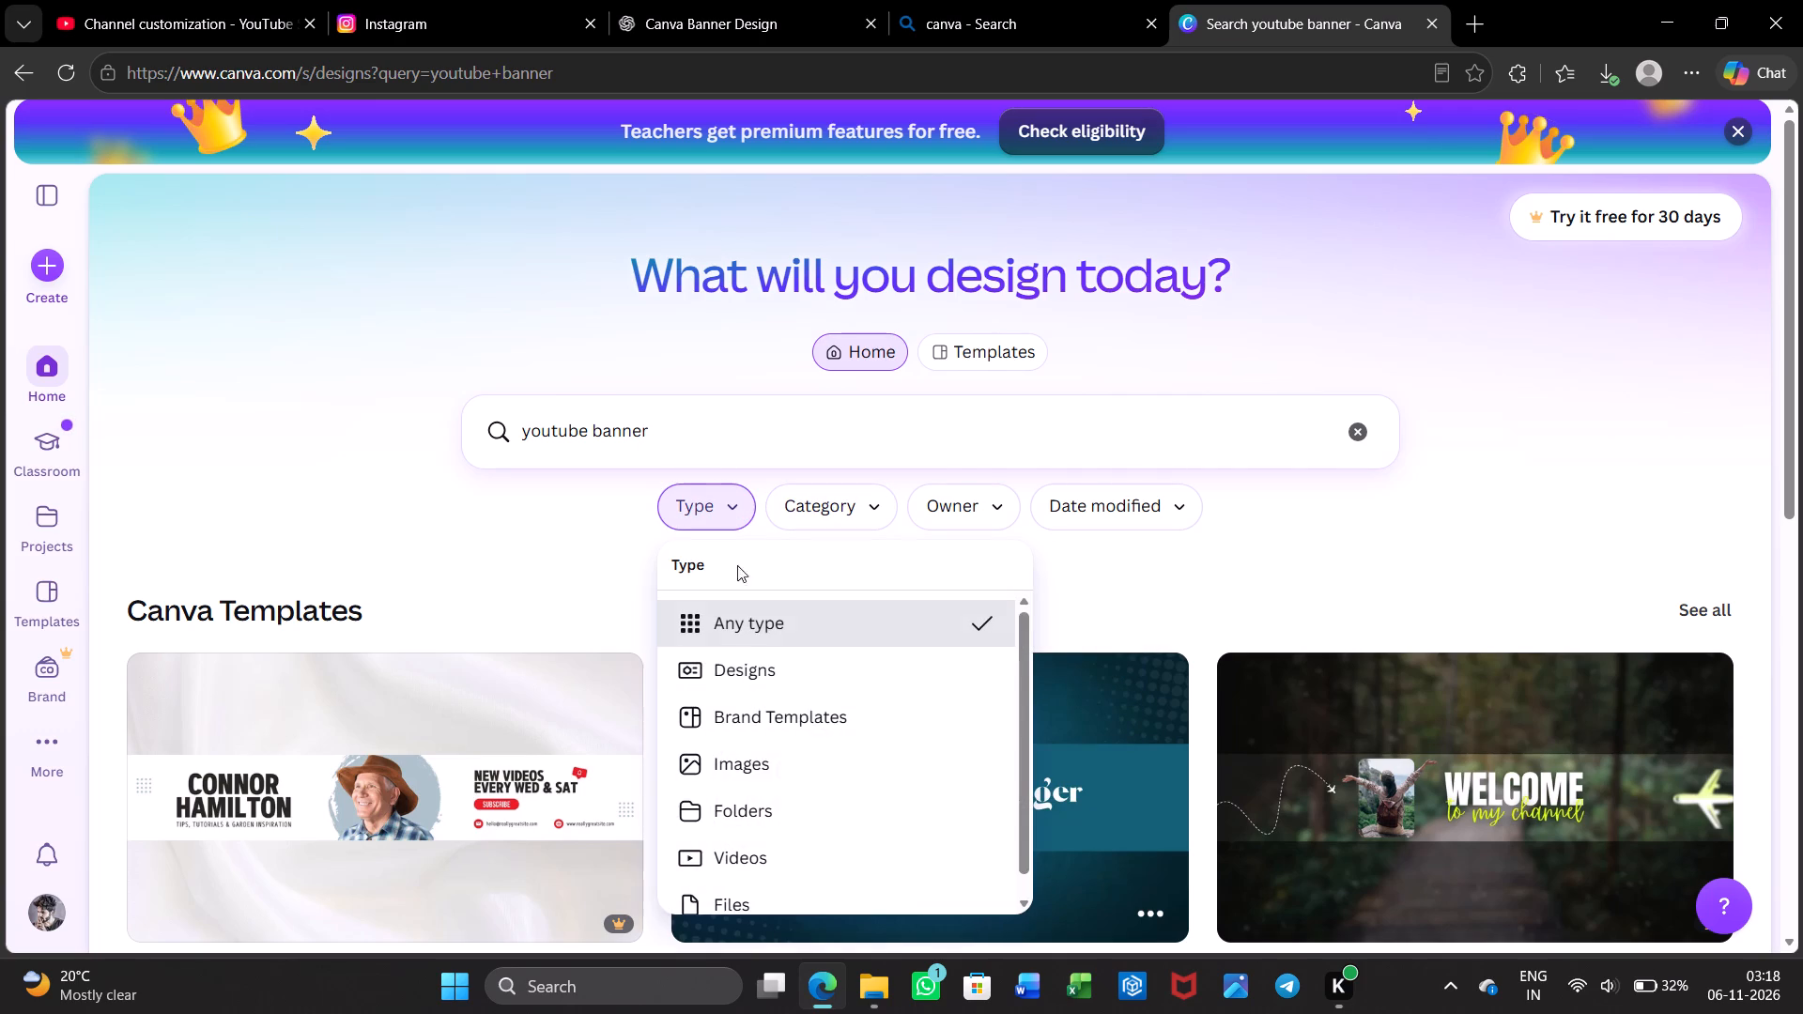
scroll(761, 751, down, 2)
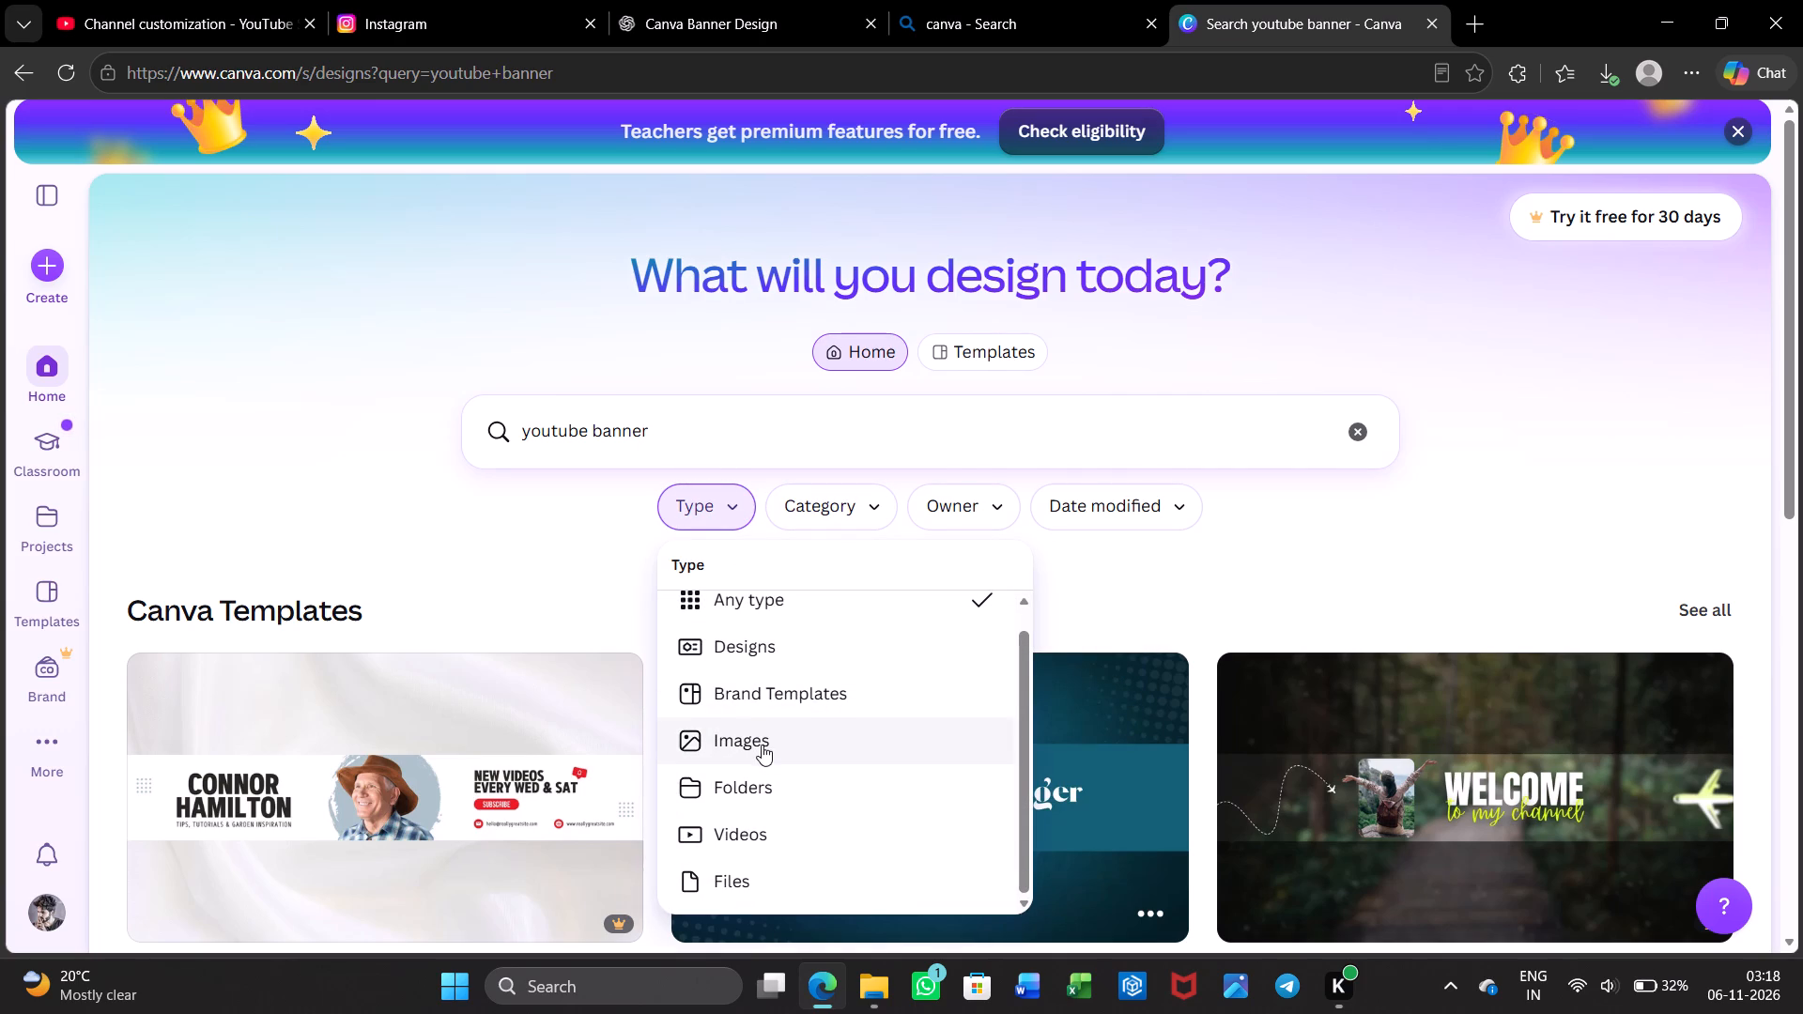
click(424, 501)
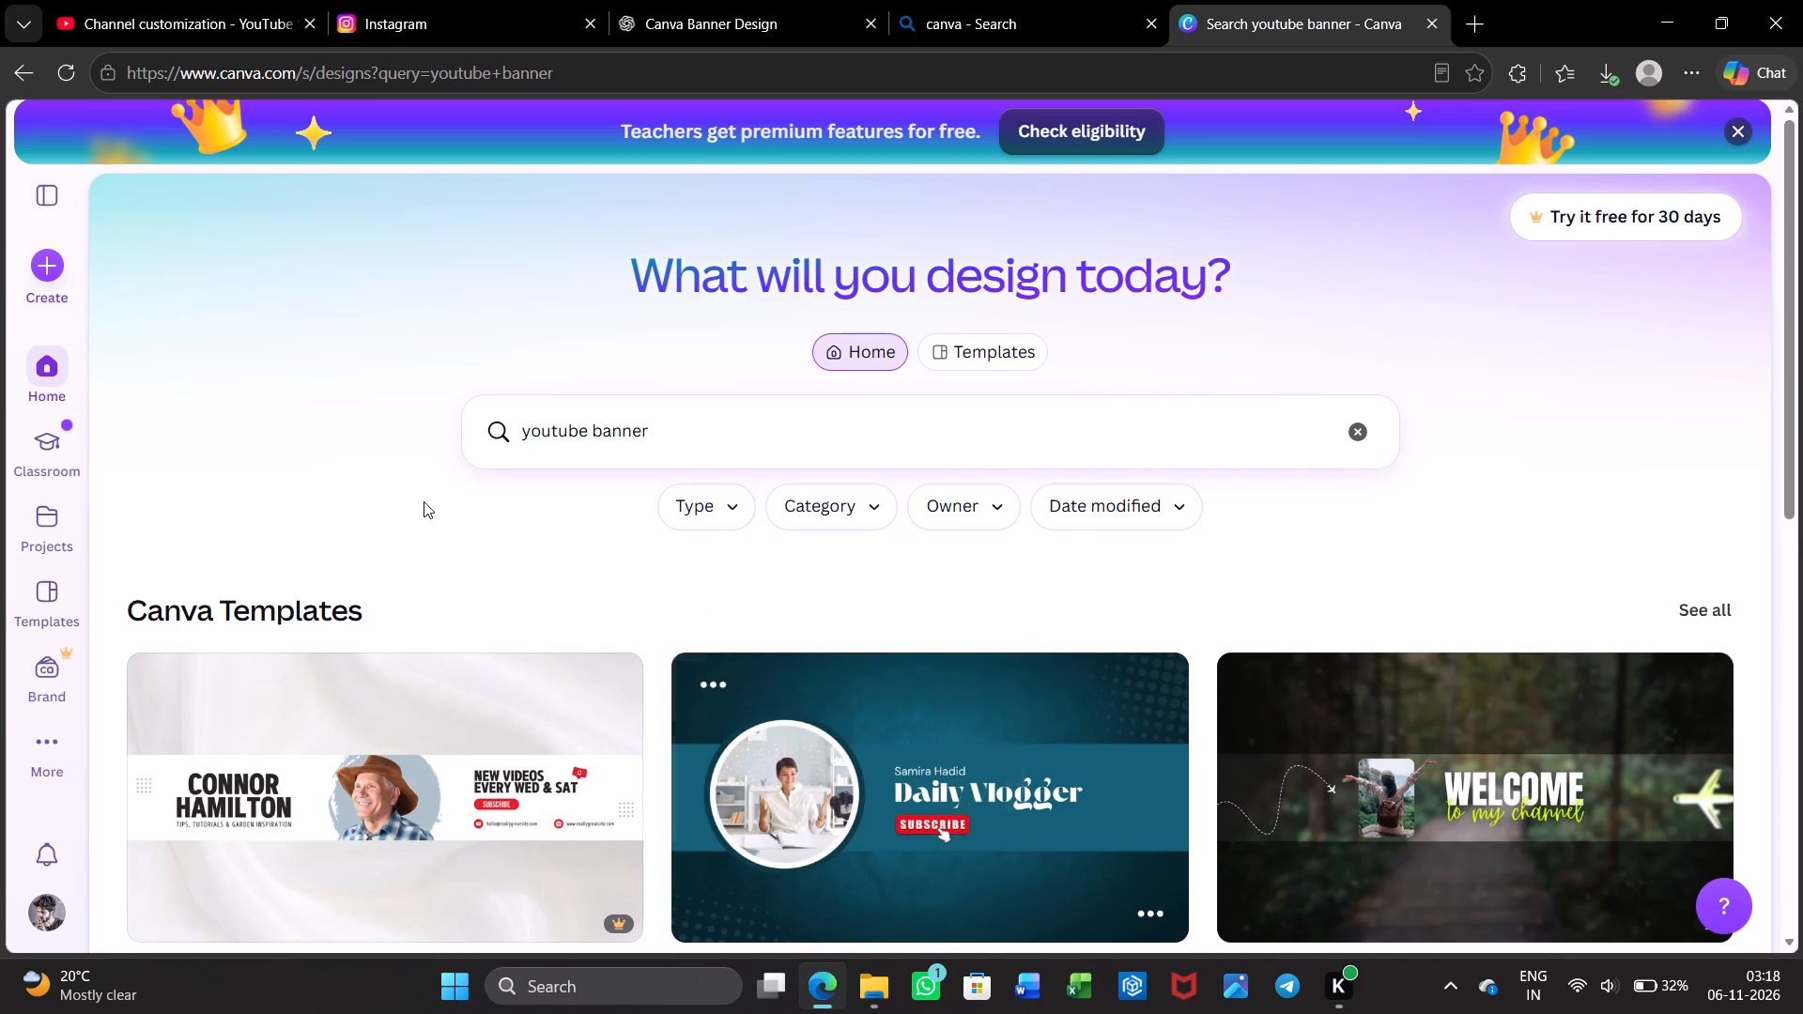
Show the full list of Canva templates for the YouTube banner search.
scroll(589, 592, down, 1)
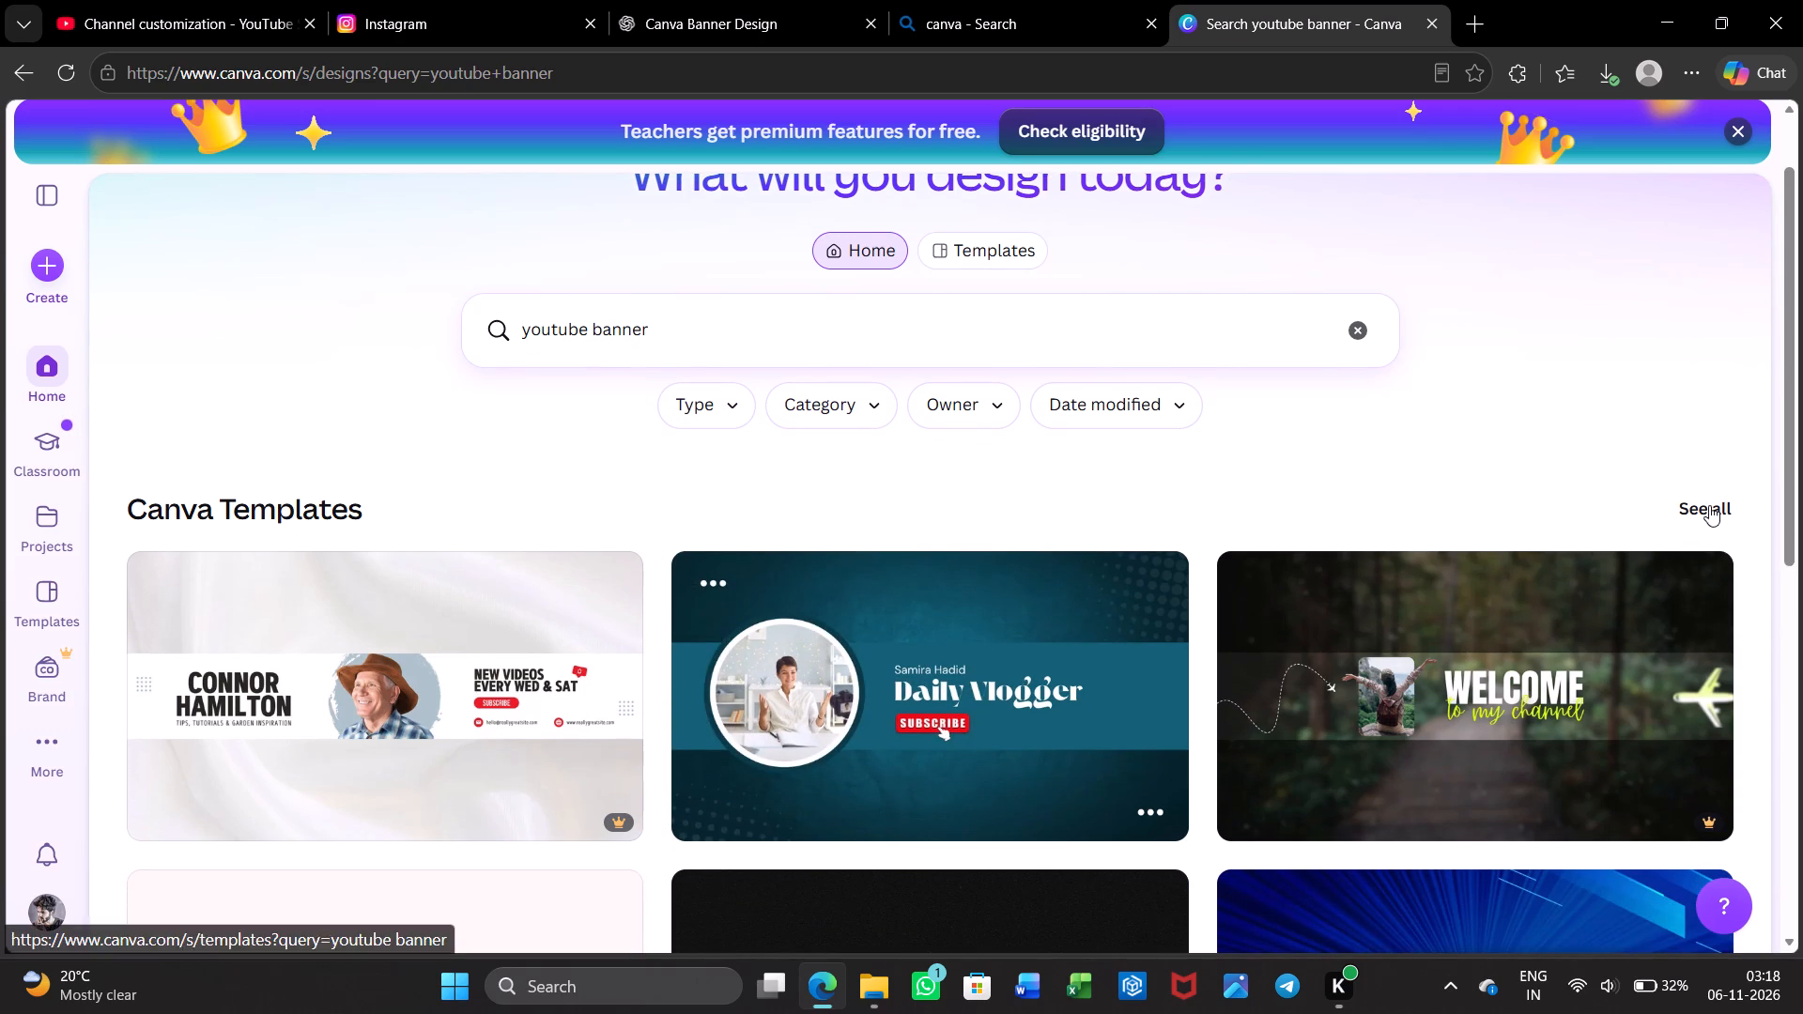
click(1709, 505)
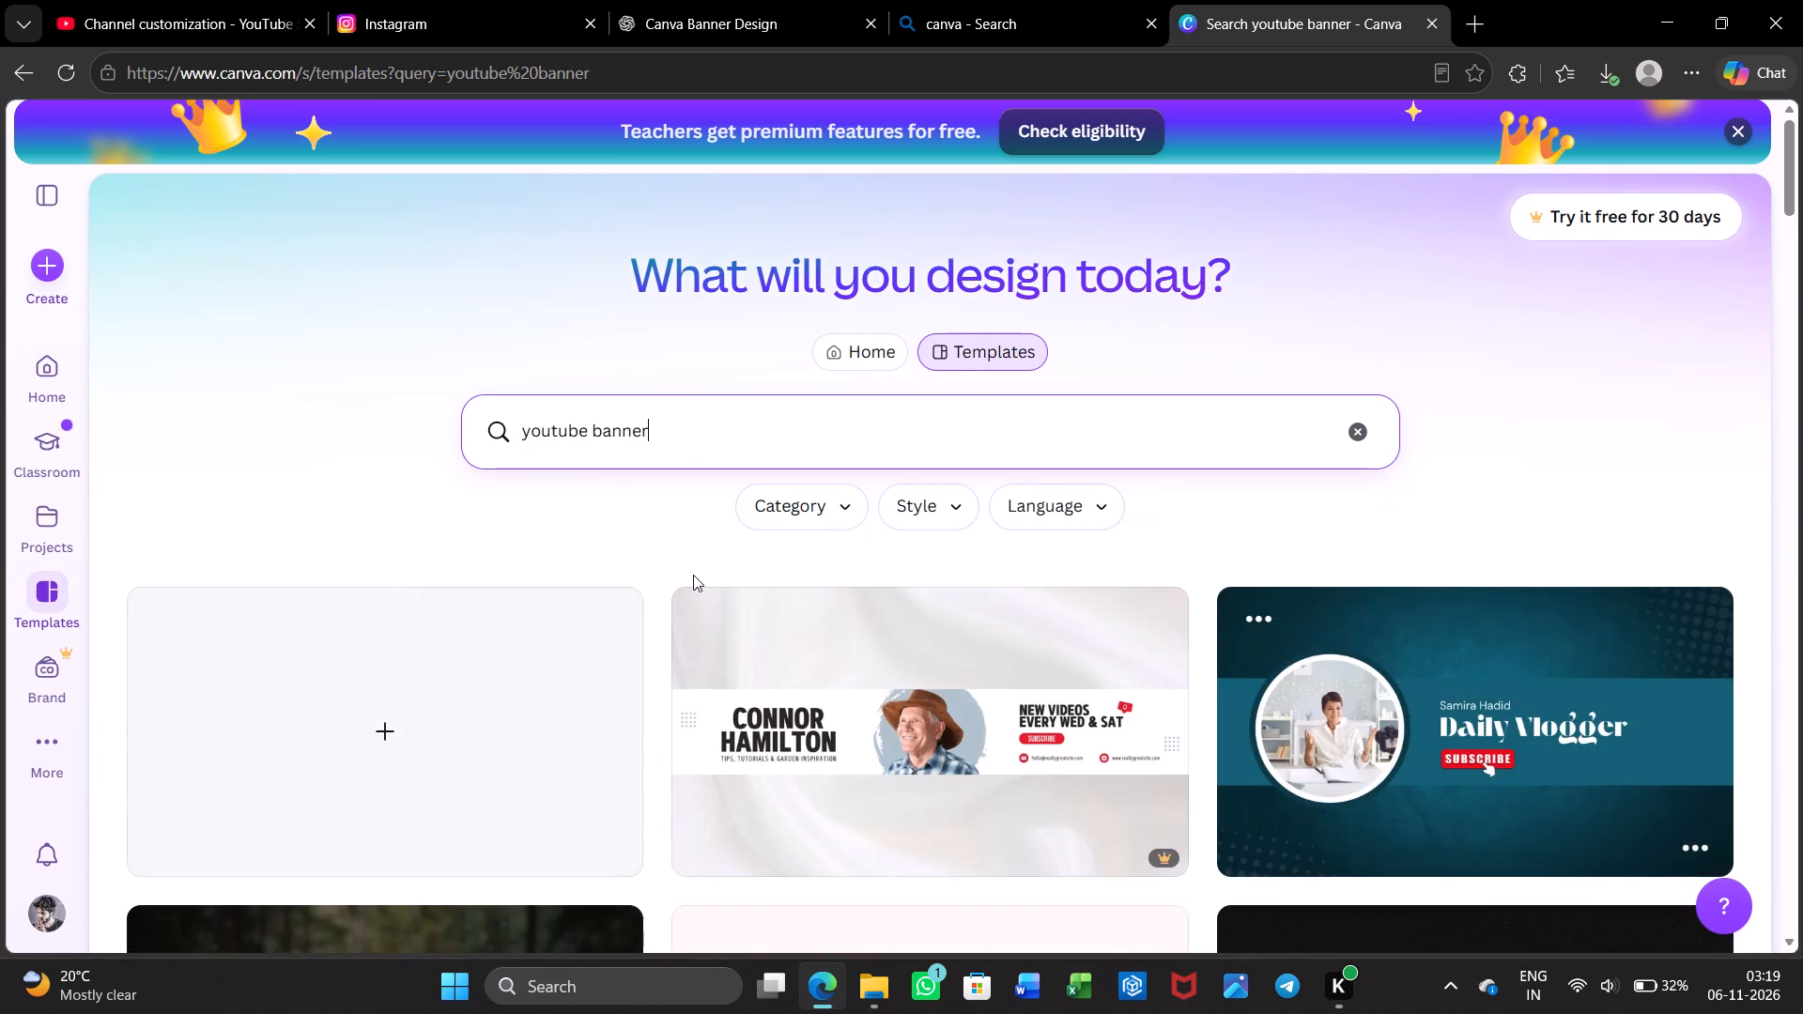
Browse the YouTube banner templates in Canva for a design that suits the "Our Brain Explained" channel.
scroll(693, 575, down, 2)
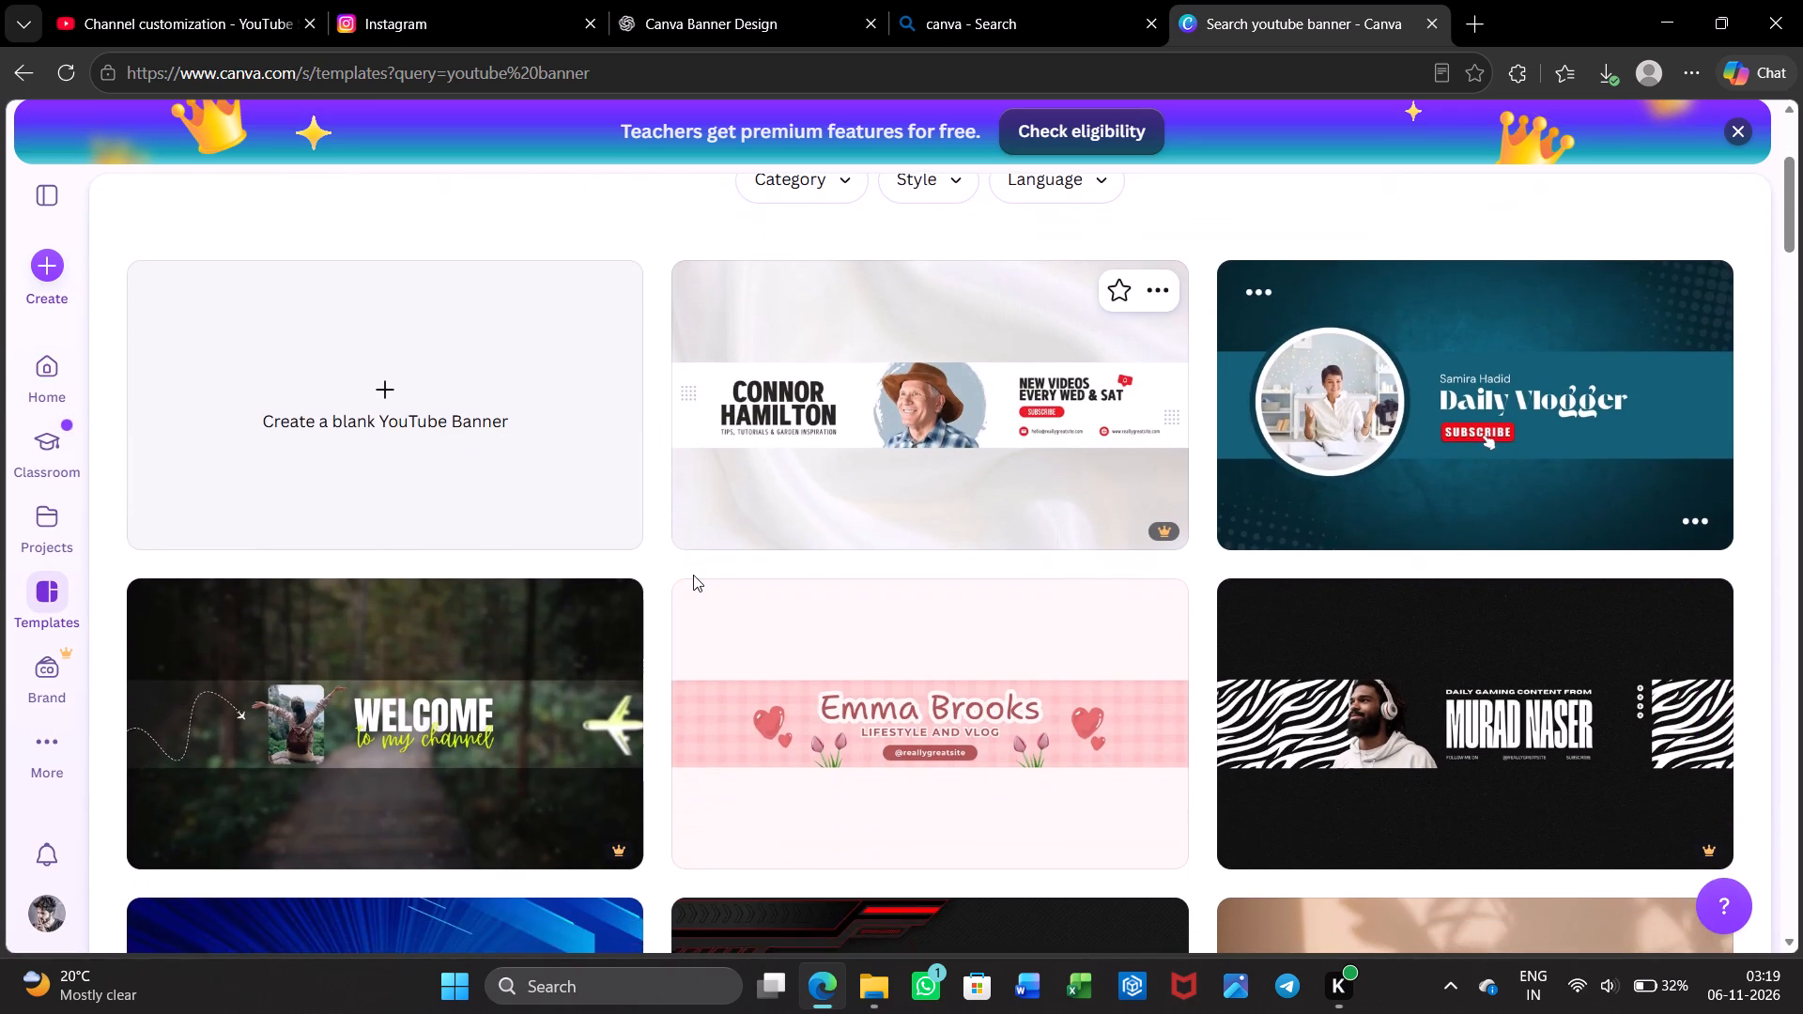
scroll(693, 575, down, 3)
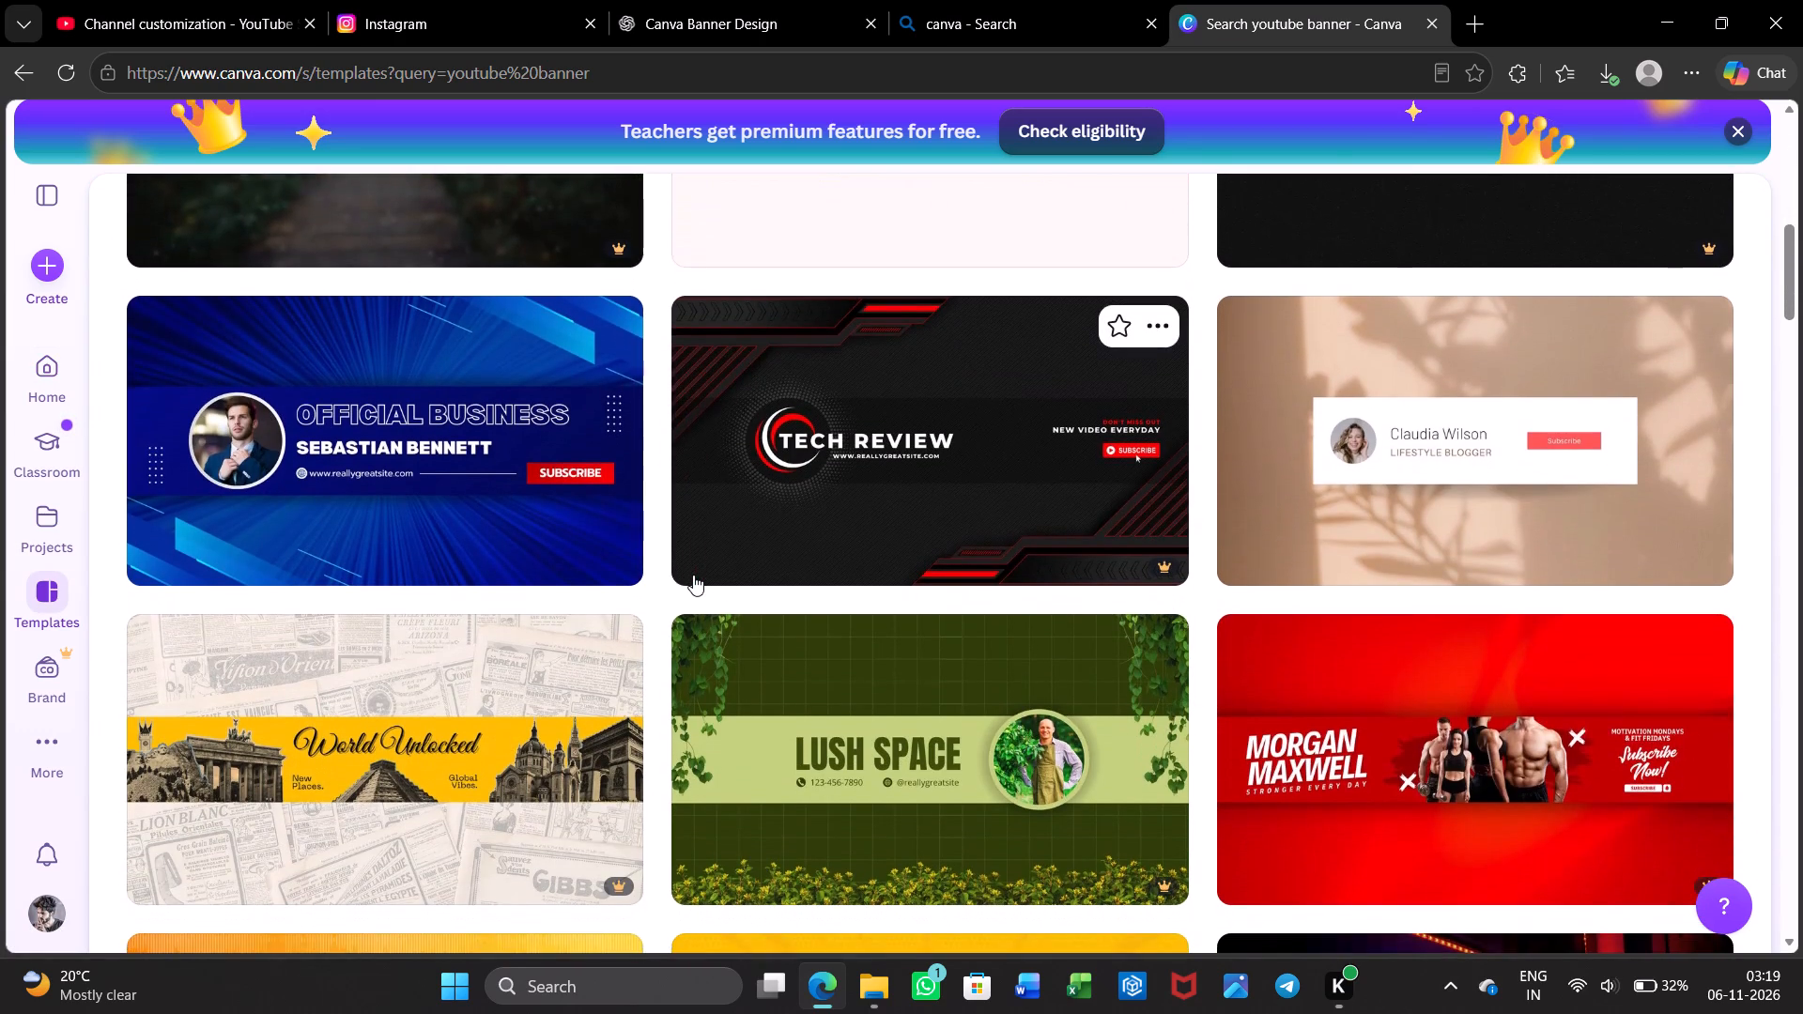
scroll(693, 575, down, 1)
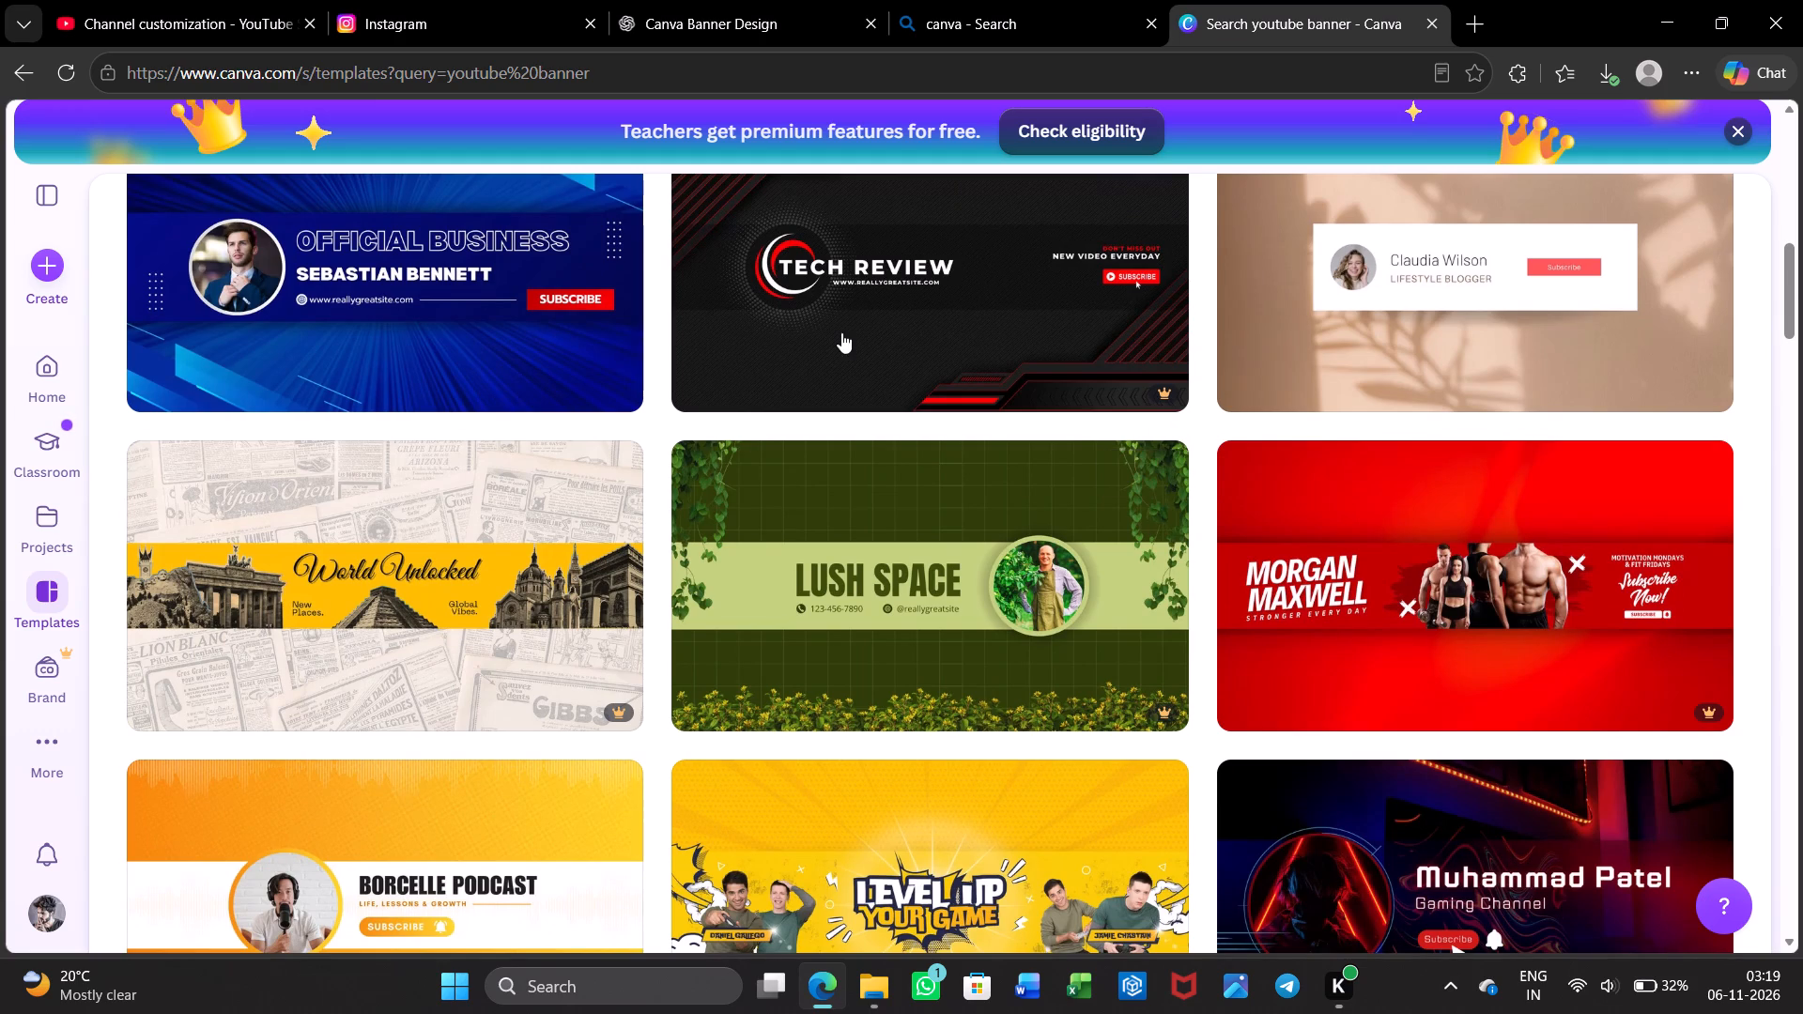
scroll(863, 320, down, 1)
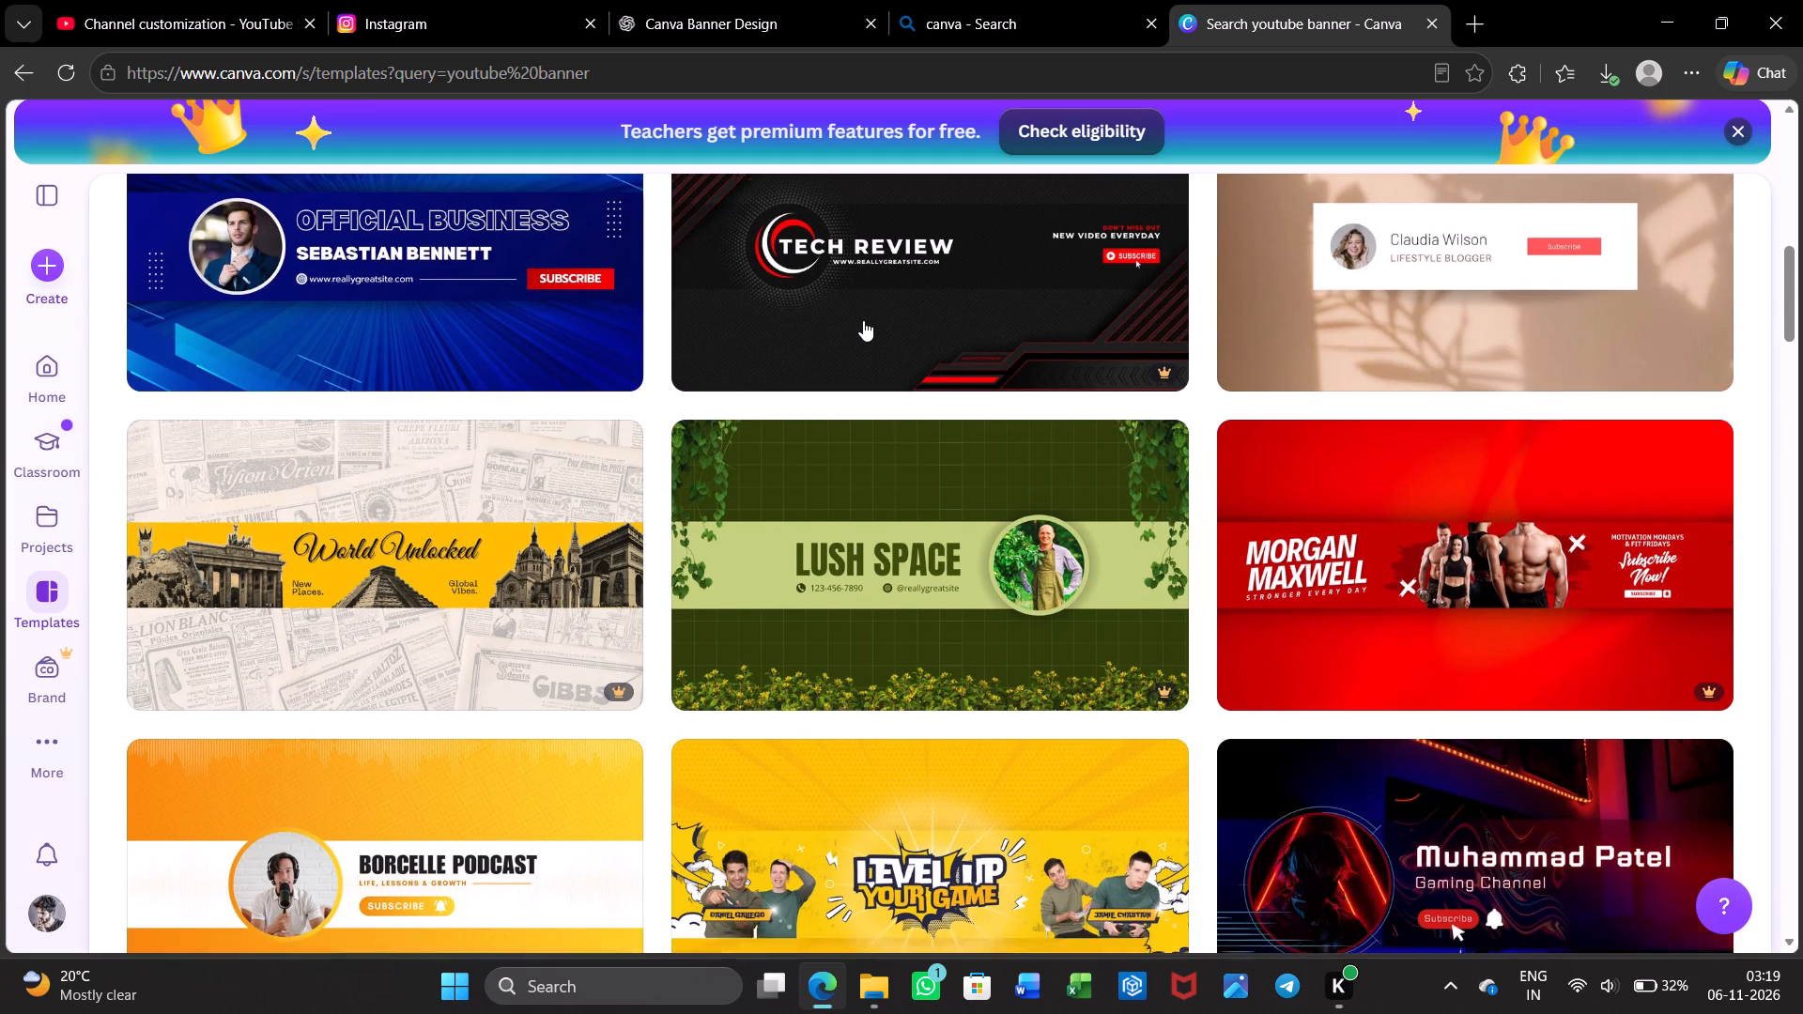
scroll(863, 320, down, 4)
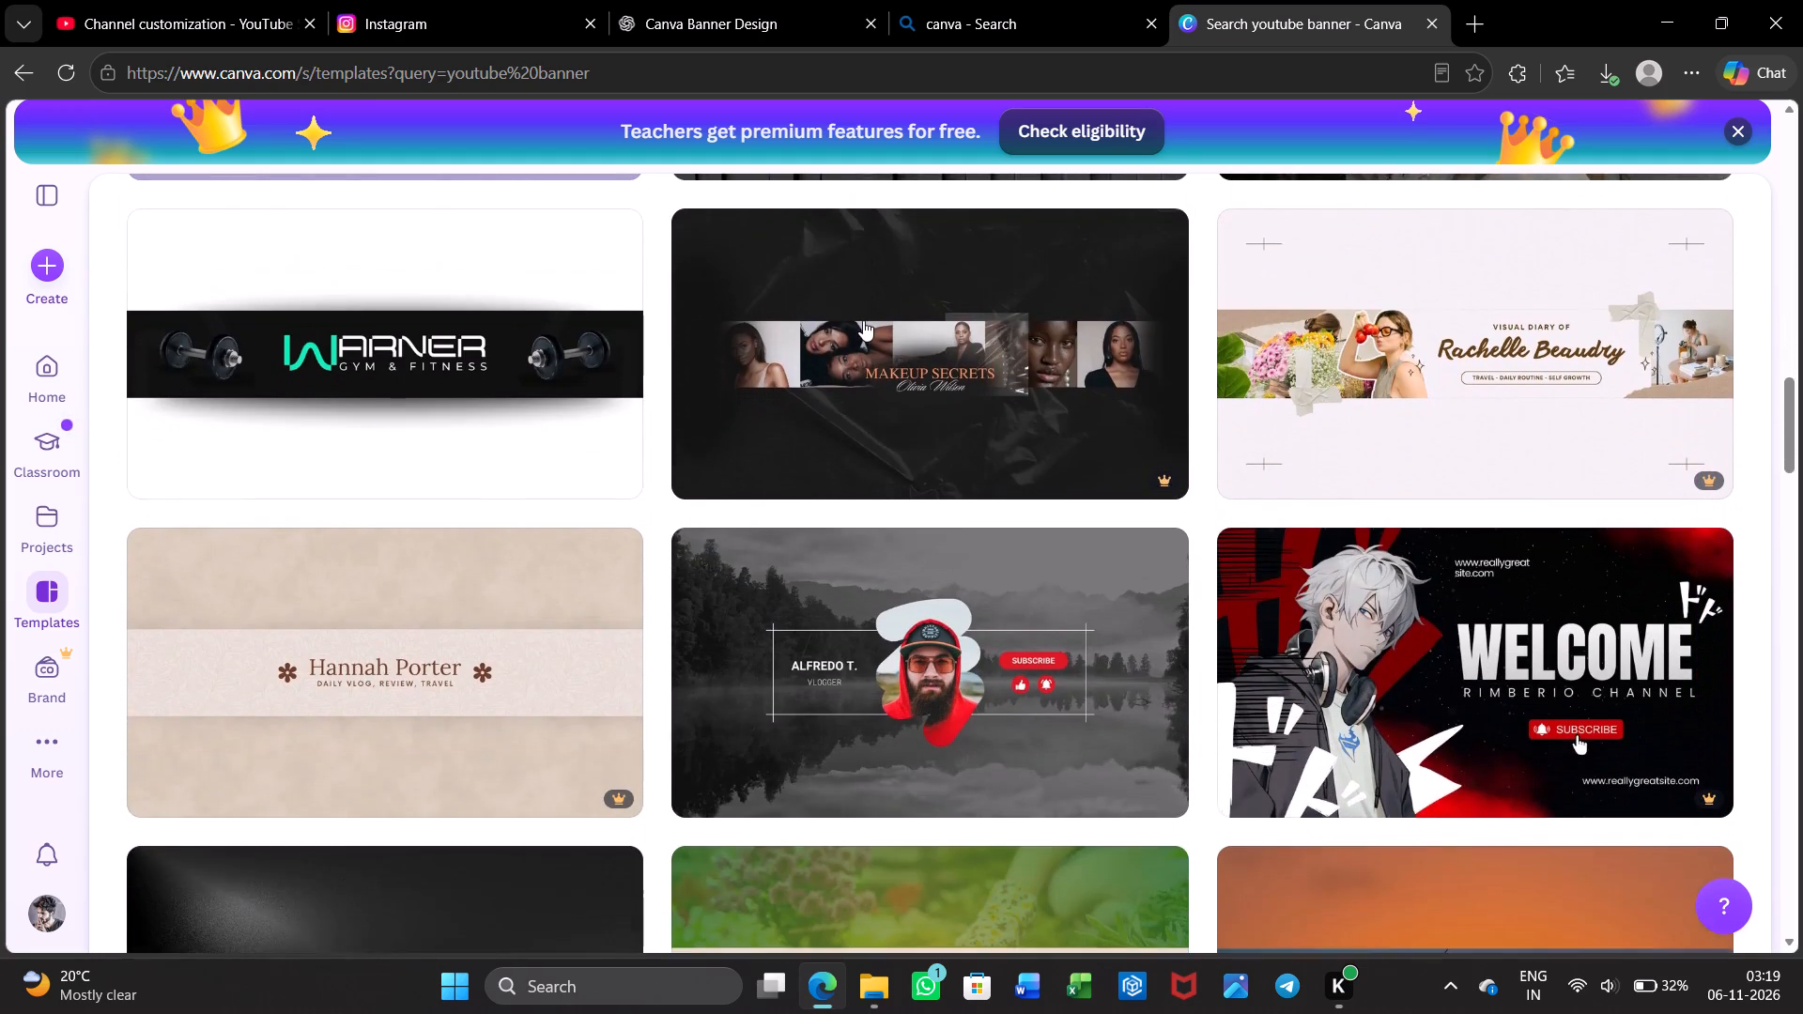
scroll(863, 320, down, 3)
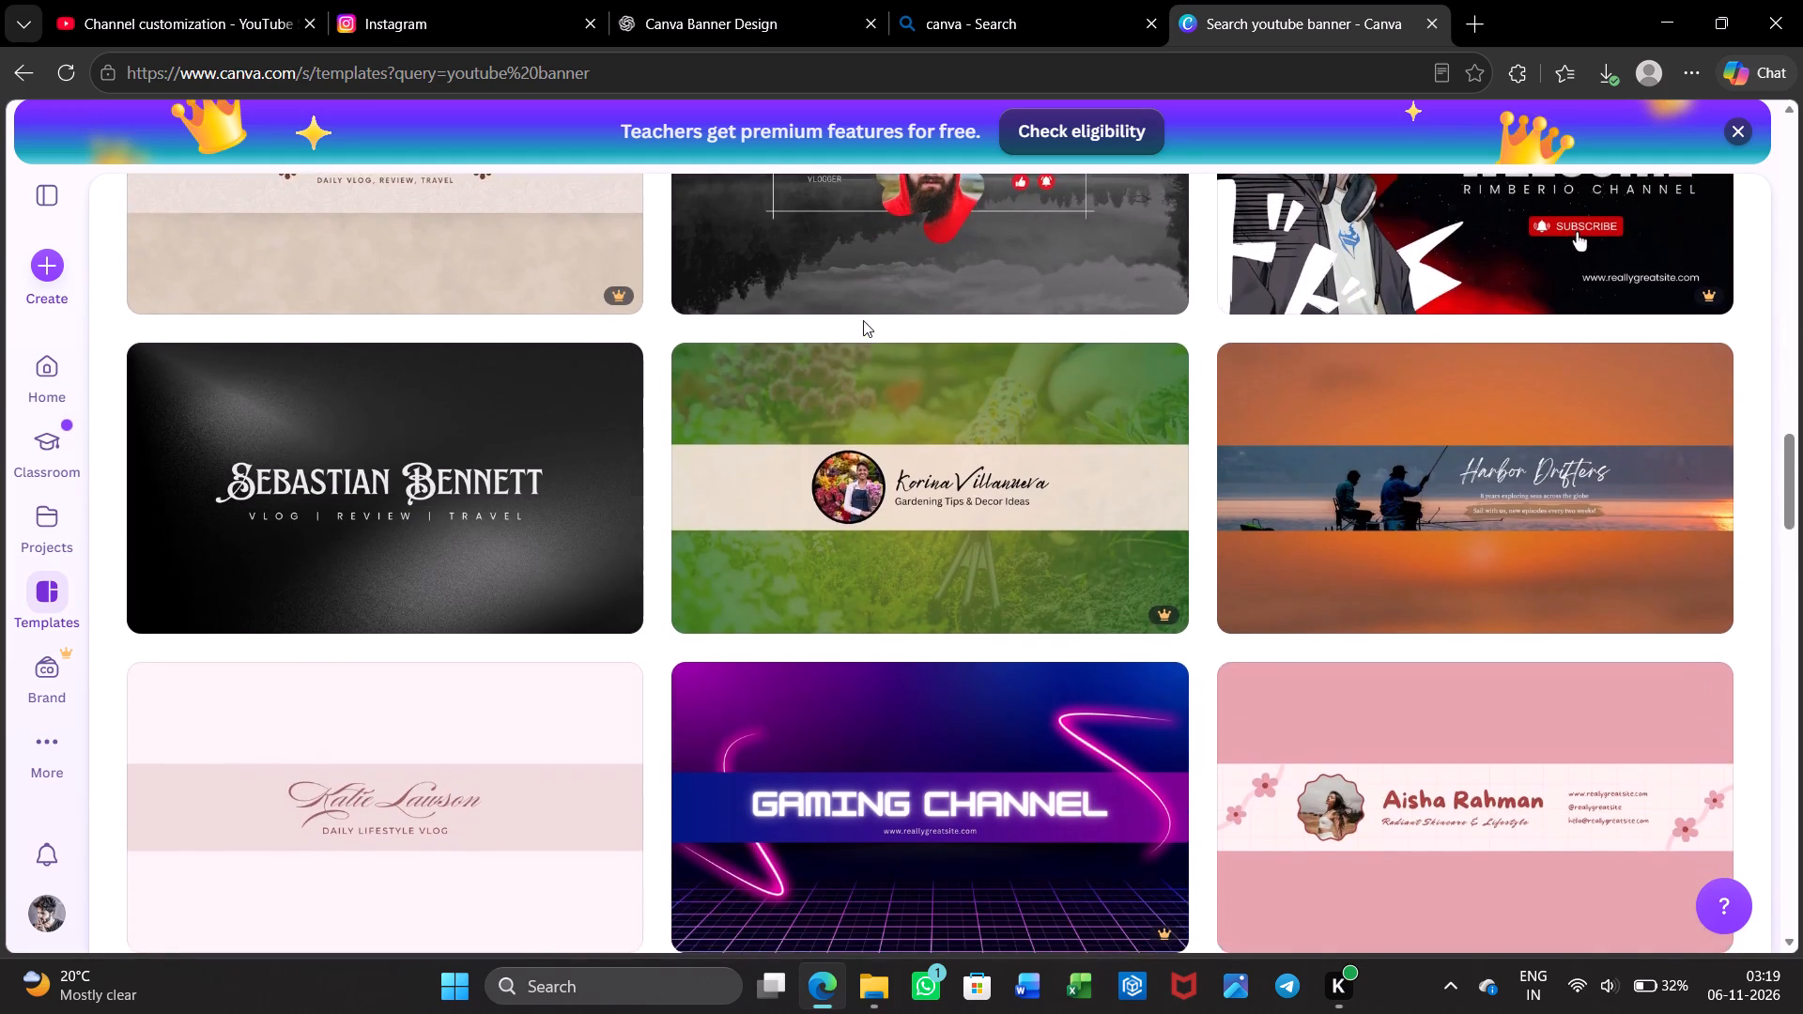
scroll(863, 320, down, 4)
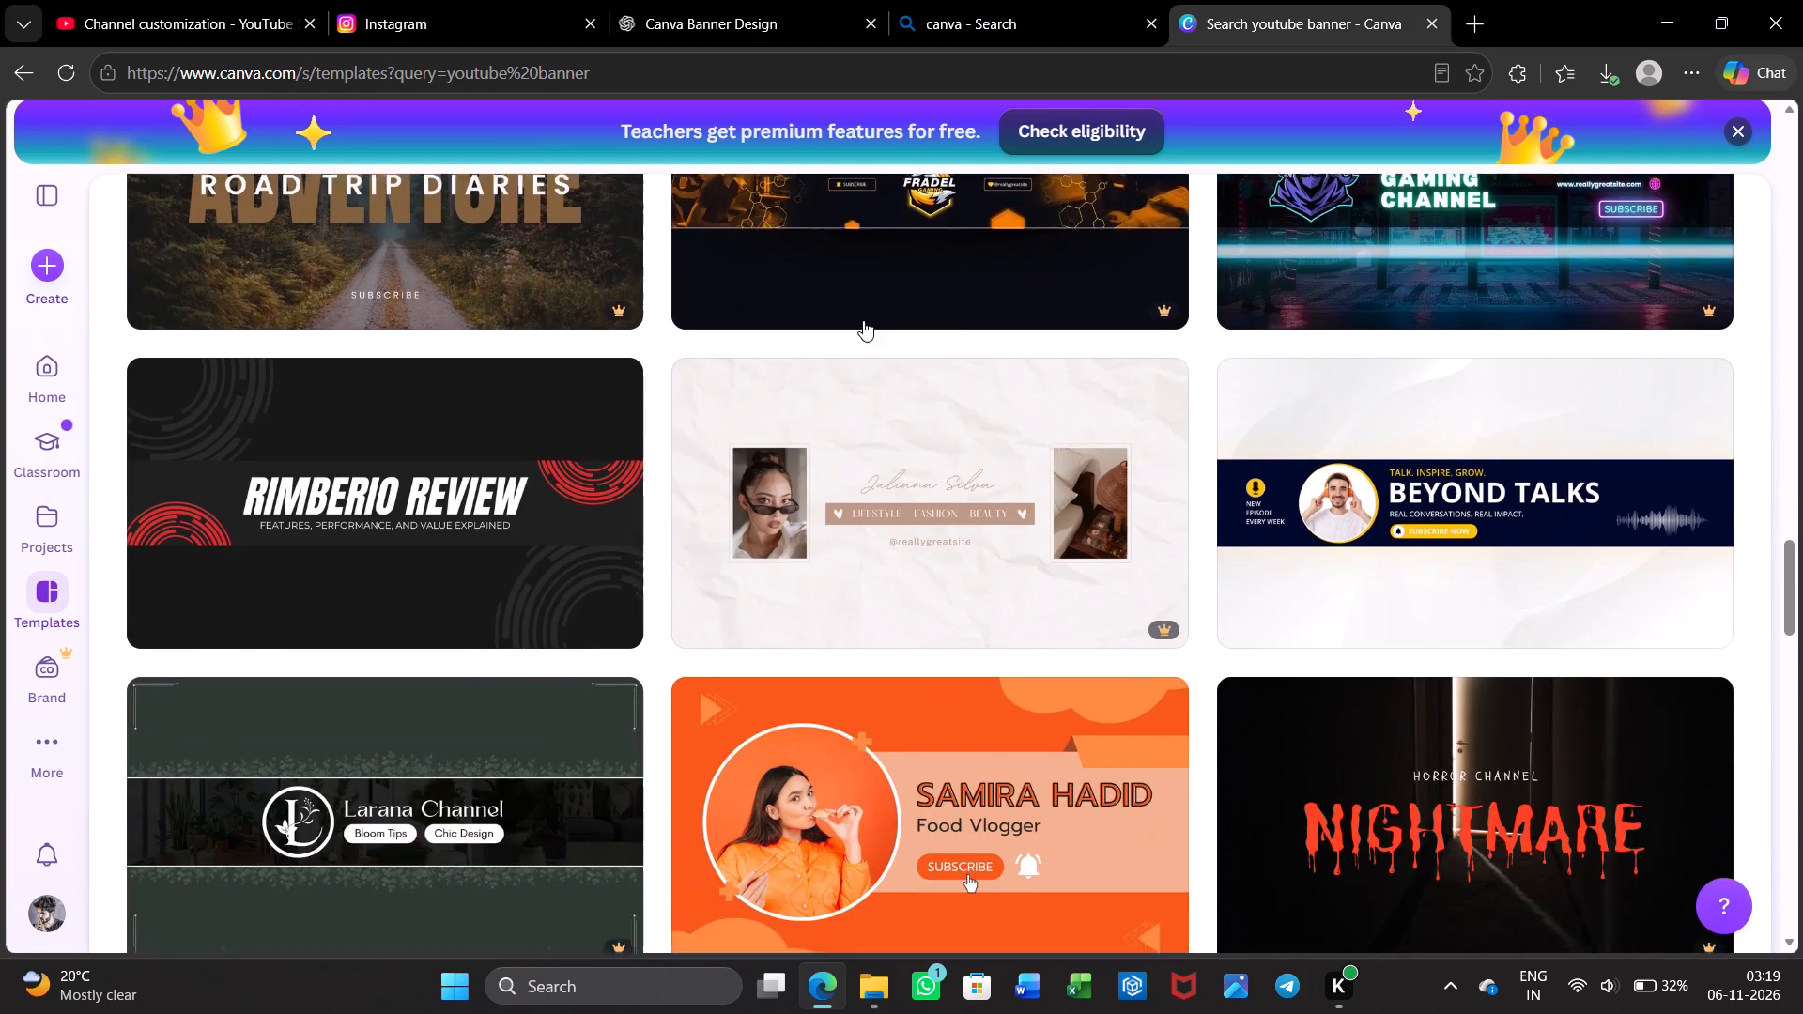
scroll(863, 320, down, 1)
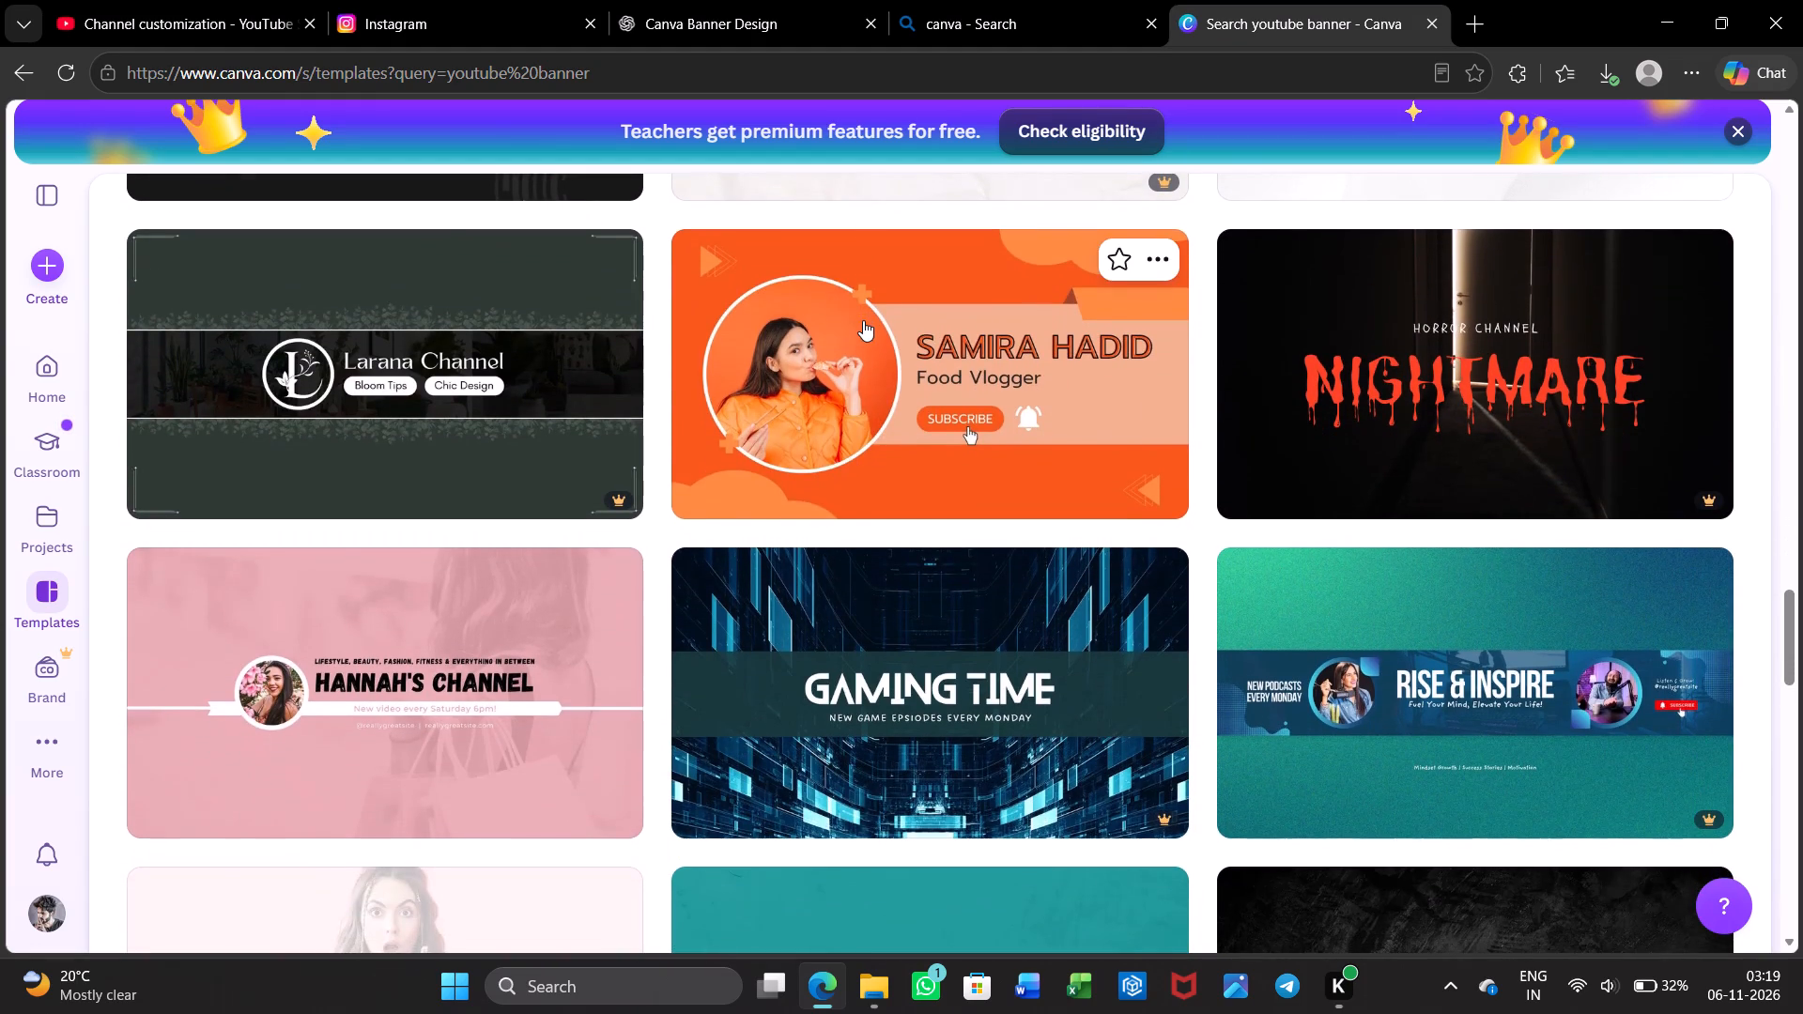
scroll(863, 320, down, 4)
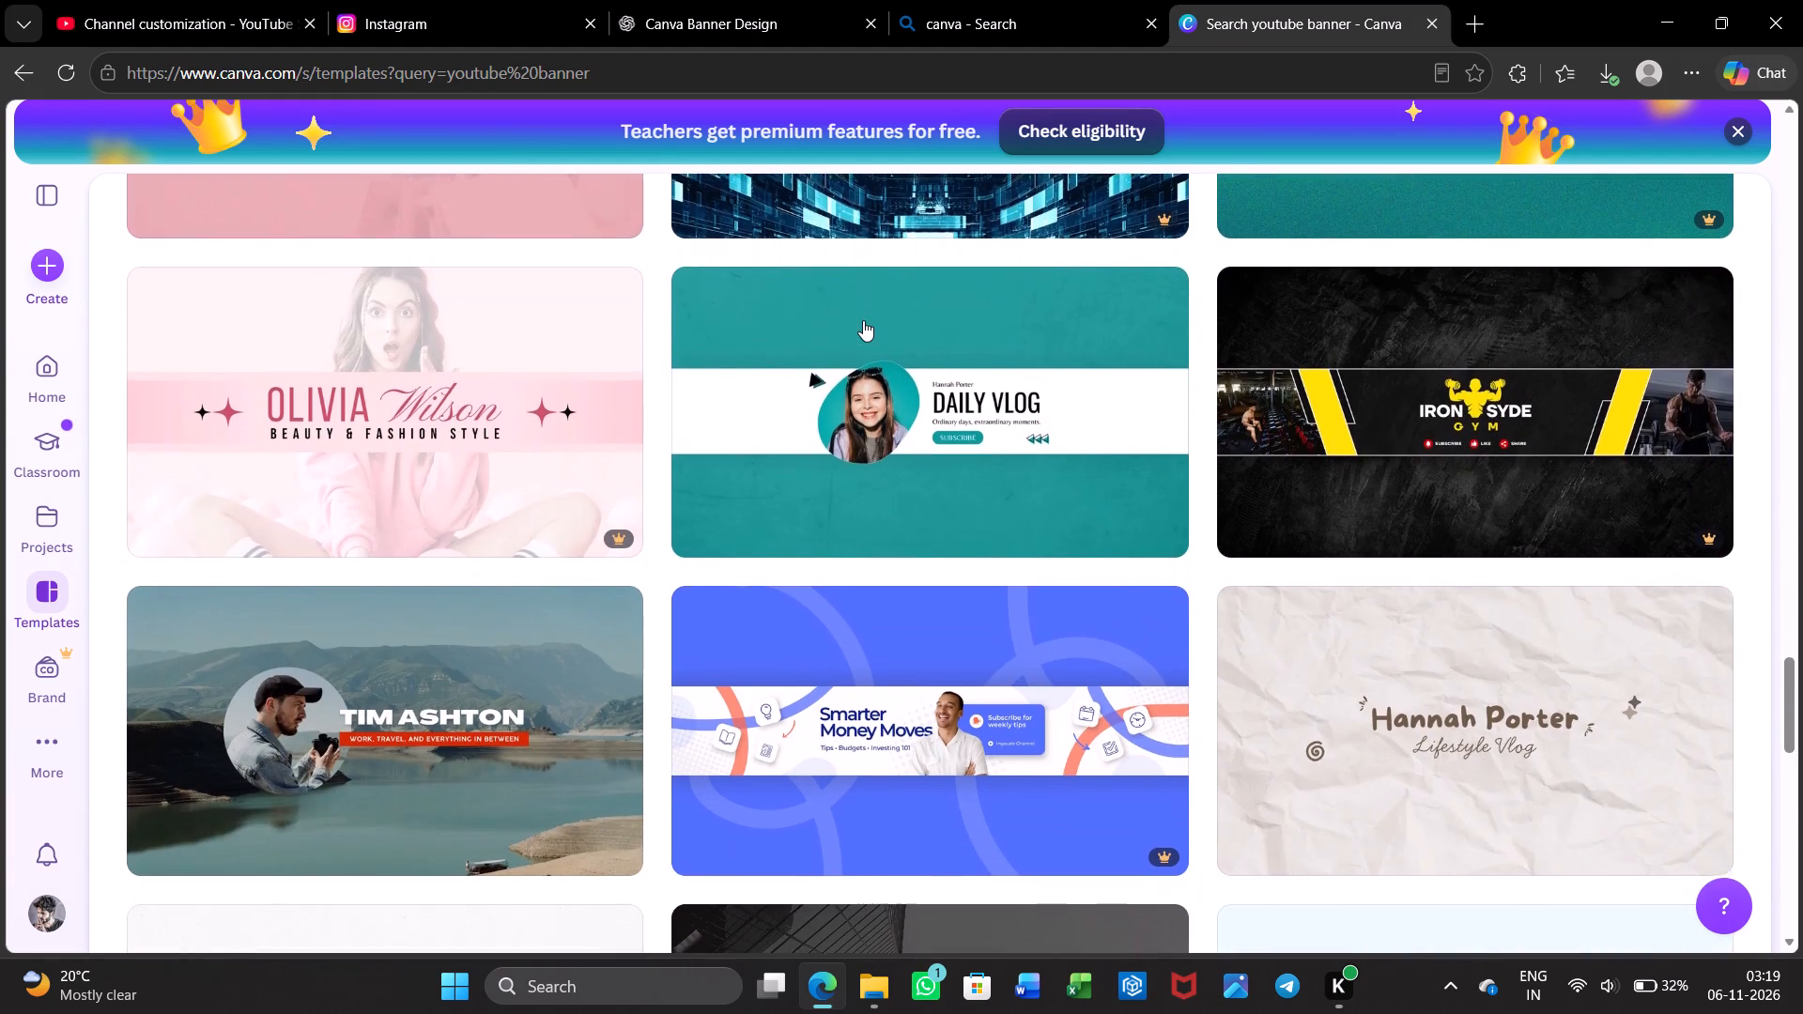
scroll(863, 320, down, 5)
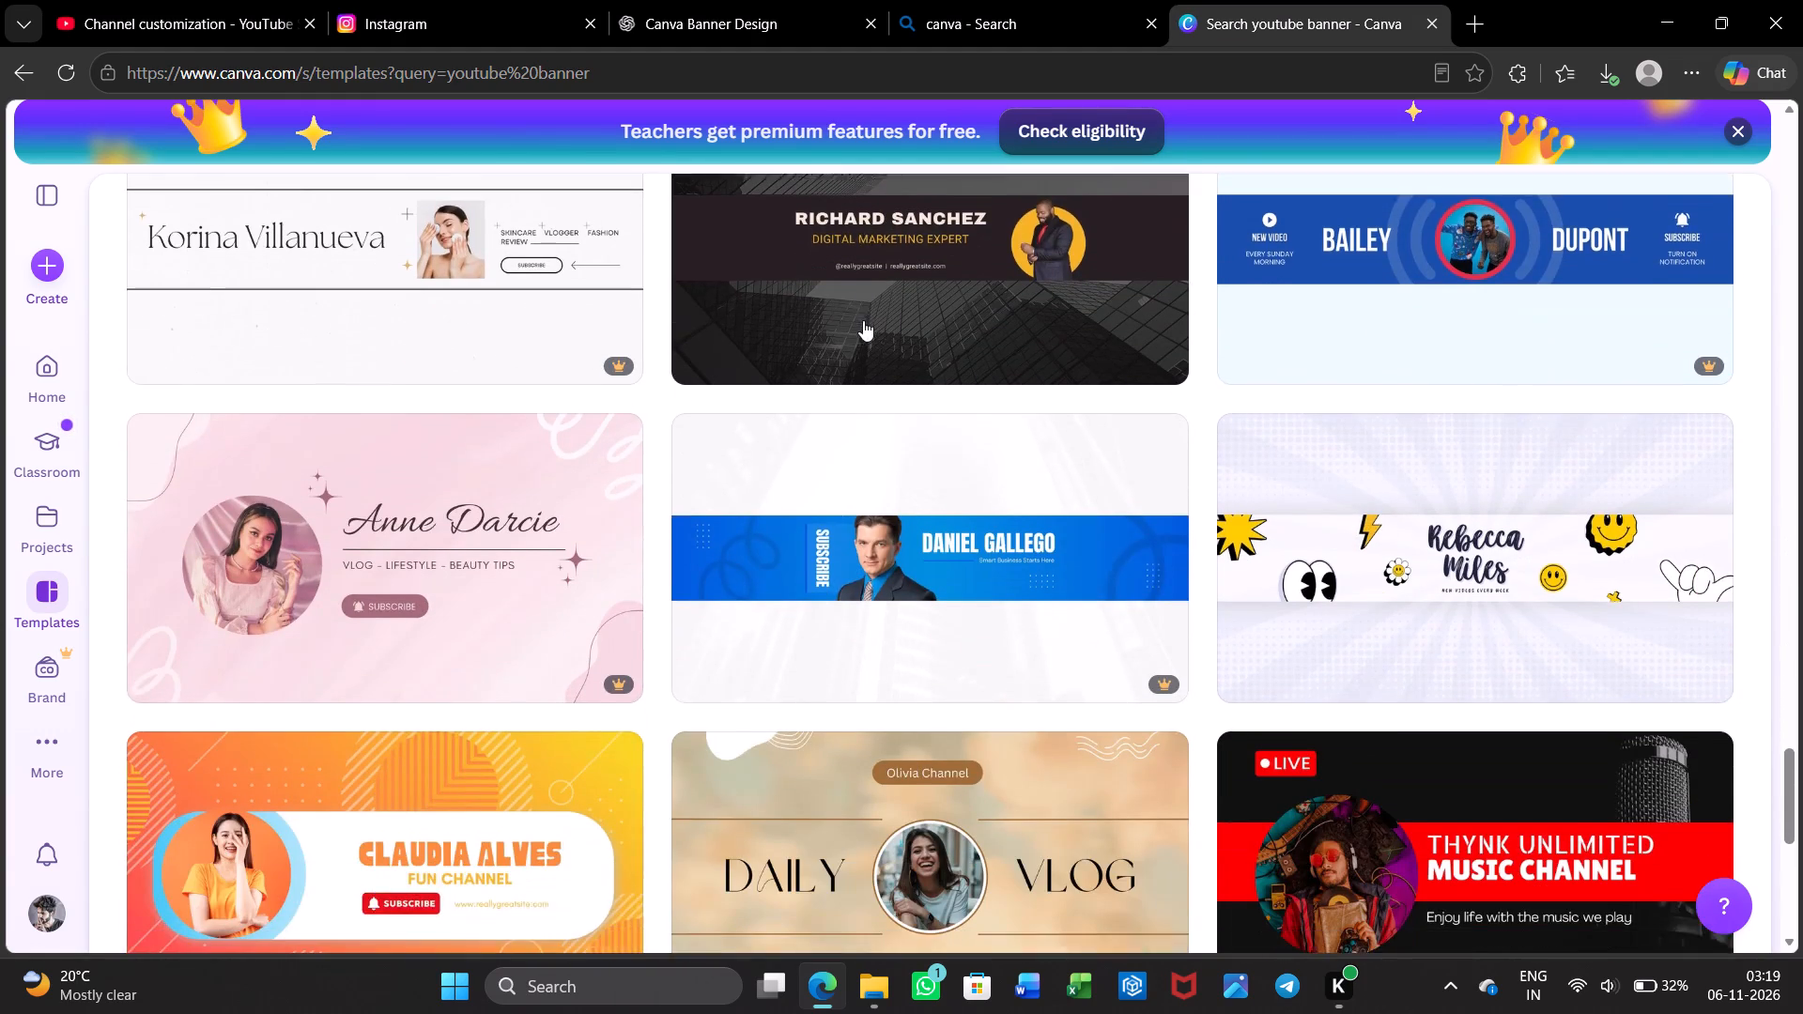
scroll(863, 320, down, 2)
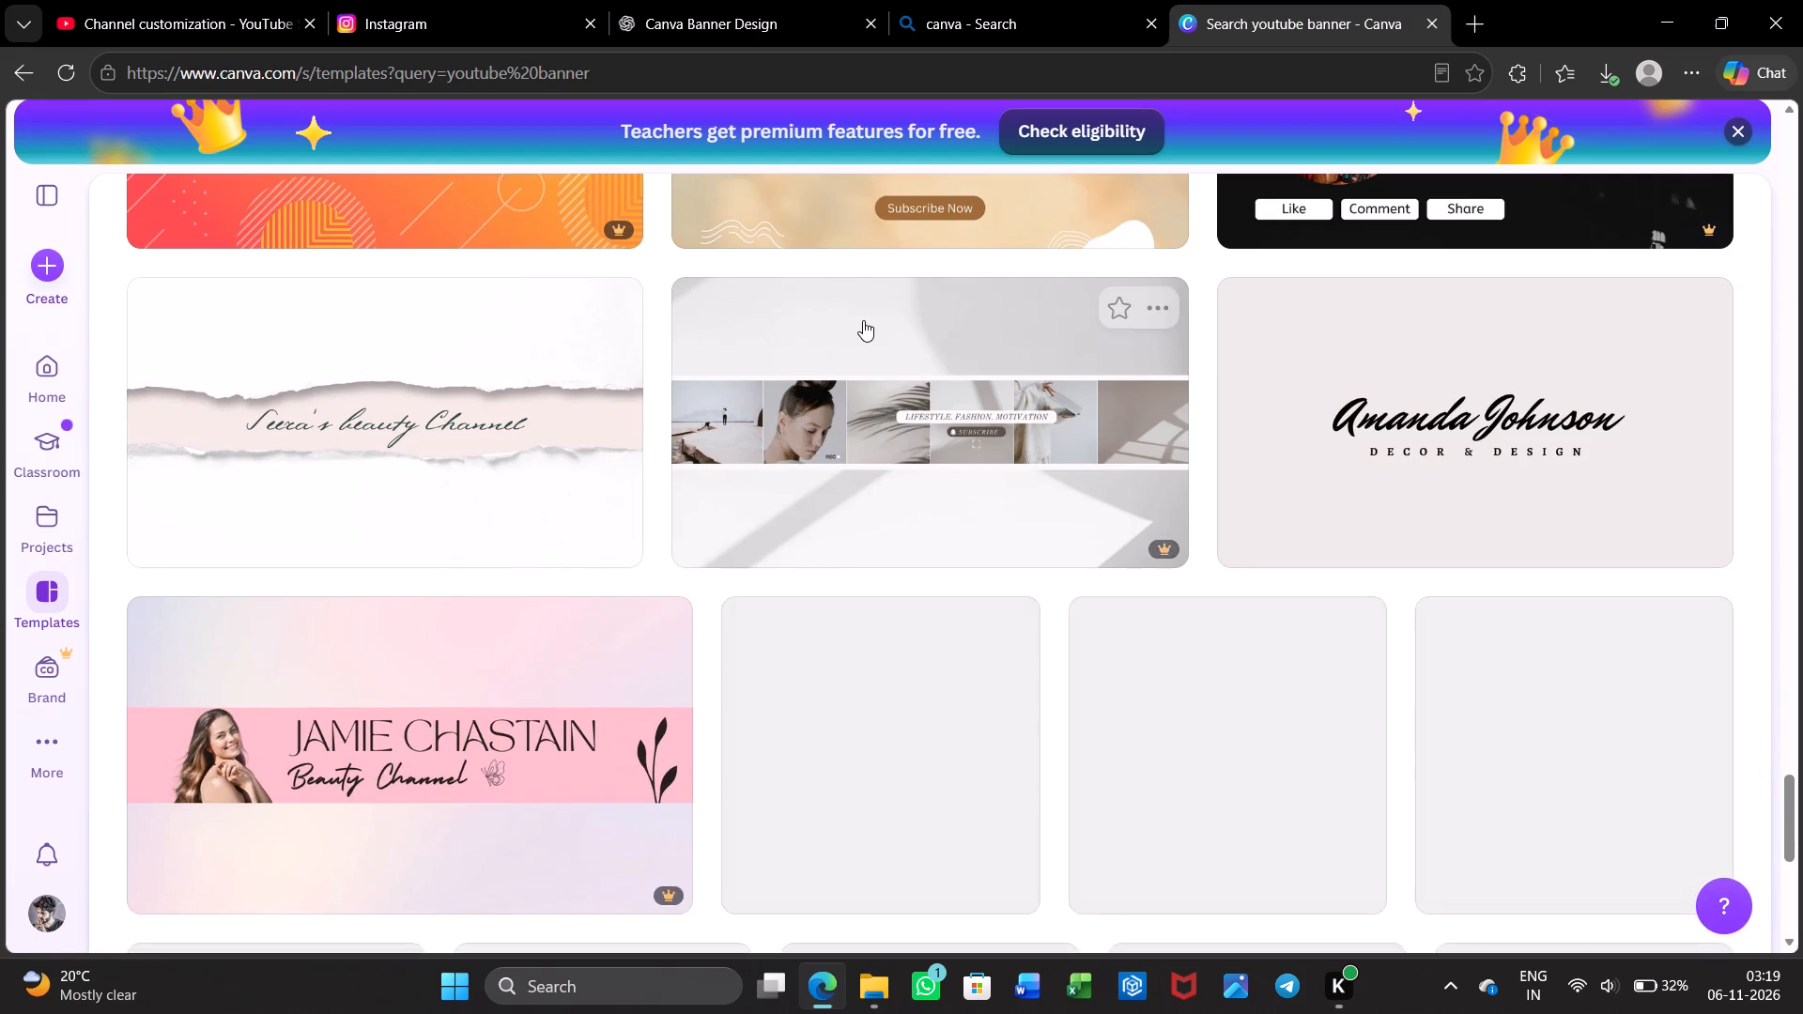
scroll(863, 320, up, 2)
scroll(863, 320, down, 4)
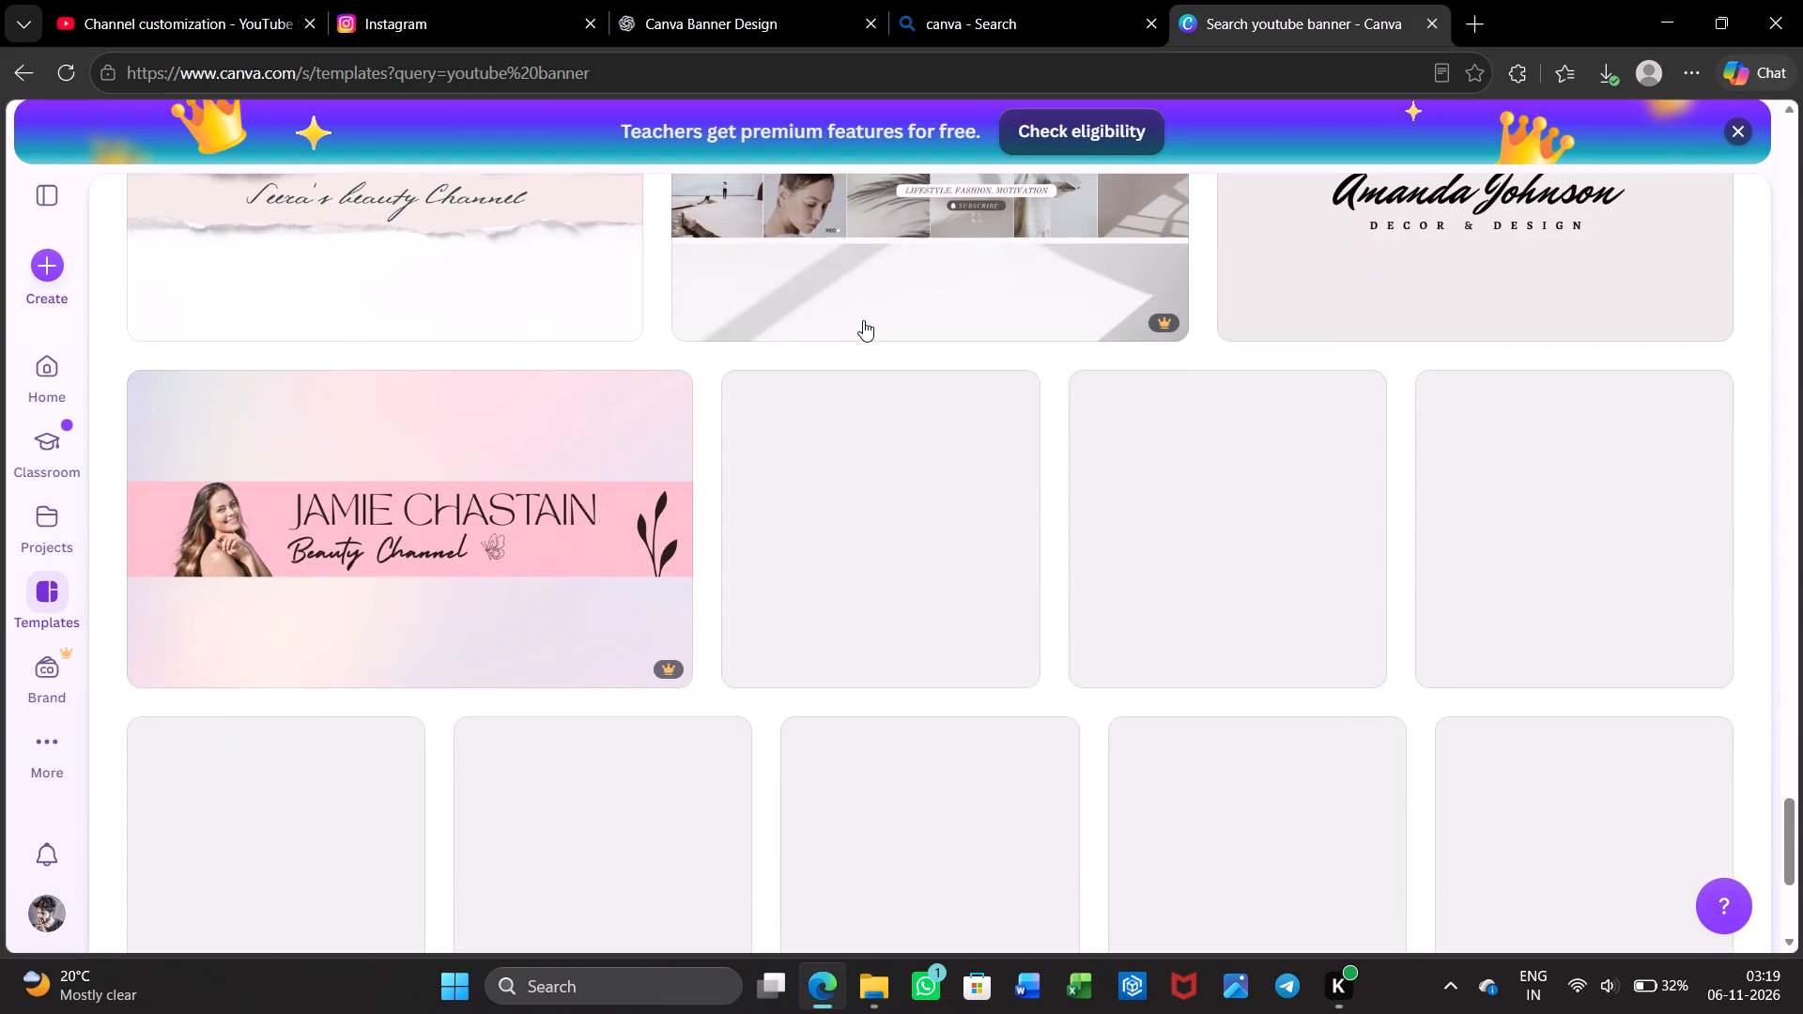
scroll(863, 320, up, 2)
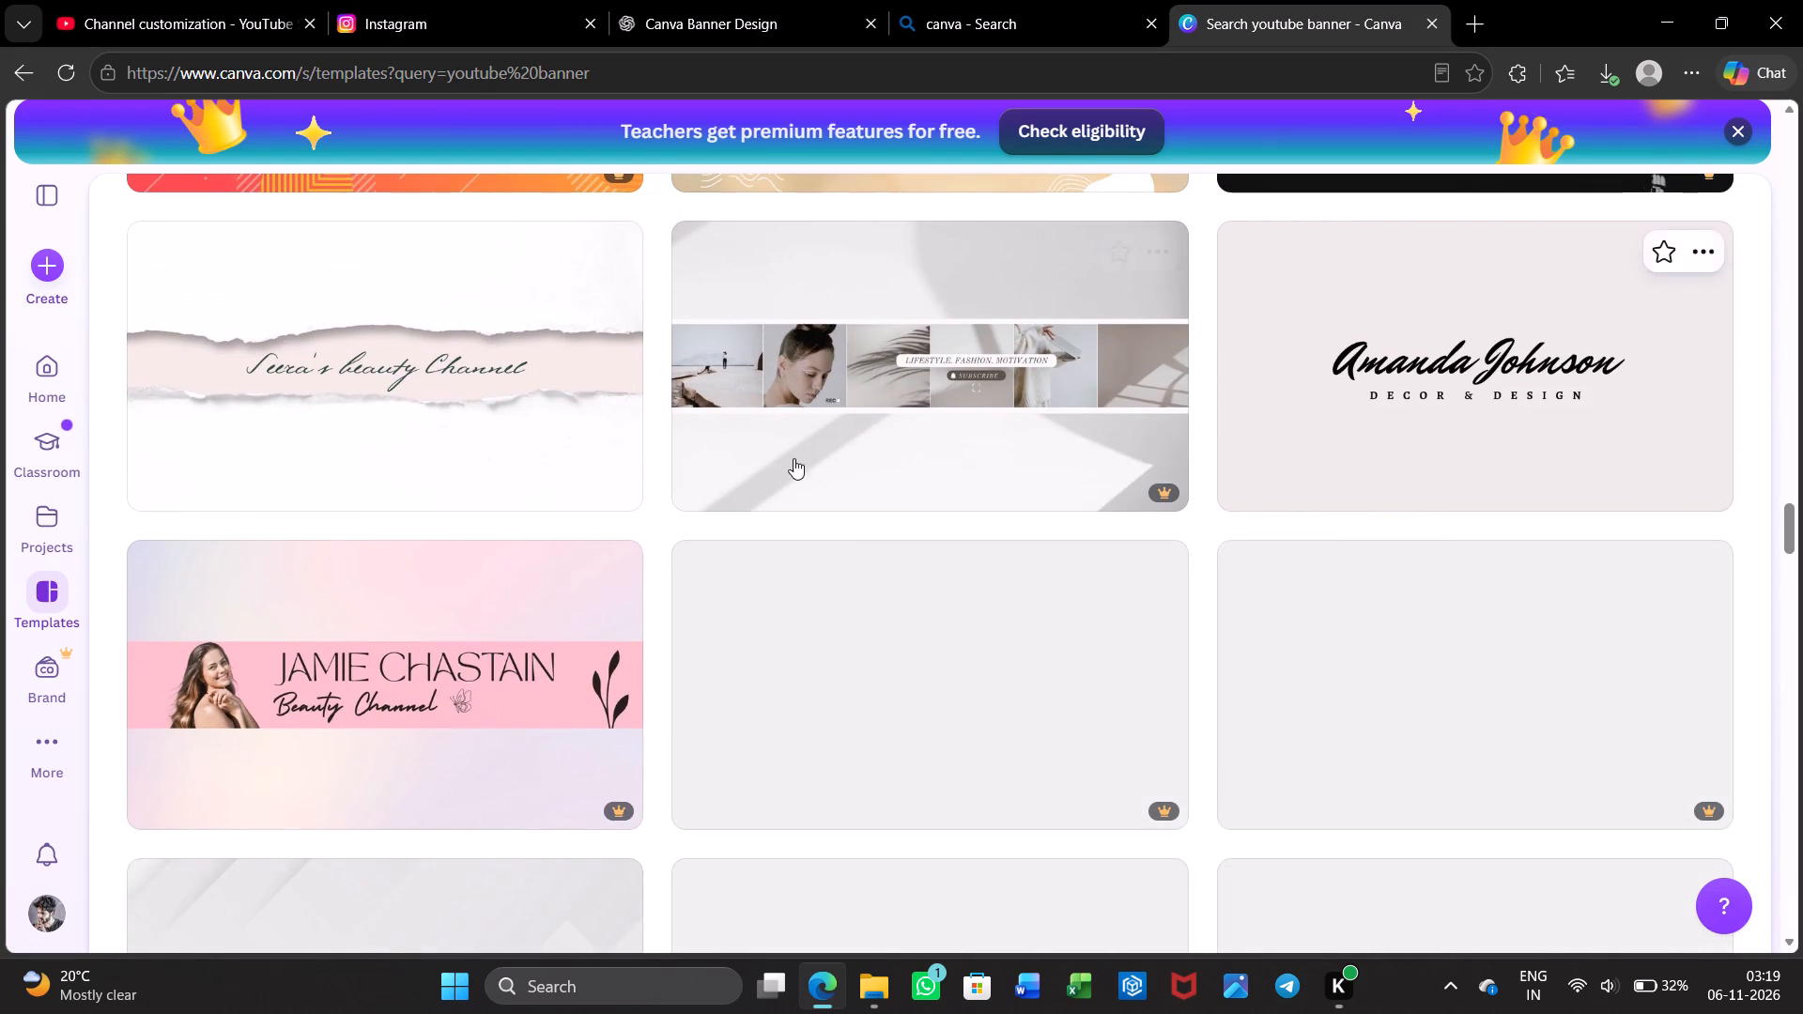
scroll(824, 541, down, 2)
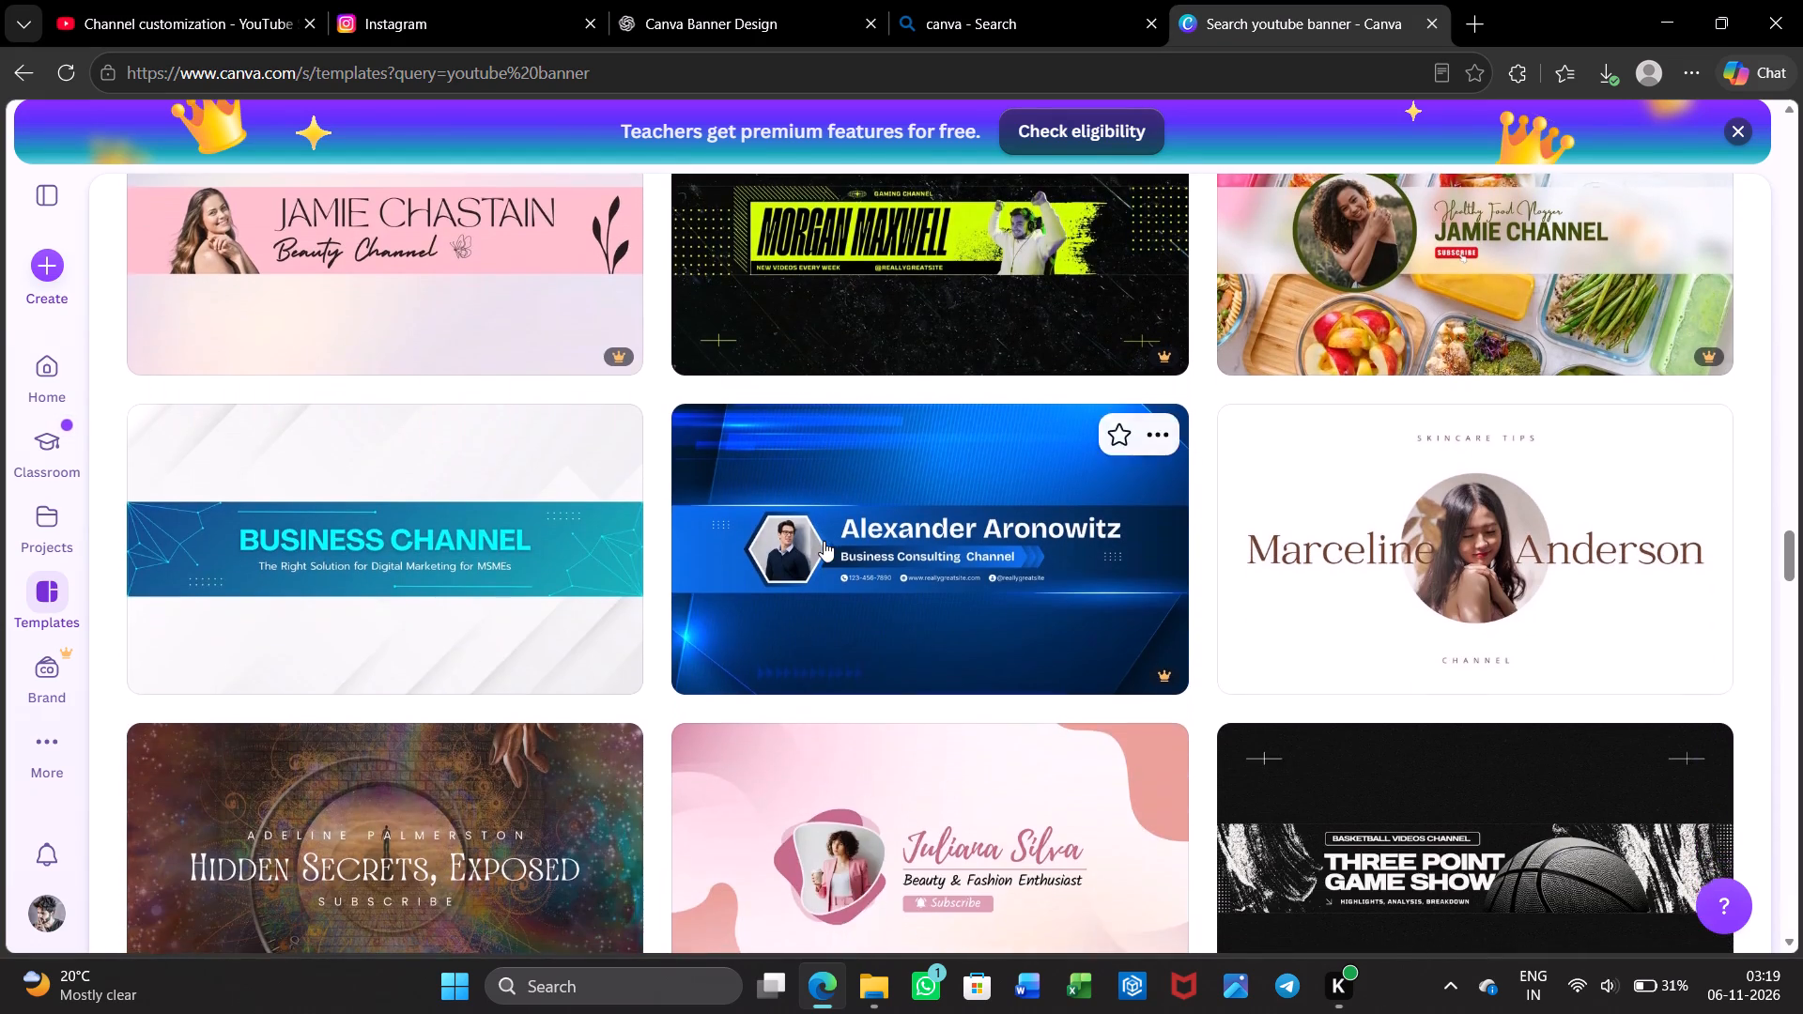
scroll(824, 541, down, 3)
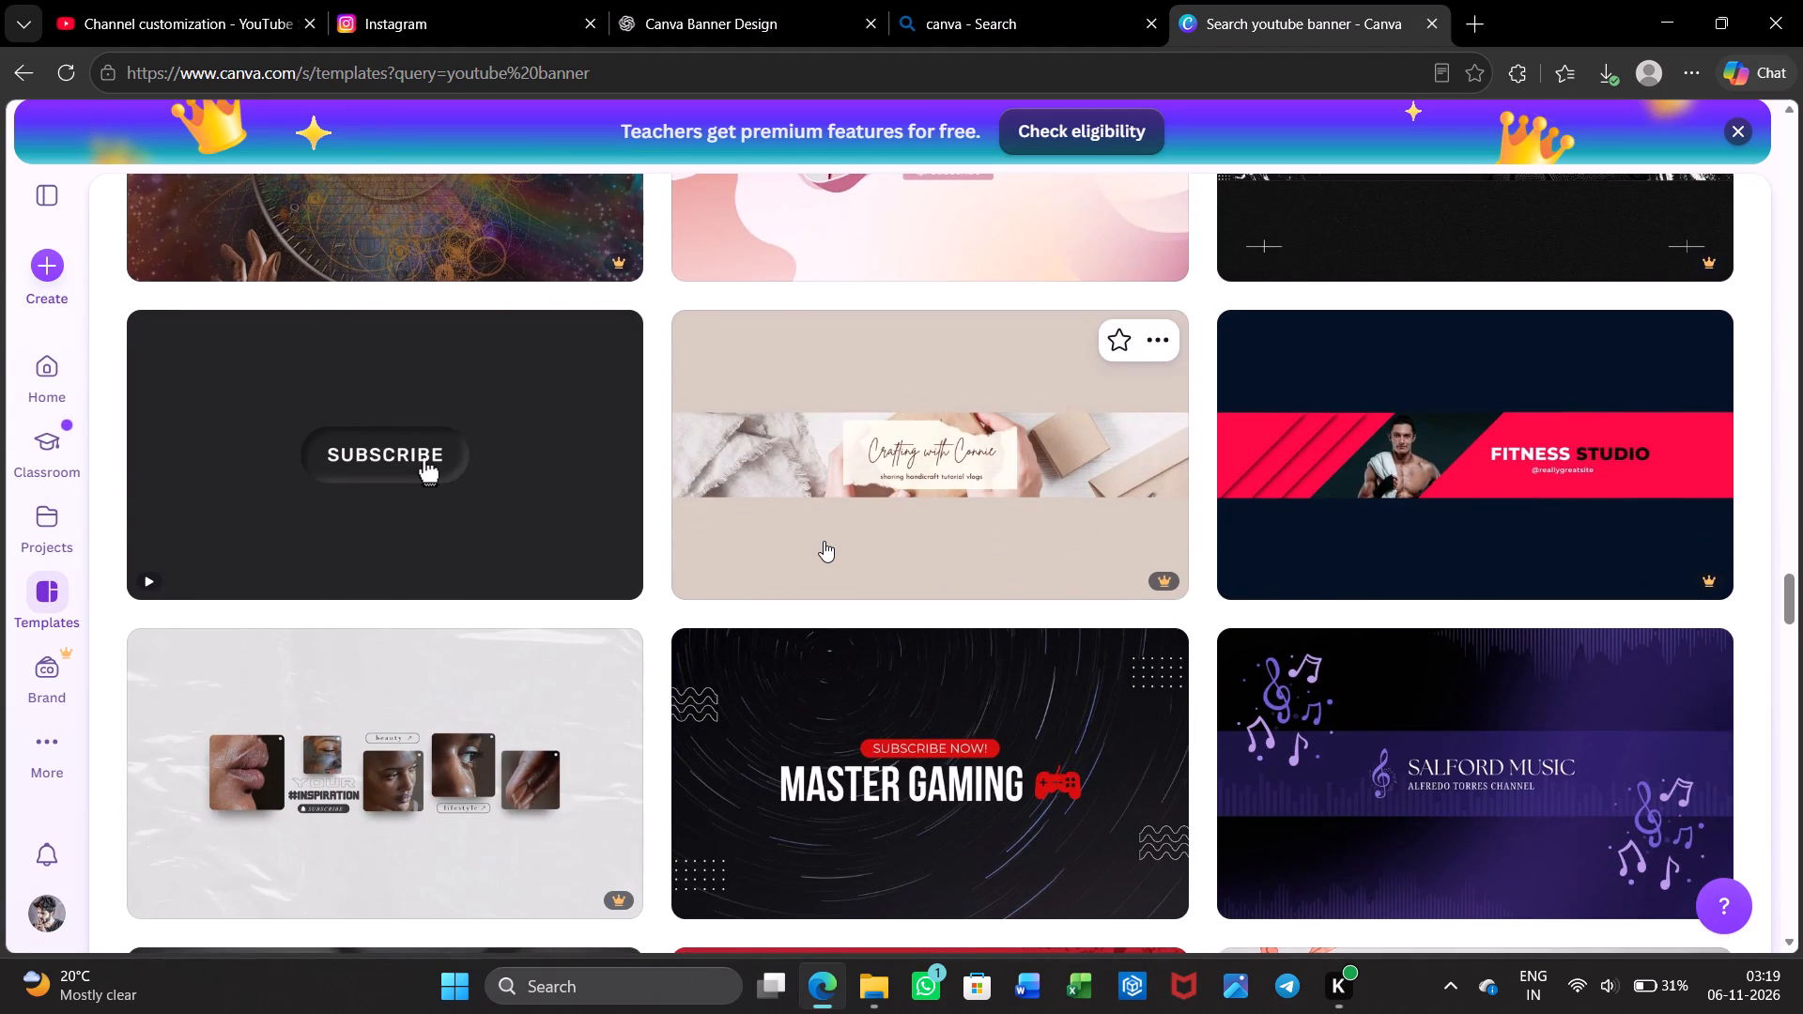
scroll(824, 541, down, 2)
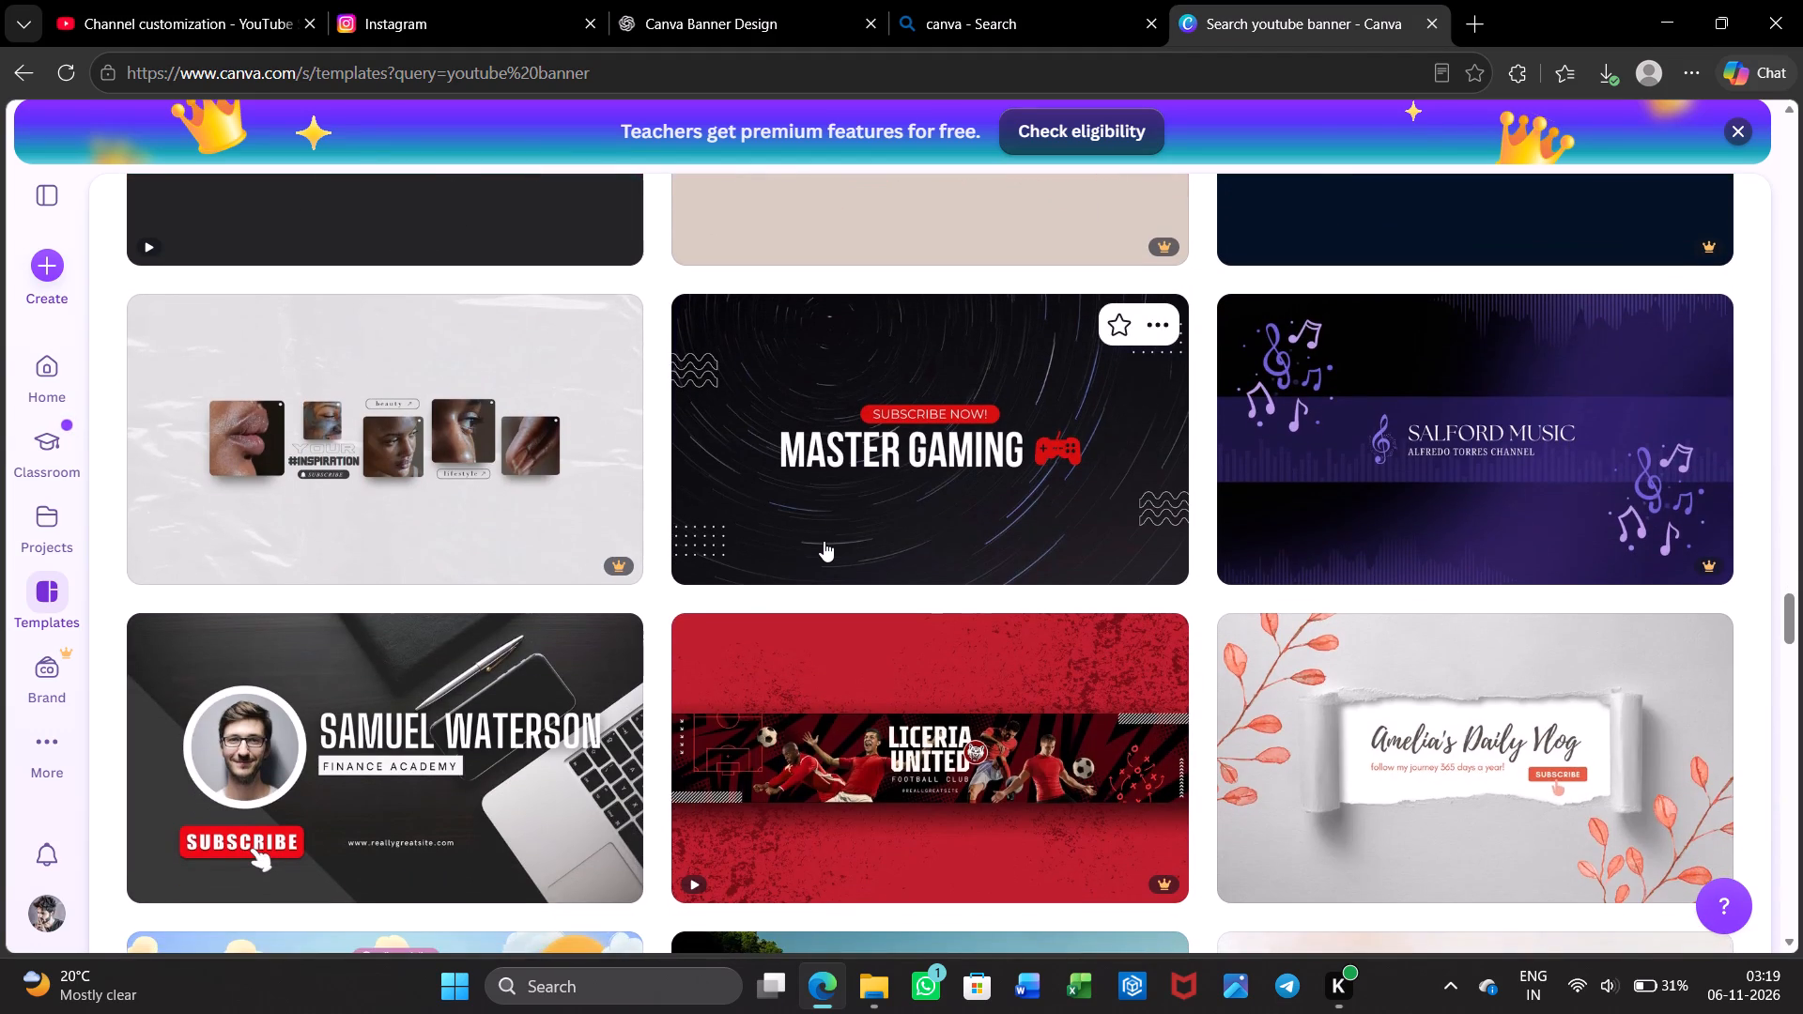
scroll(824, 541, down, 3)
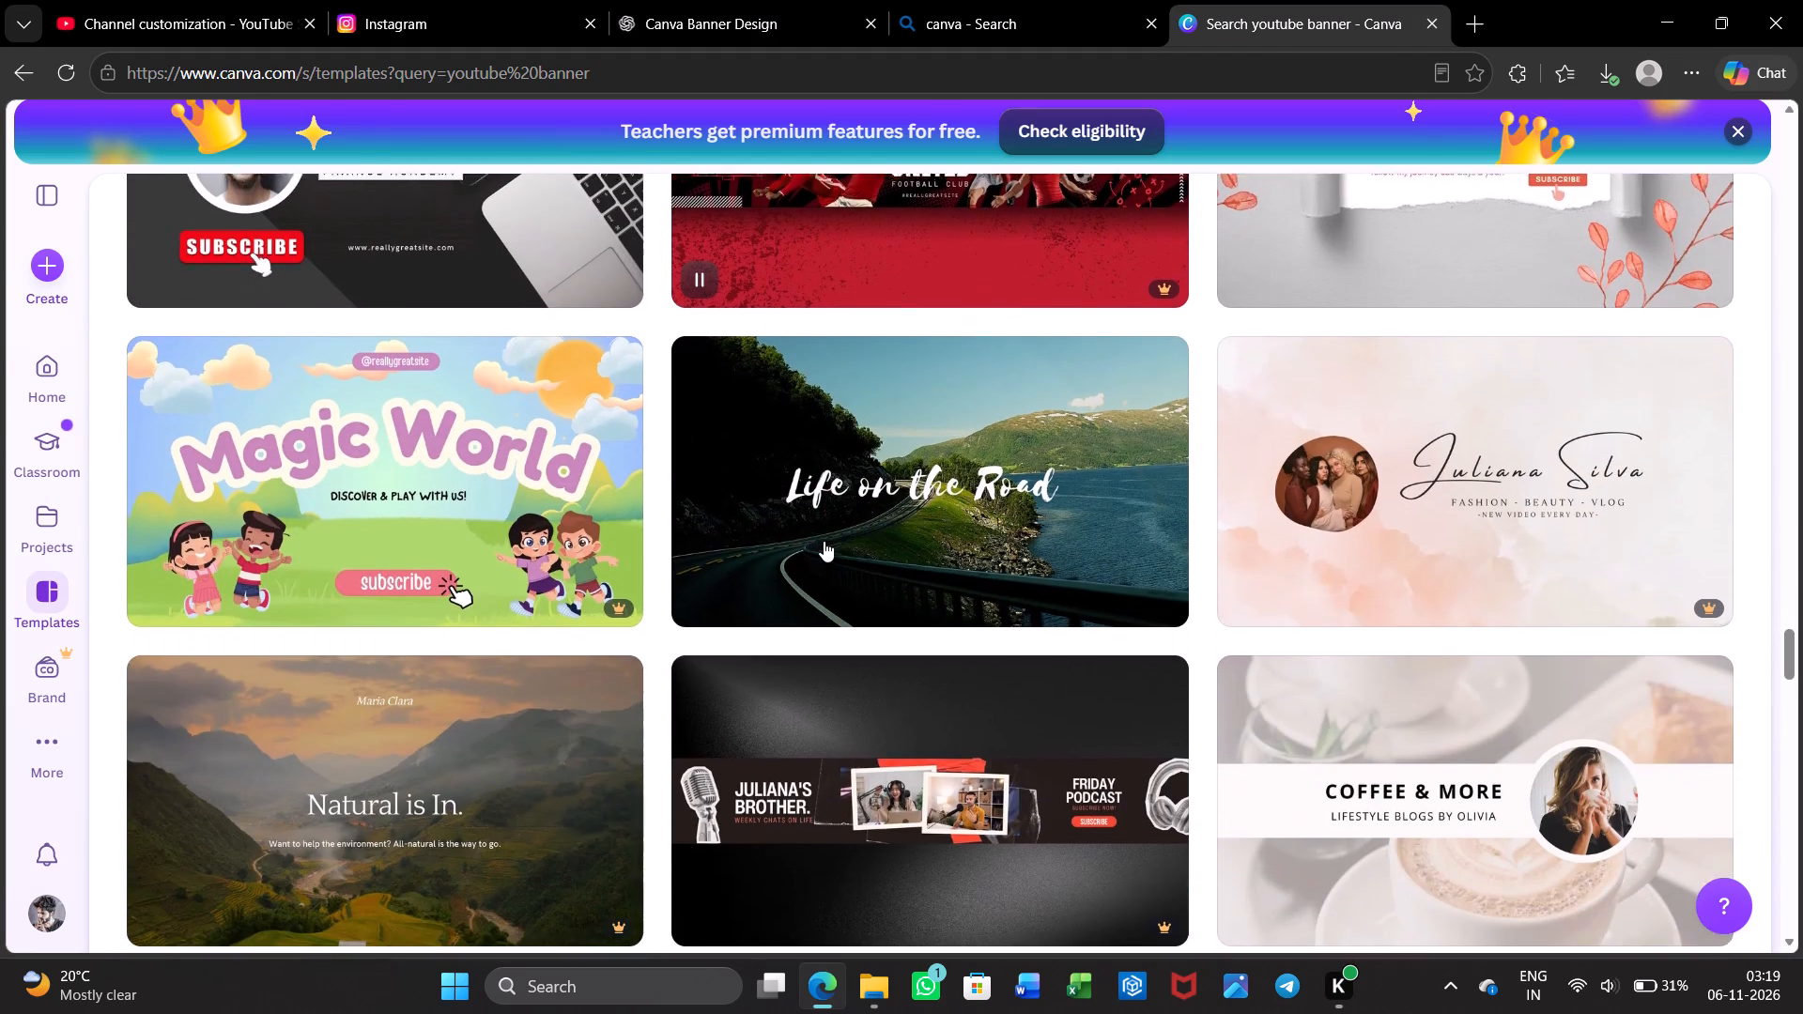
scroll(824, 541, down, 2)
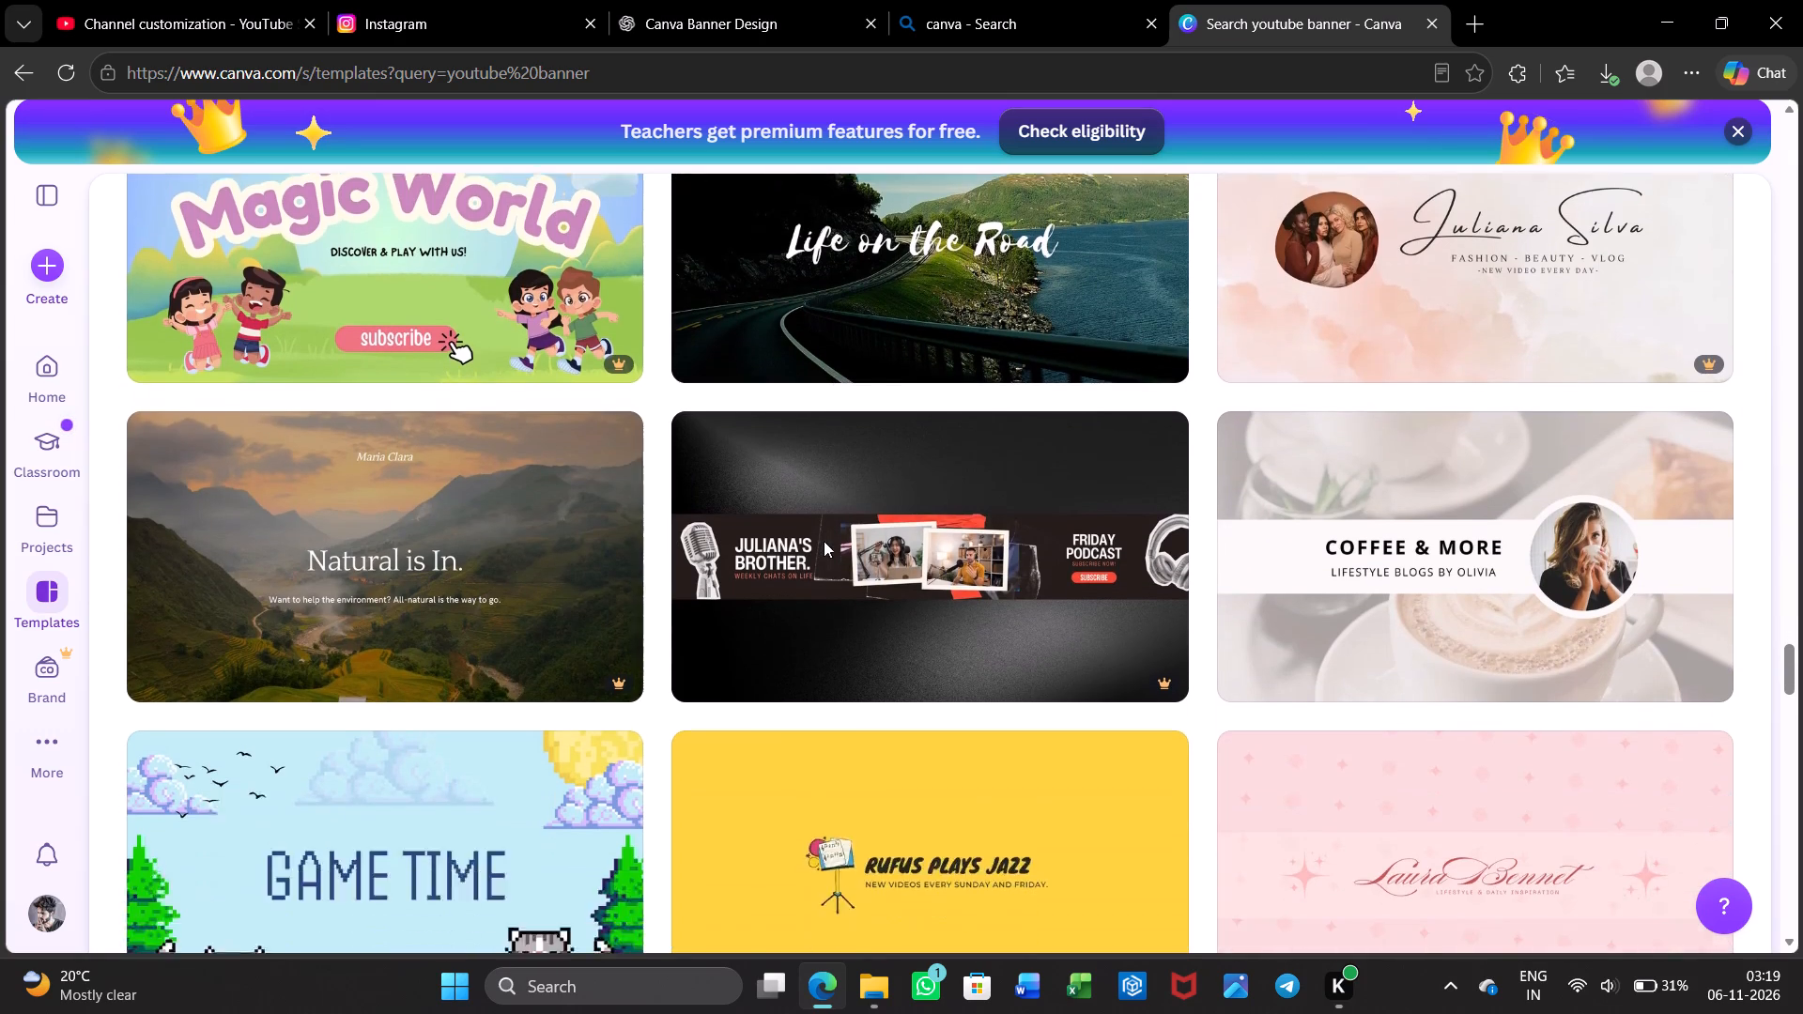
scroll(824, 541, down, 1)
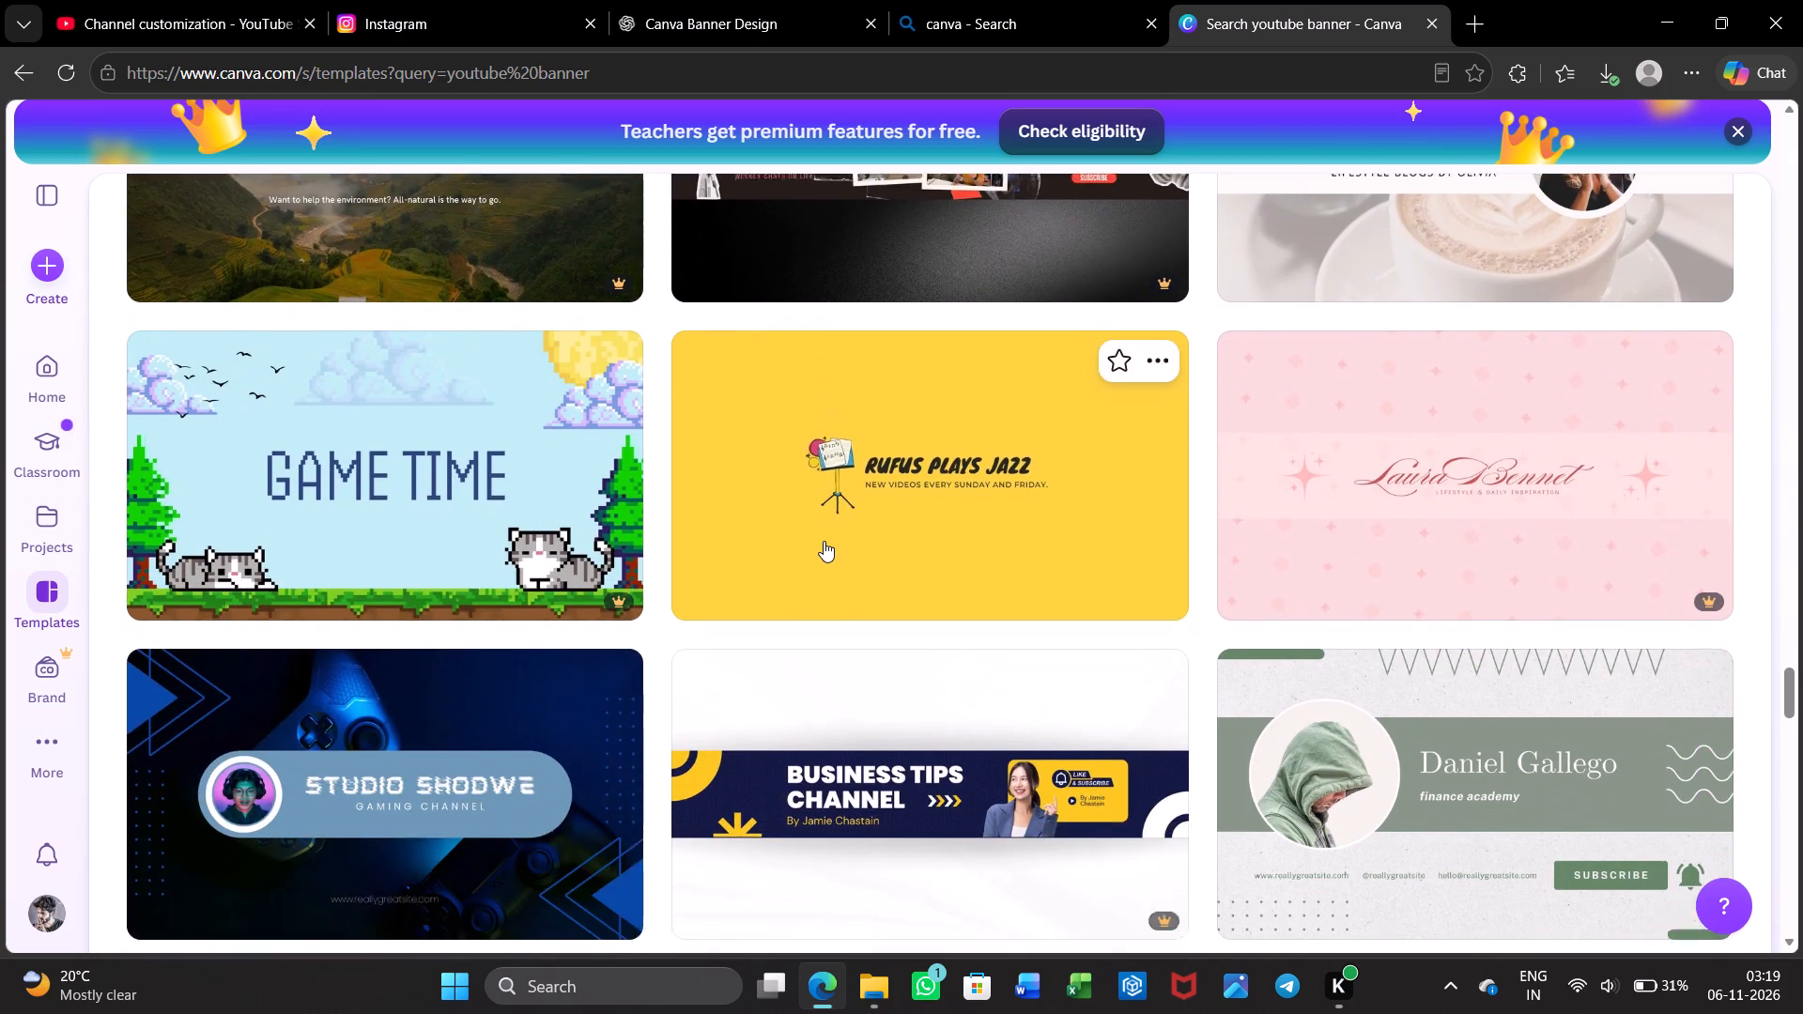
scroll(824, 541, down, 3)
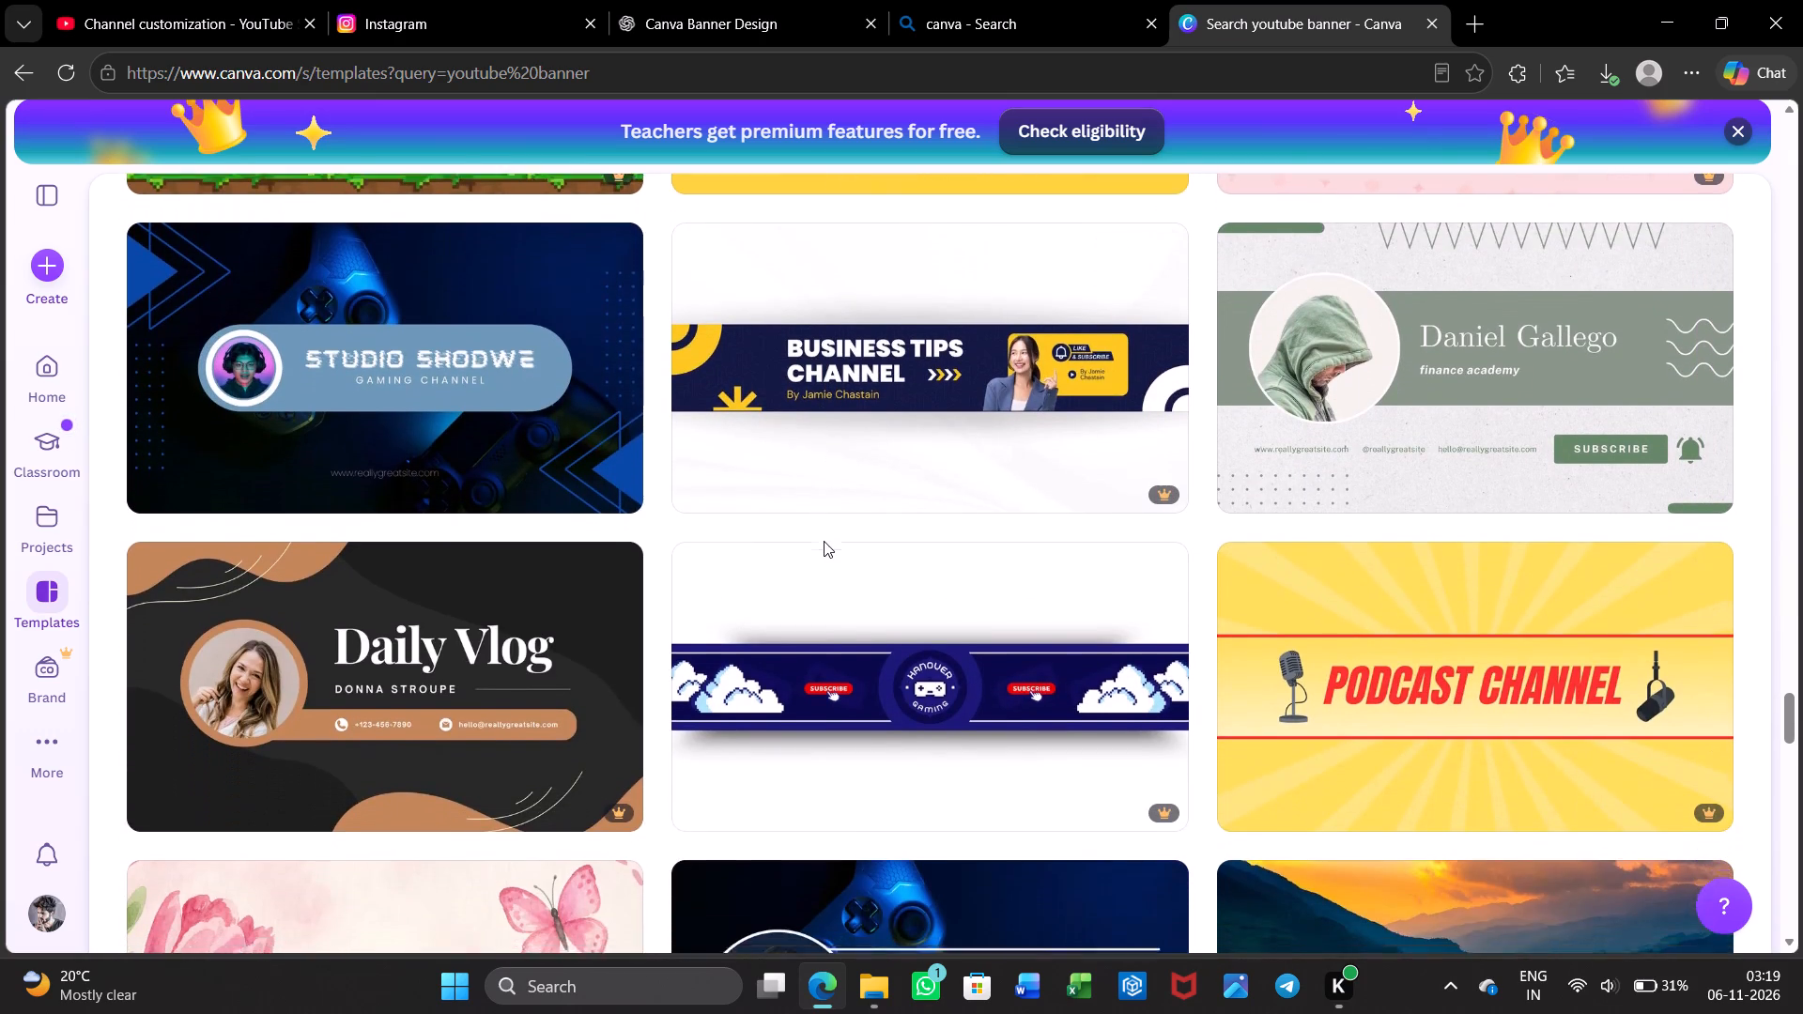
Browse the YouTube banner templates for a suitable design and preview the Black Elegant Musician YouTube Channel Art template.
scroll(824, 541, down, 1)
scroll(824, 541, up, 1)
scroll(824, 541, down, 3)
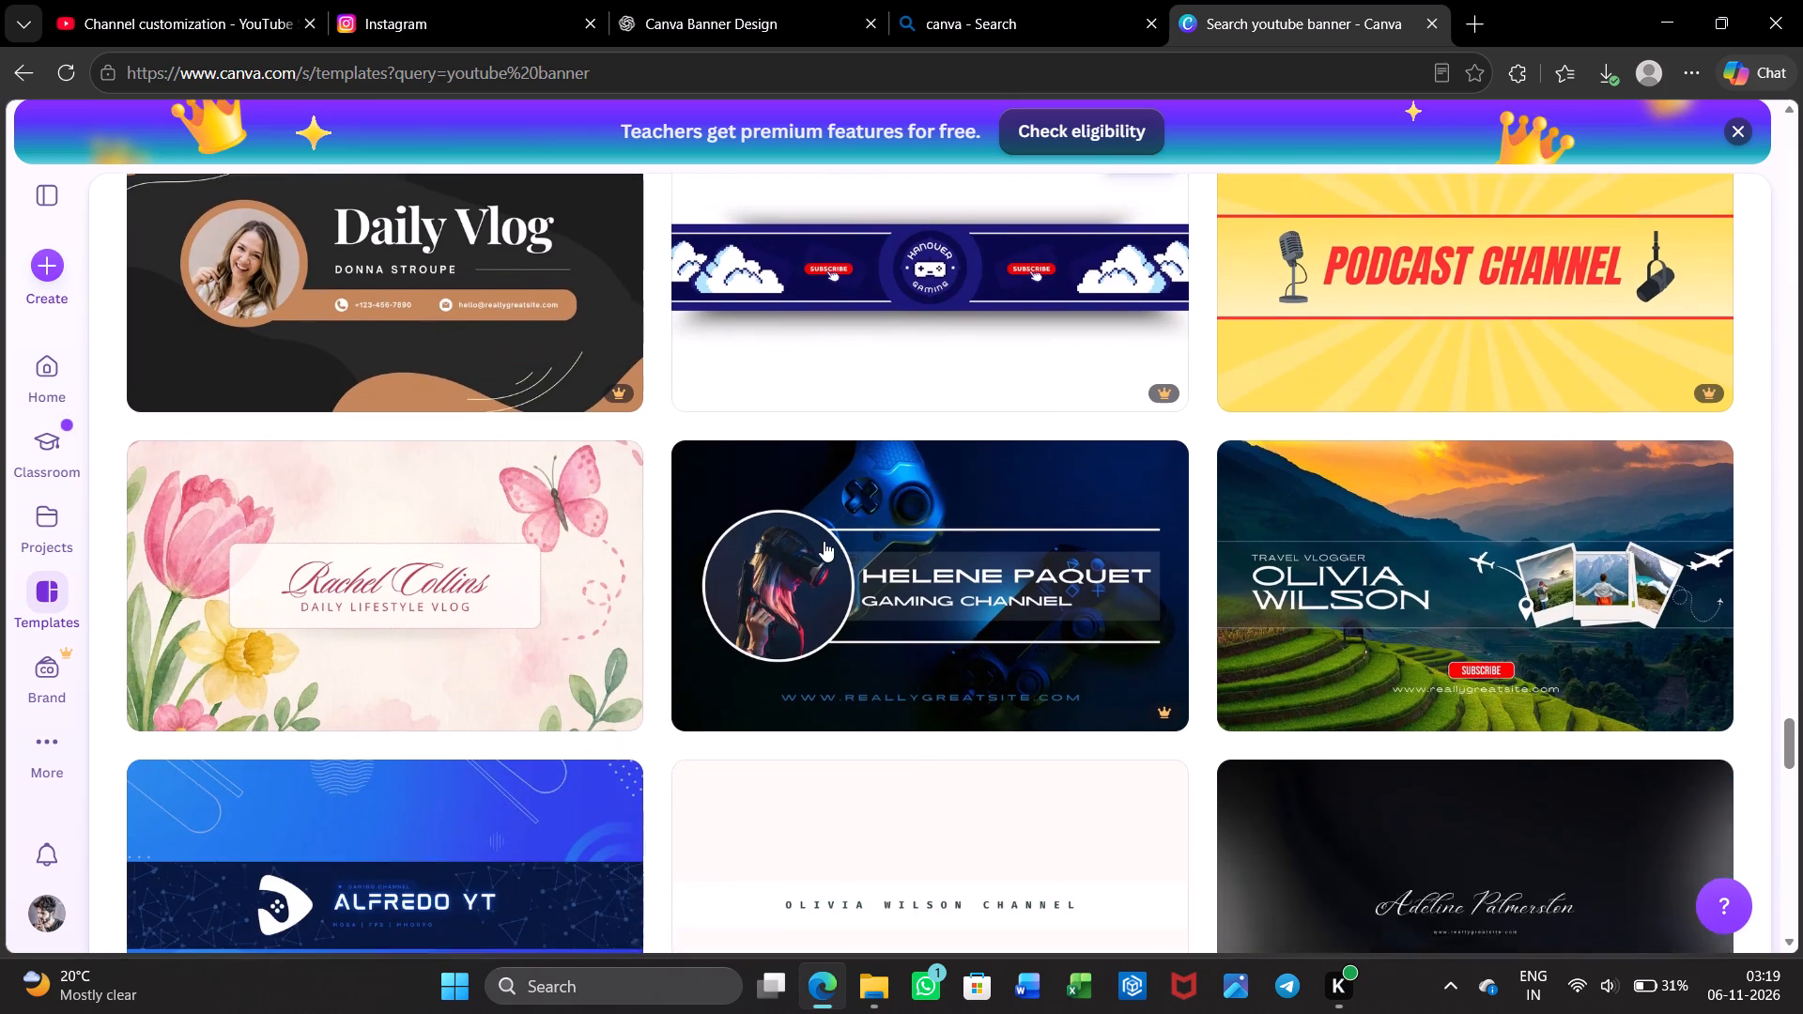
scroll(824, 541, down, 1)
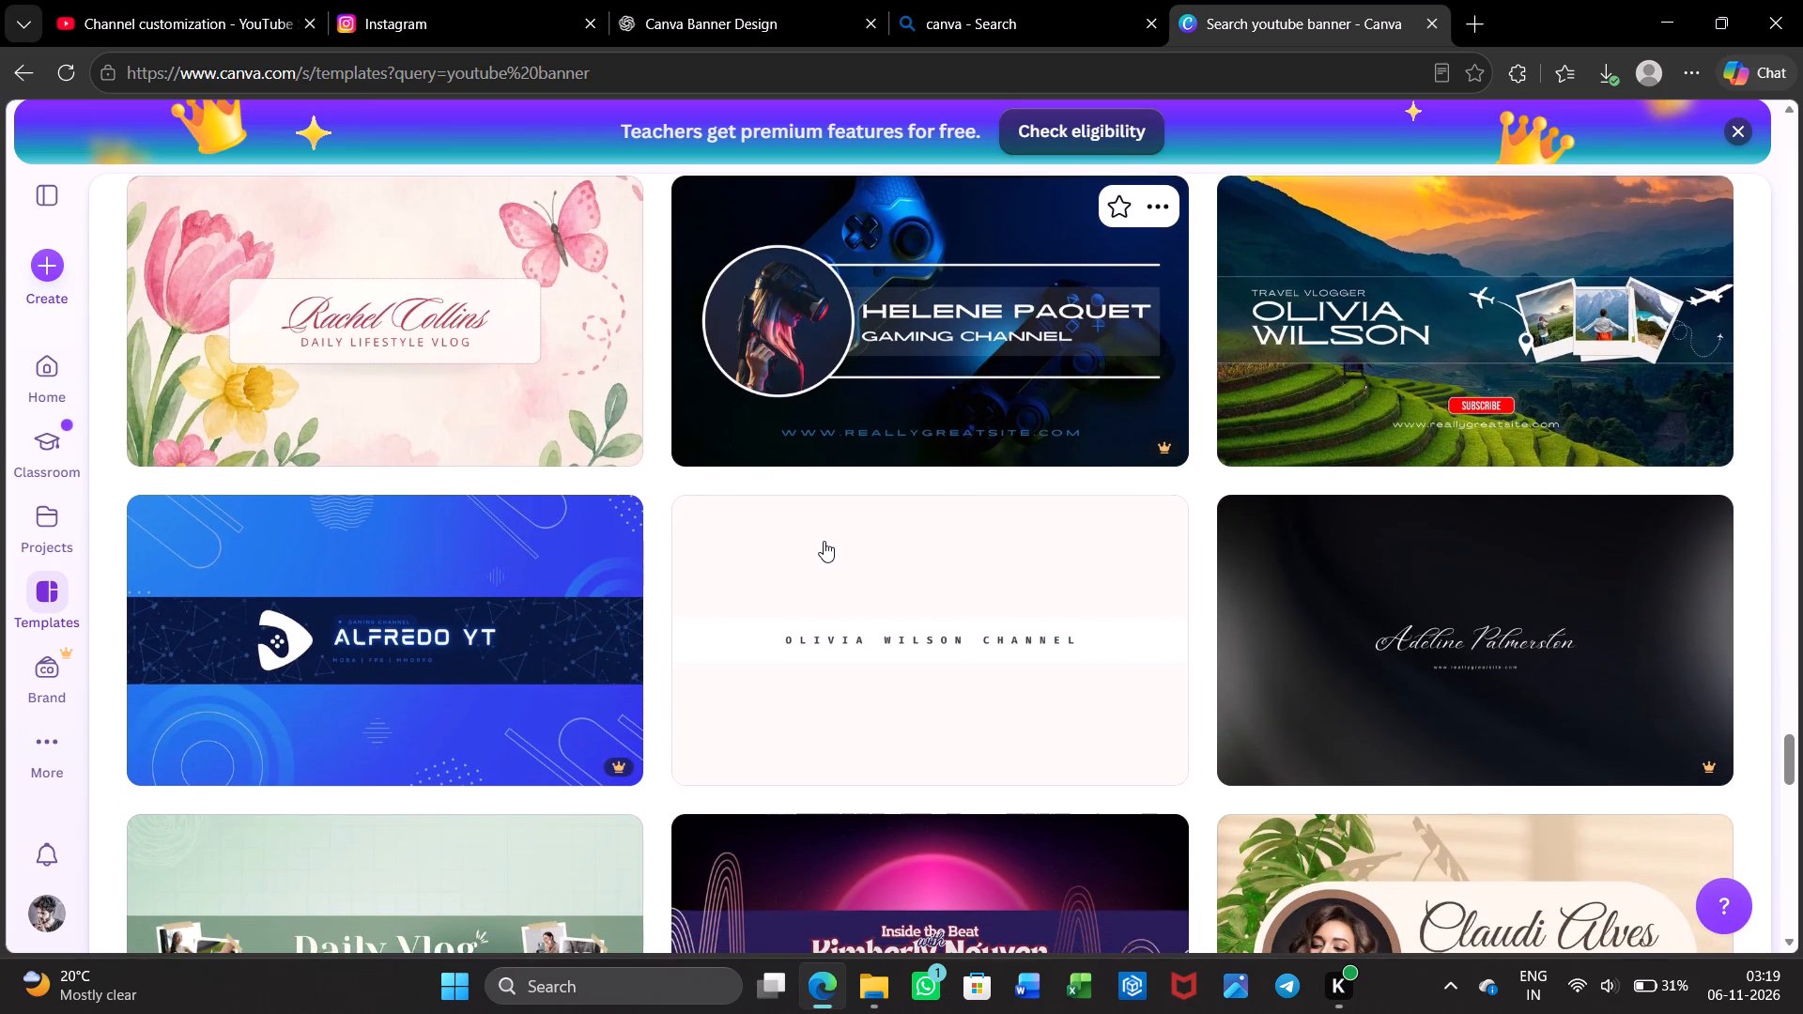
scroll(824, 541, down, 1)
scroll(824, 541, up, 1)
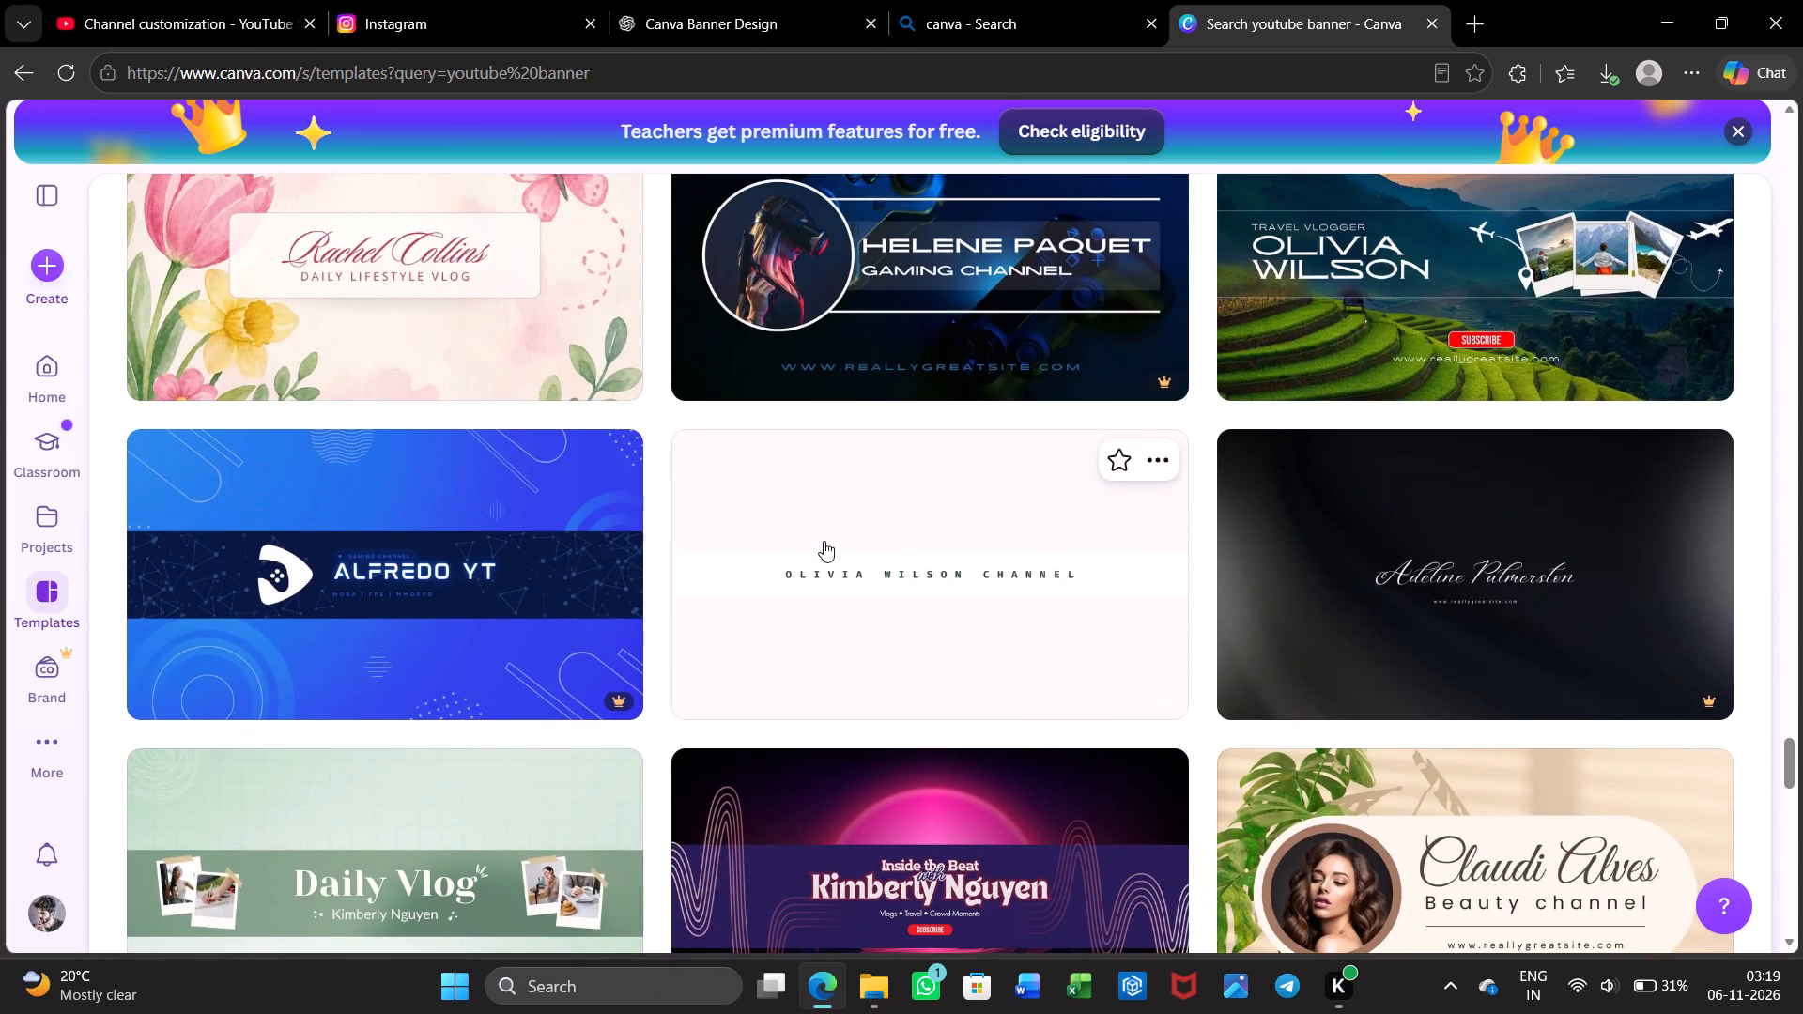
scroll(824, 541, up, 1)
scroll(824, 541, down, 1)
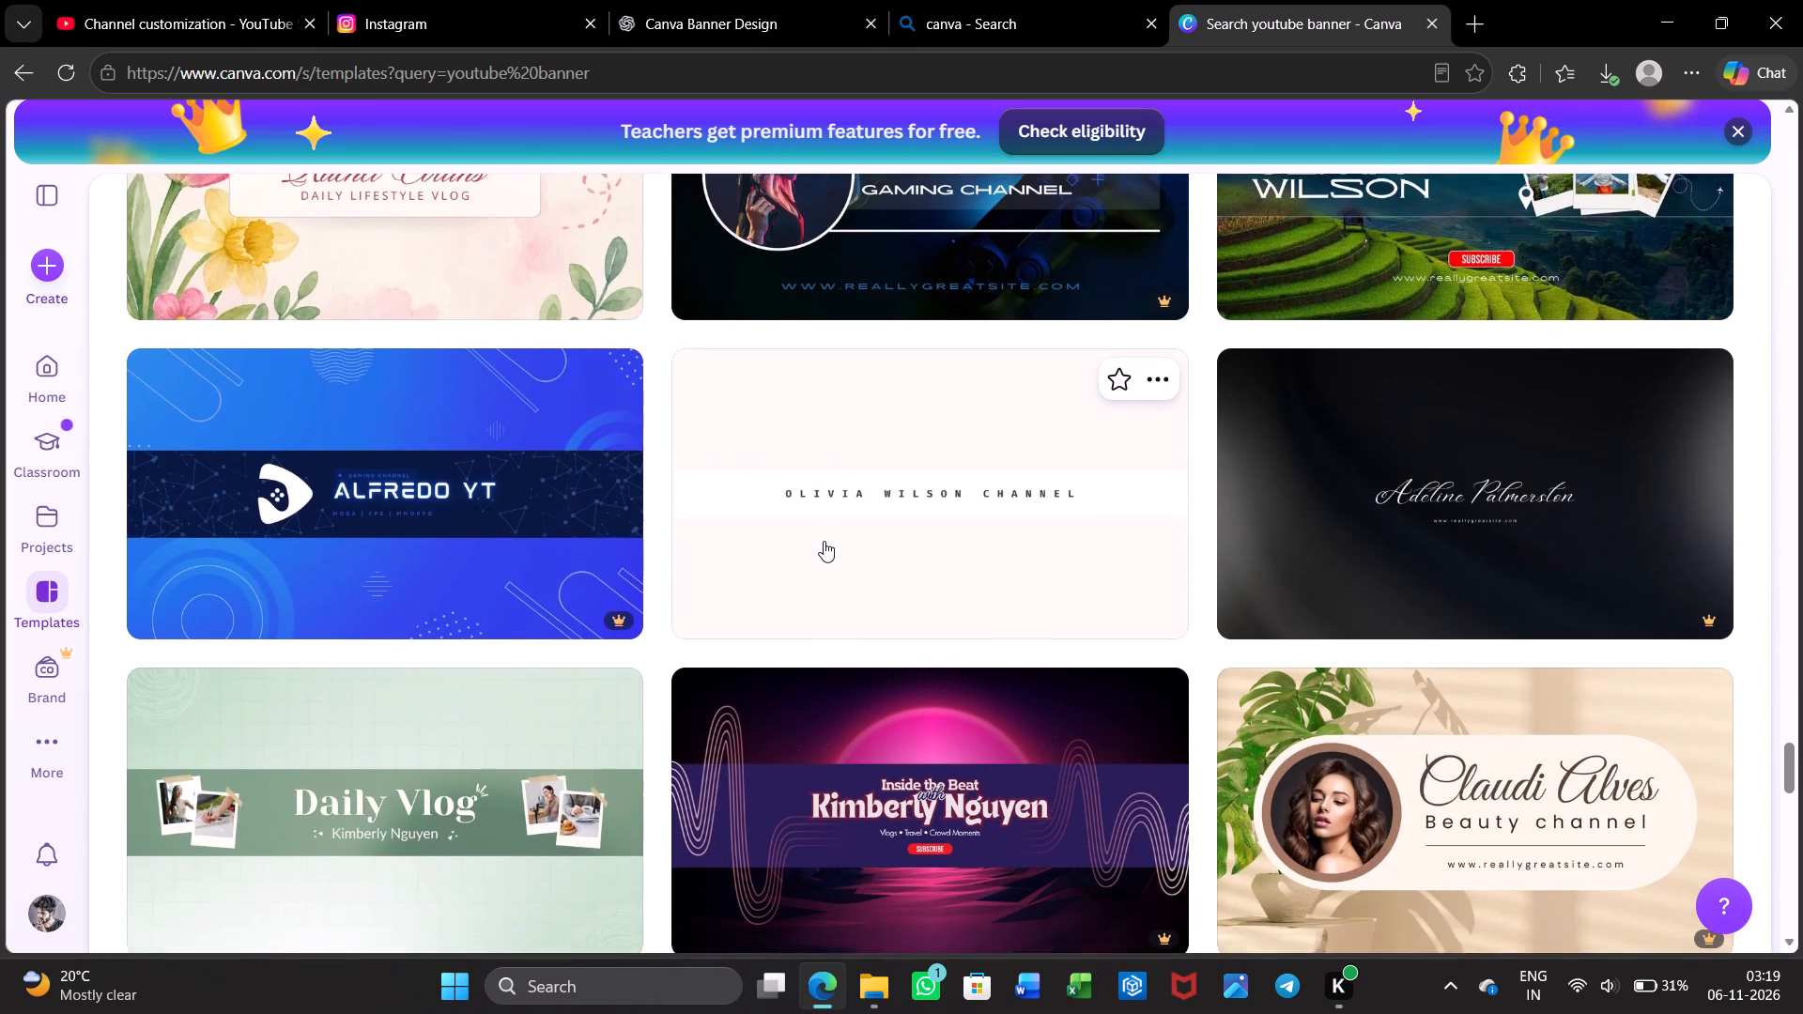
scroll(824, 541, down, 1)
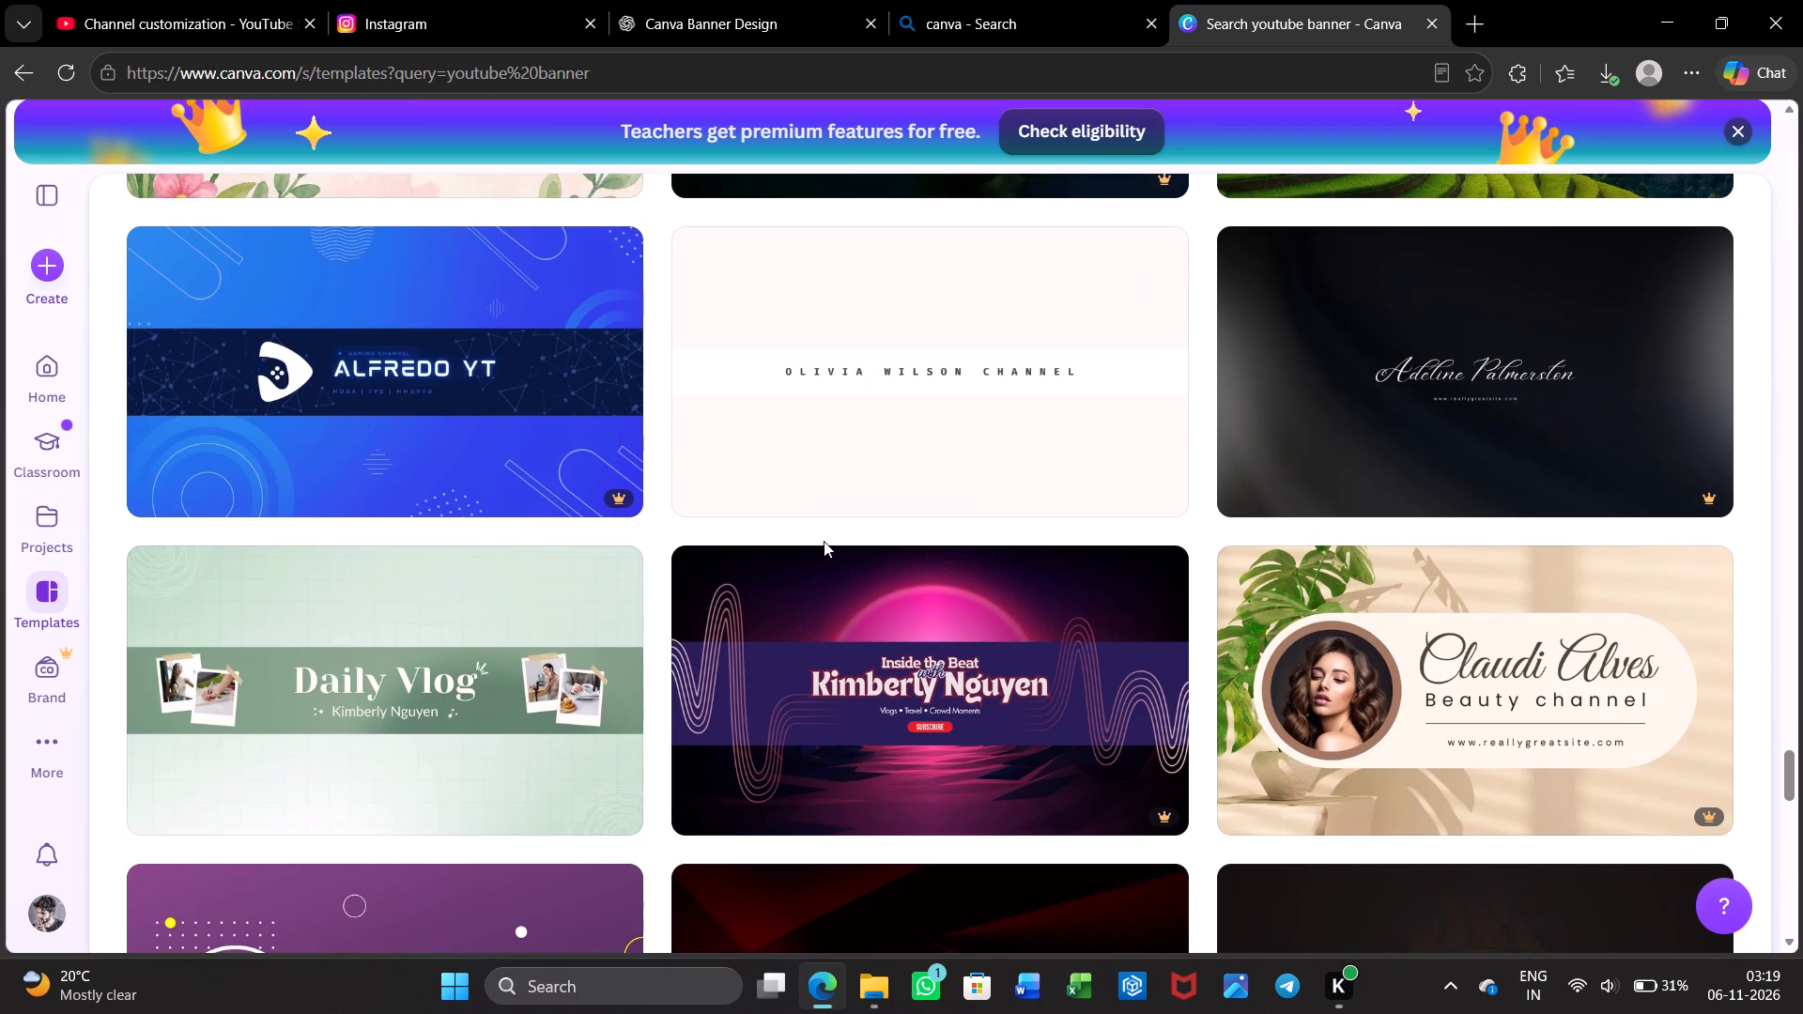
click(1335, 412)
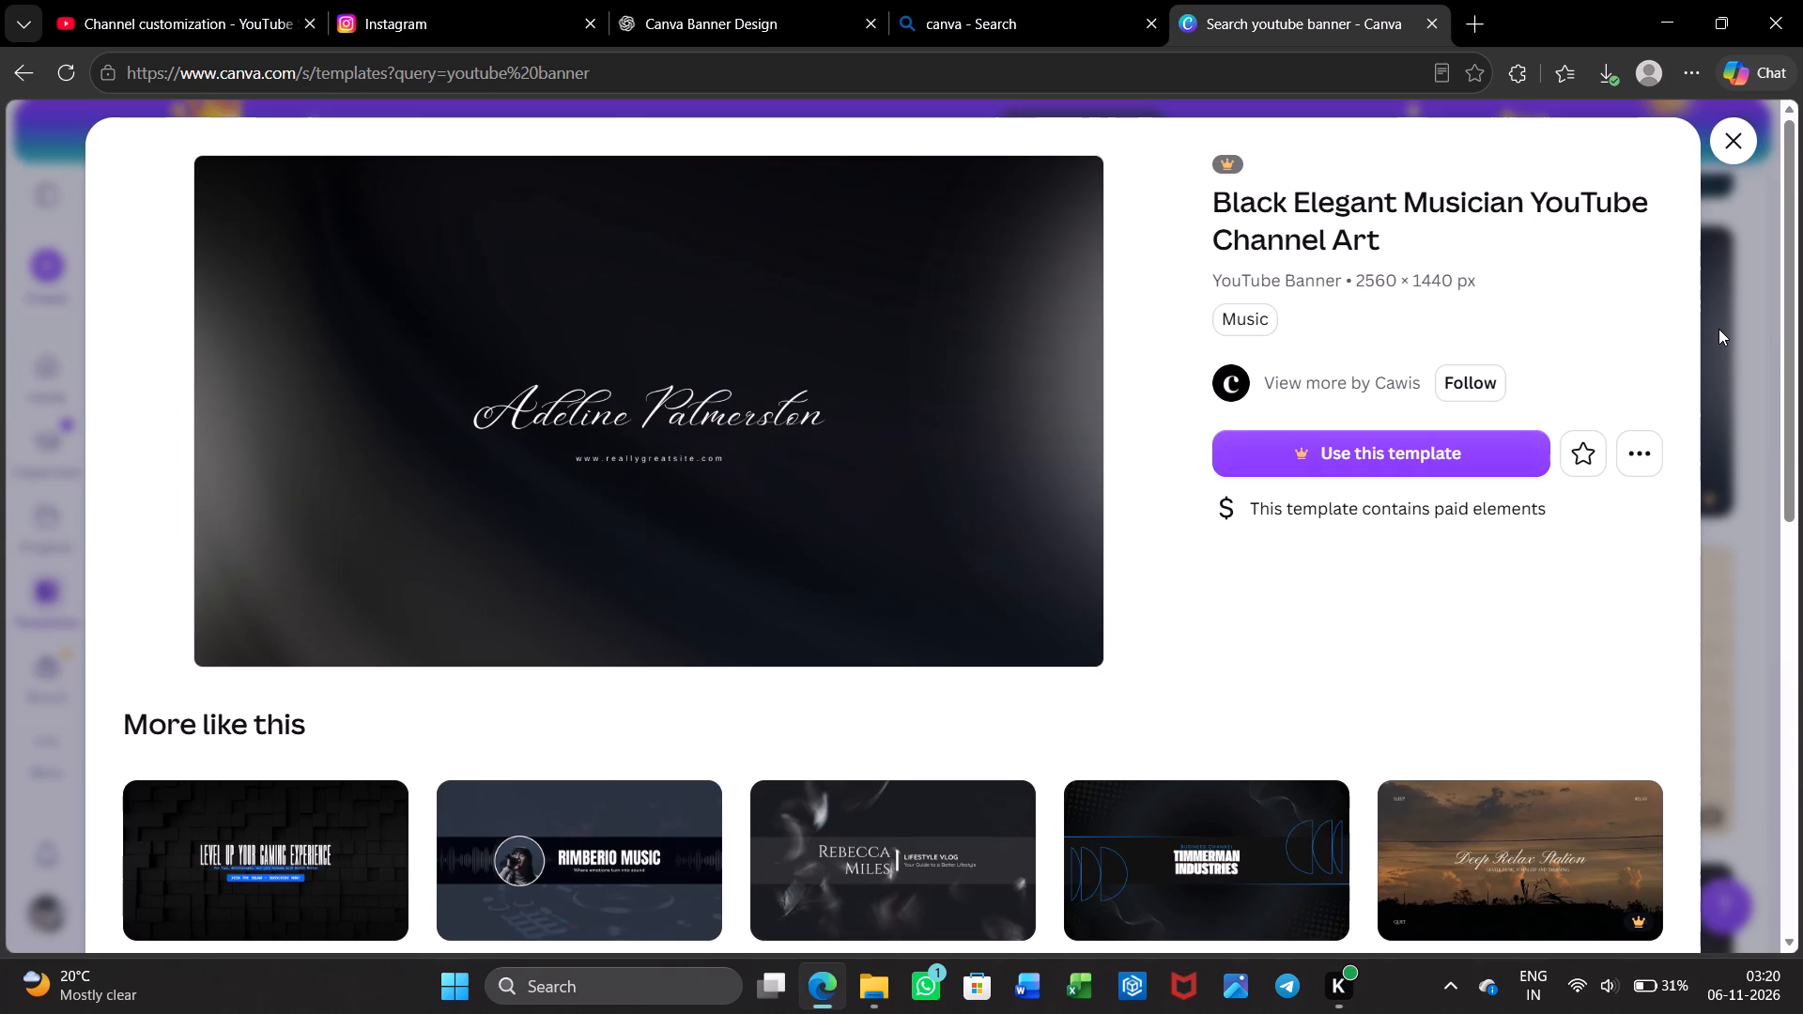
click(1718, 329)
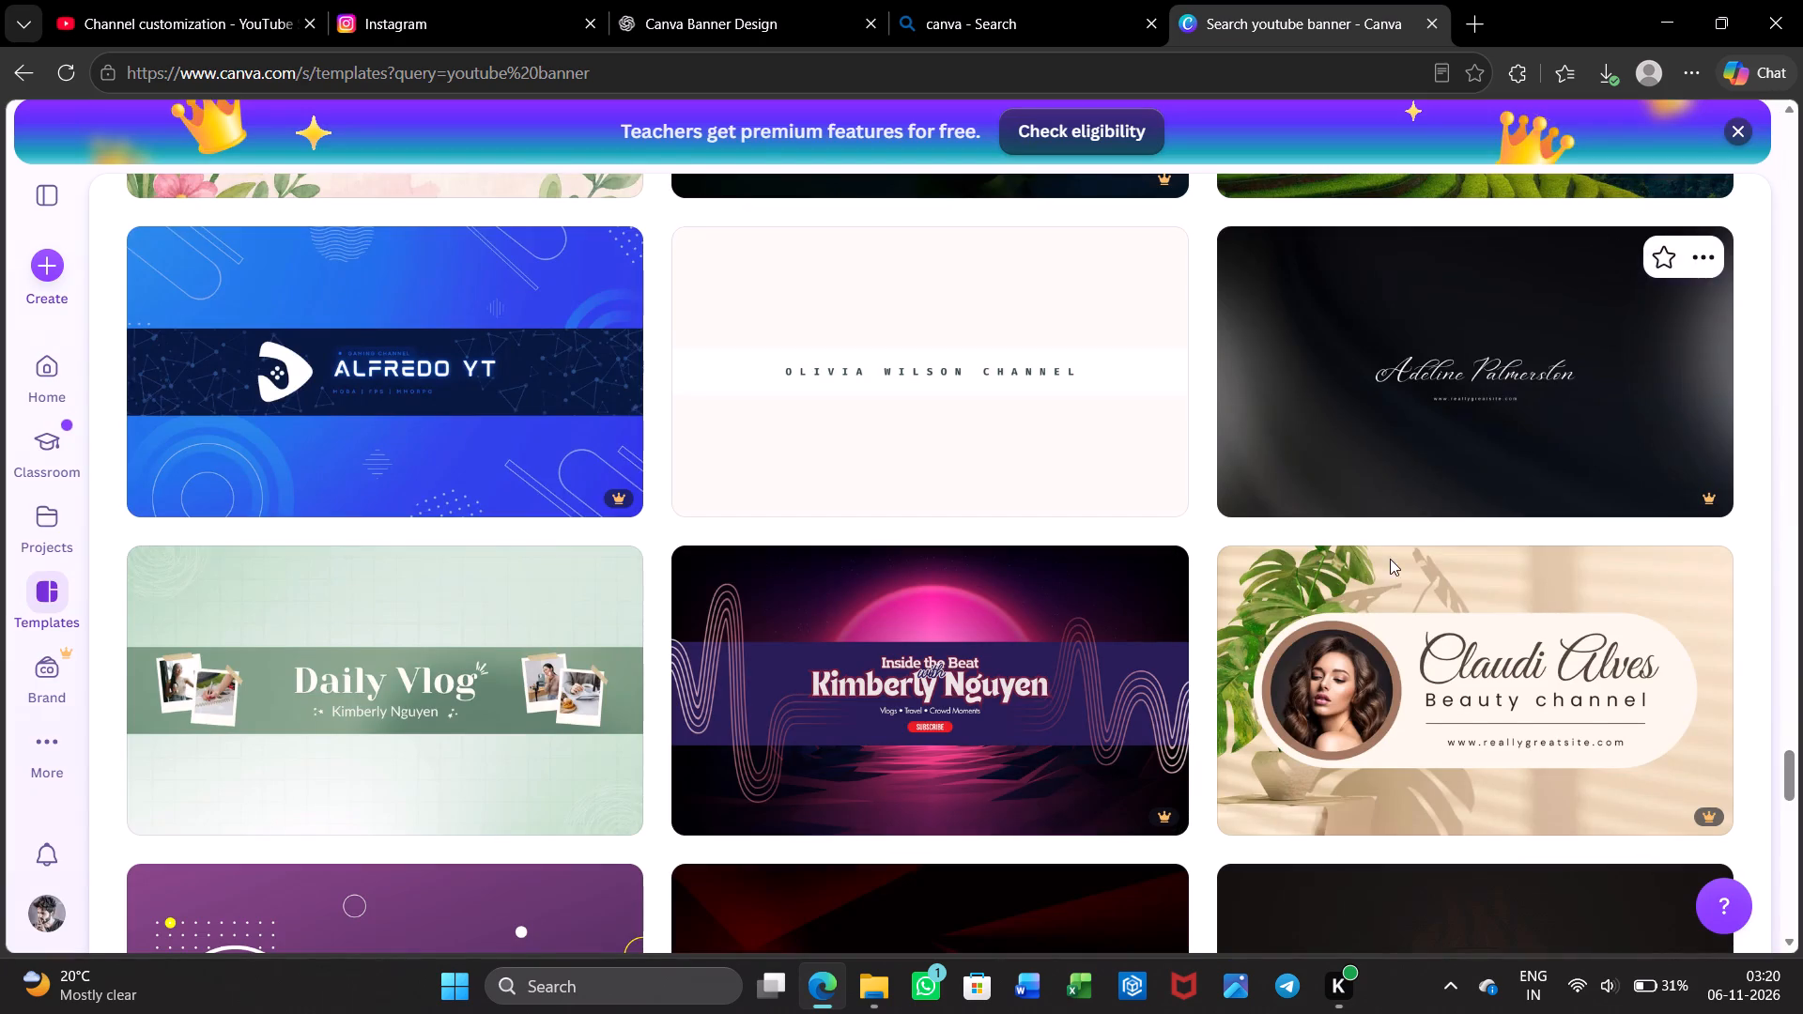
Browse further through the YouTube banner templates for a design that suits the "Our Brain Explained" channel.
scroll(1390, 559, down, 3)
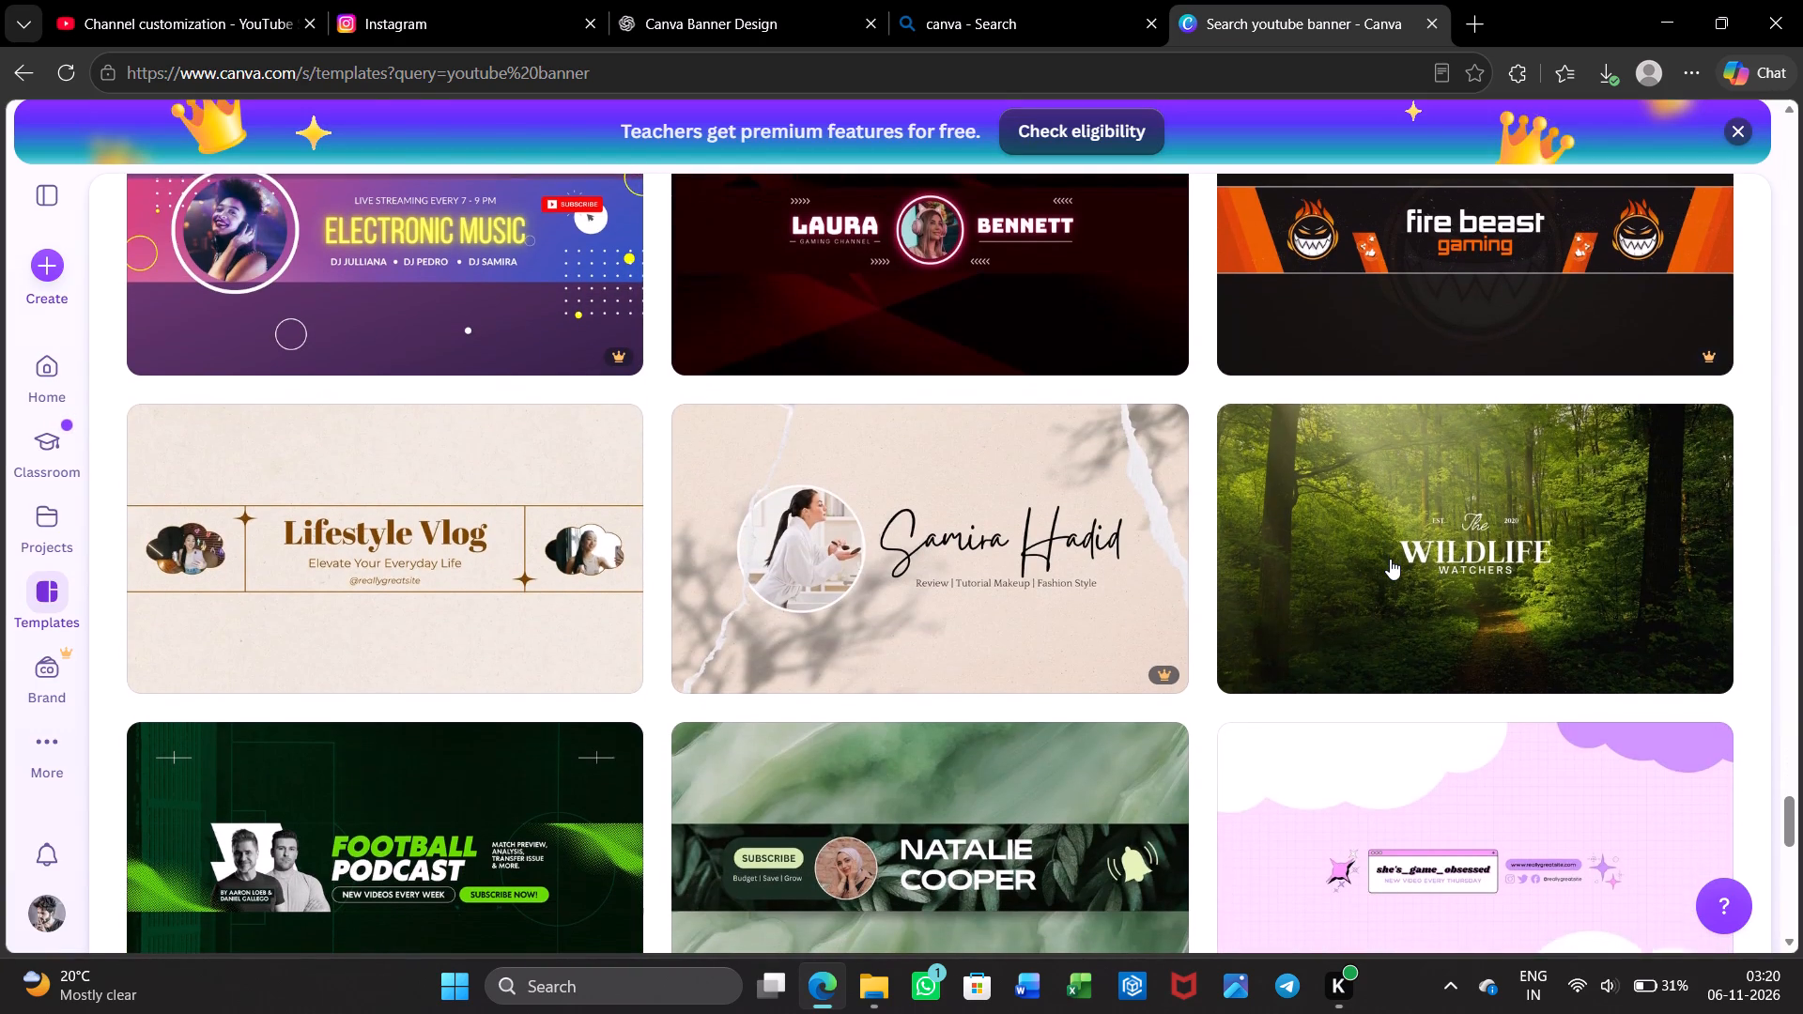
scroll(1390, 559, down, 1)
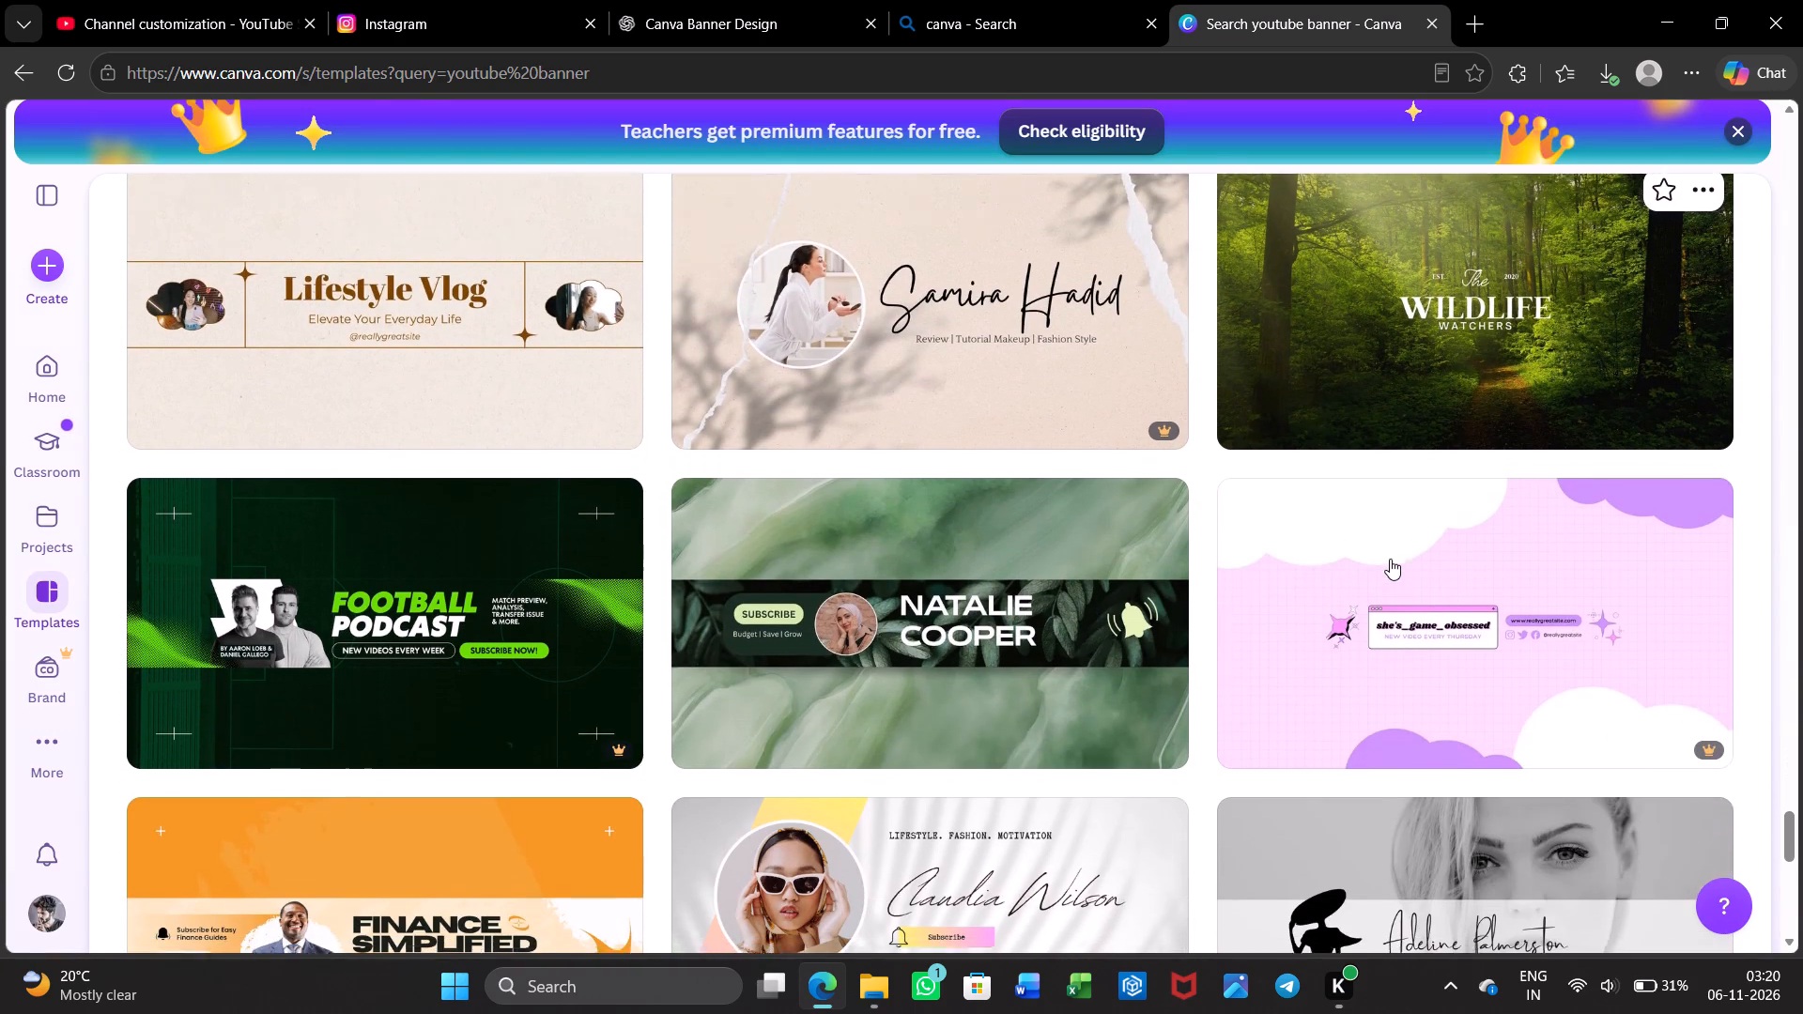
scroll(1390, 559, down, 3)
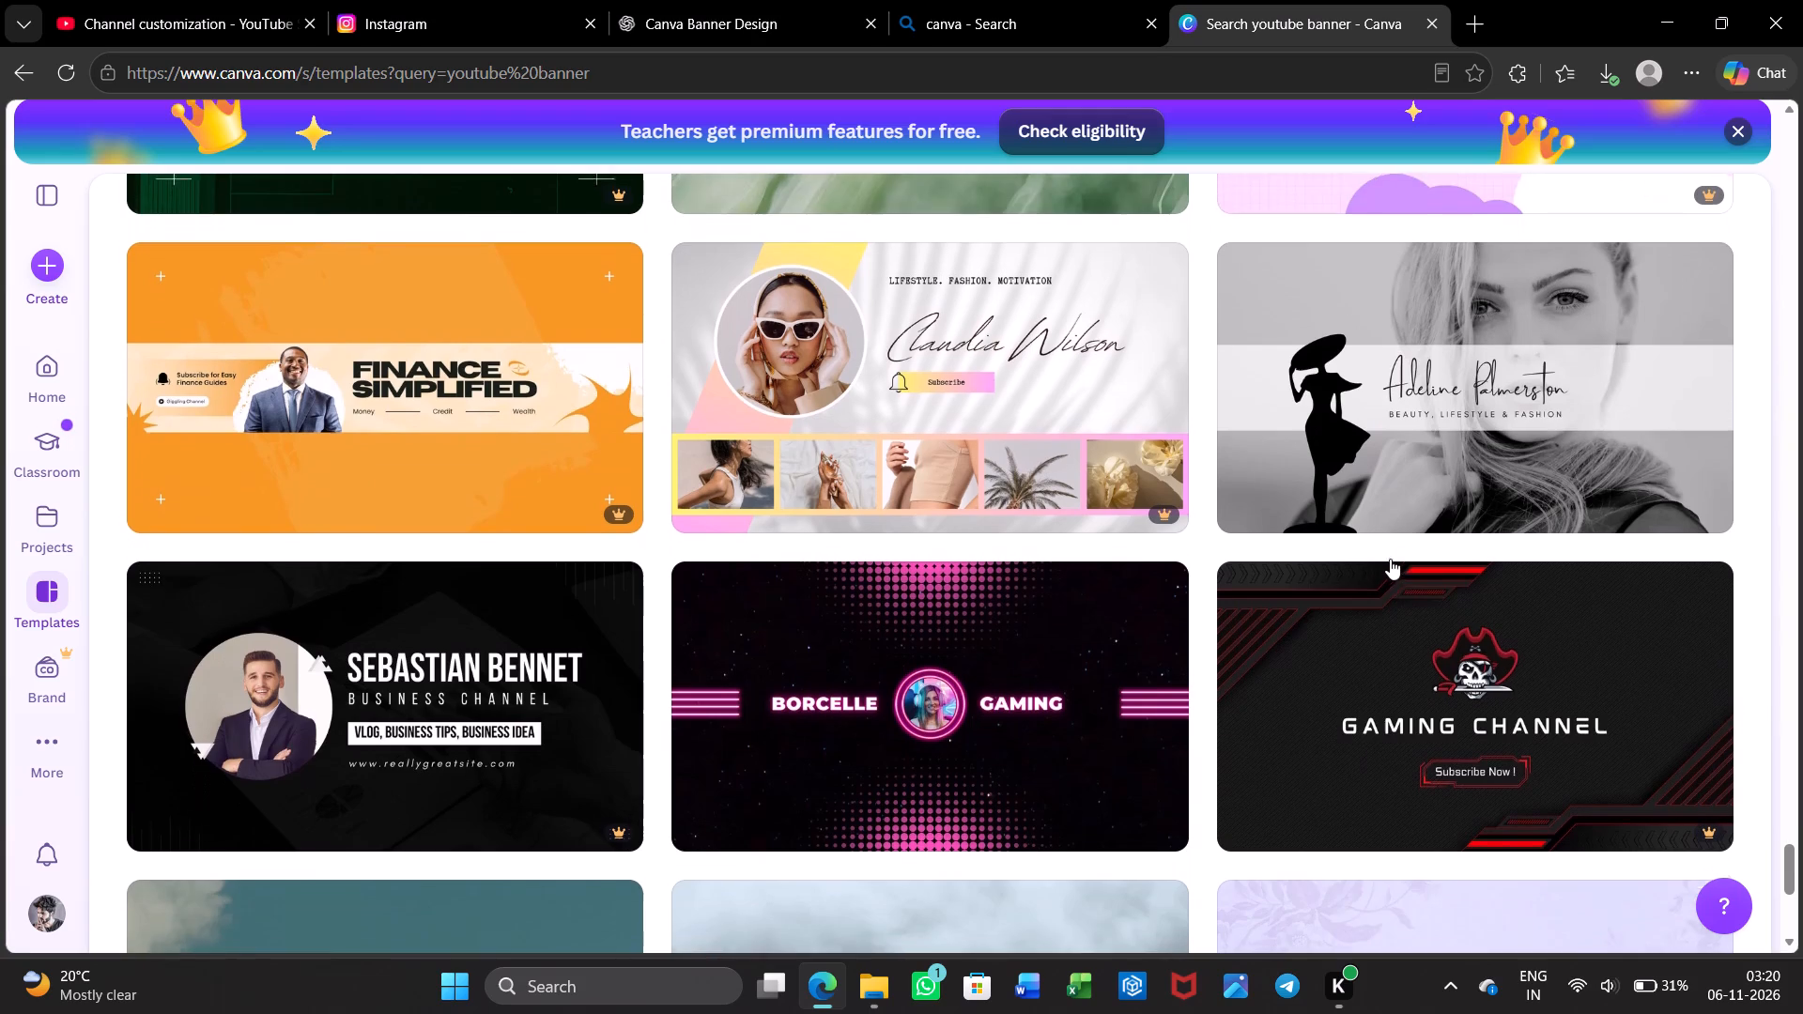
scroll(1390, 559, down, 2)
scroll(1390, 559, up, 1)
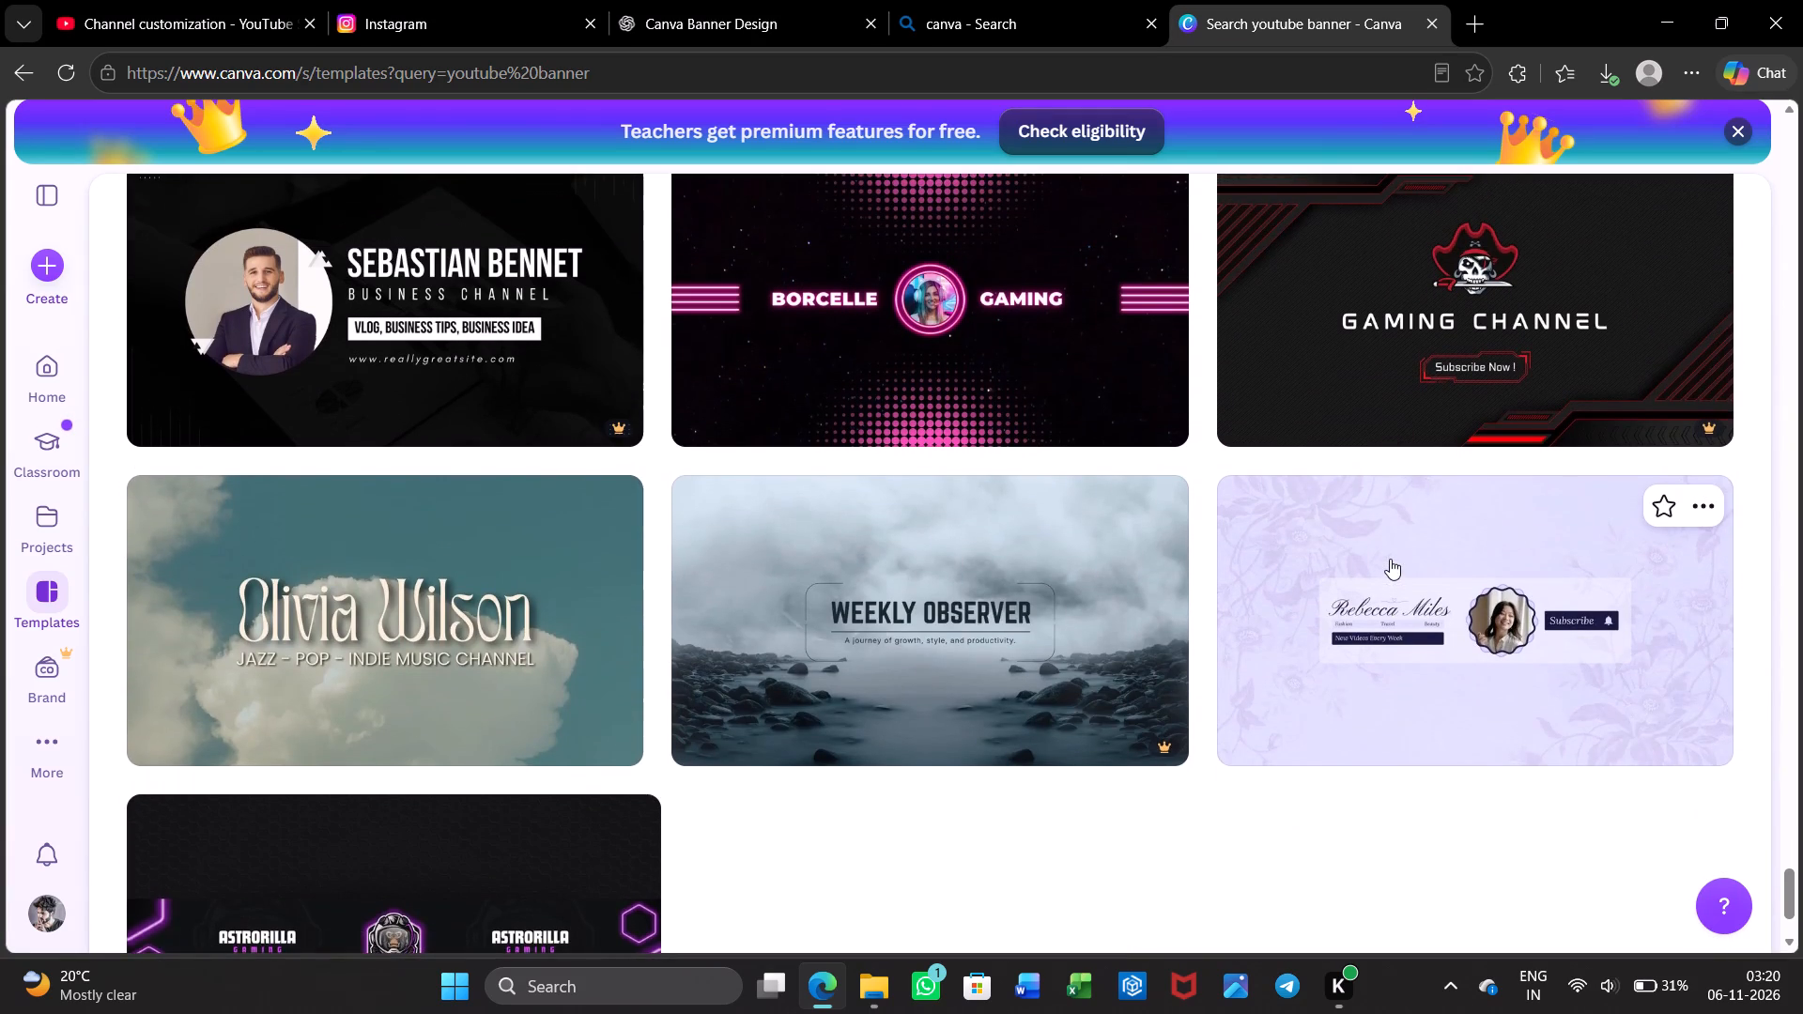
scroll(1390, 559, down, 2)
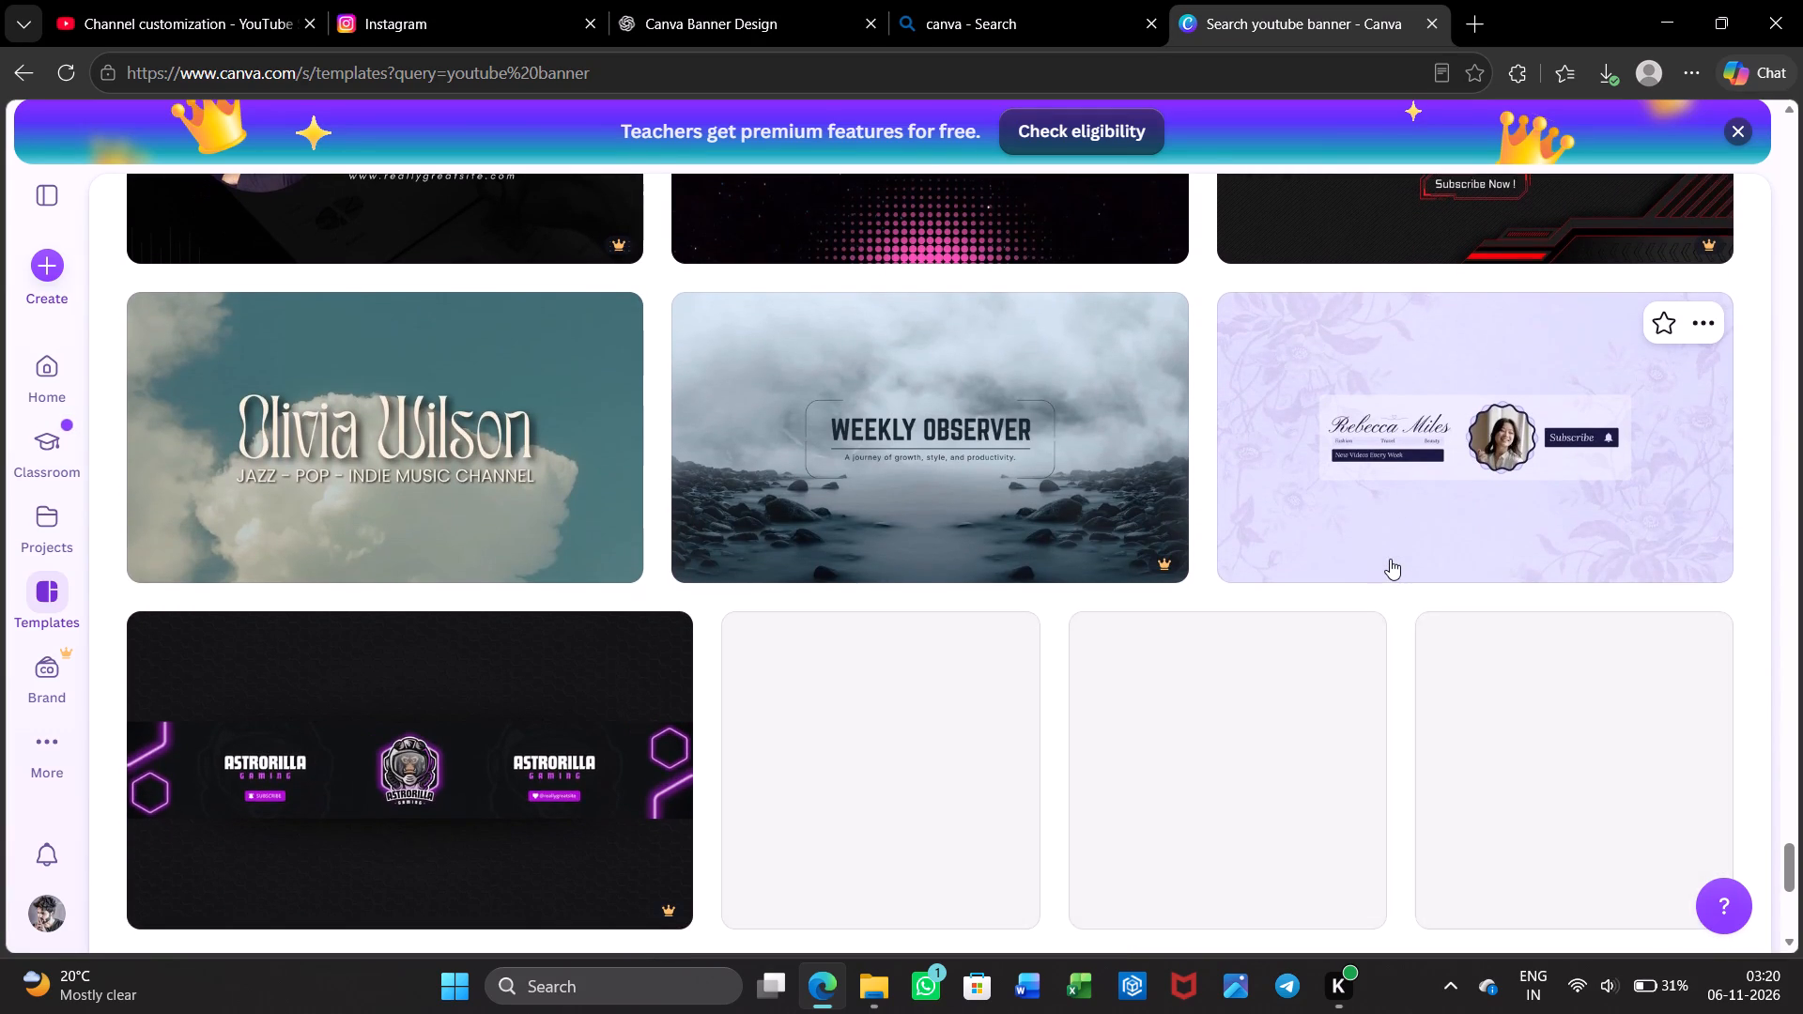
scroll(1390, 559, down, 1)
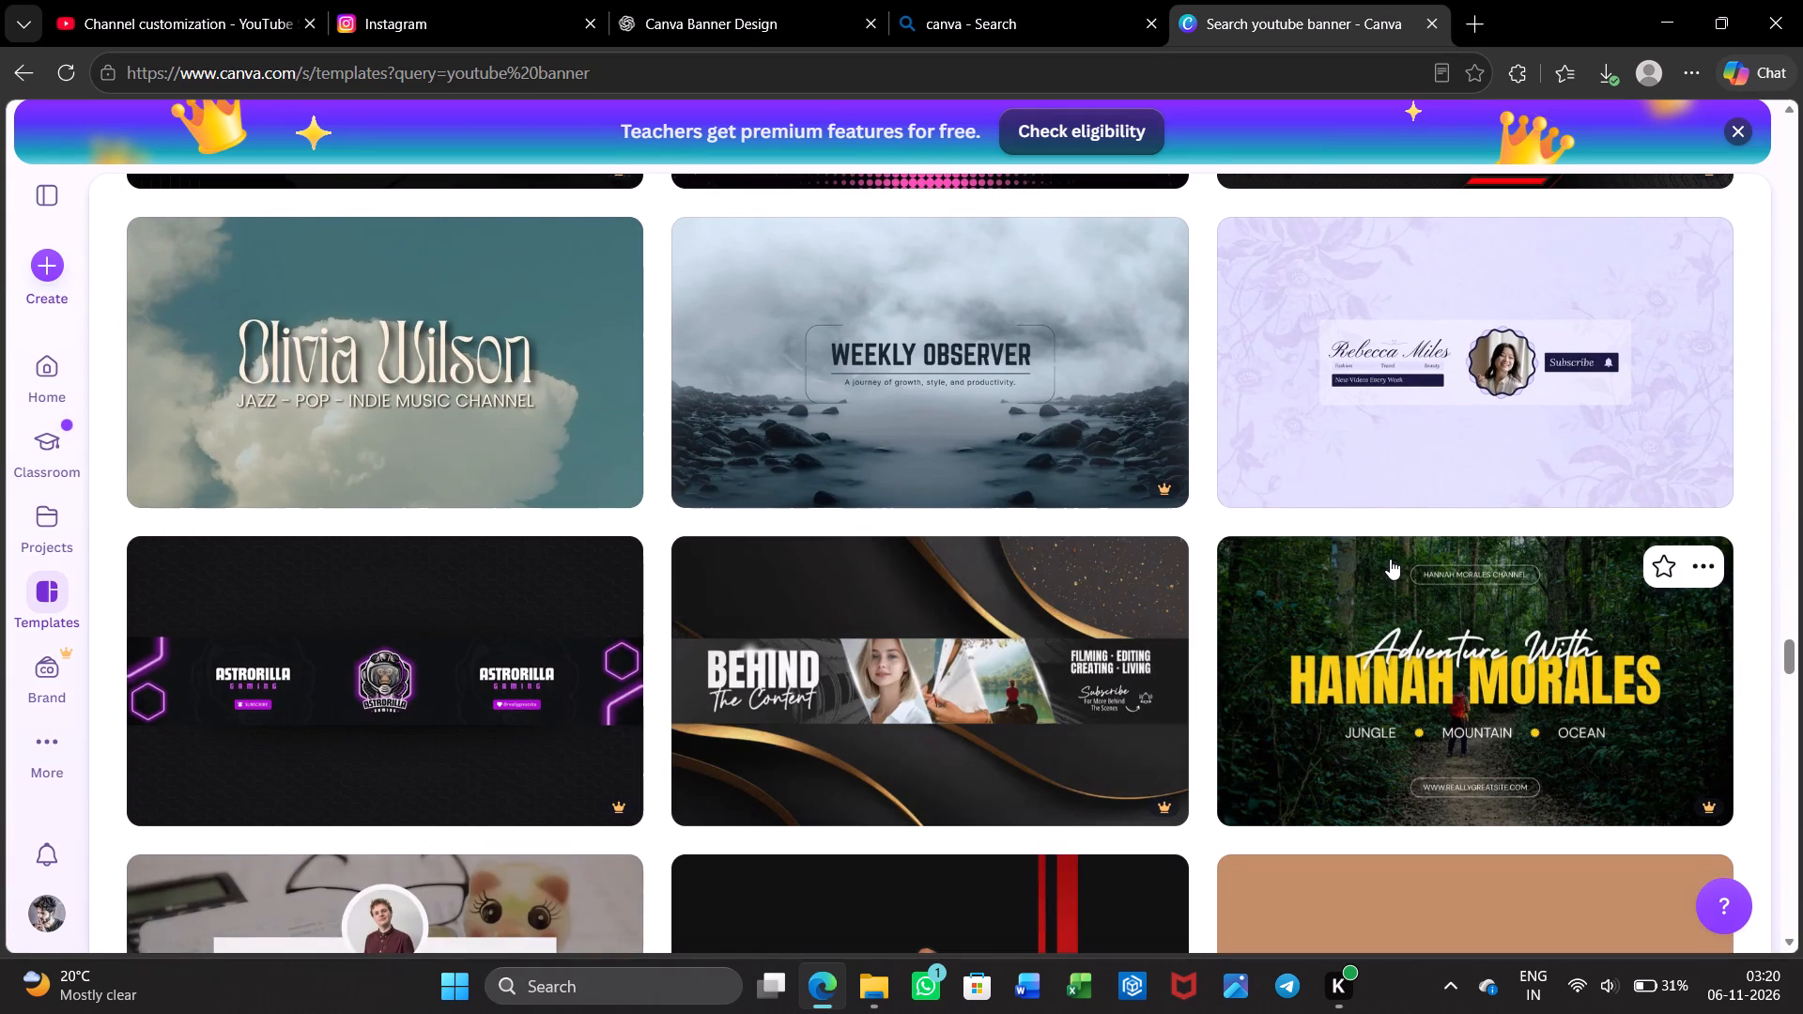
scroll(1390, 559, down, 3)
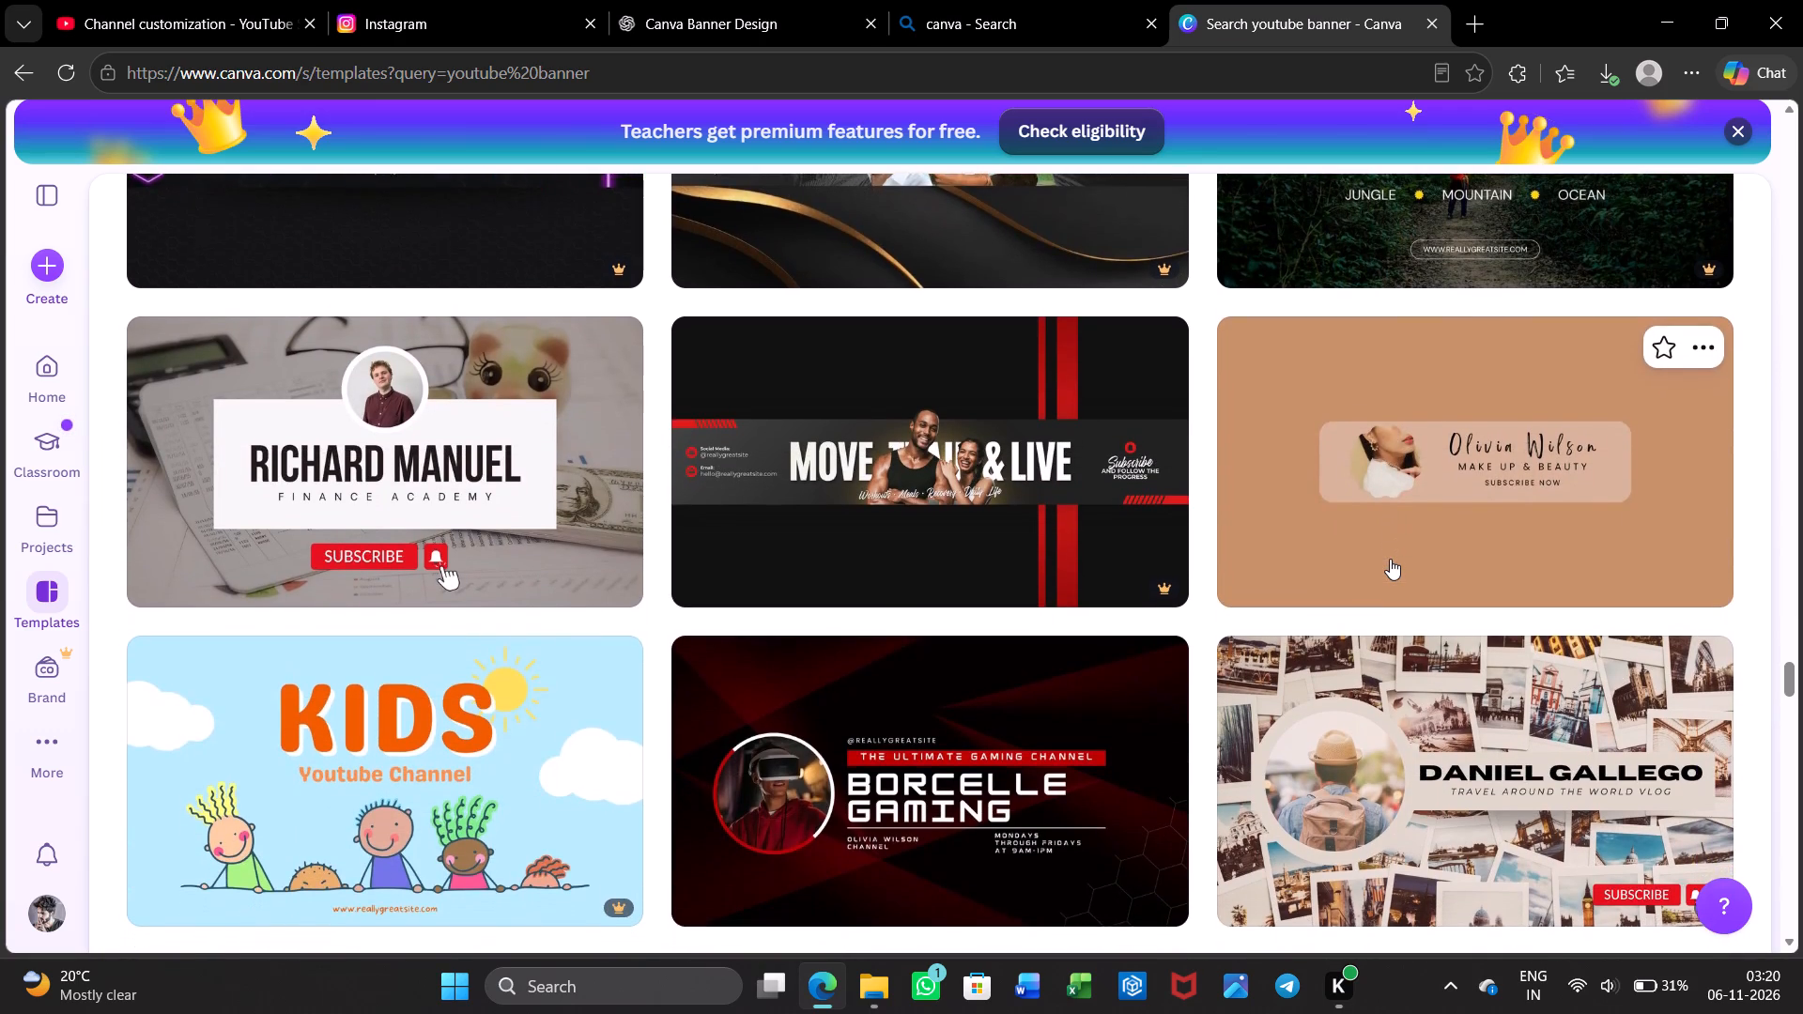
scroll(1390, 559, down, 3)
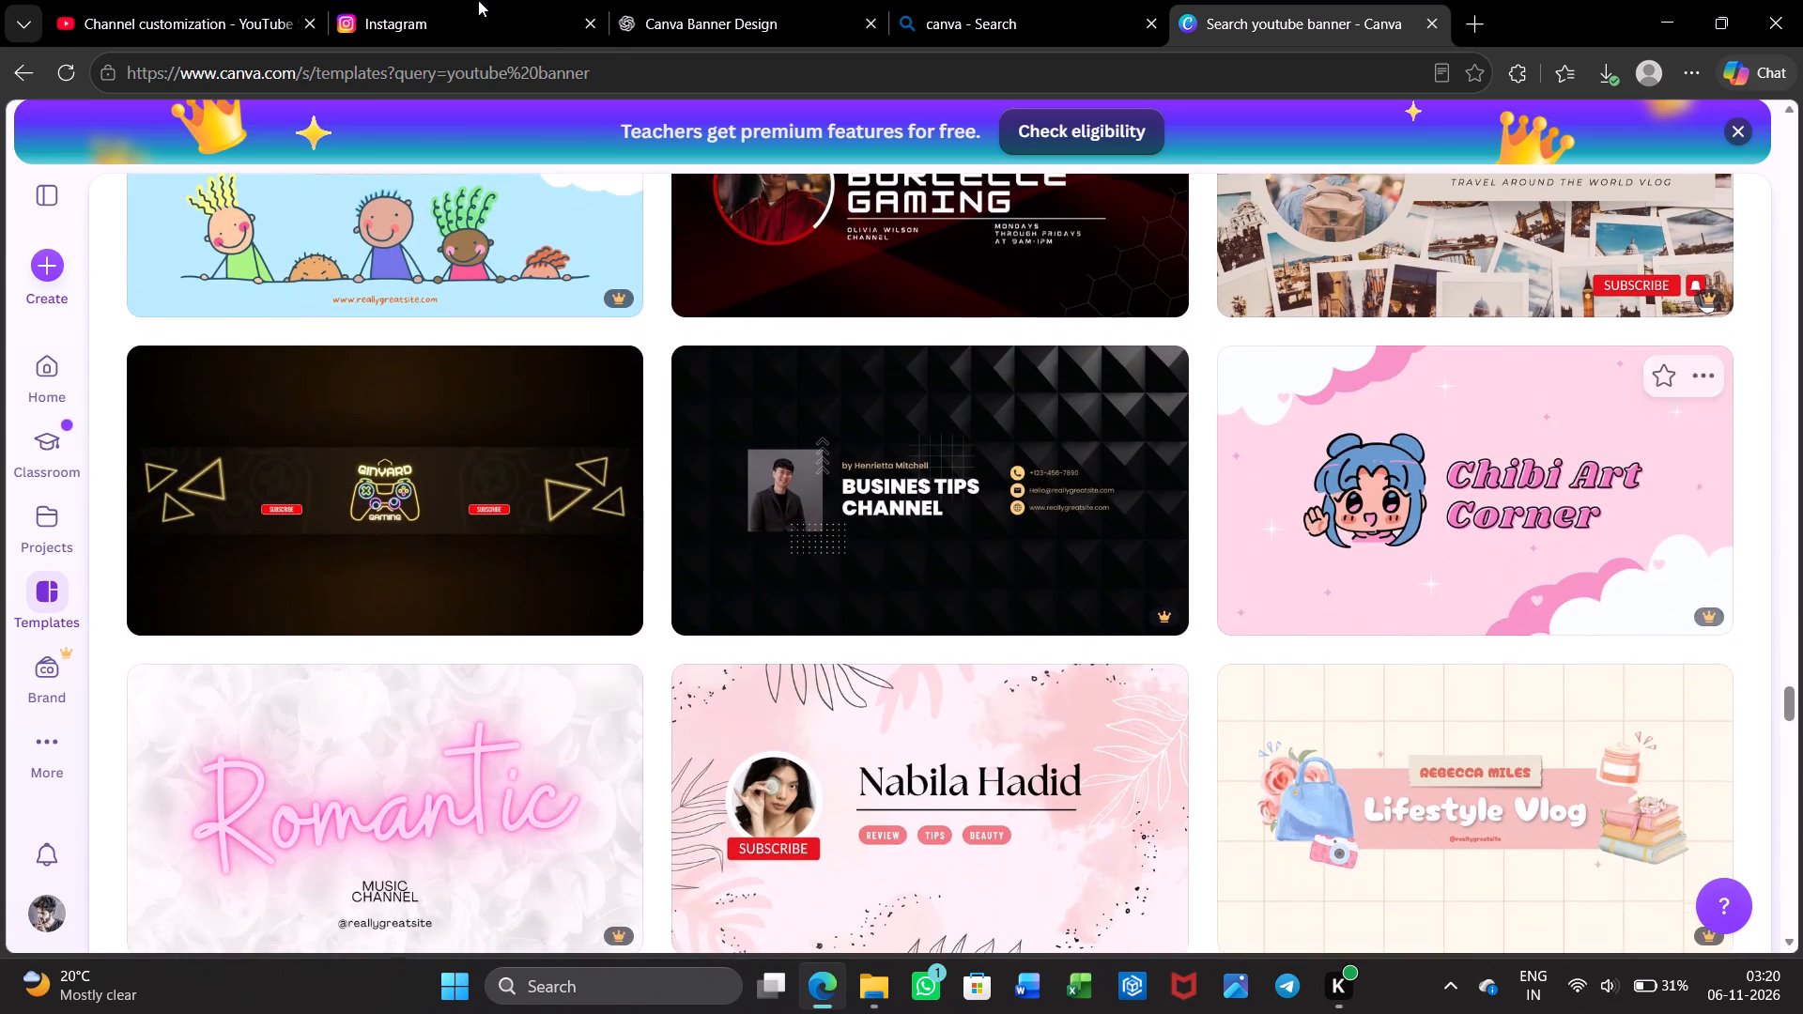
Copy the display name "Our Brain Explained" from the ourbrainexplained Instagram profile and switch to the Canva Banner Design page.
click(451, 0)
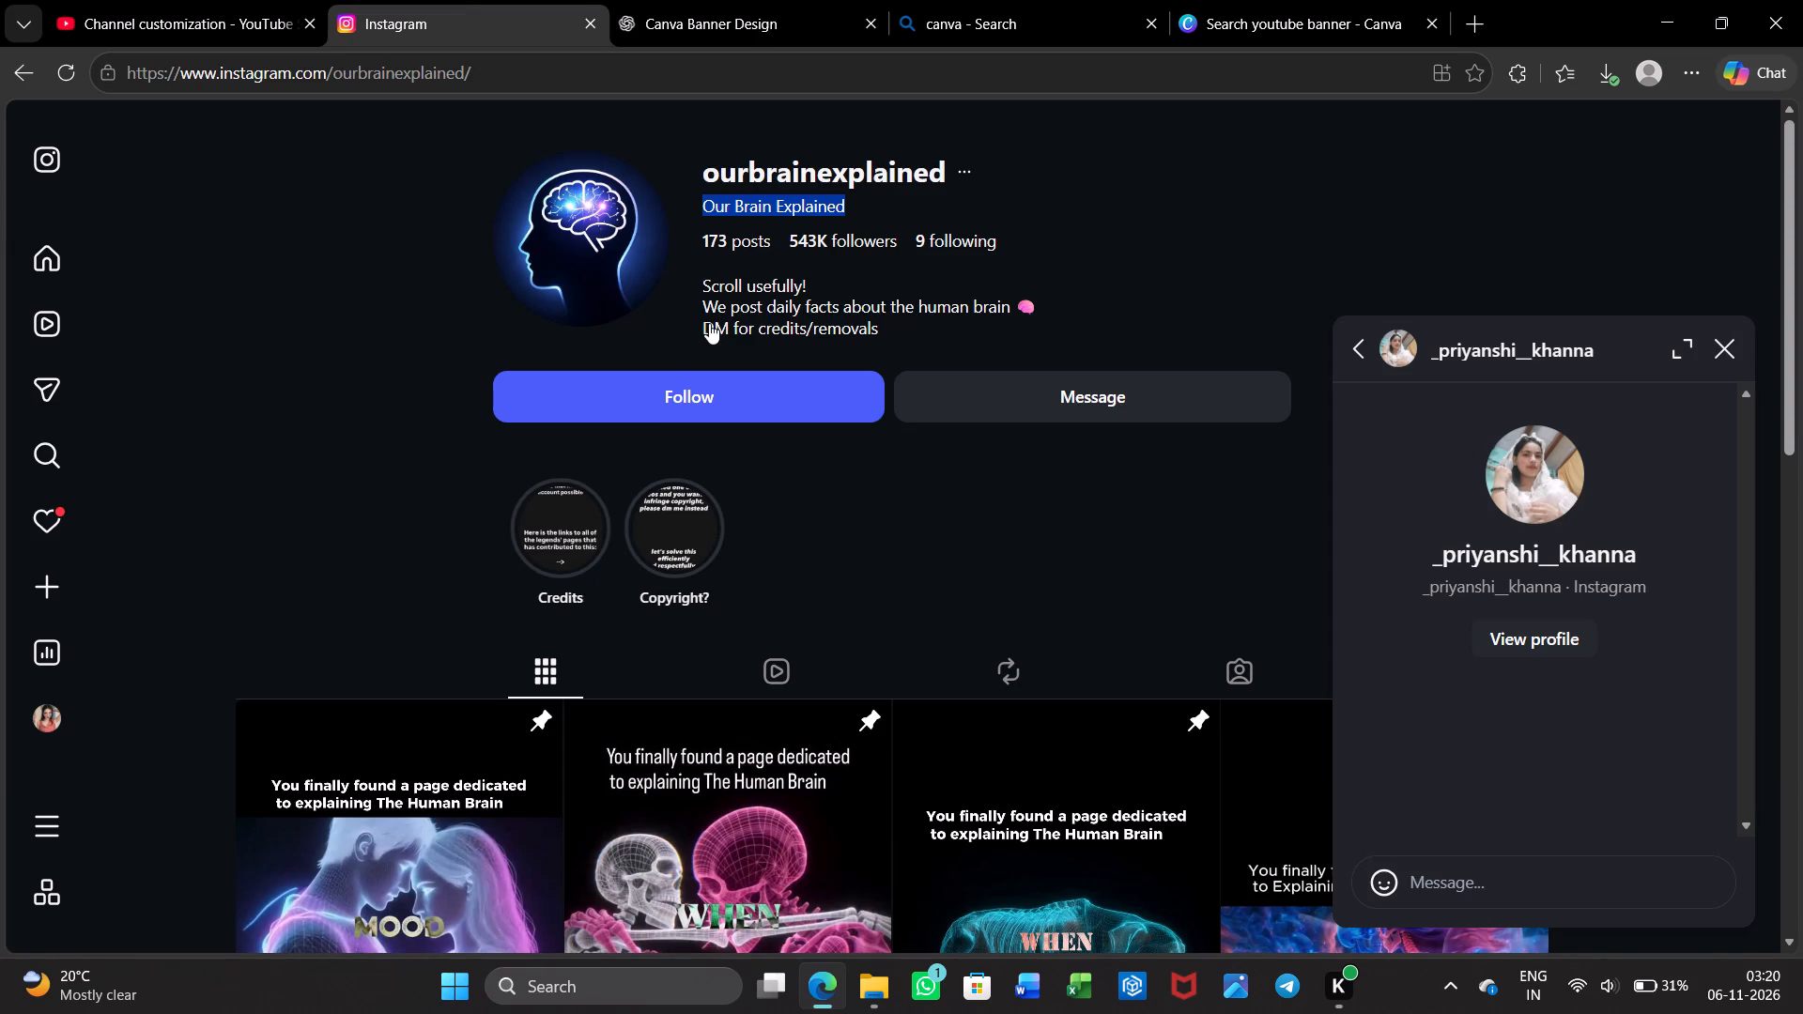
key(ctrl+c)
click(785, 0)
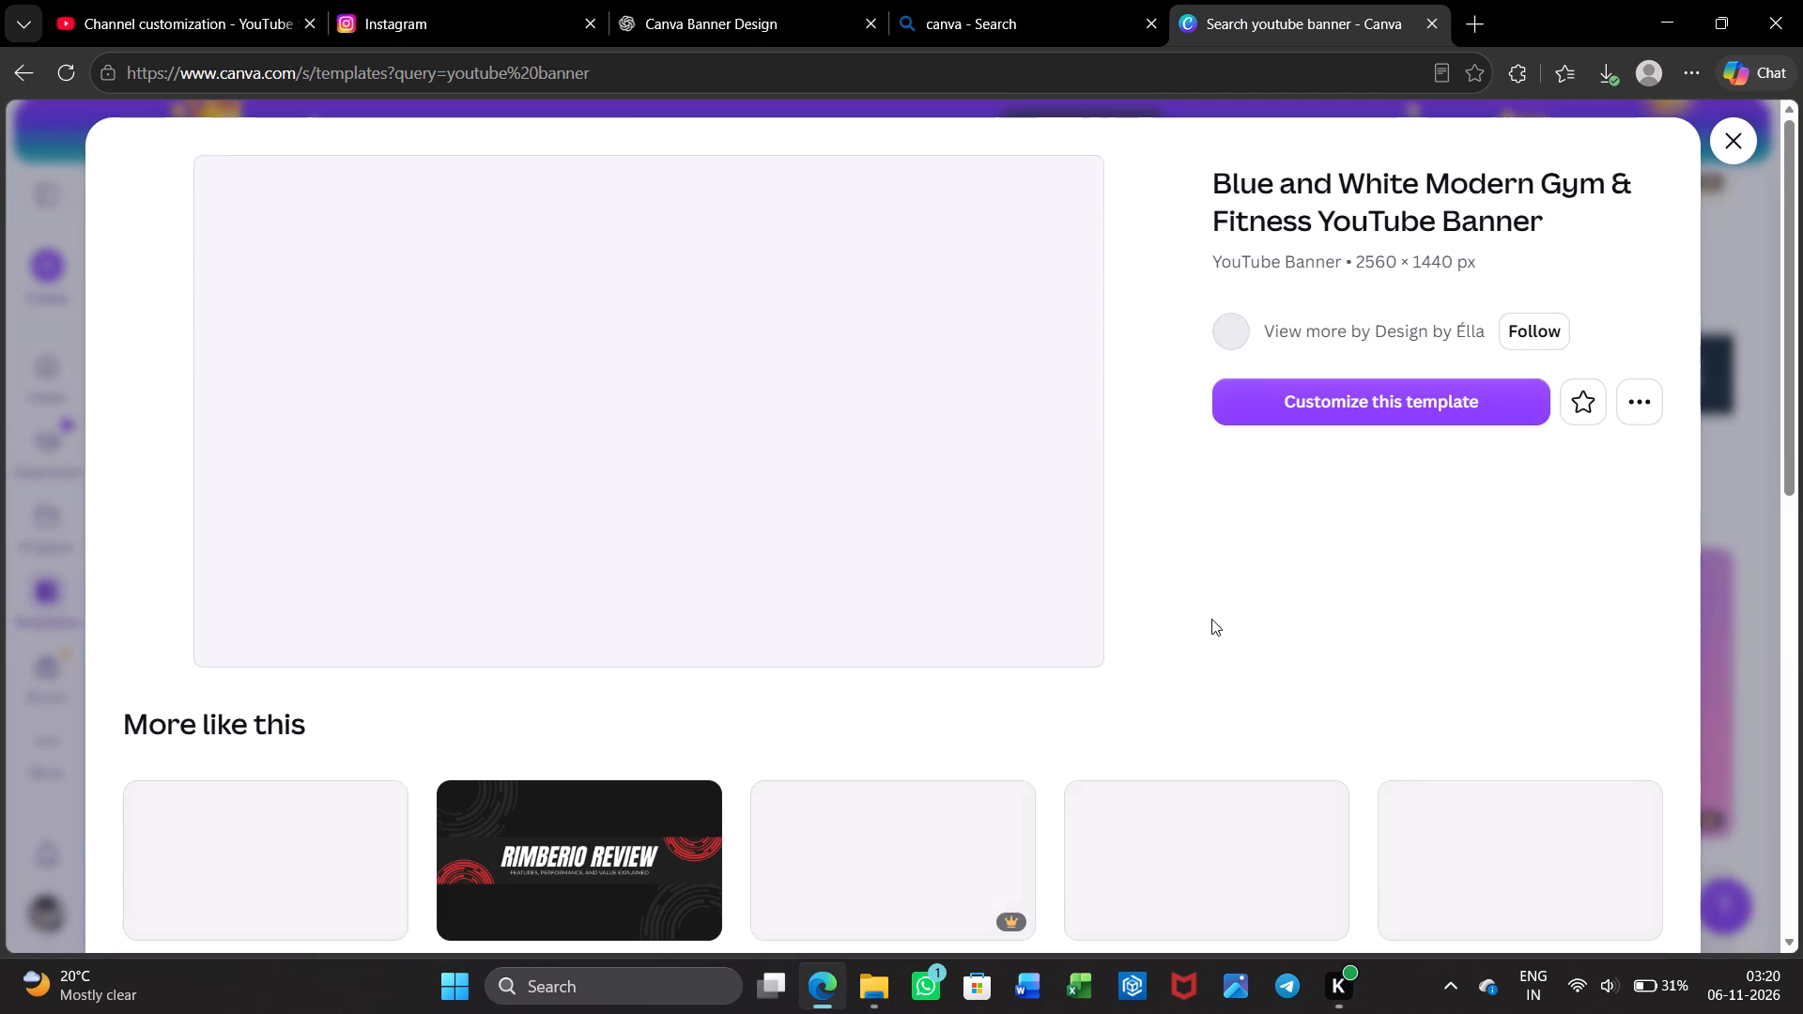
Open the Blue and White Modern Gym & Fitness YouTube Banner template for customizing in the Canva editor.
click(1327, 403)
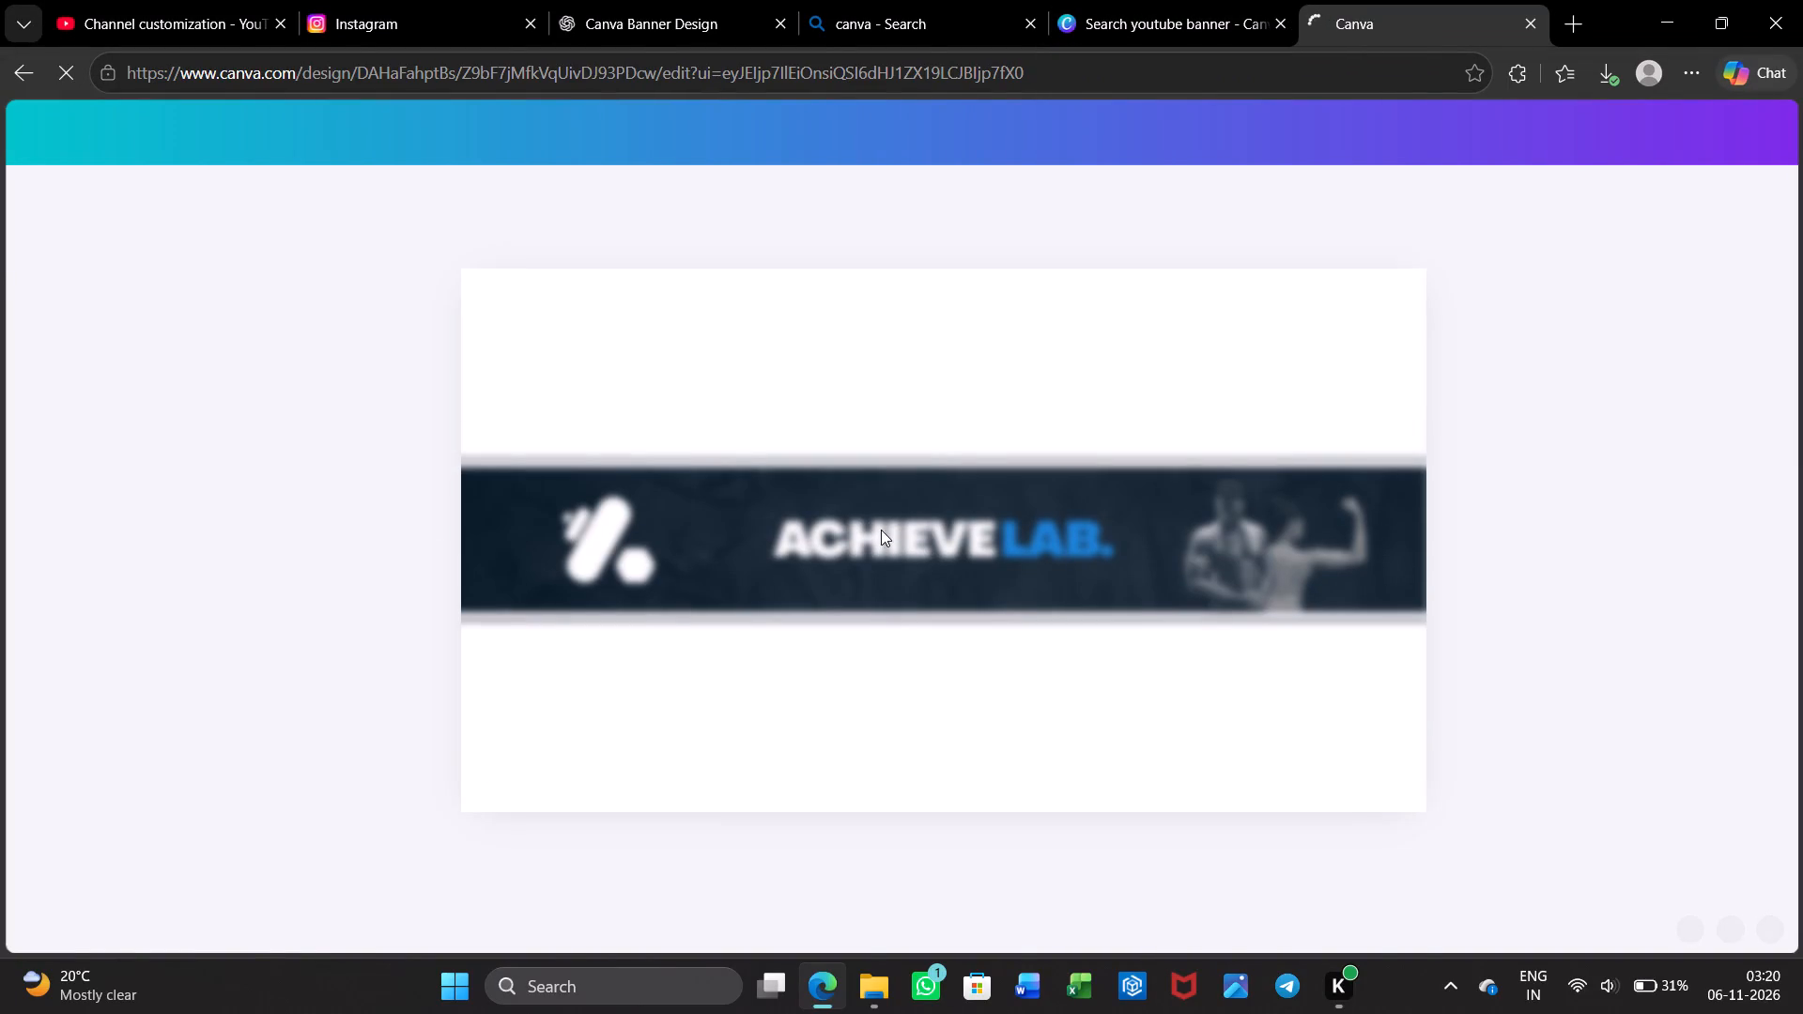
Replace the white ACHIEVE heading with "Our brain" and widen its text box so both words fit on one line.
click(896, 523)
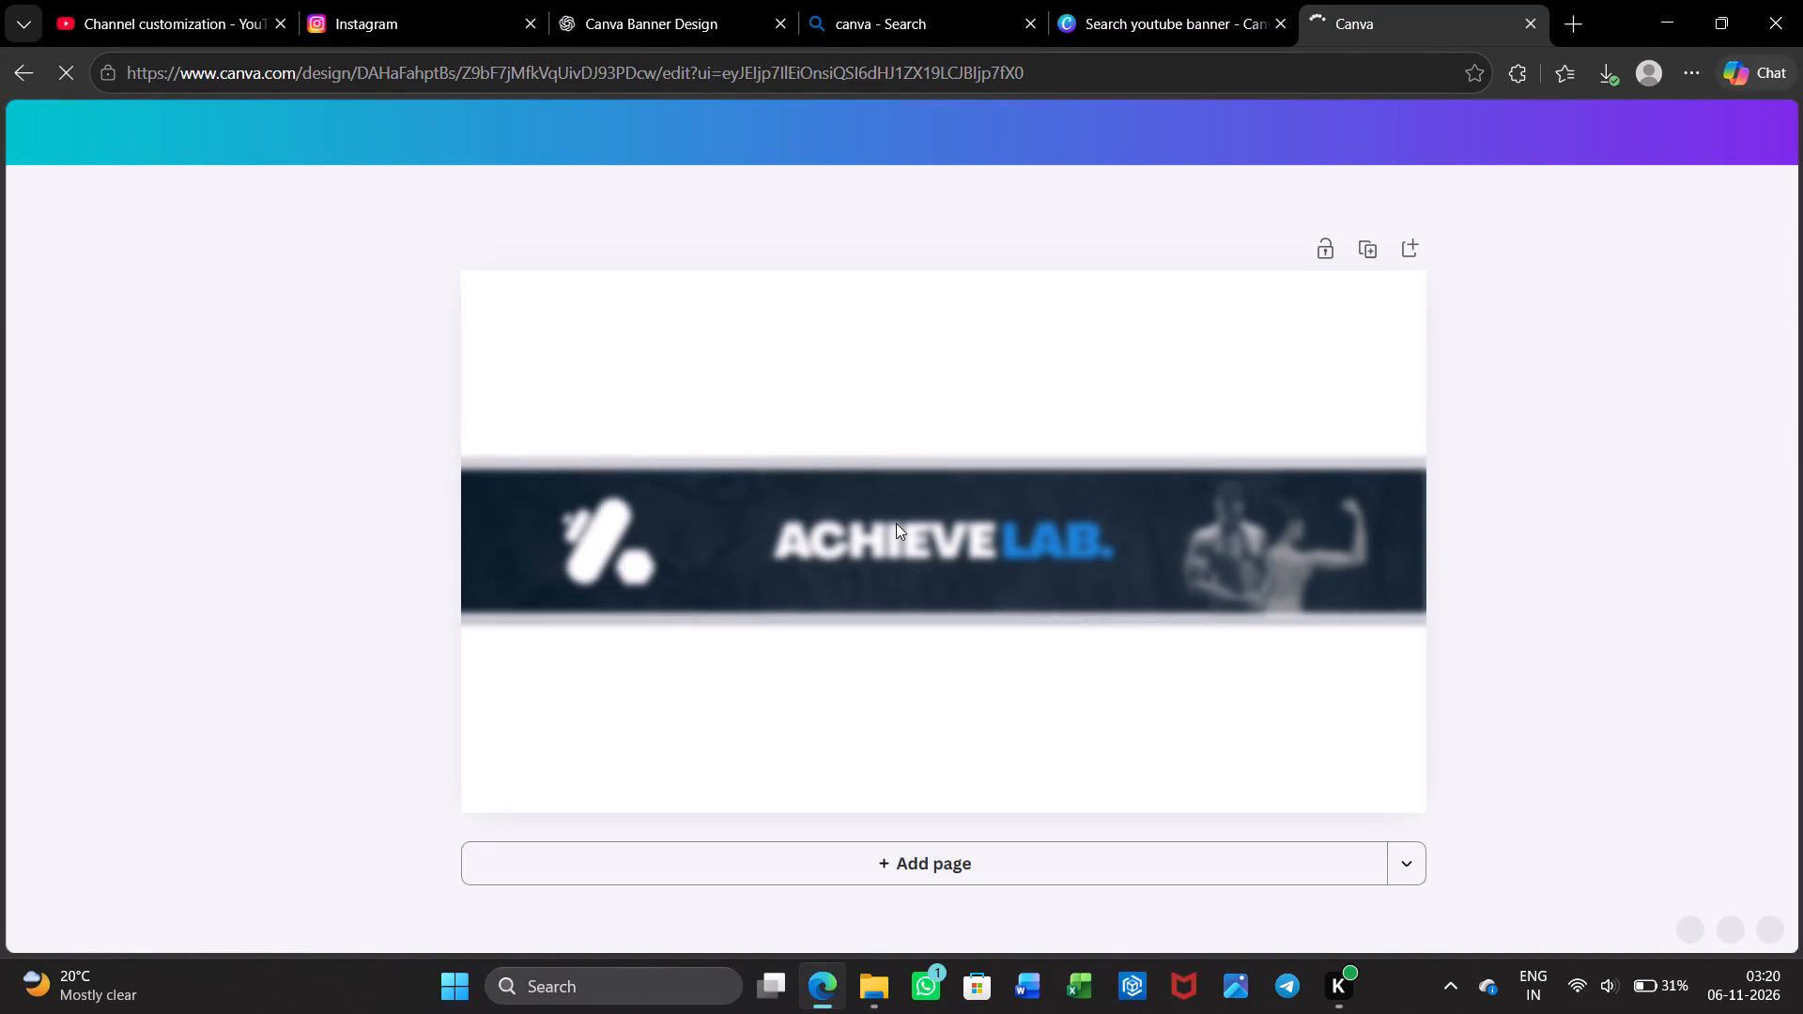
click(919, 529)
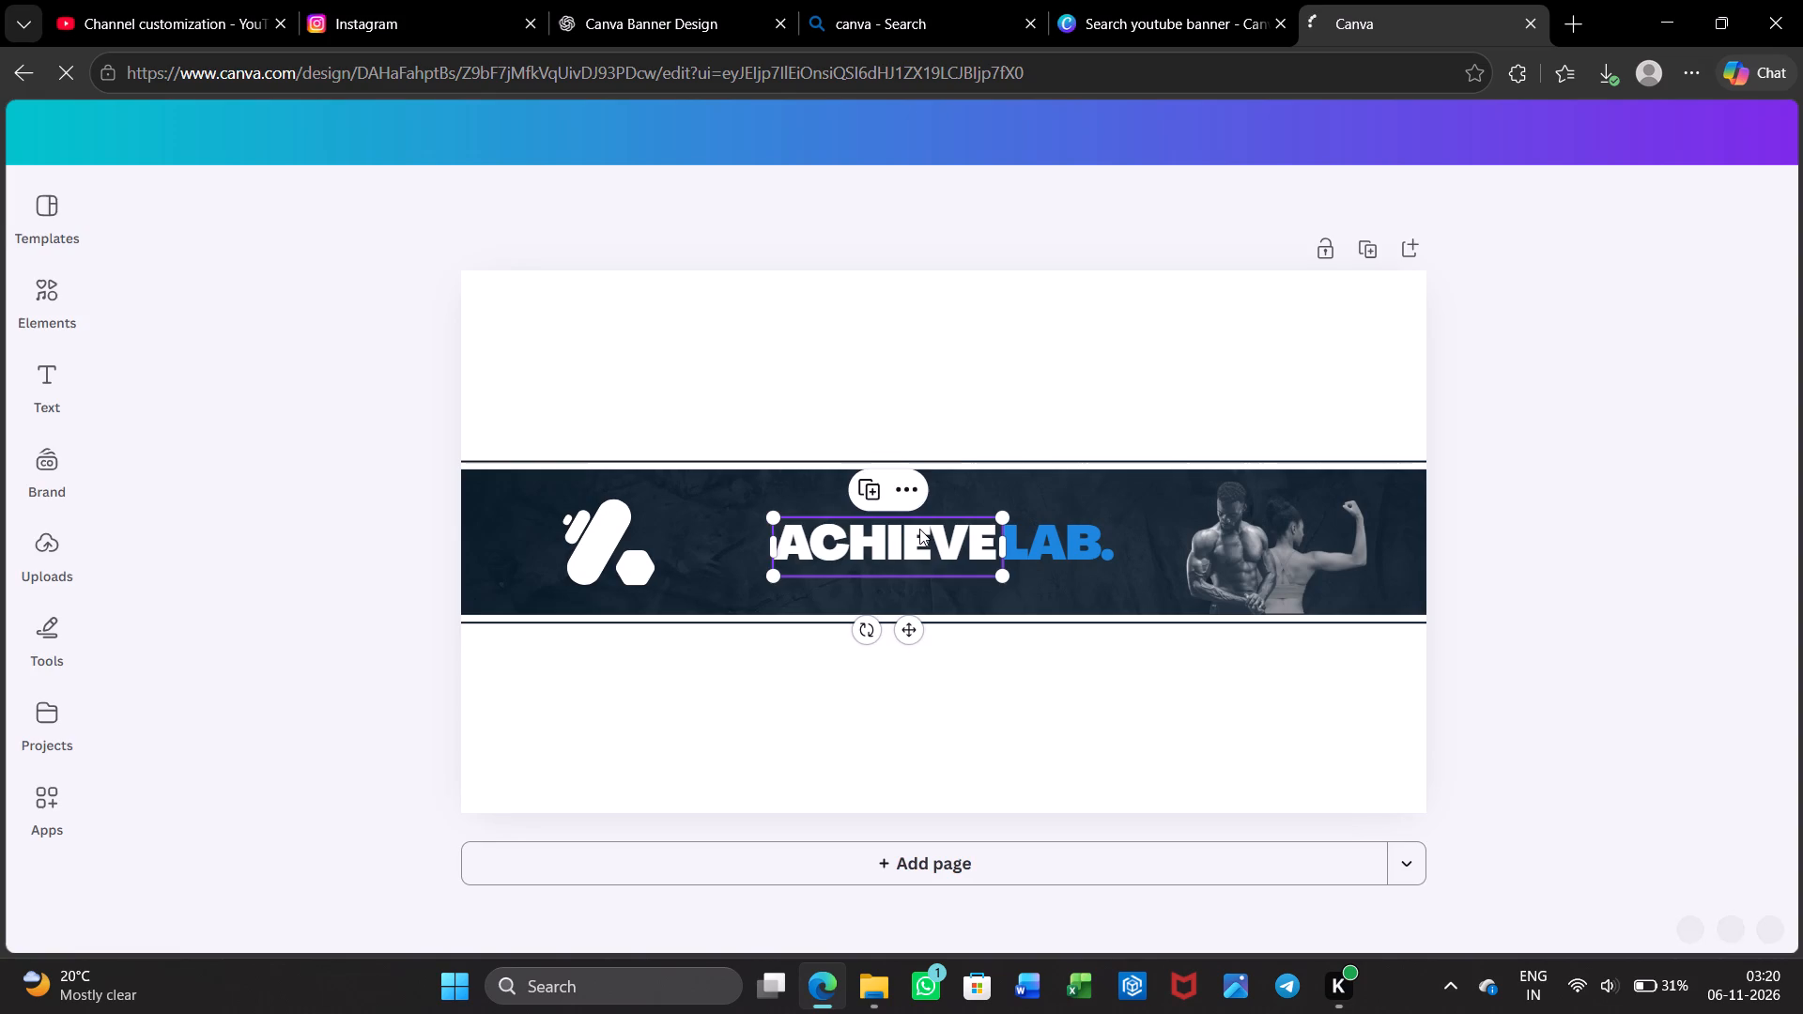
double_click(918, 536)
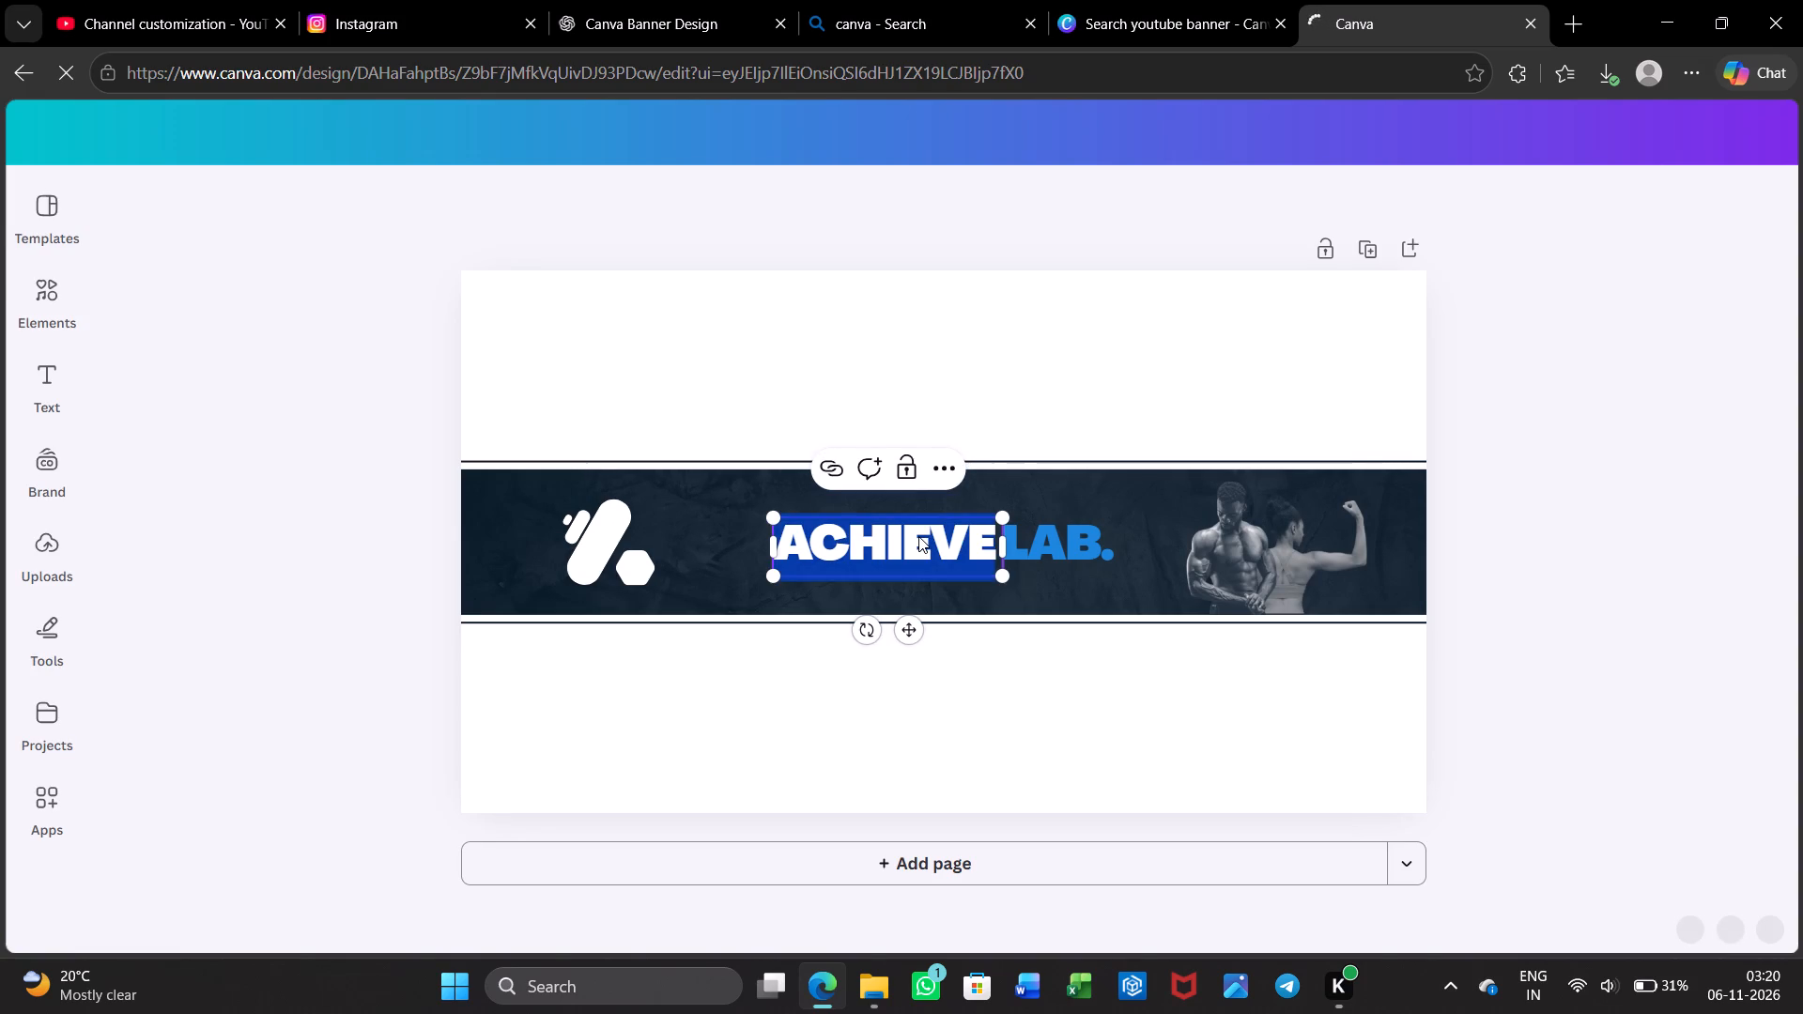
key(shift+o)
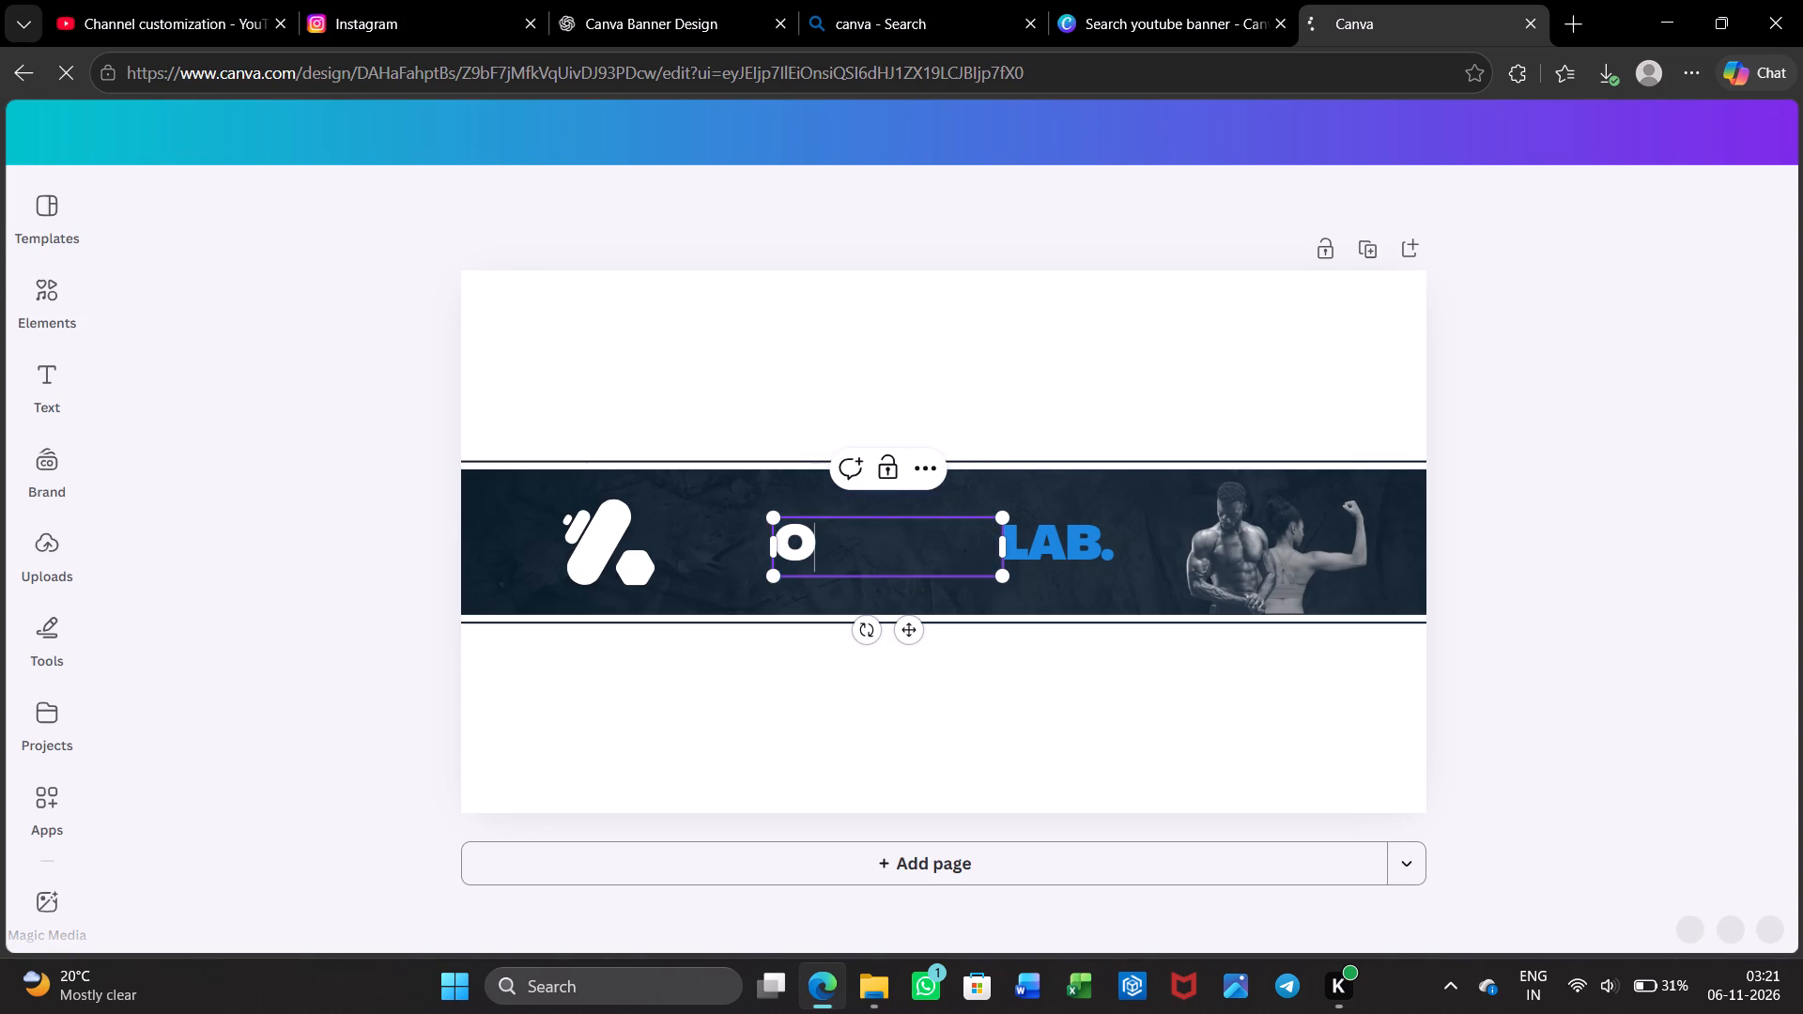
text(ur)
key(space)
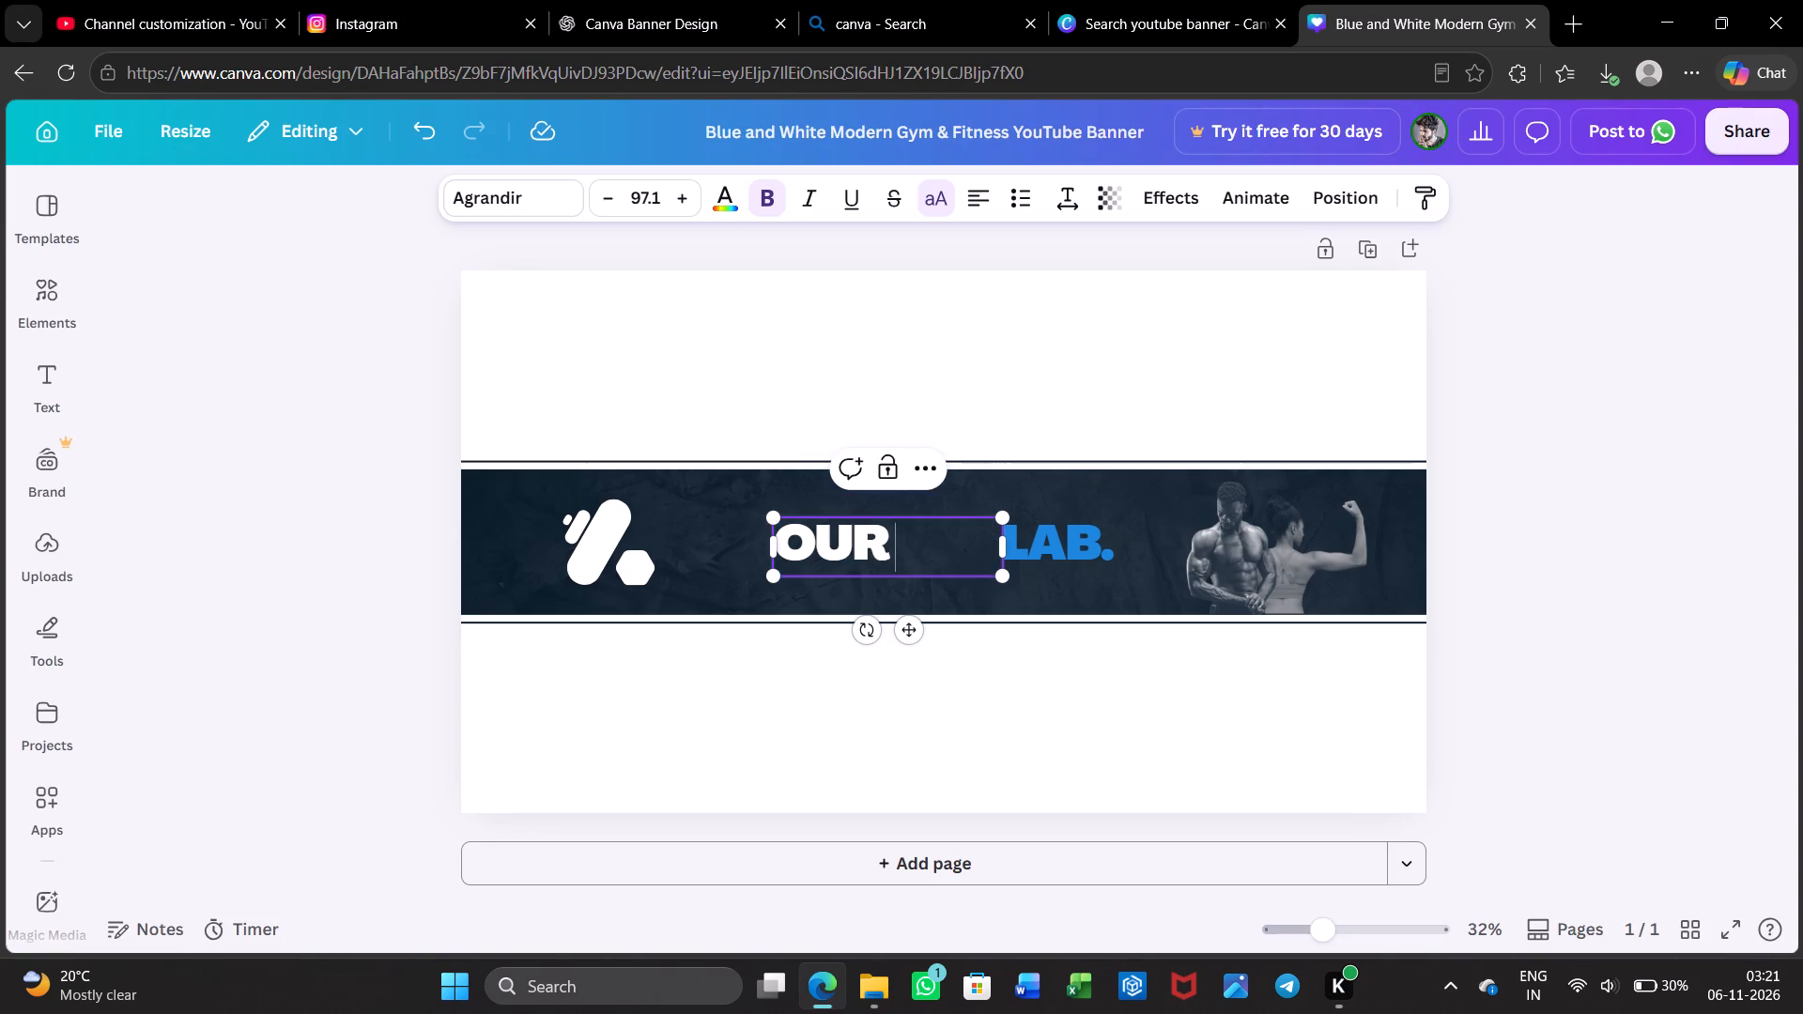
text(brain)
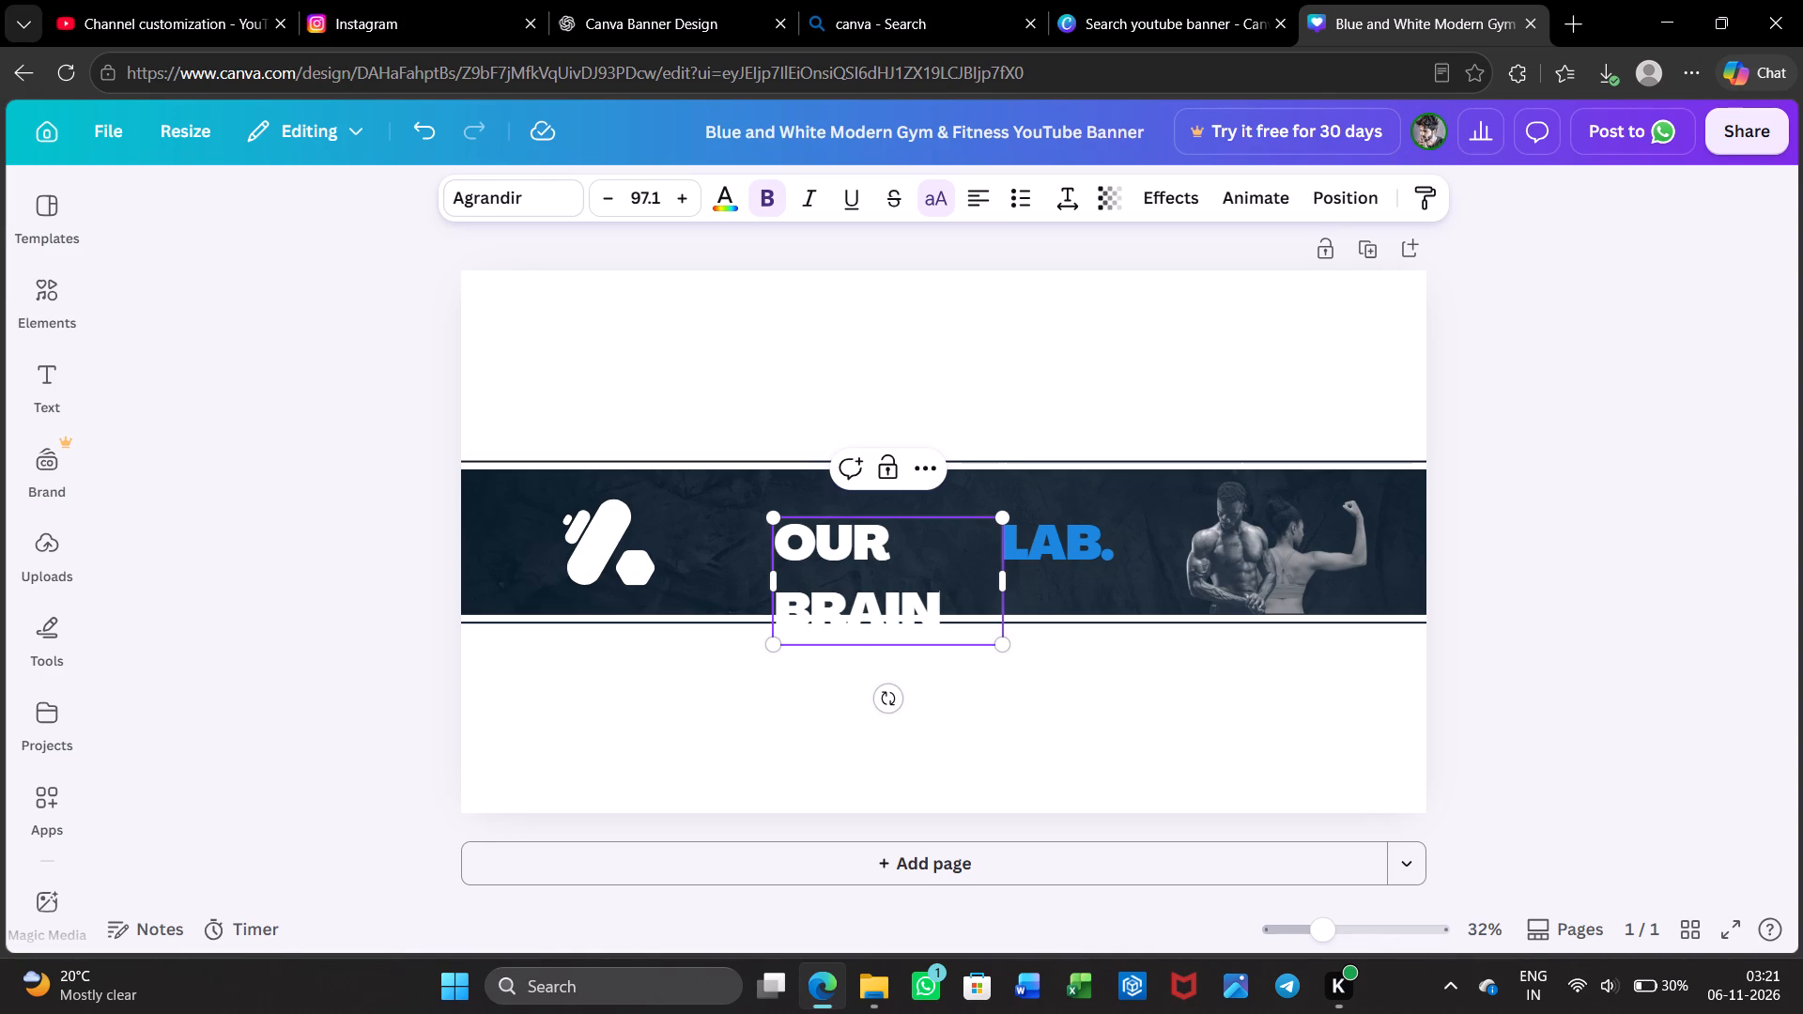
drag(1003, 579, 1077, 505)
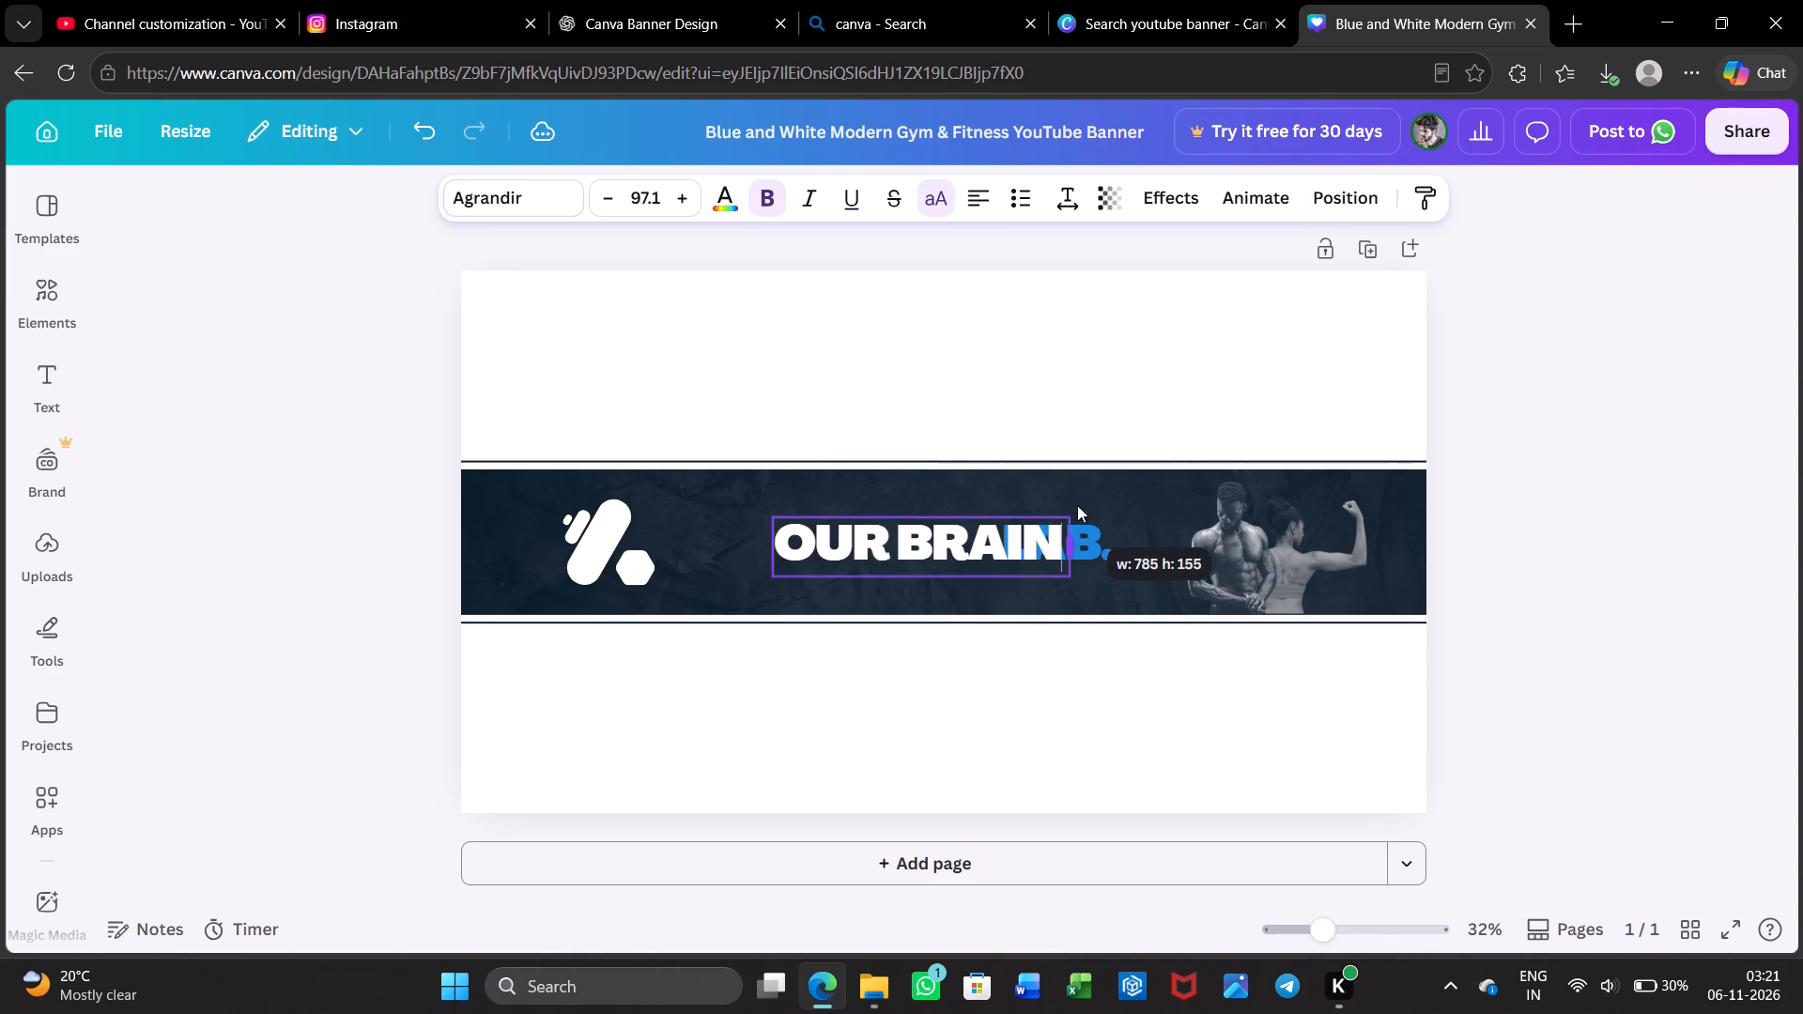
drag(1077, 505, 1079, 510)
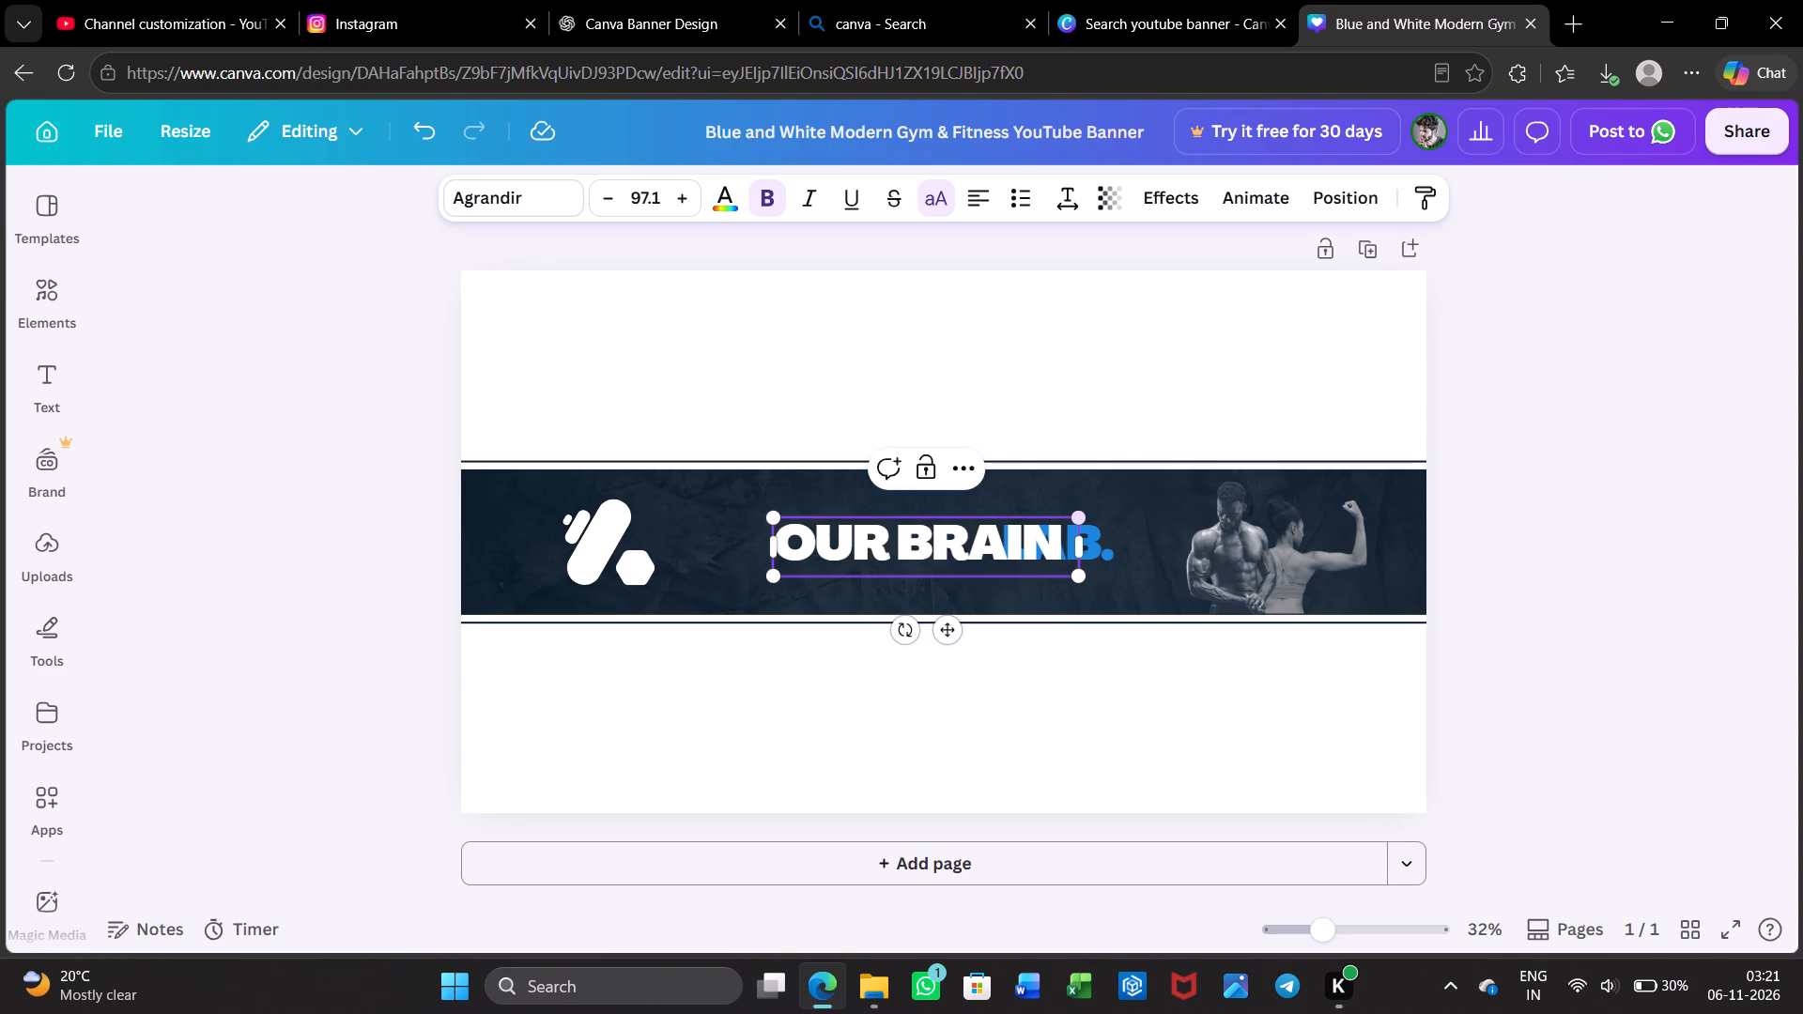
Remove the word OUR from the white heading, leaving BRAIN, and narrow its text box to fit the word.
drag(1008, 544, 977, 546)
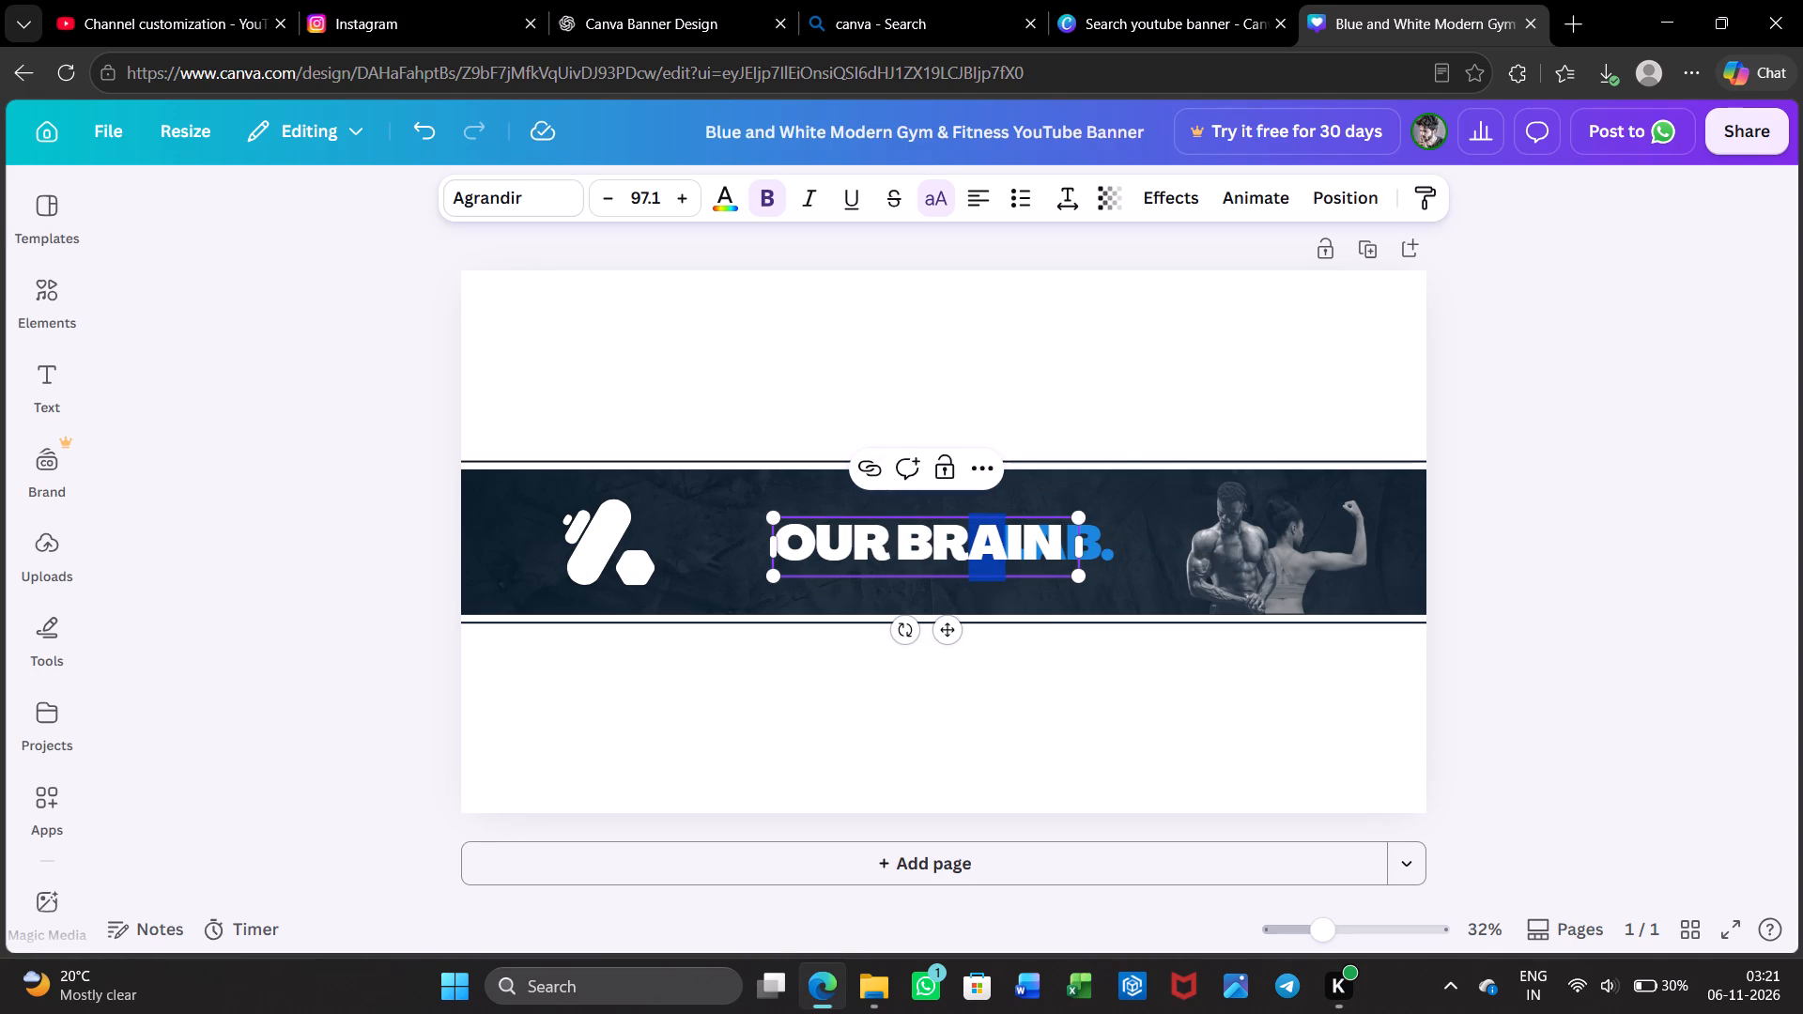
click(898, 545)
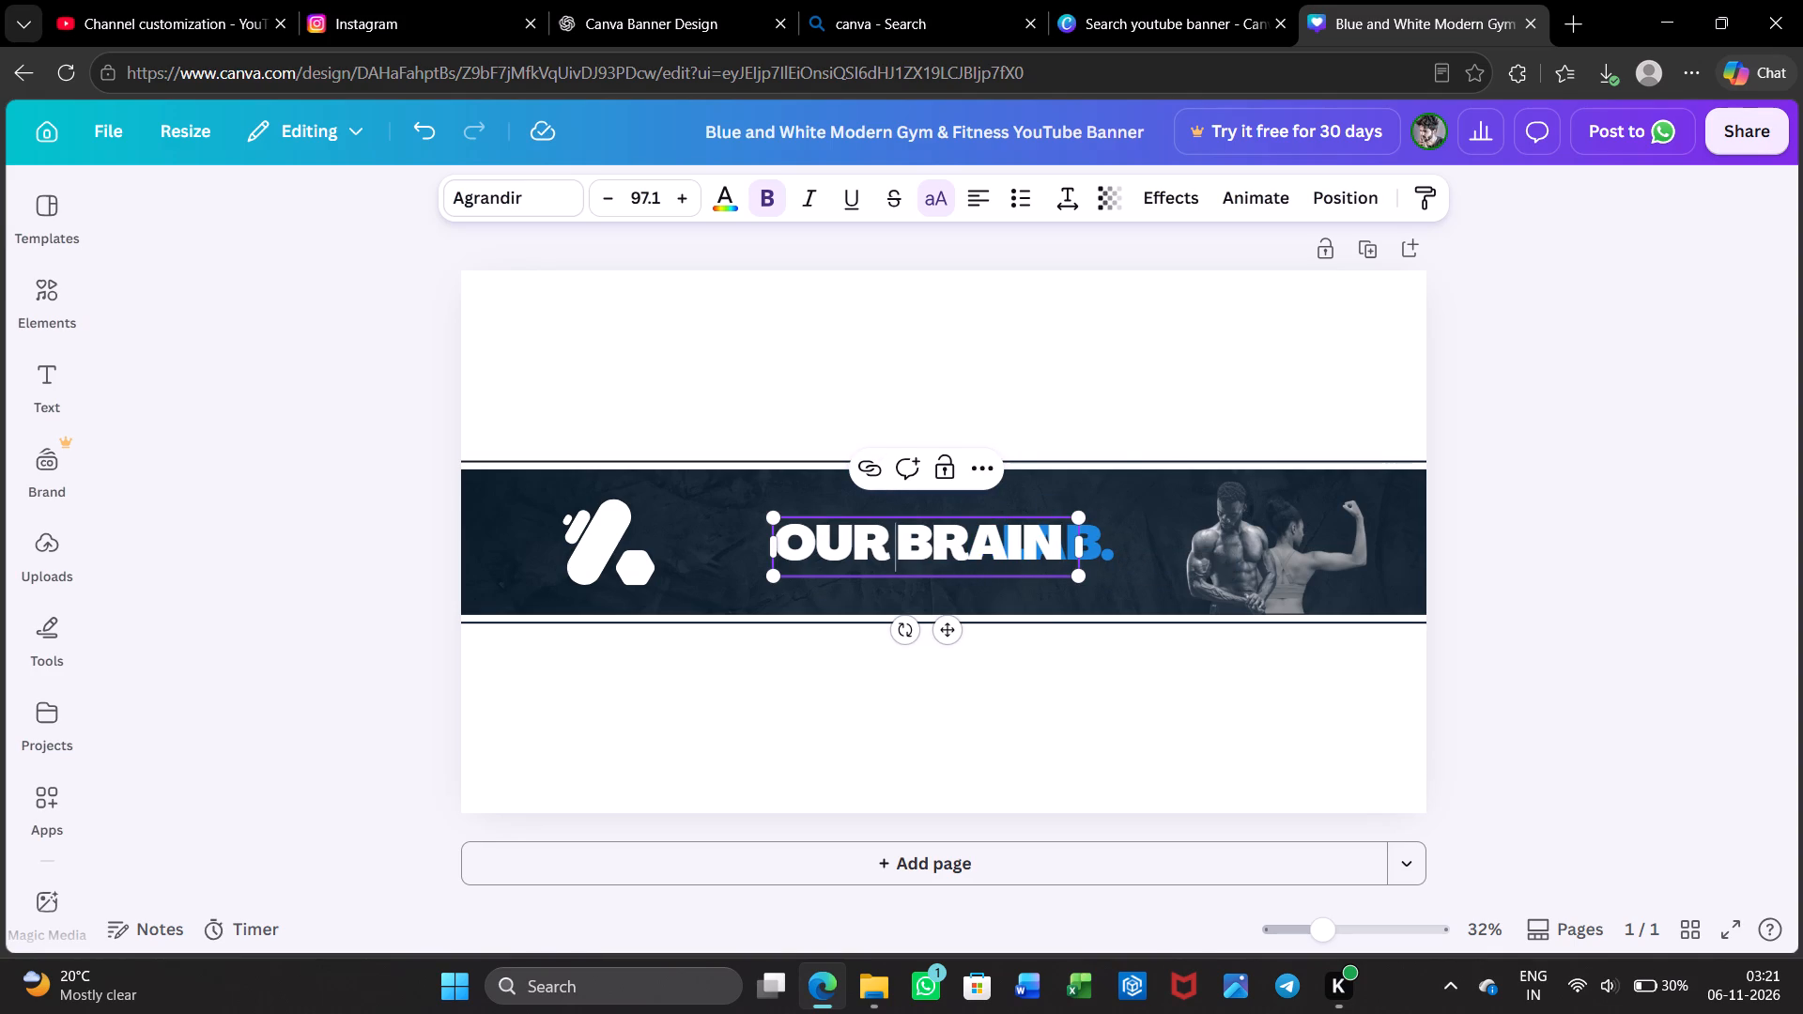
key(BackSpace)
key(BackSpace)
key(BackSpace)
key(BackSpace)
key(BackSpace)
key(BackSpace)
key(BackSpace)
key(BackSpace)
key(BackSpace)
key(BackSpace)
key(BackSpace)
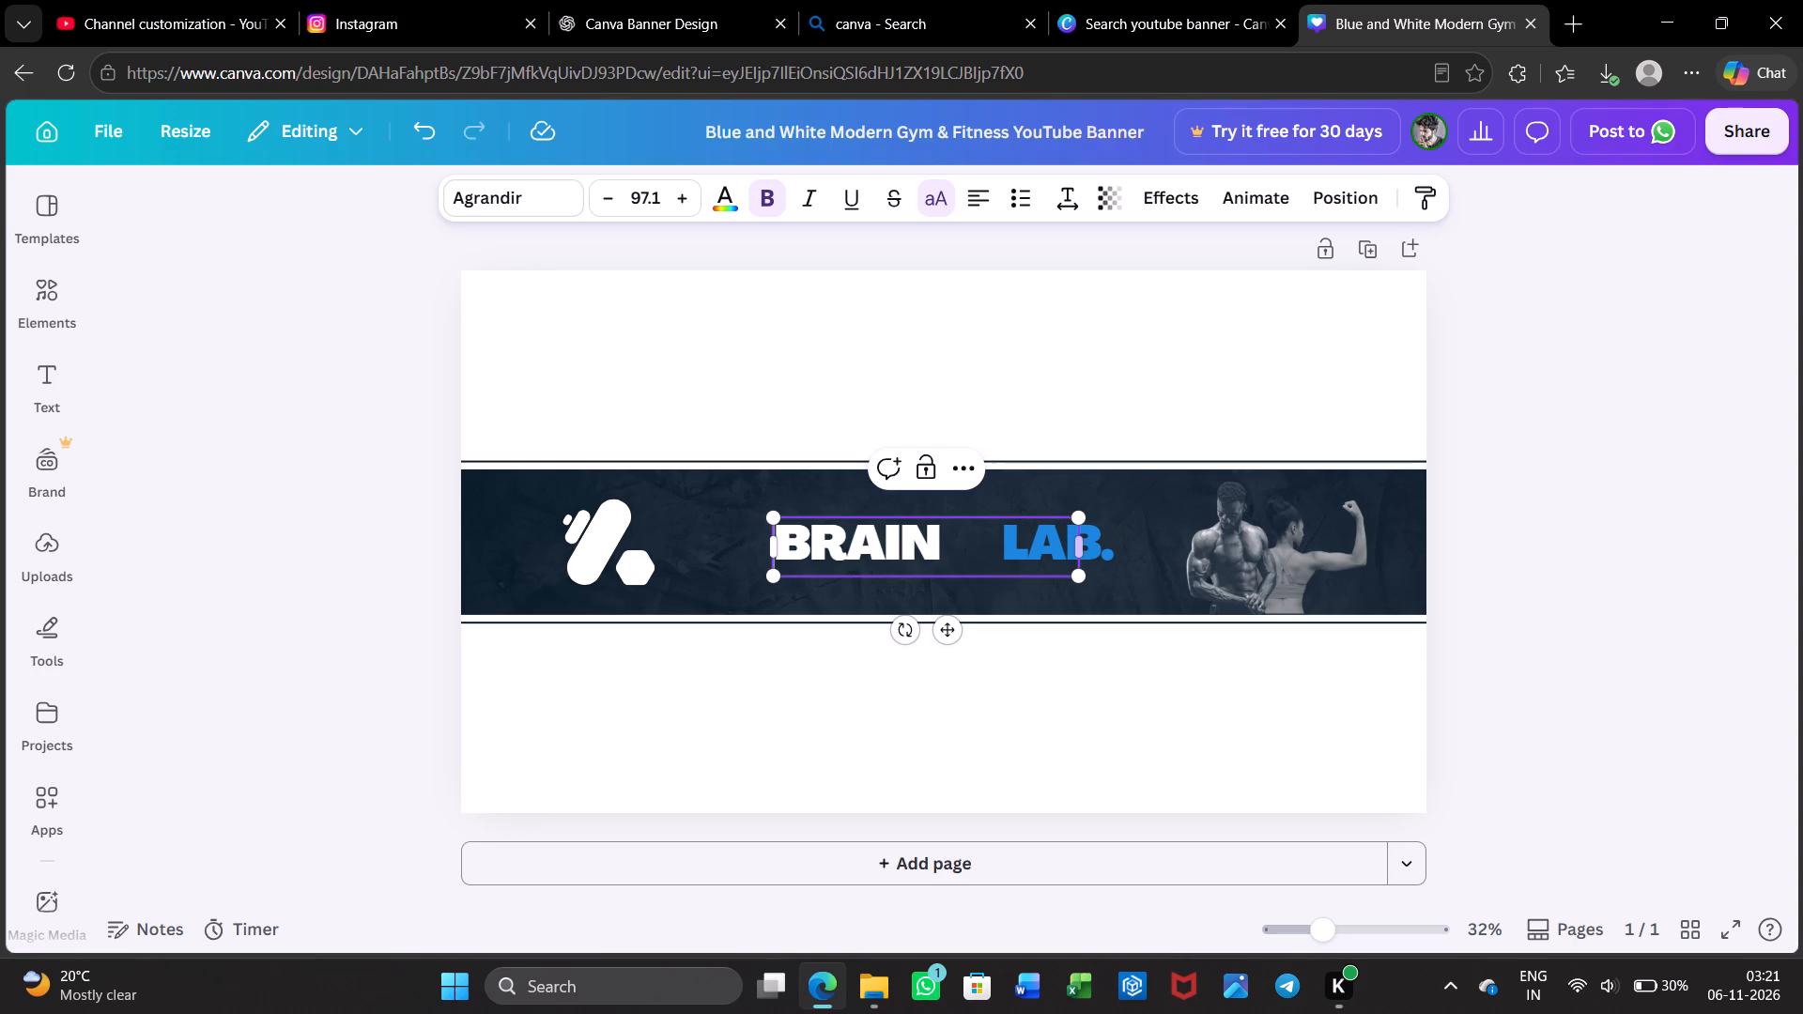
drag(937, 561, 991, 553)
drag(1090, 544, 1102, 545)
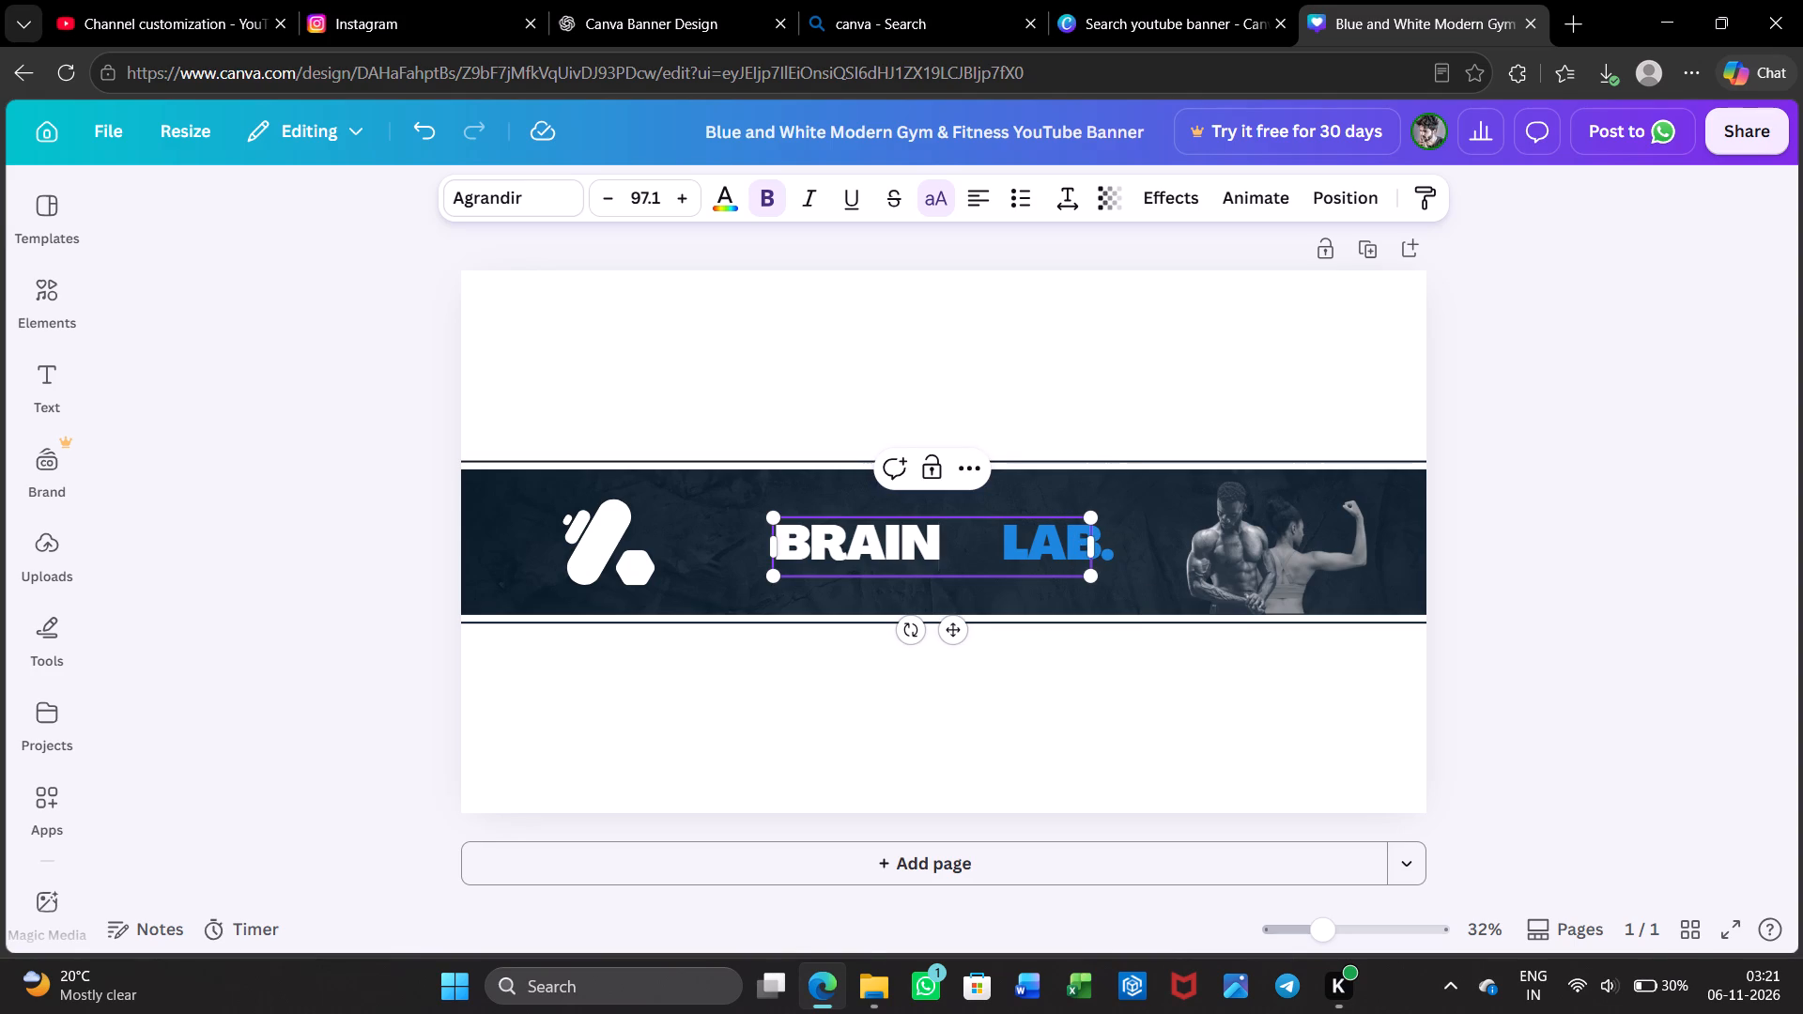
drag(1095, 546, 950, 547)
Replace the blue LAB. text with "data" and widen its text box so the word fits on one line.
double_click(1057, 533)
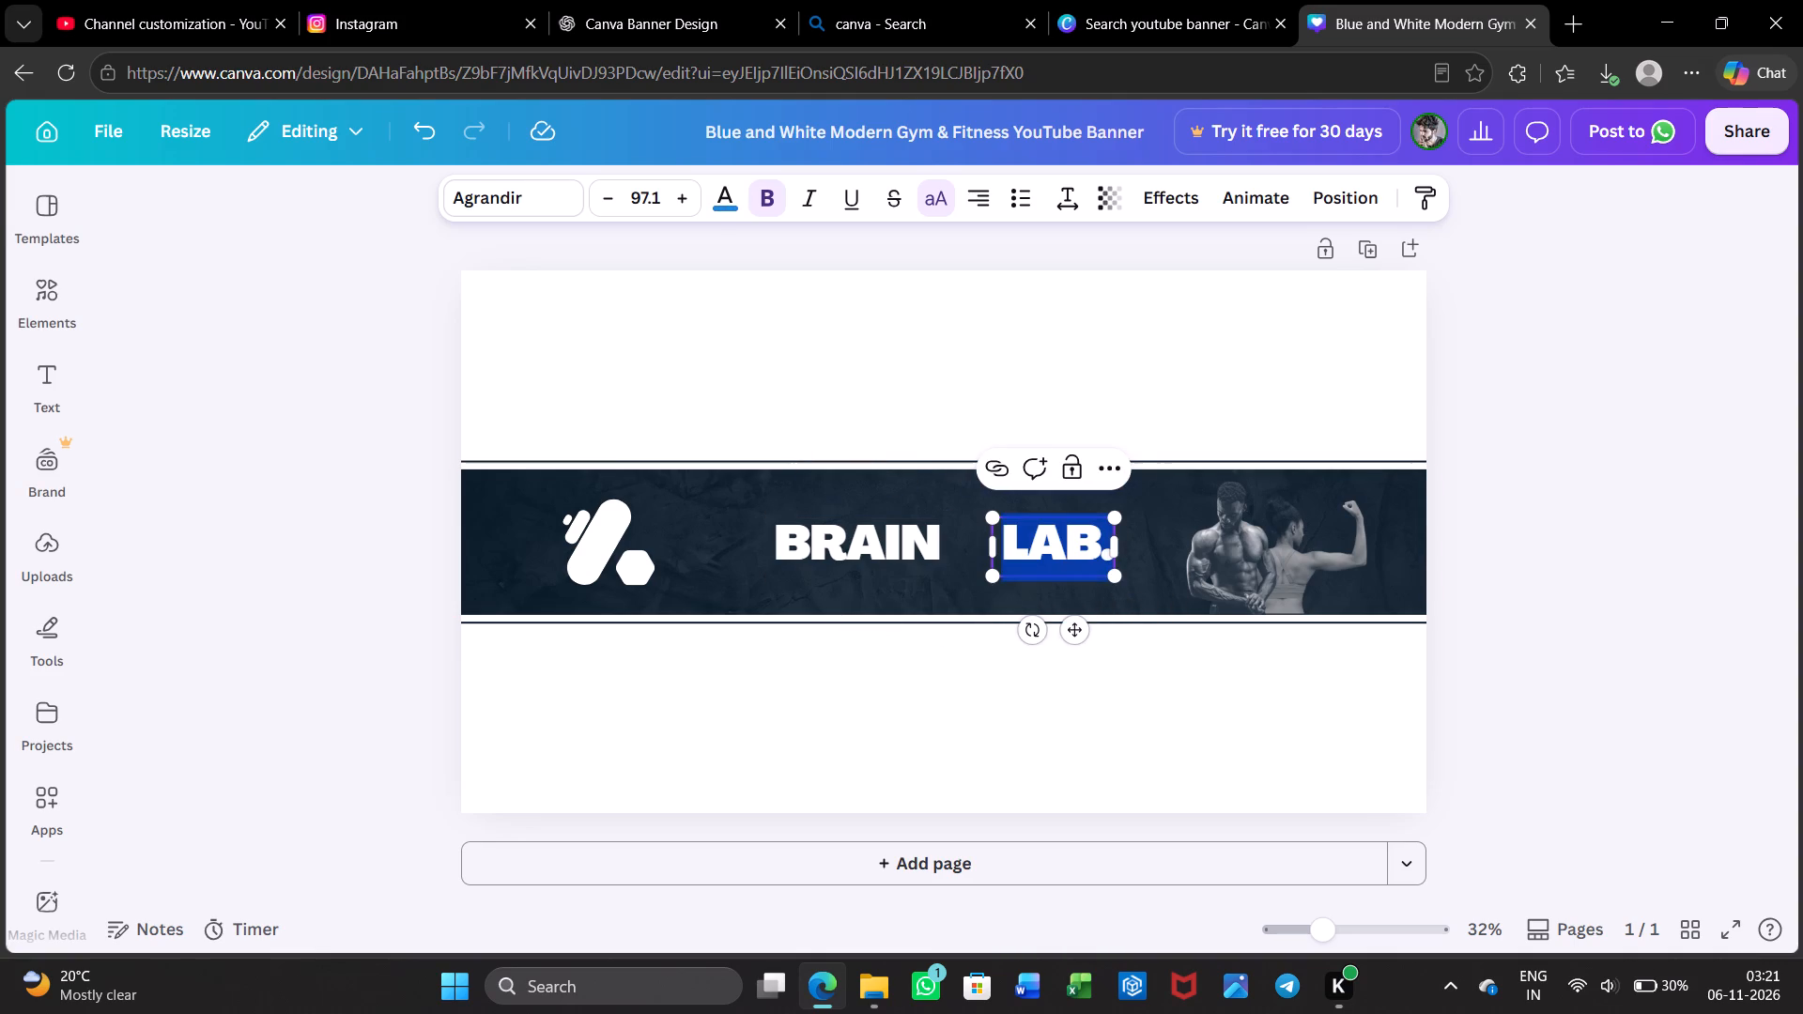
text(data)
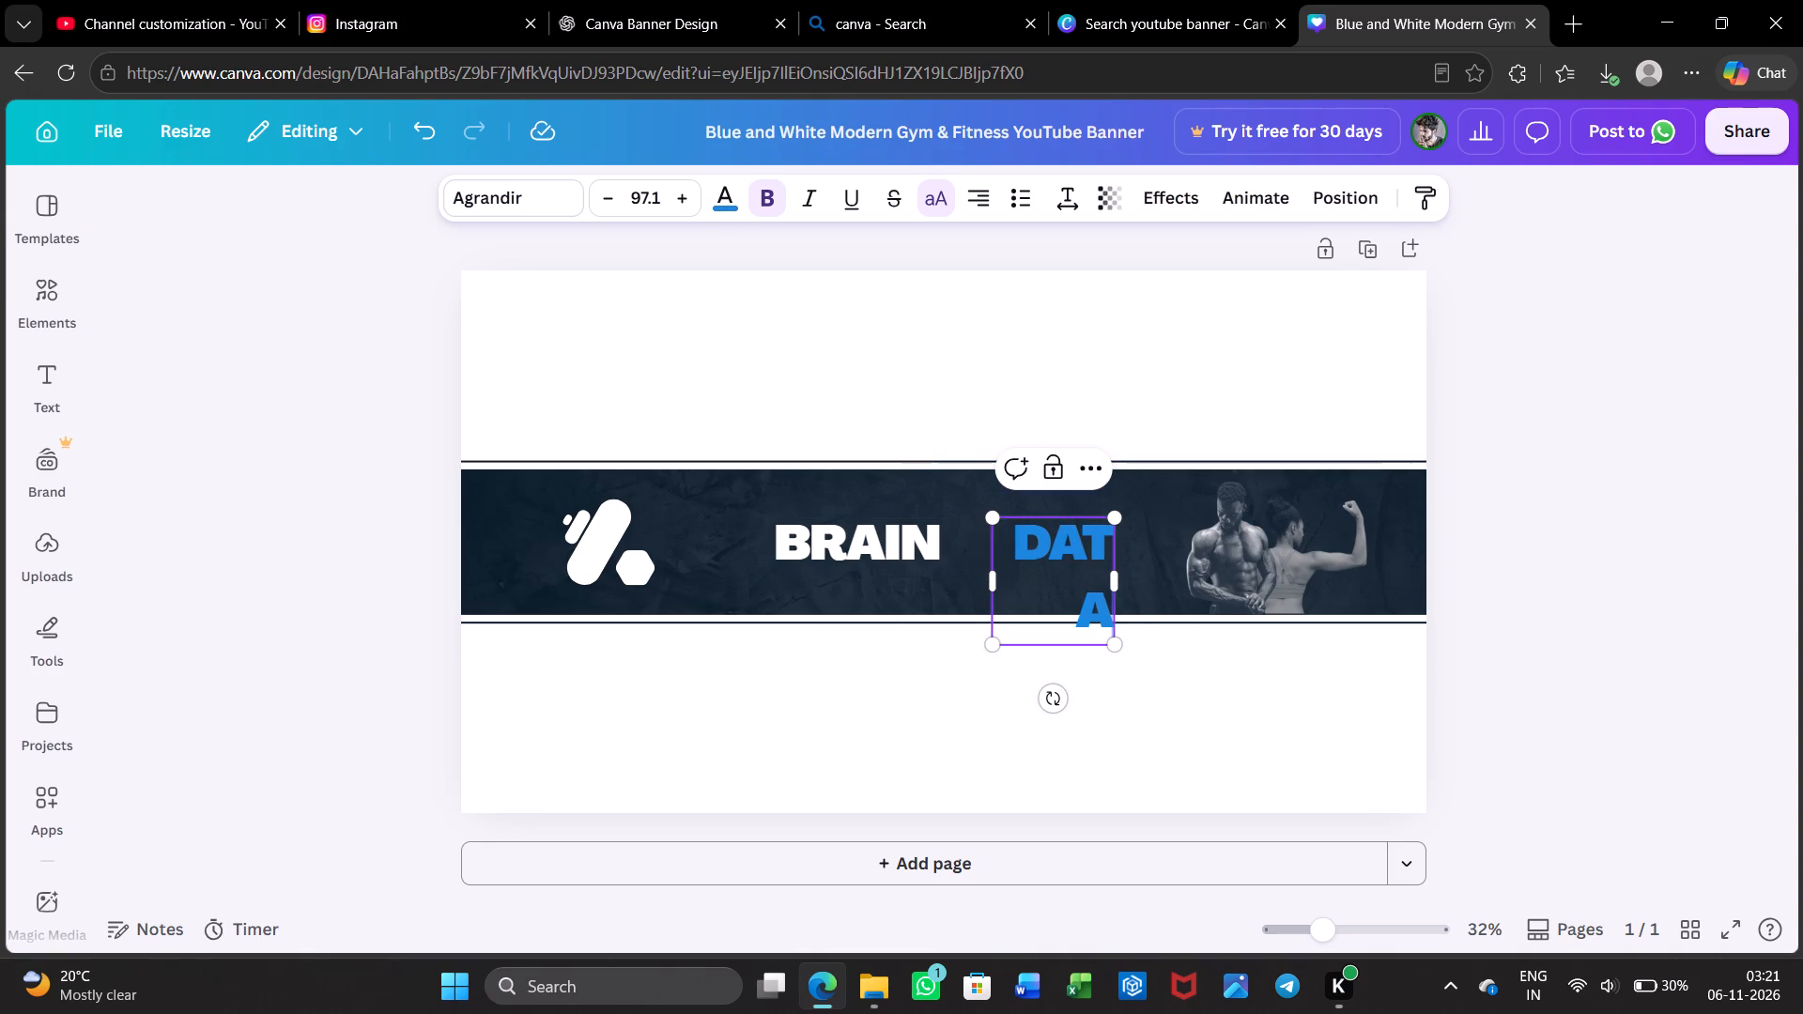
drag(989, 574, 947, 563)
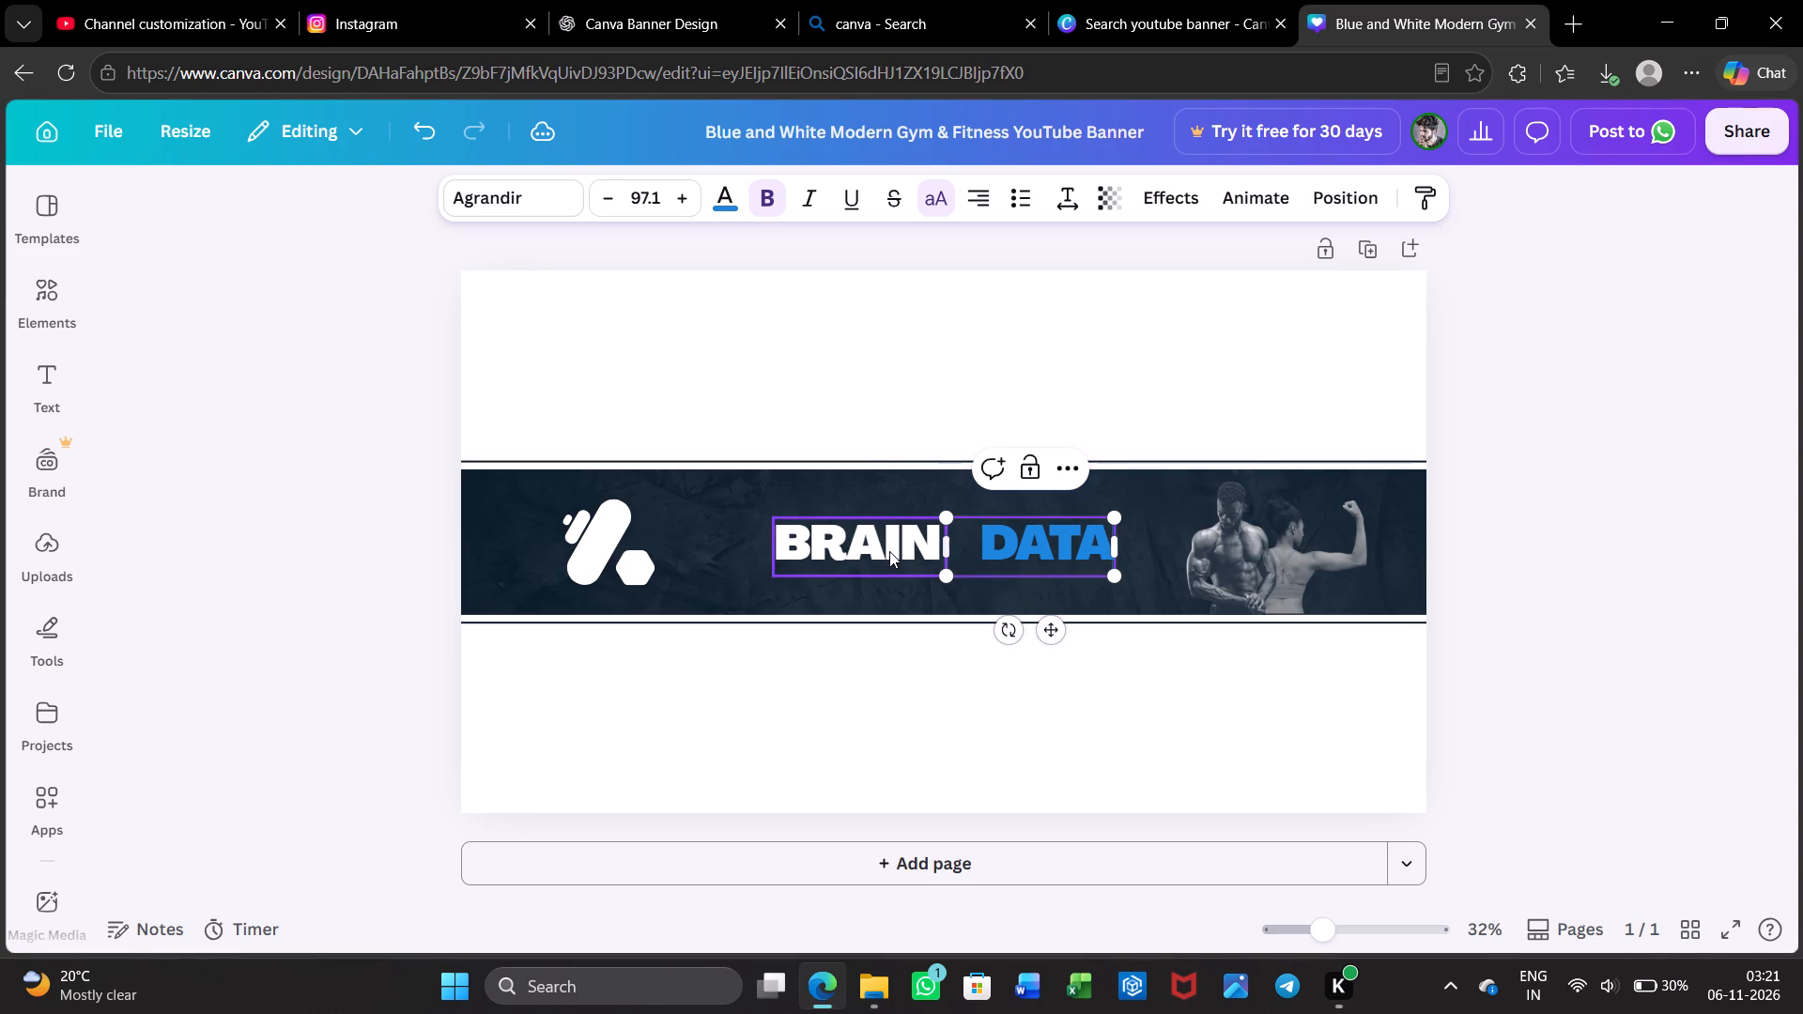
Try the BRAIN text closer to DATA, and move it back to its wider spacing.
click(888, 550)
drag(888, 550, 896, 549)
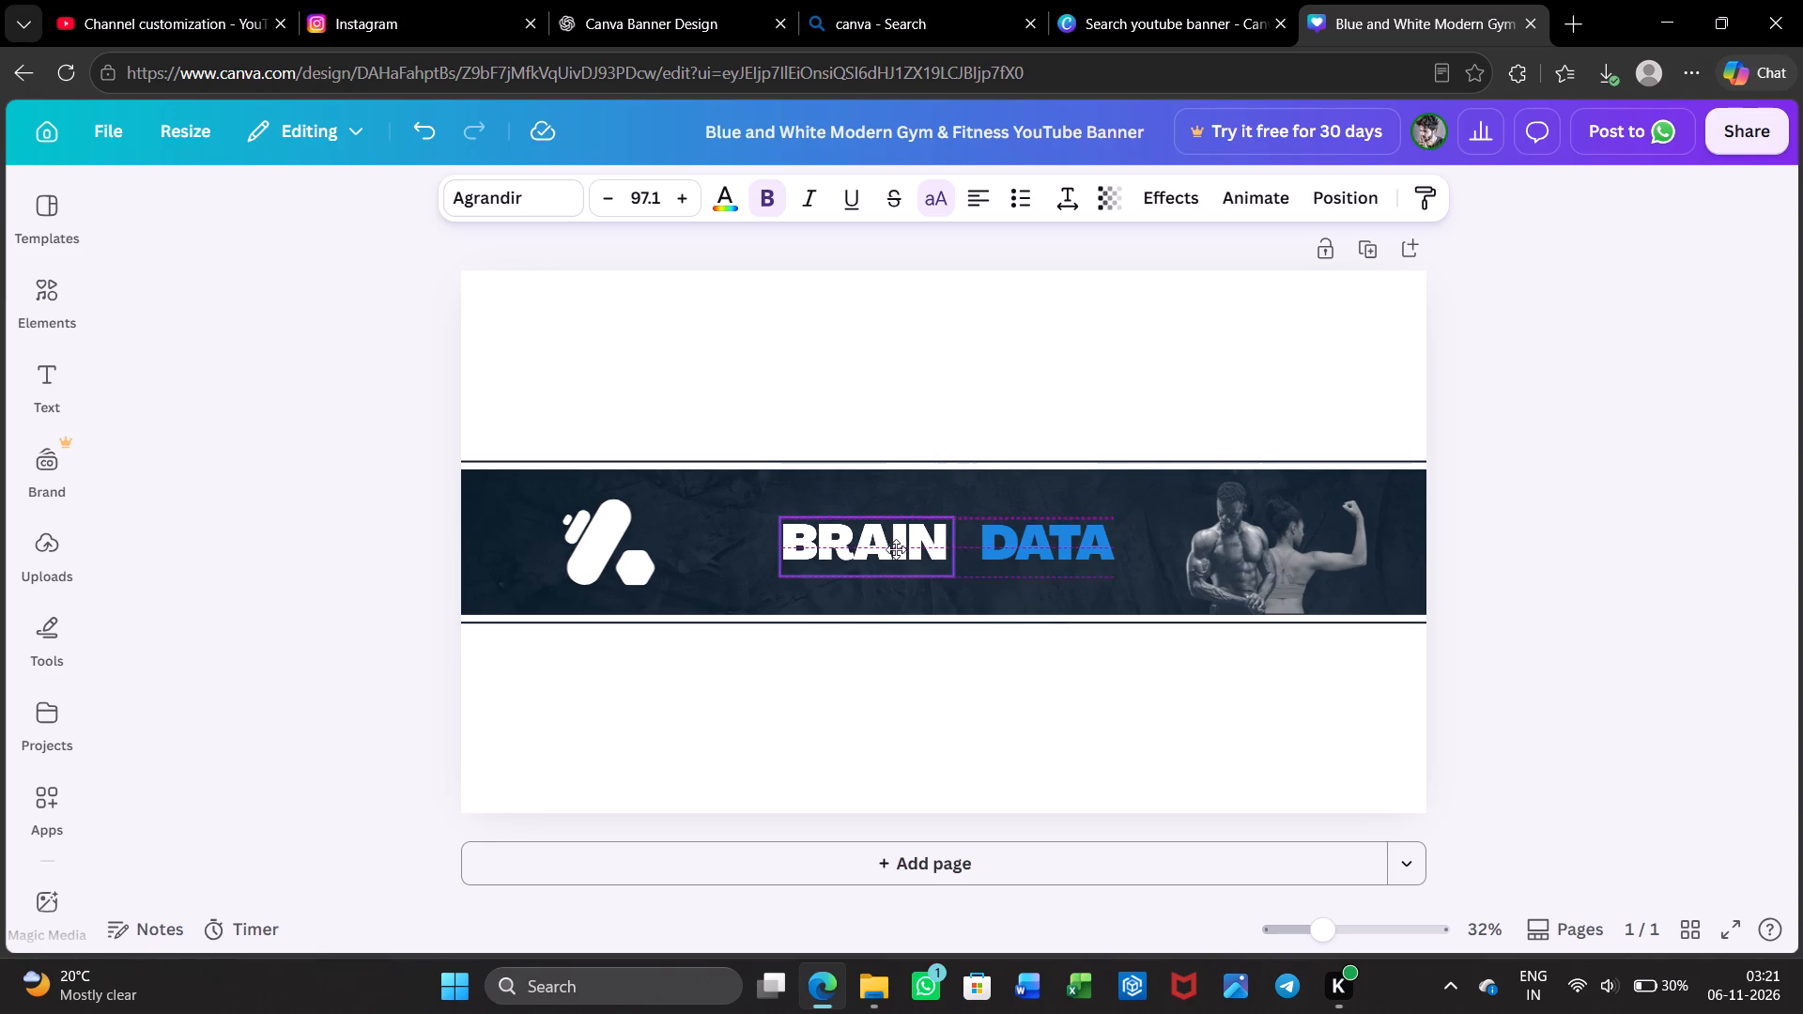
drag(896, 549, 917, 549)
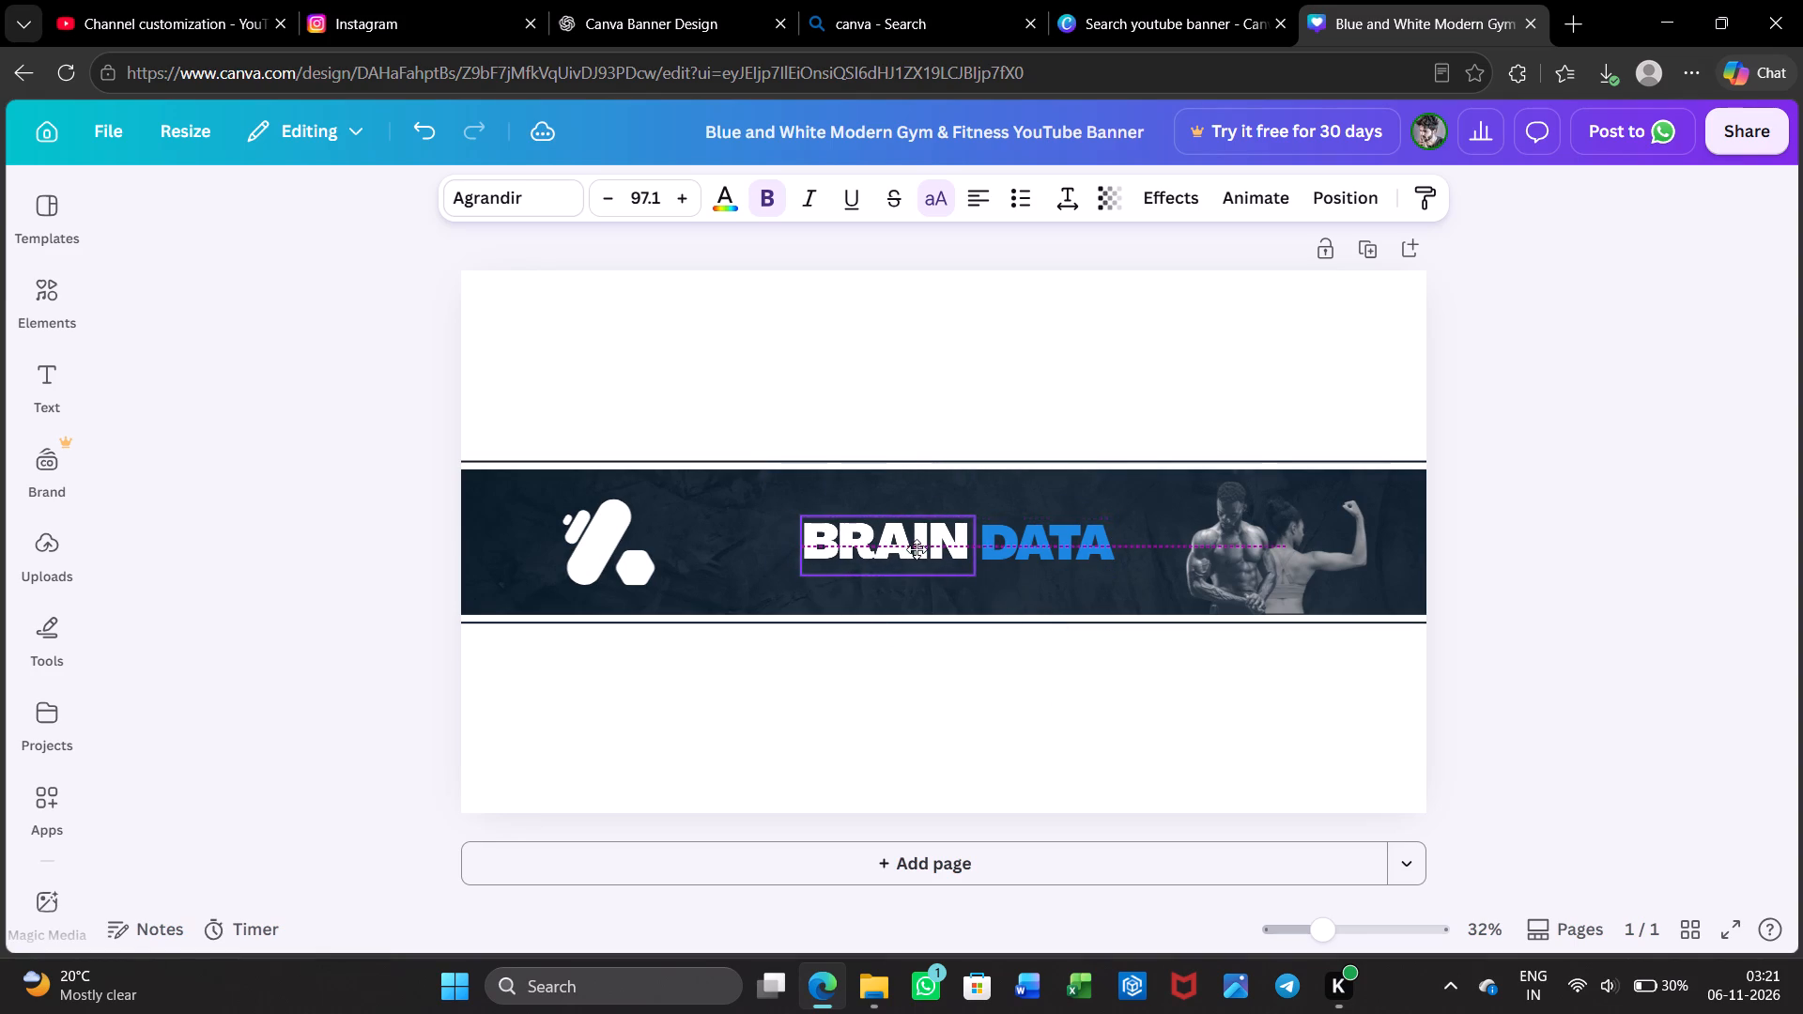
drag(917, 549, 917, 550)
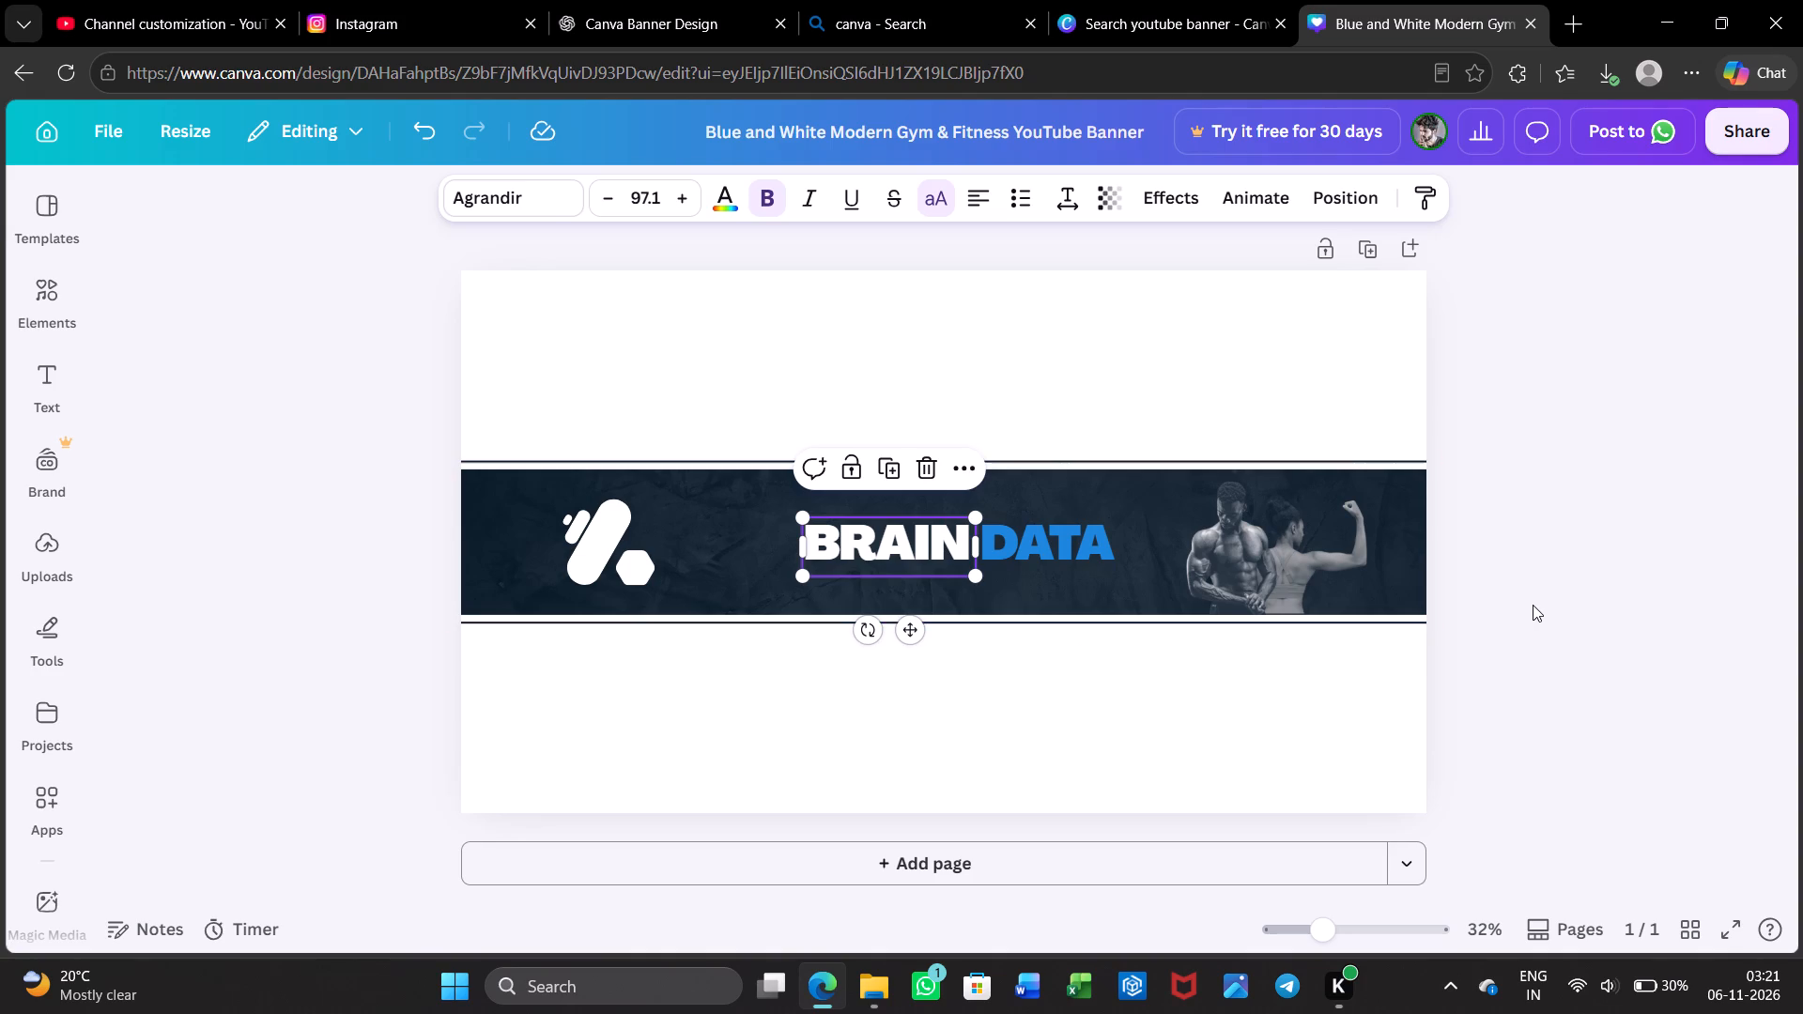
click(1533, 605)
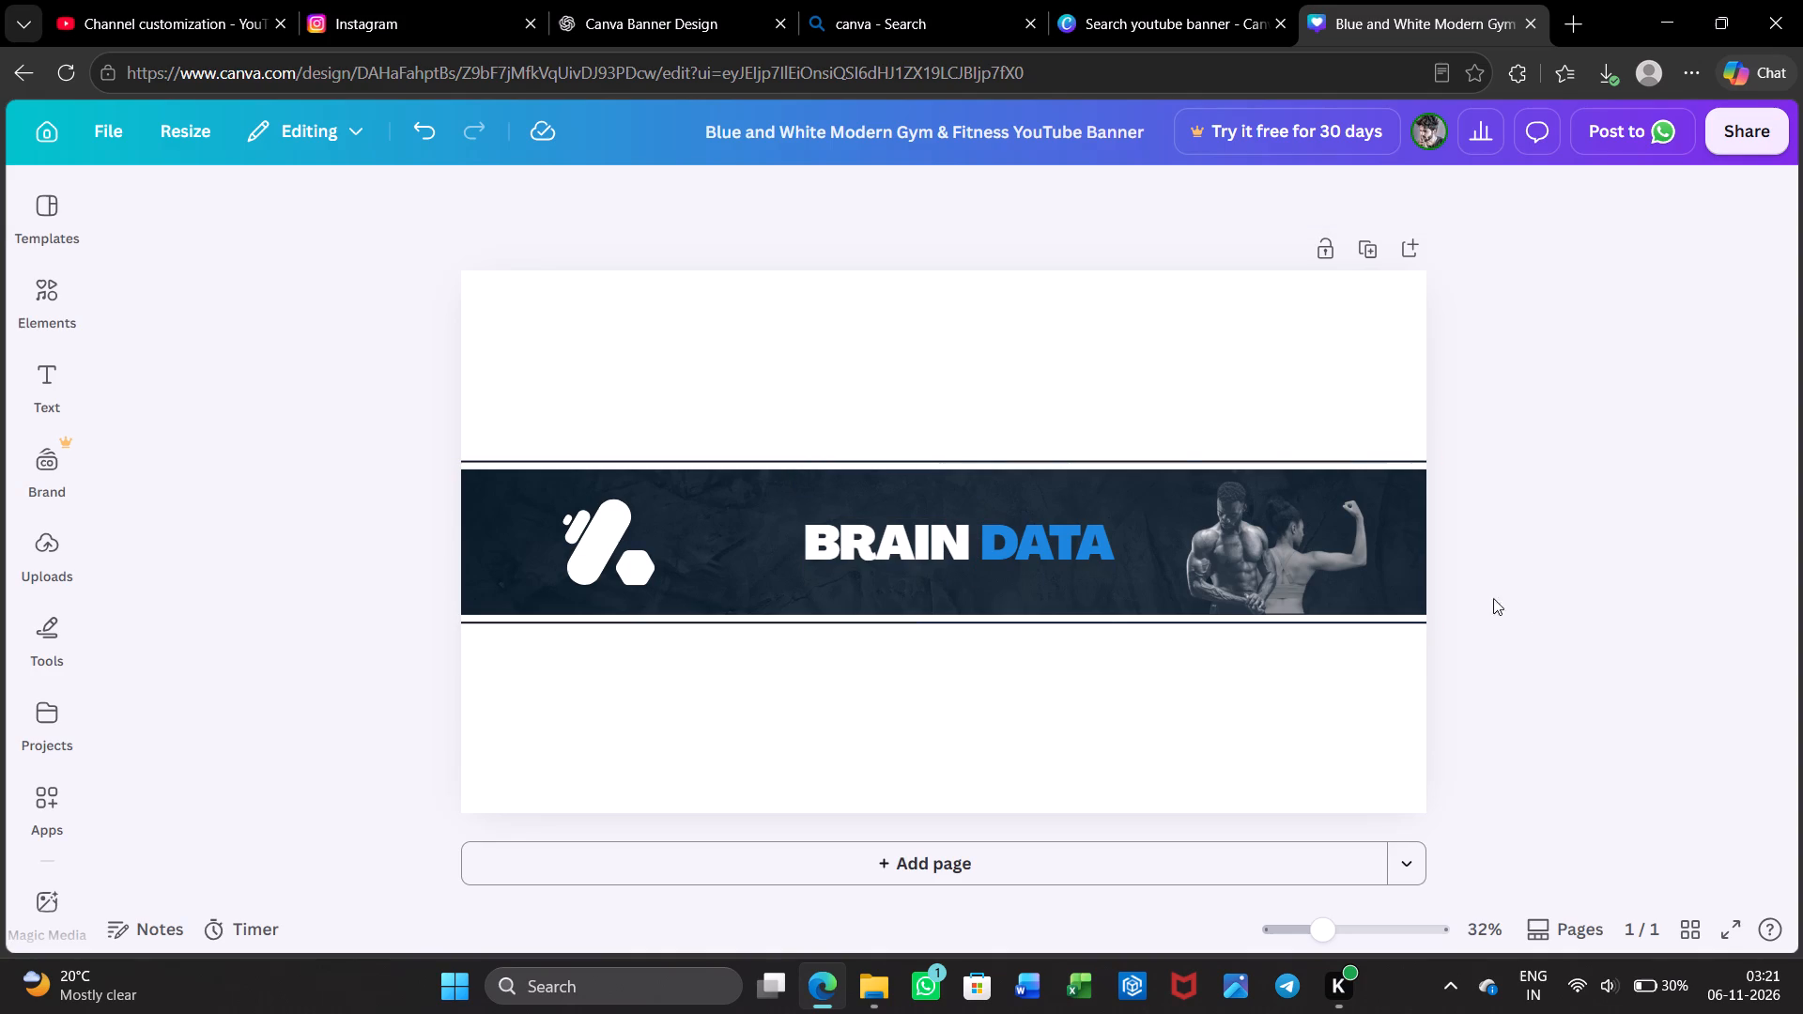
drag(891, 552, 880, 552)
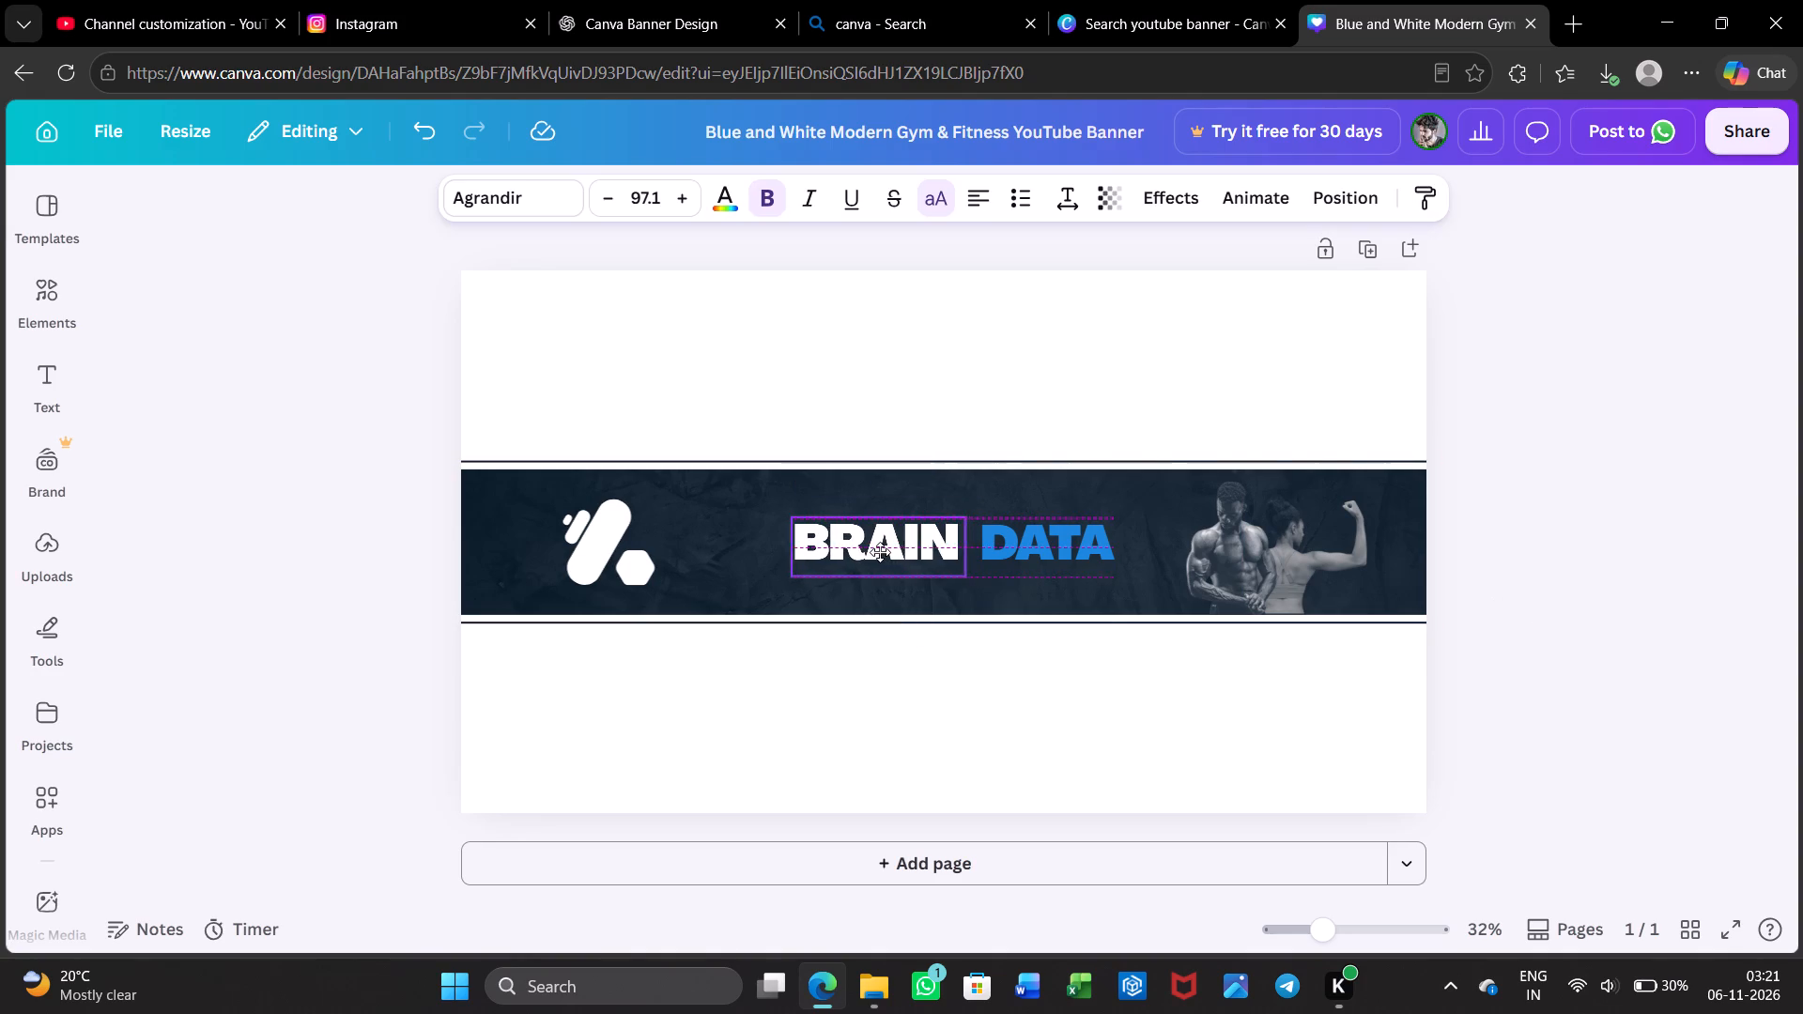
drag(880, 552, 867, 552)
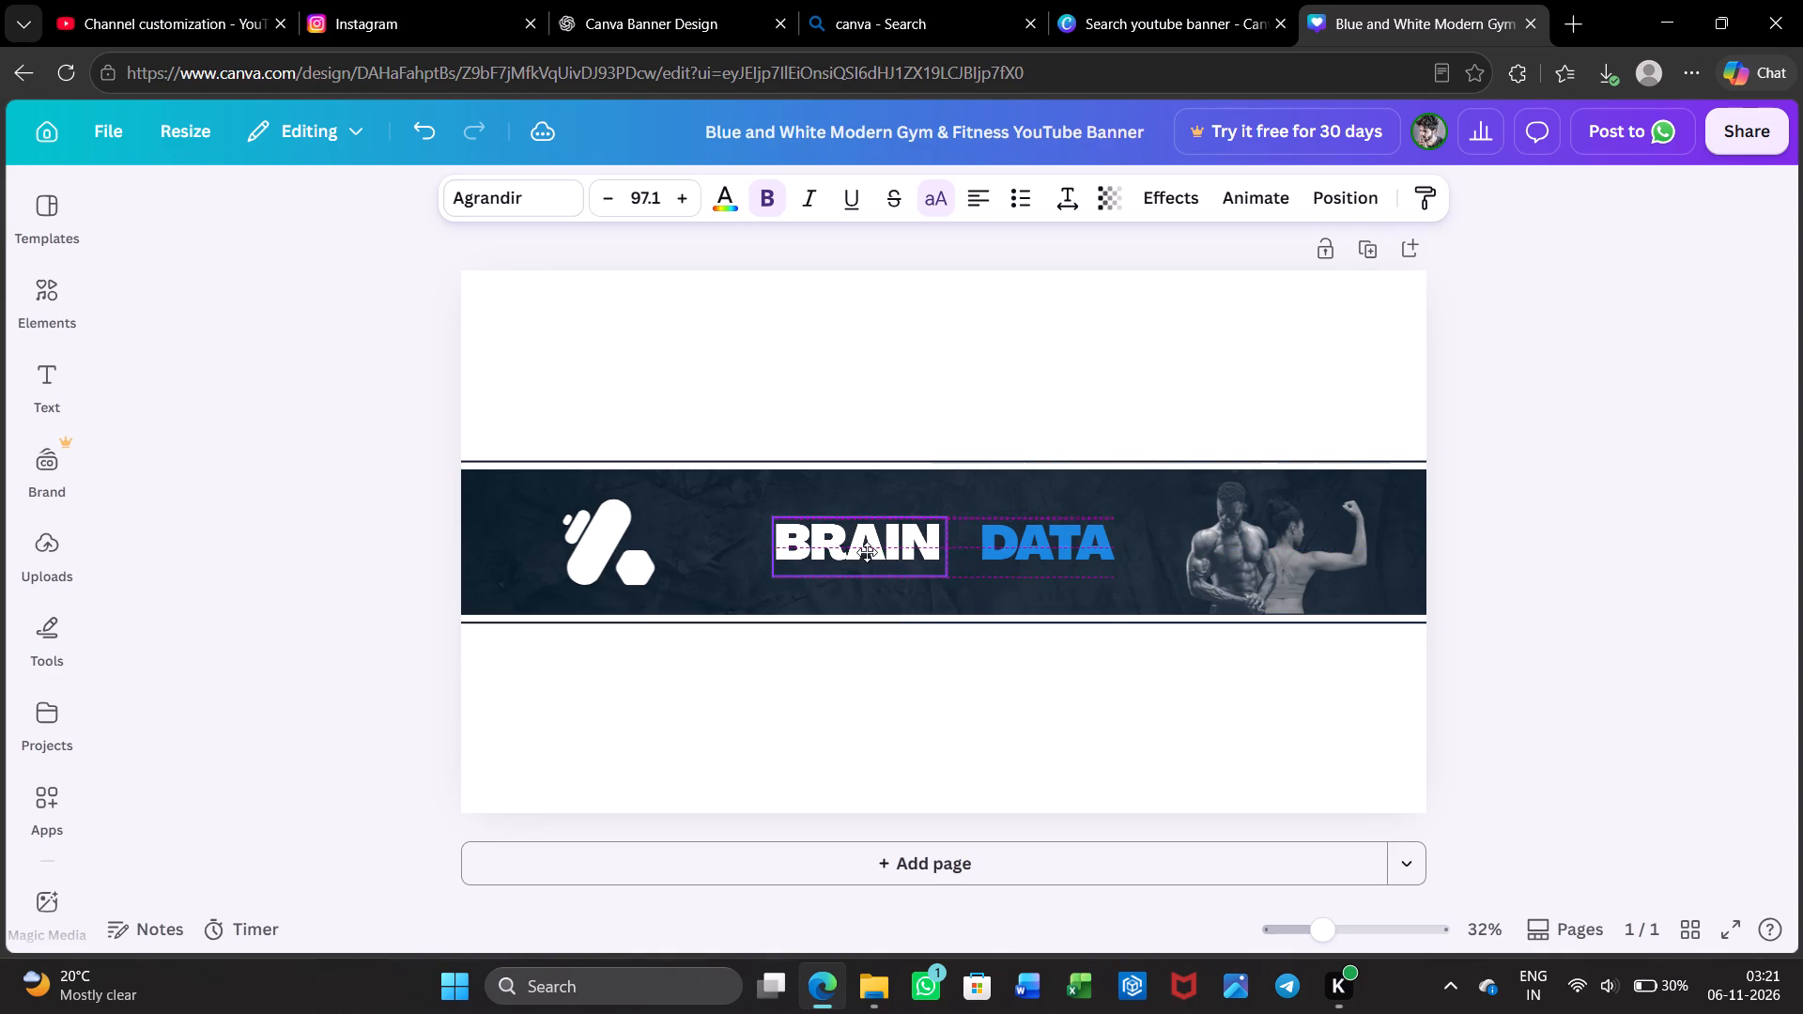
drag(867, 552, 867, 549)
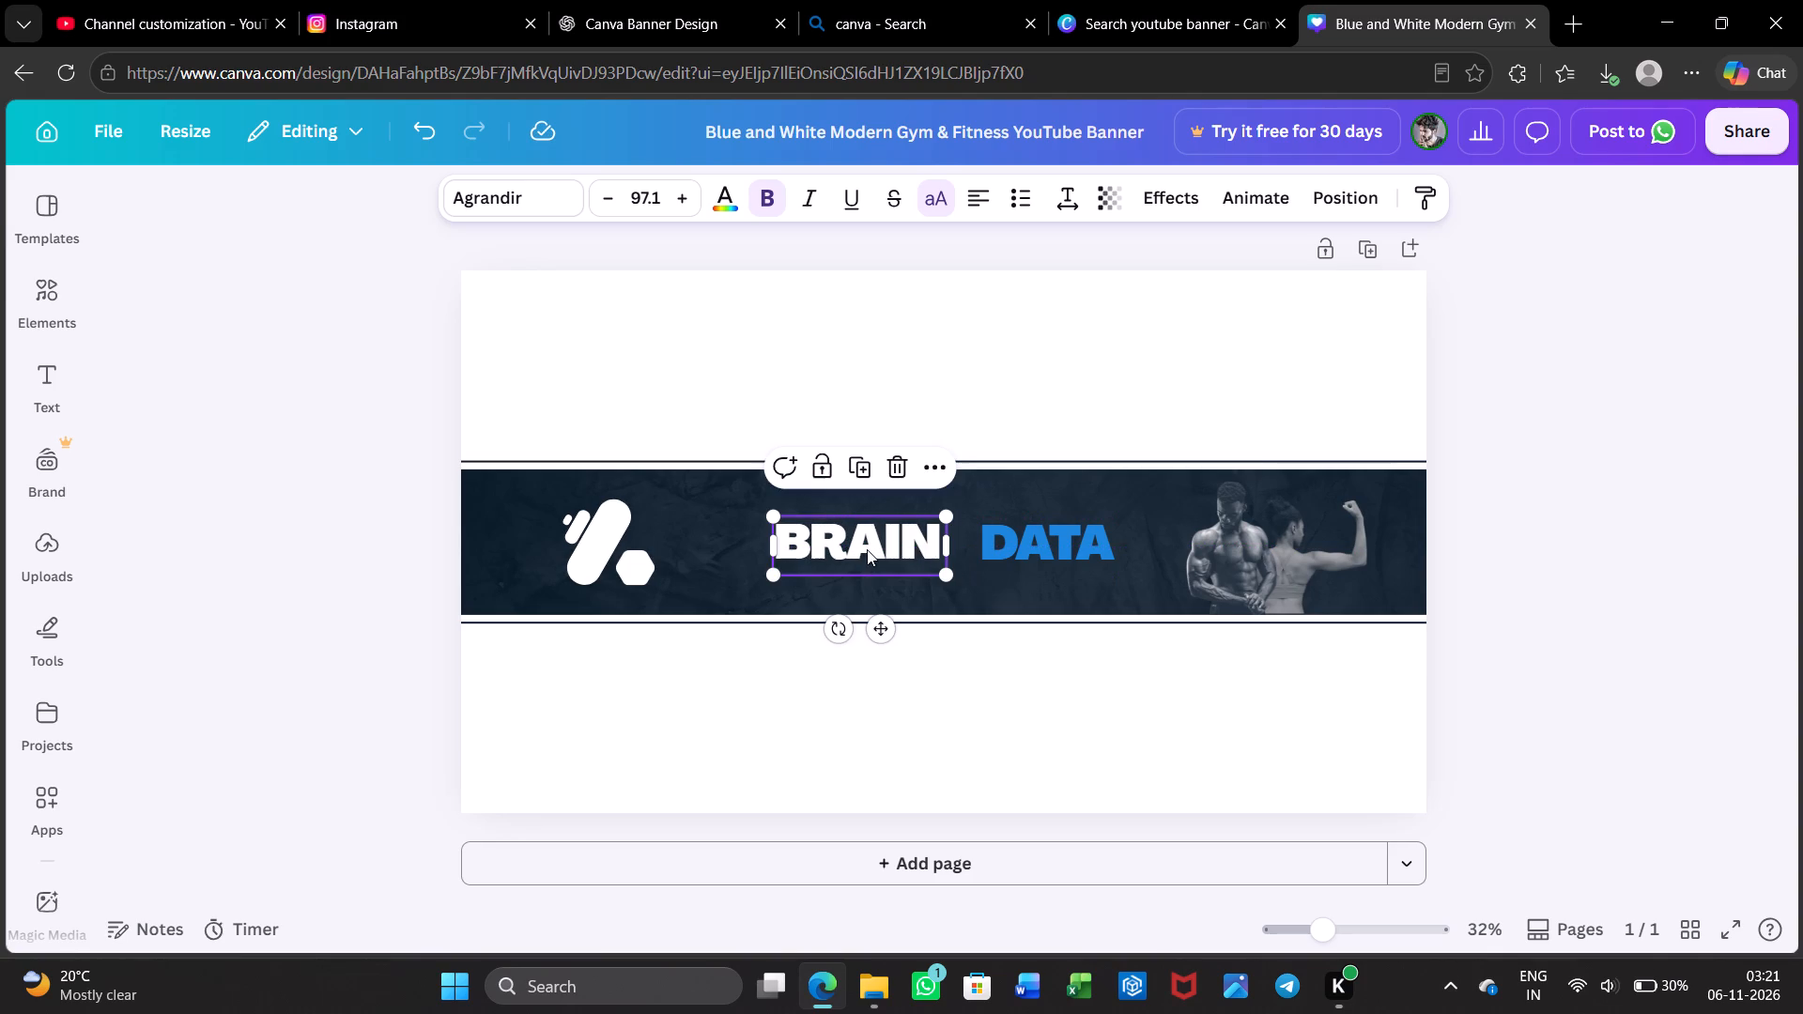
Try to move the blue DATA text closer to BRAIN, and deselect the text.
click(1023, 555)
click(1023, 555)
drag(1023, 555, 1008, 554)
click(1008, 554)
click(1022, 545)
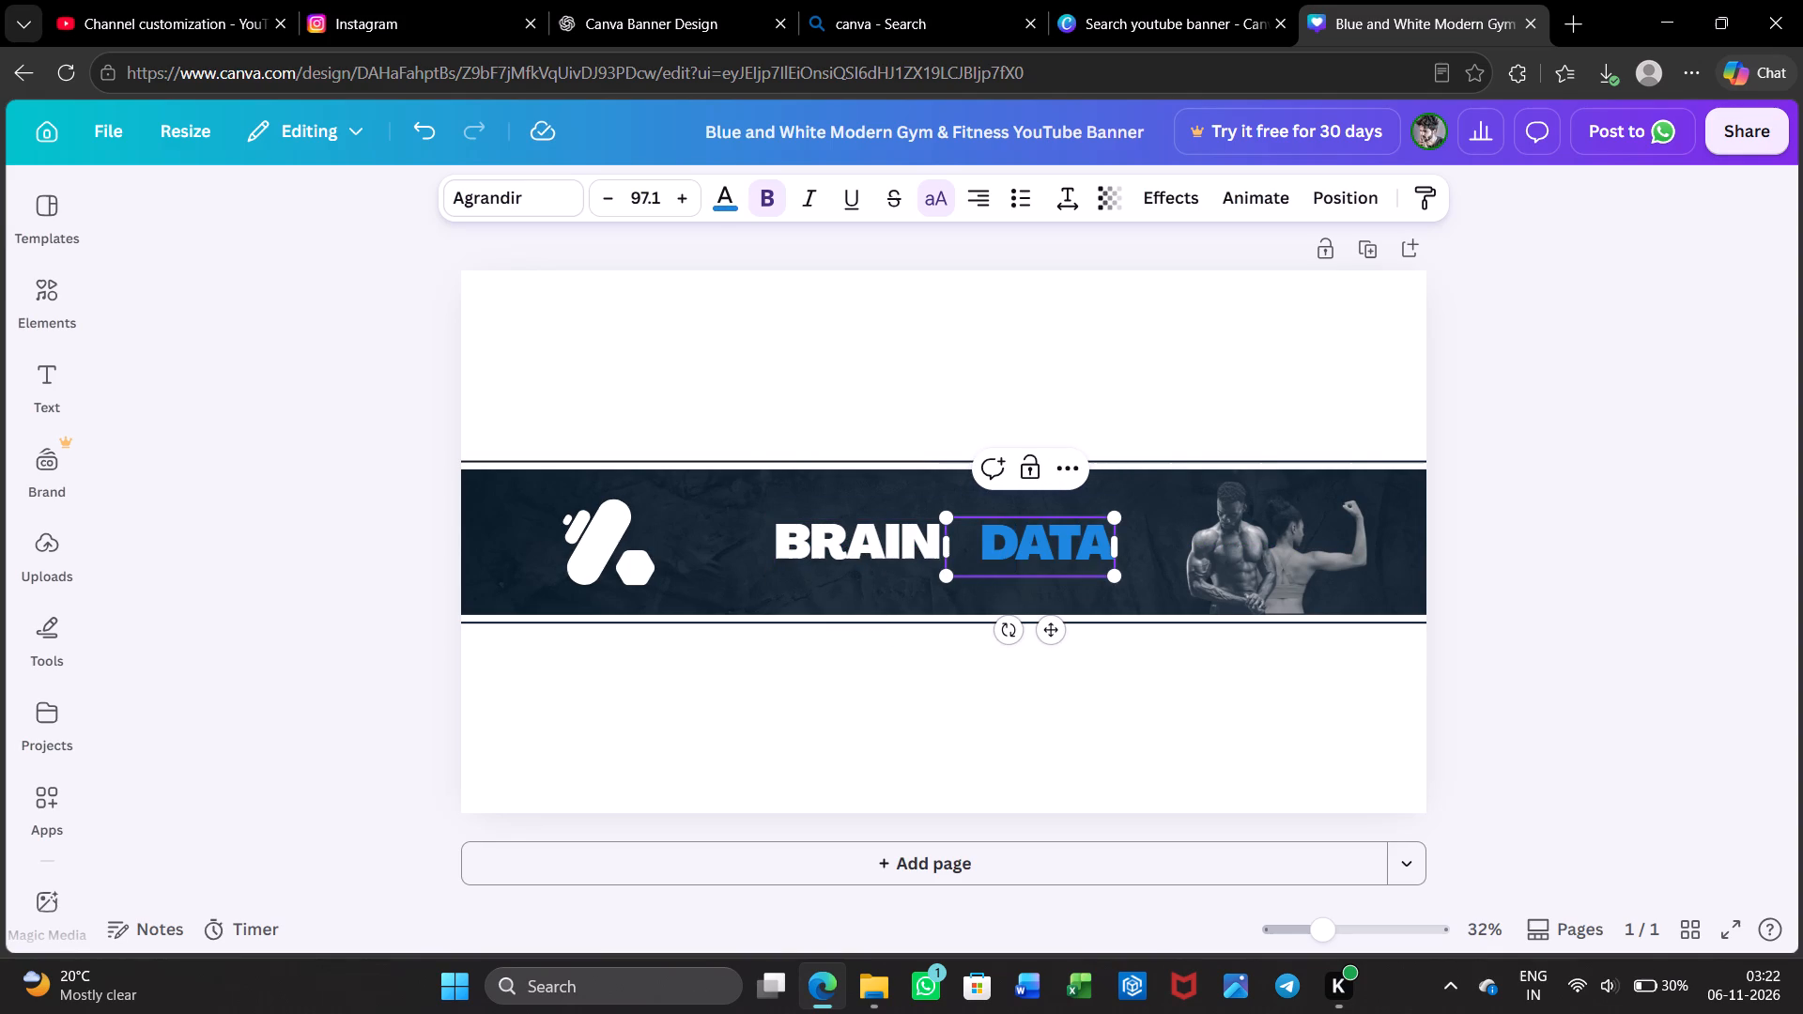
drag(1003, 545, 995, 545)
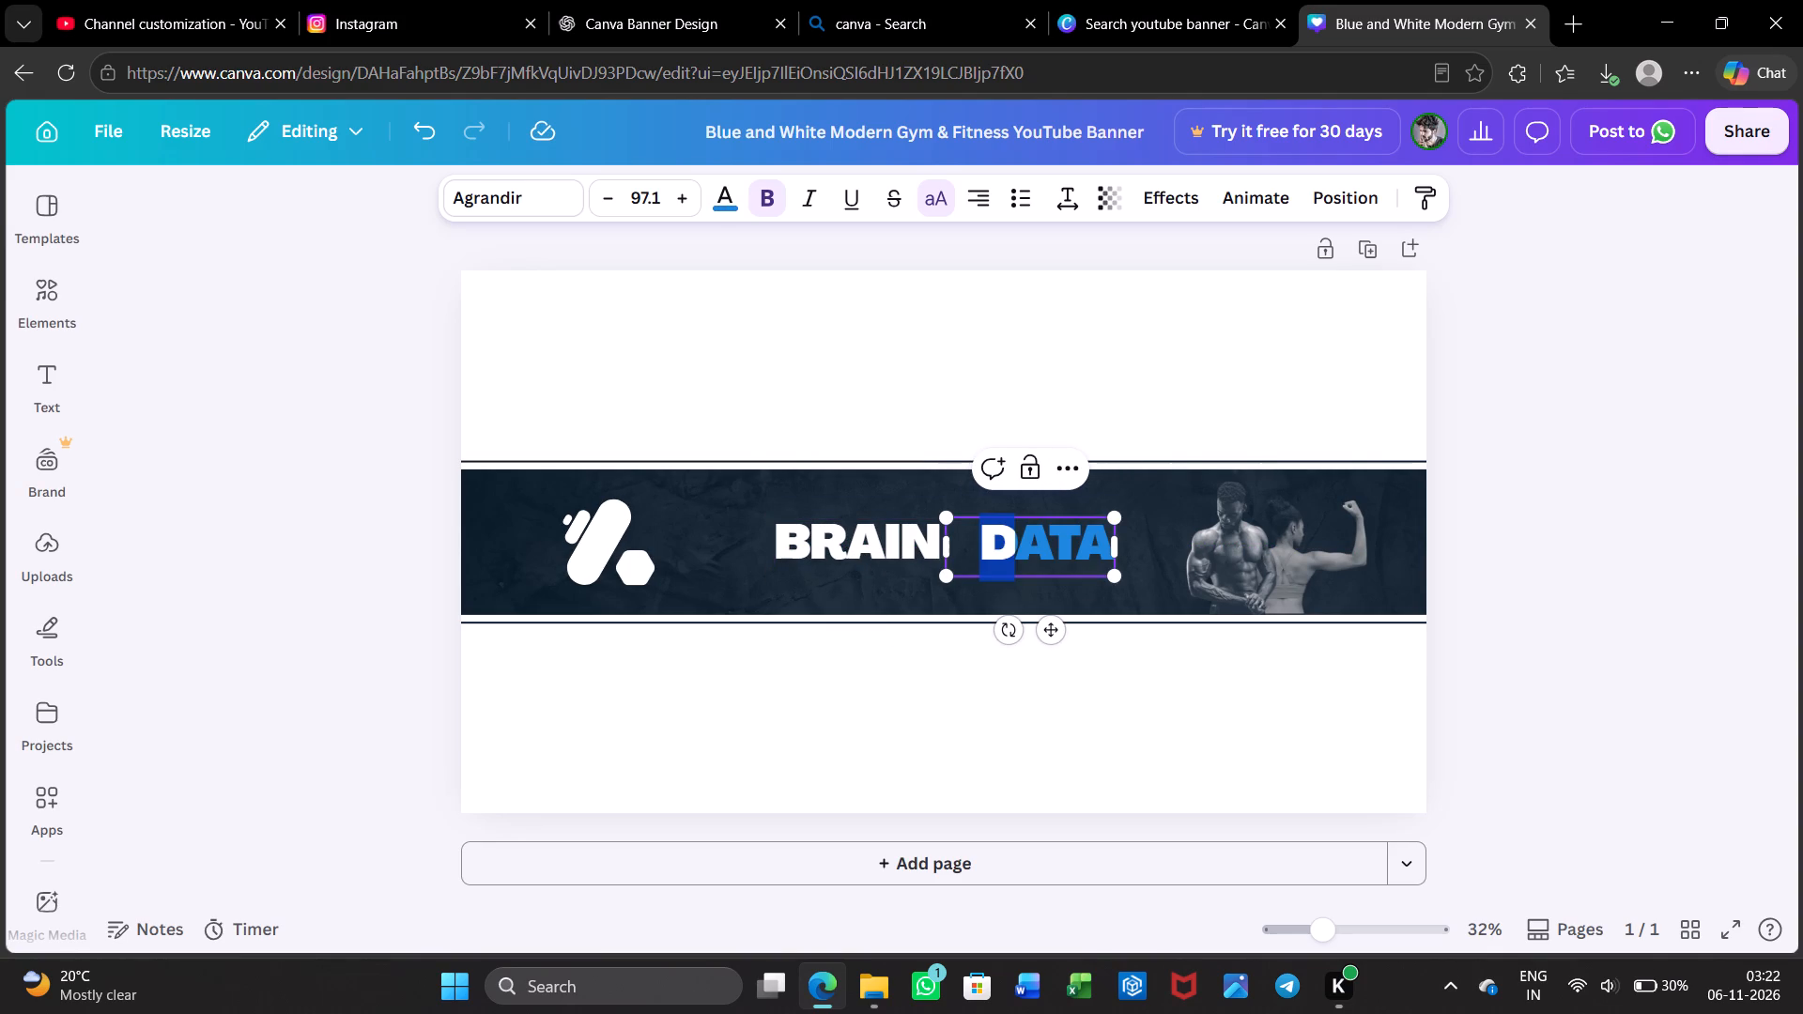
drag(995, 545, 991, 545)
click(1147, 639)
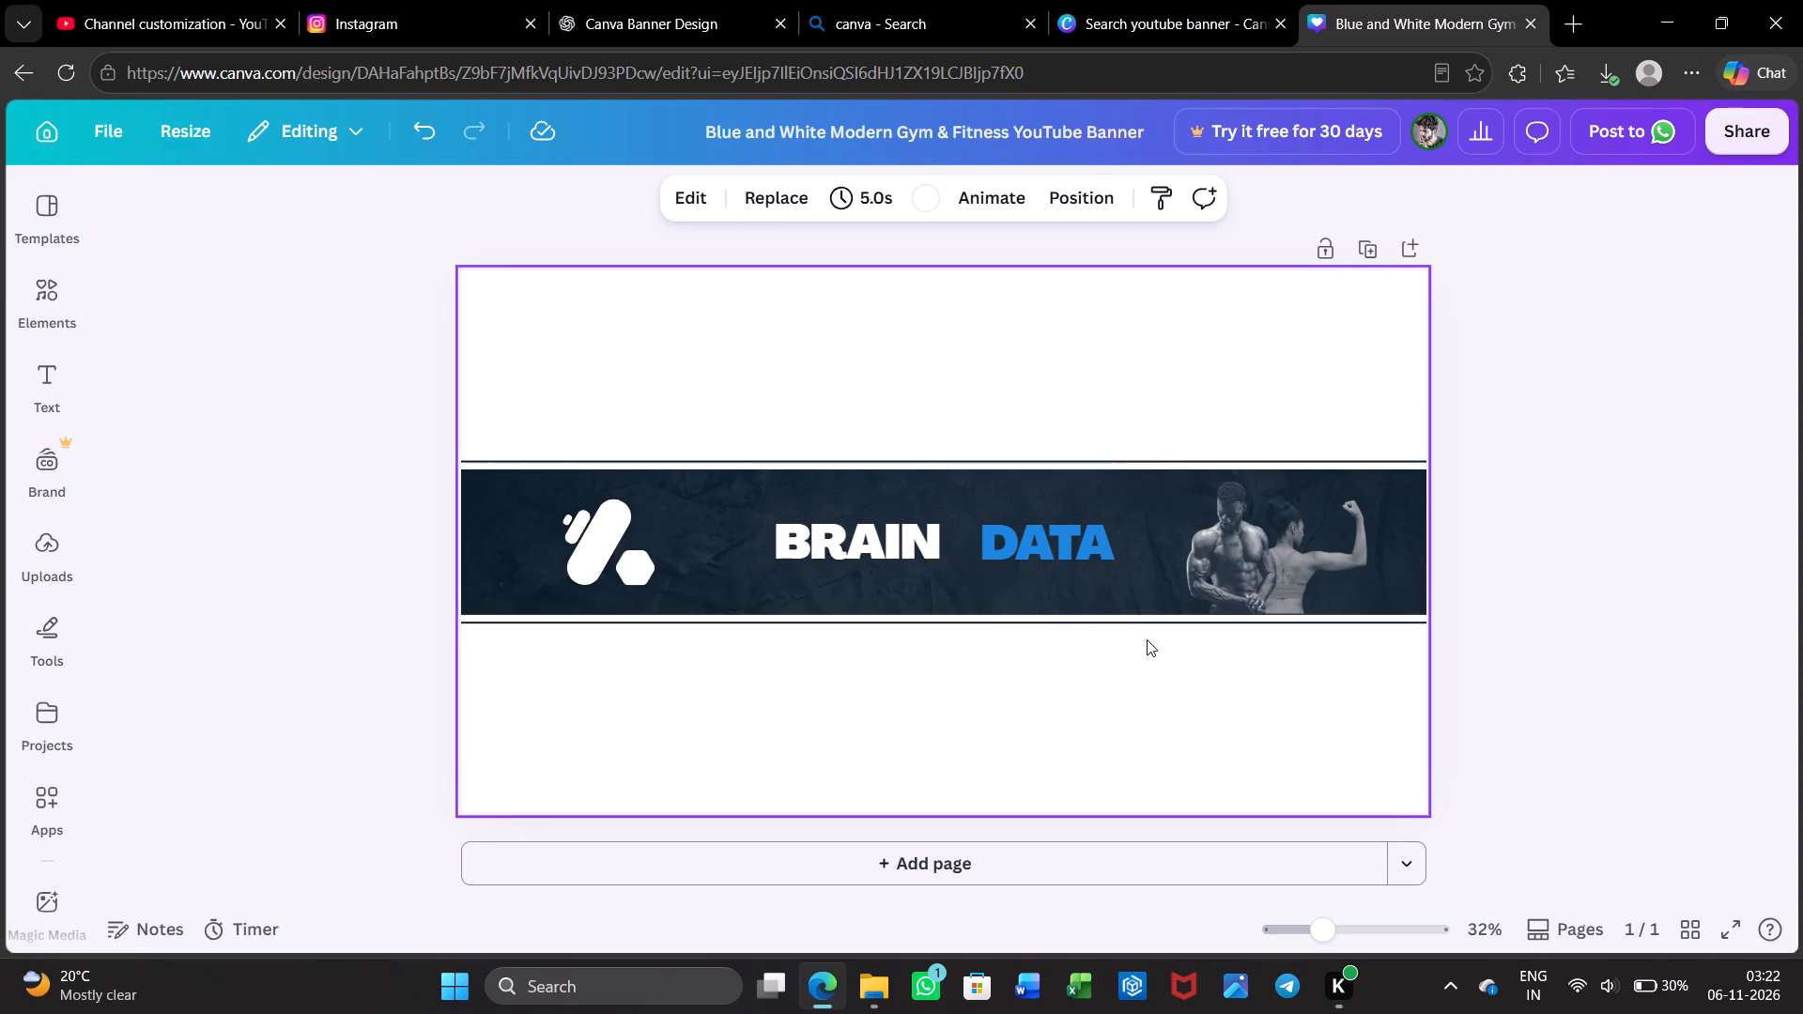
Move the blue DATA text right up against BRAIN on the same line, and deselect it.
drag(1055, 541, 1040, 541)
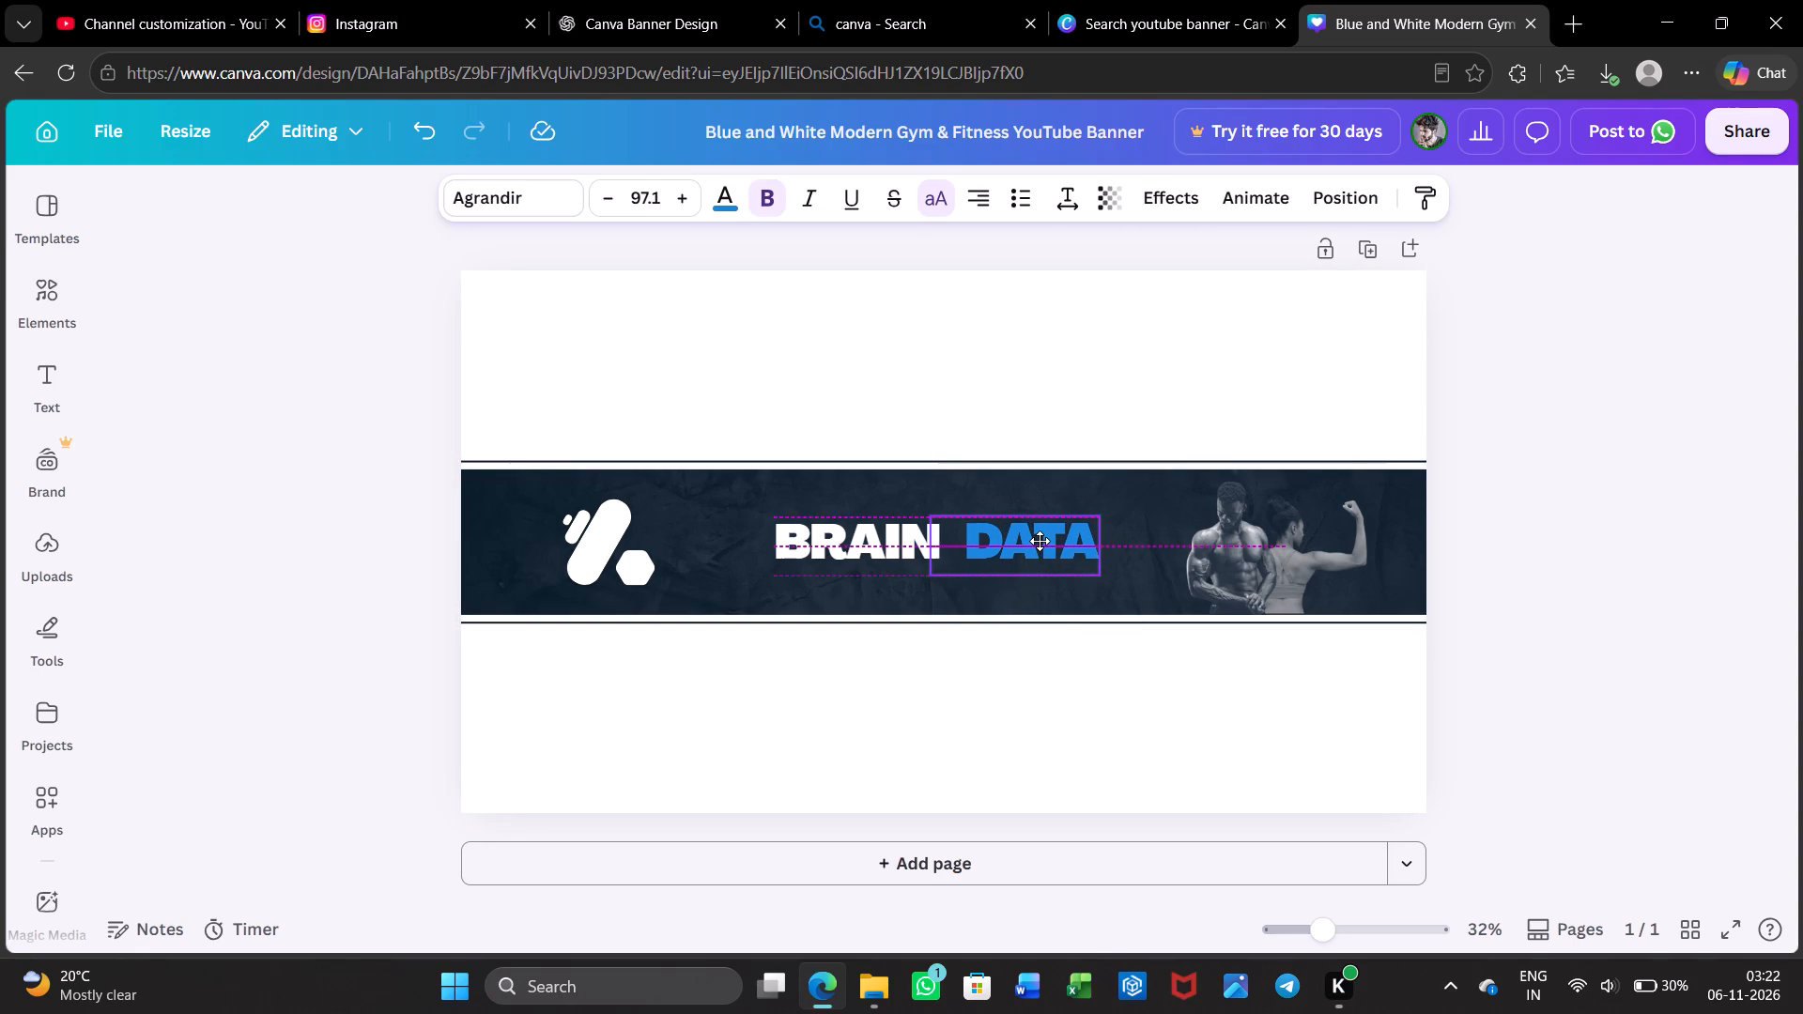
drag(1040, 541, 1028, 542)
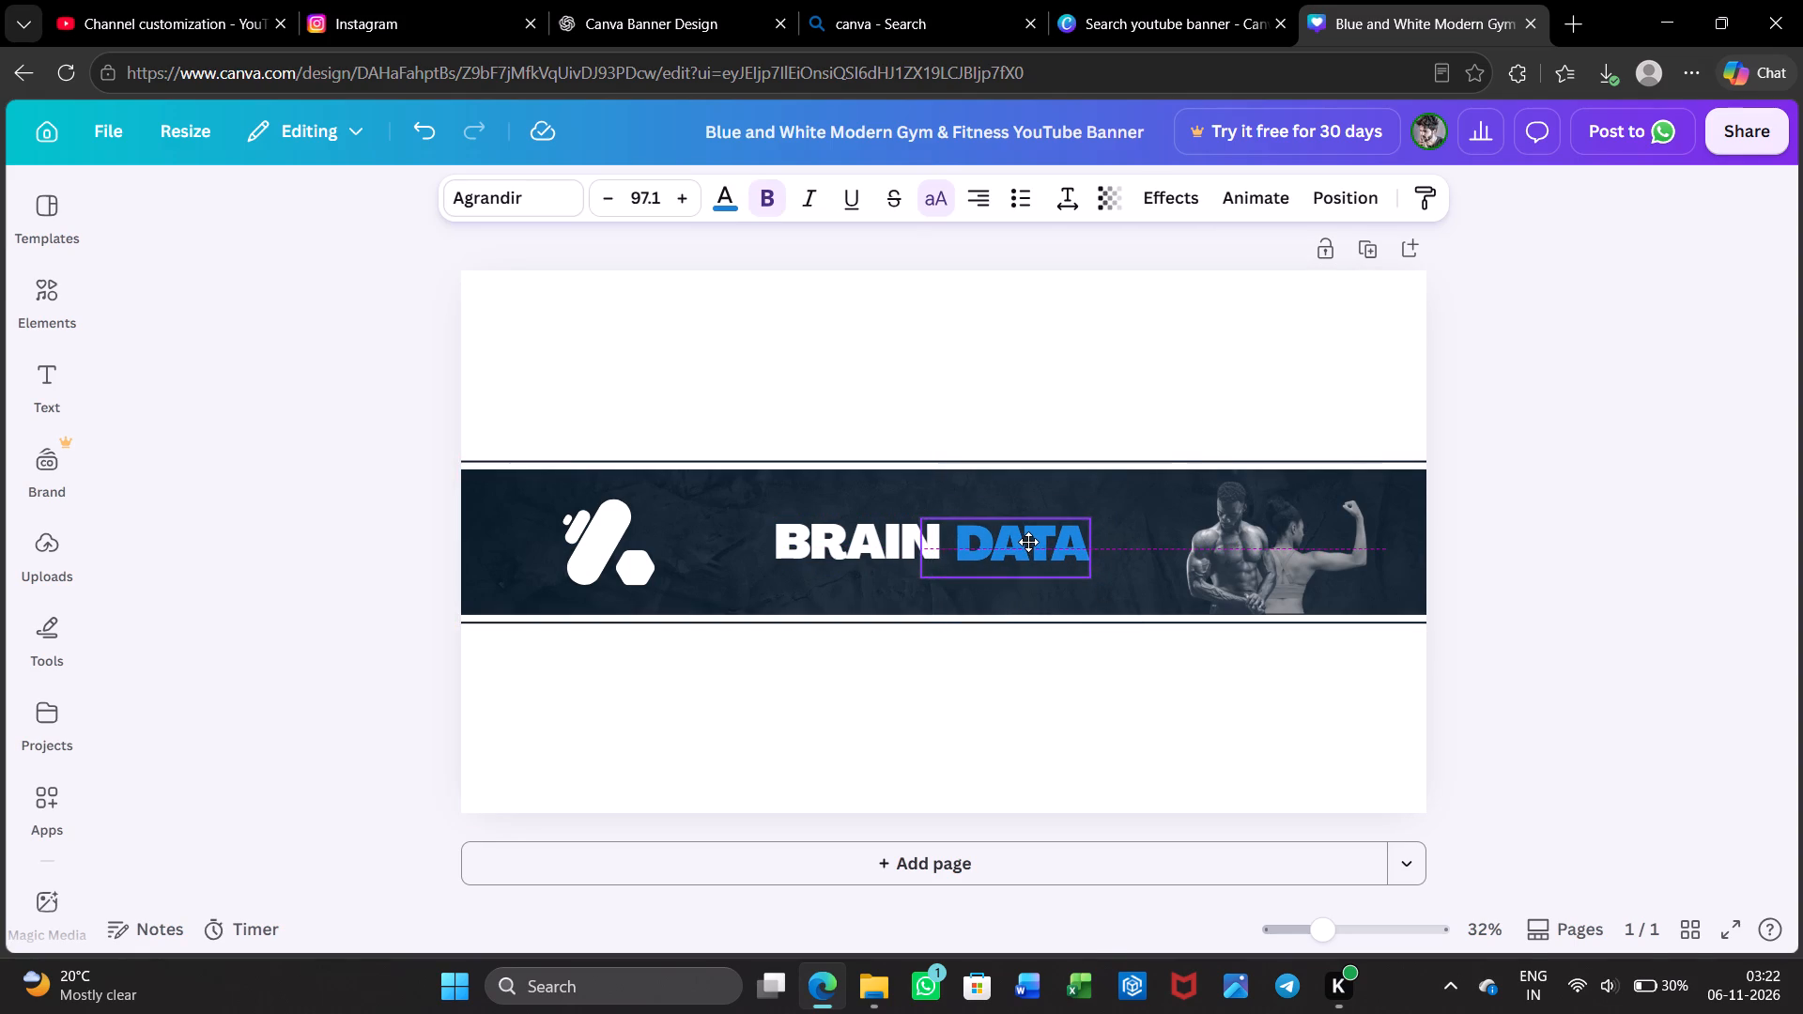
drag(1028, 542, 1025, 541)
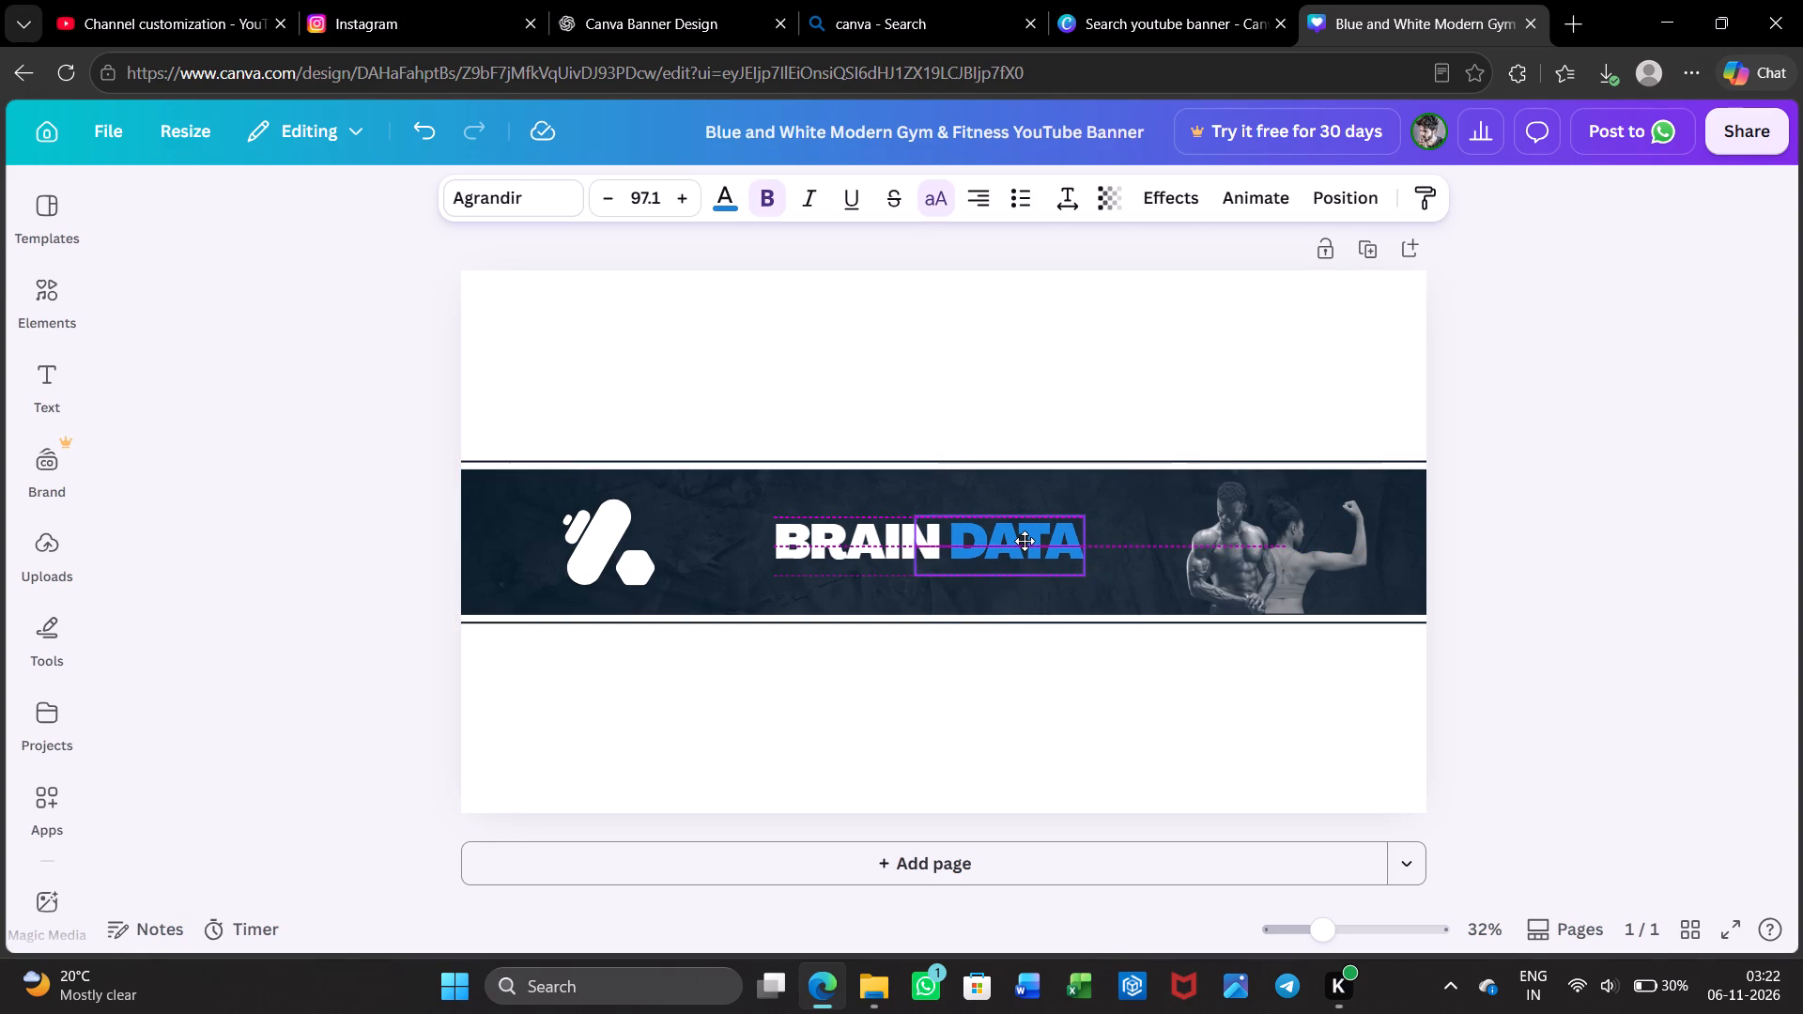
drag(1025, 541, 1018, 540)
click(1503, 601)
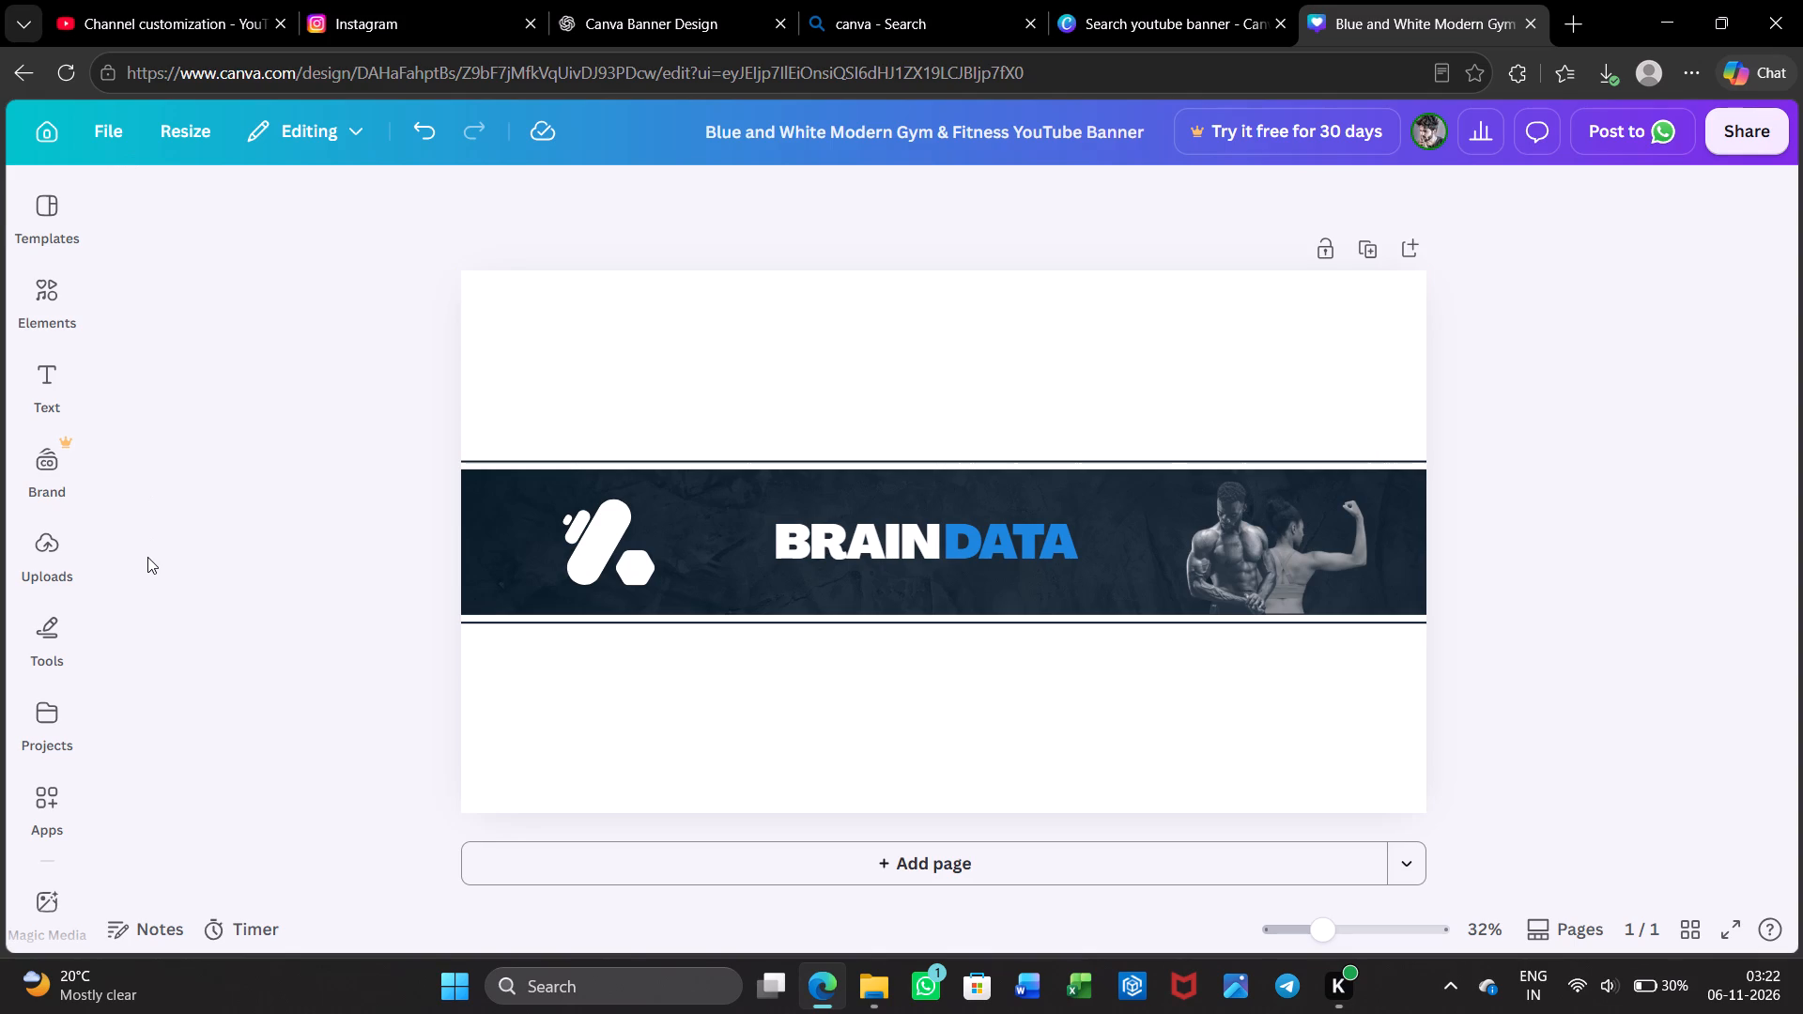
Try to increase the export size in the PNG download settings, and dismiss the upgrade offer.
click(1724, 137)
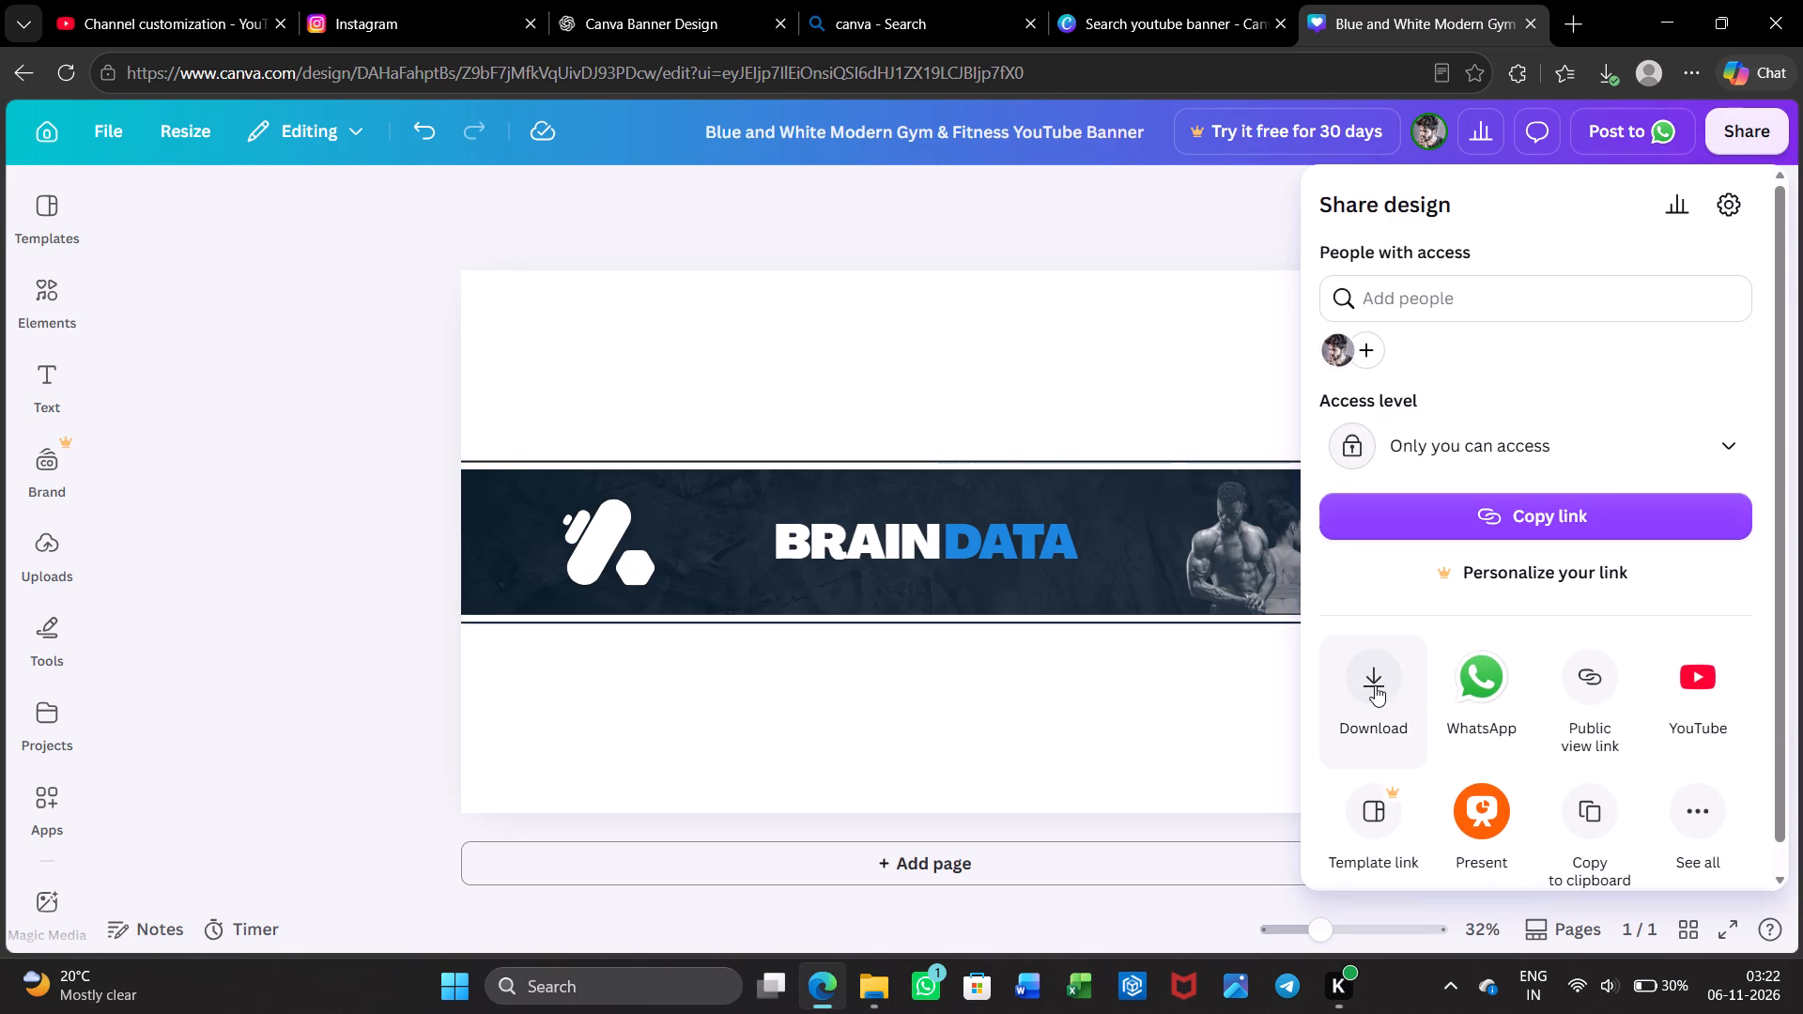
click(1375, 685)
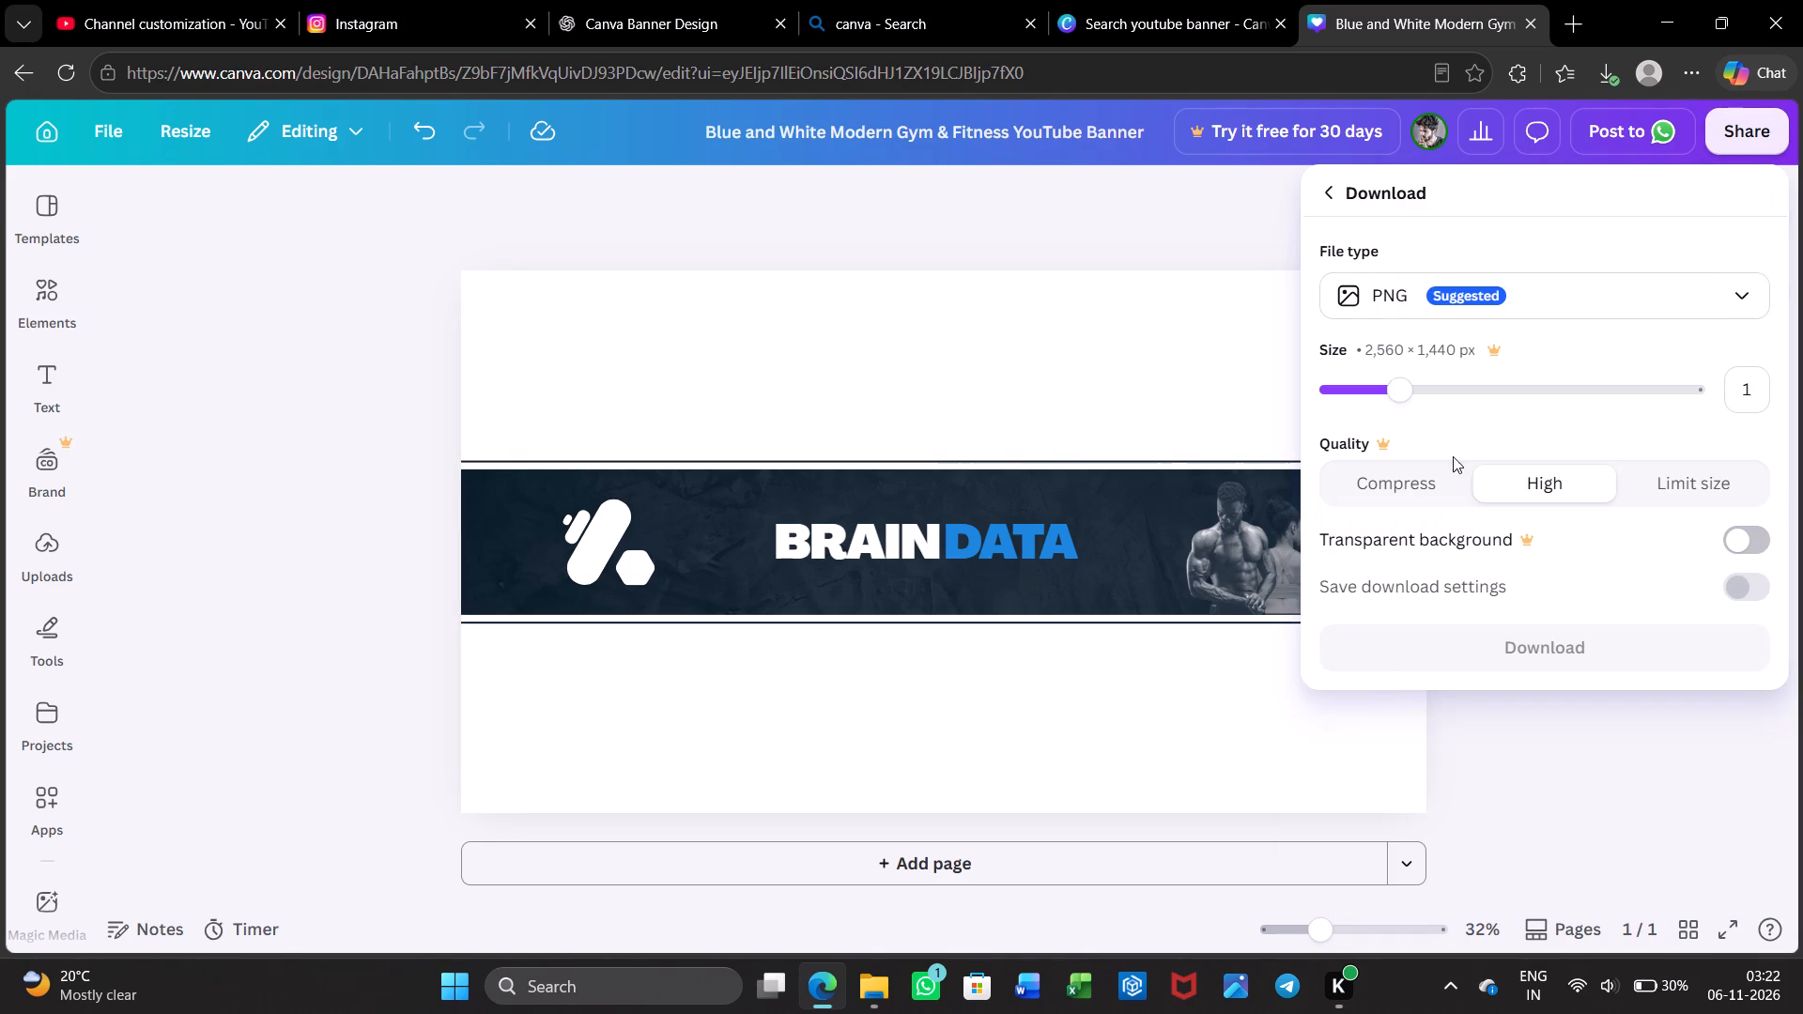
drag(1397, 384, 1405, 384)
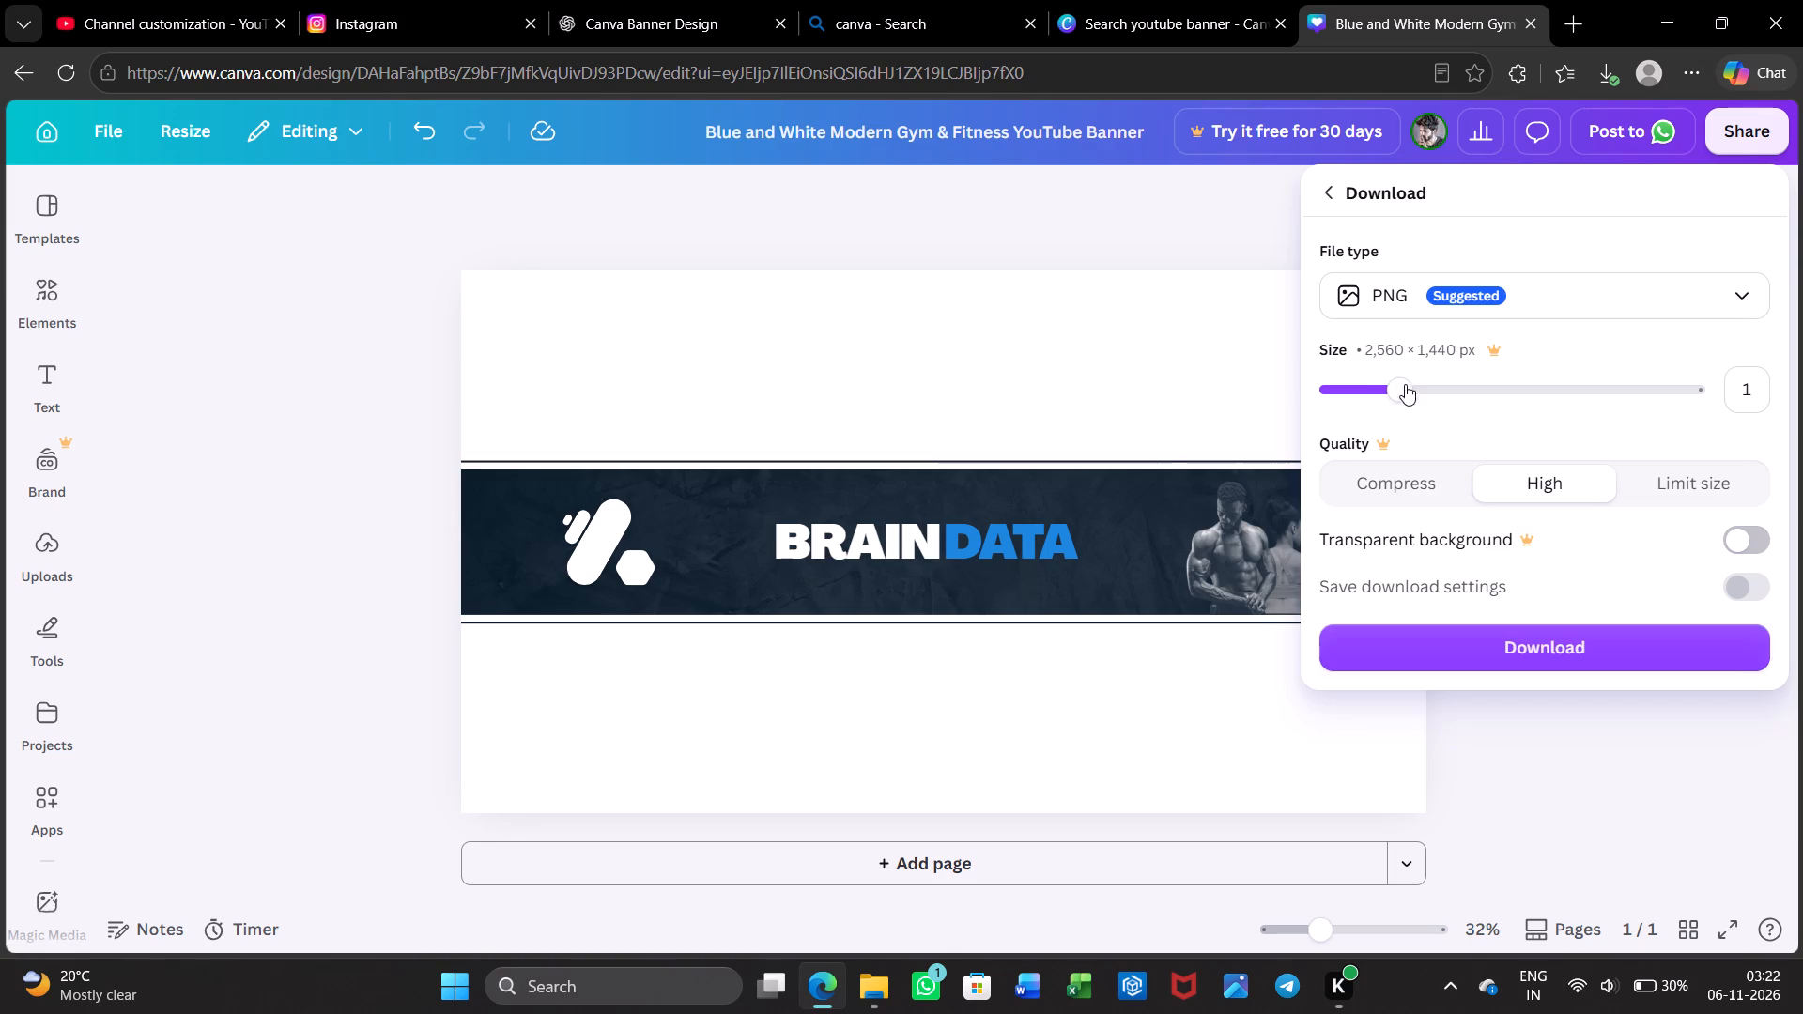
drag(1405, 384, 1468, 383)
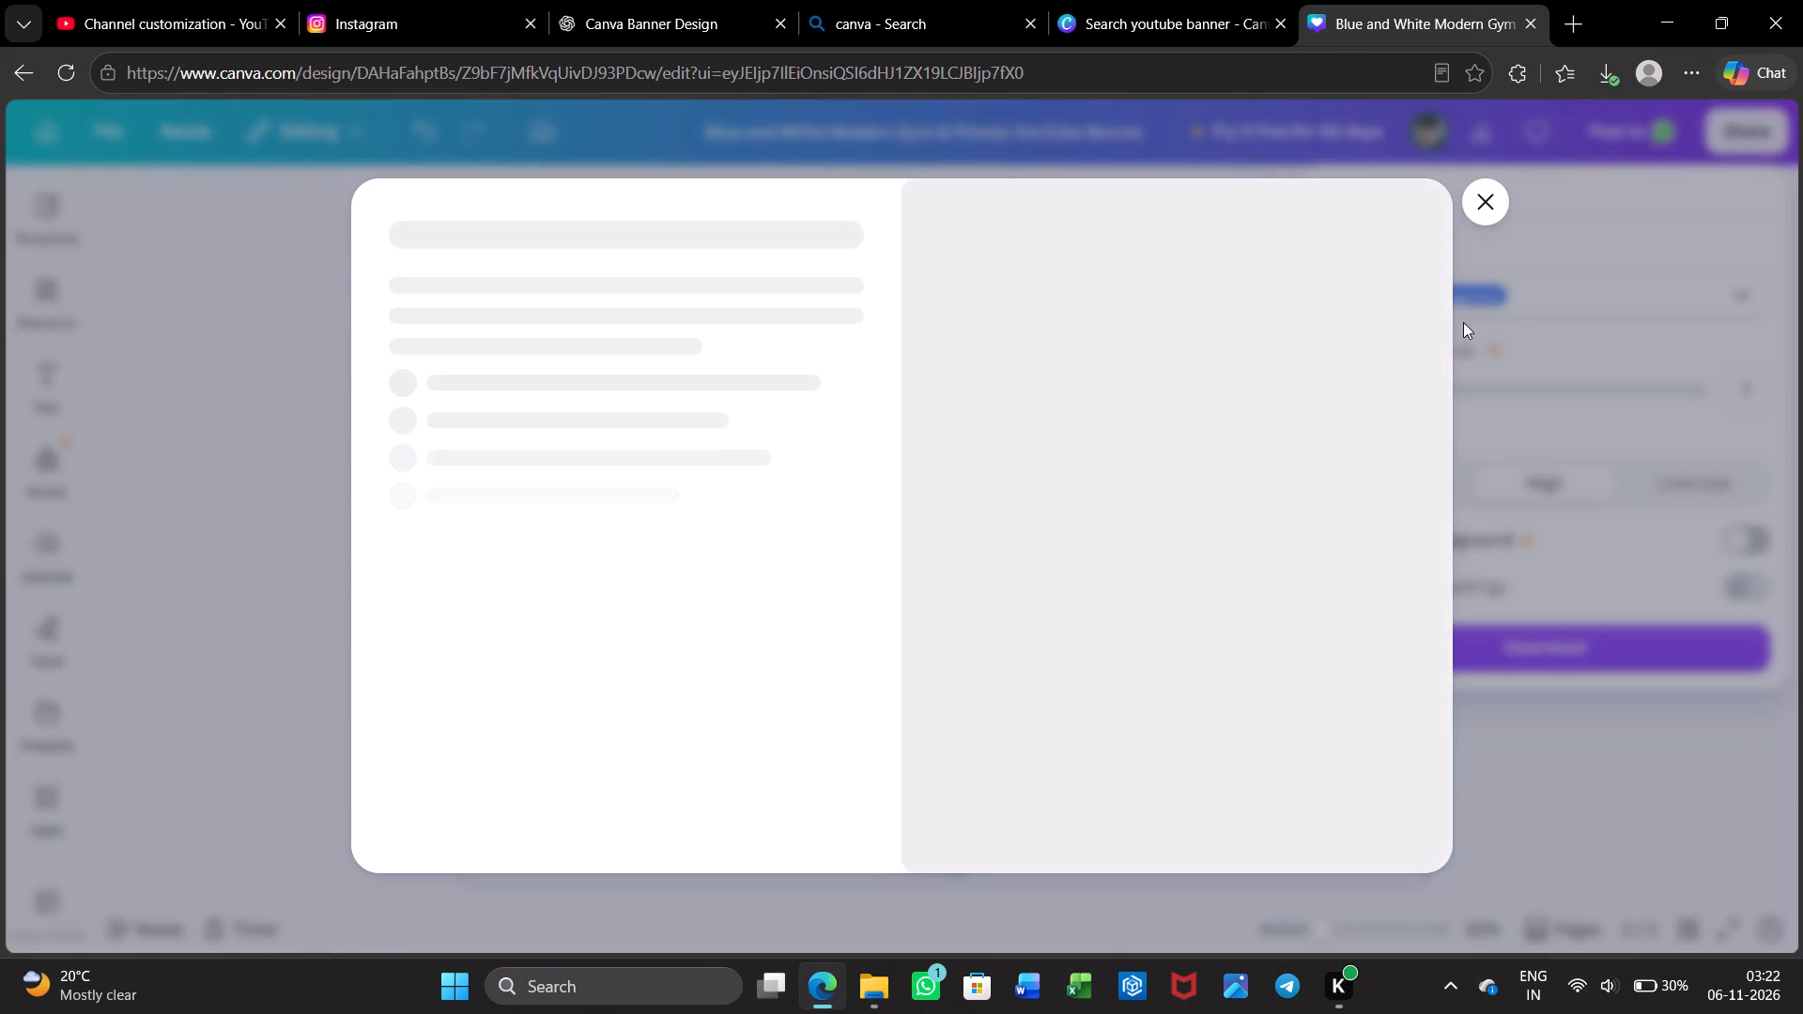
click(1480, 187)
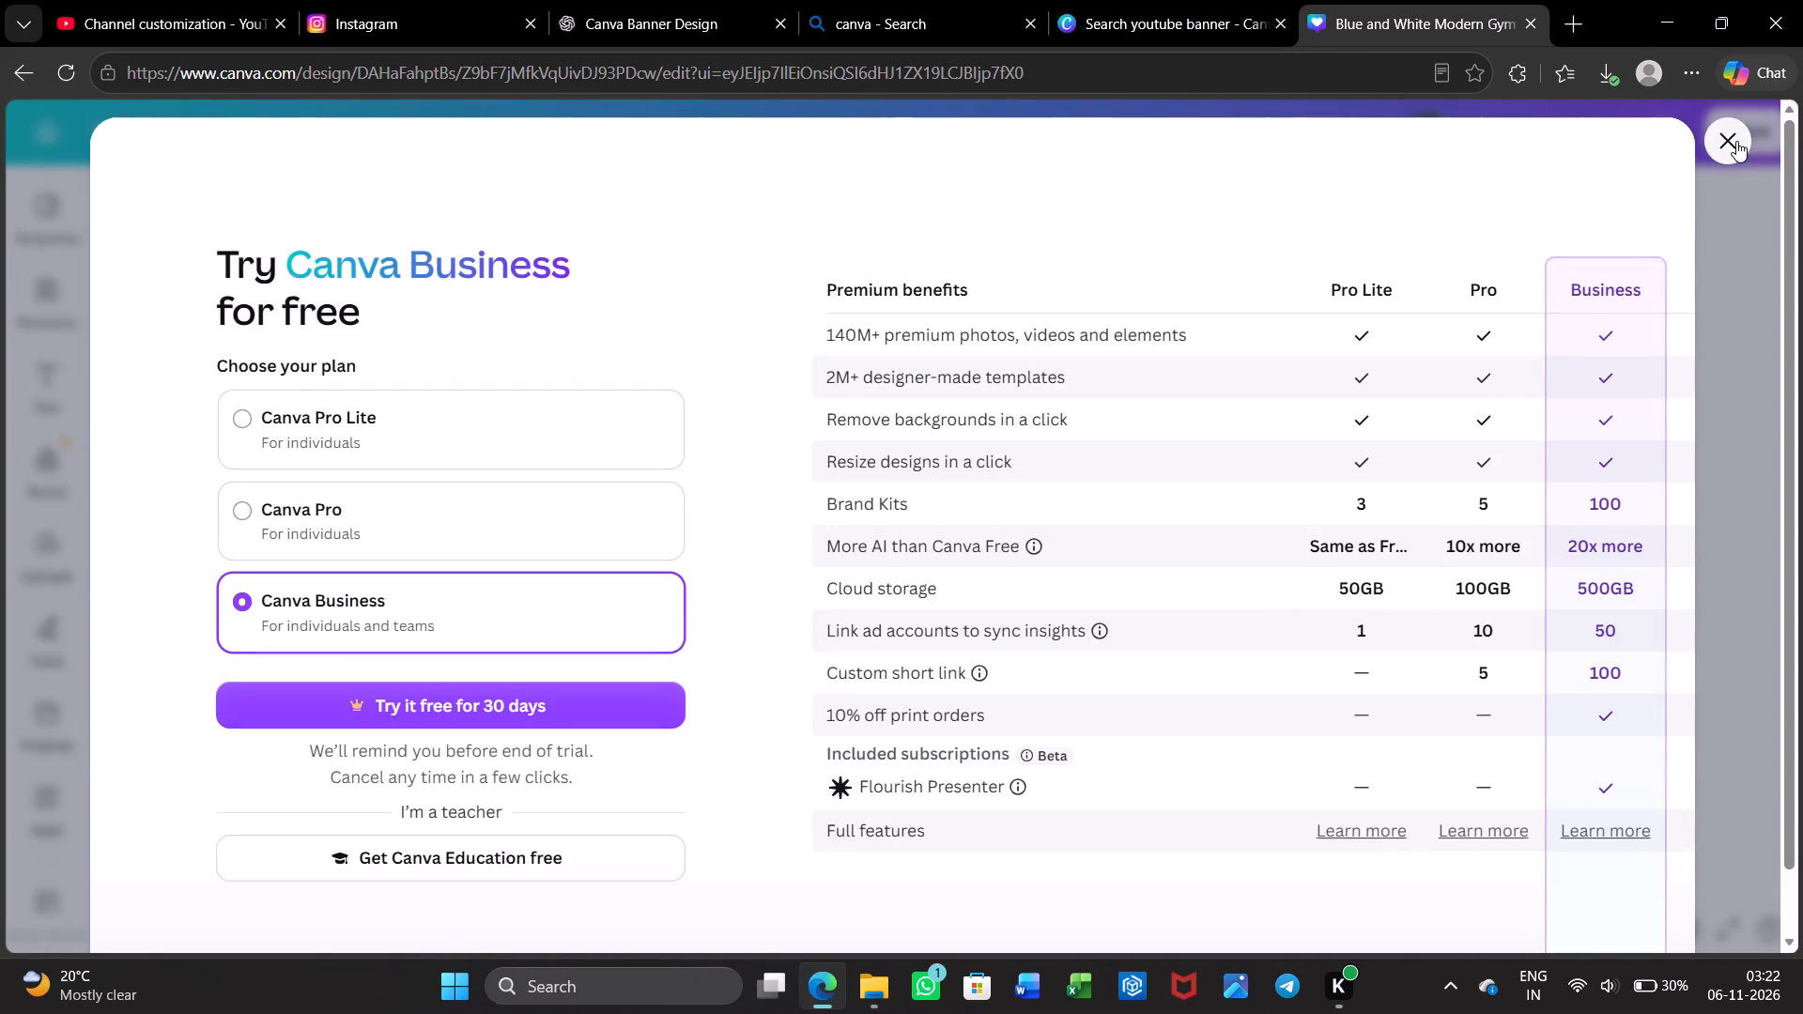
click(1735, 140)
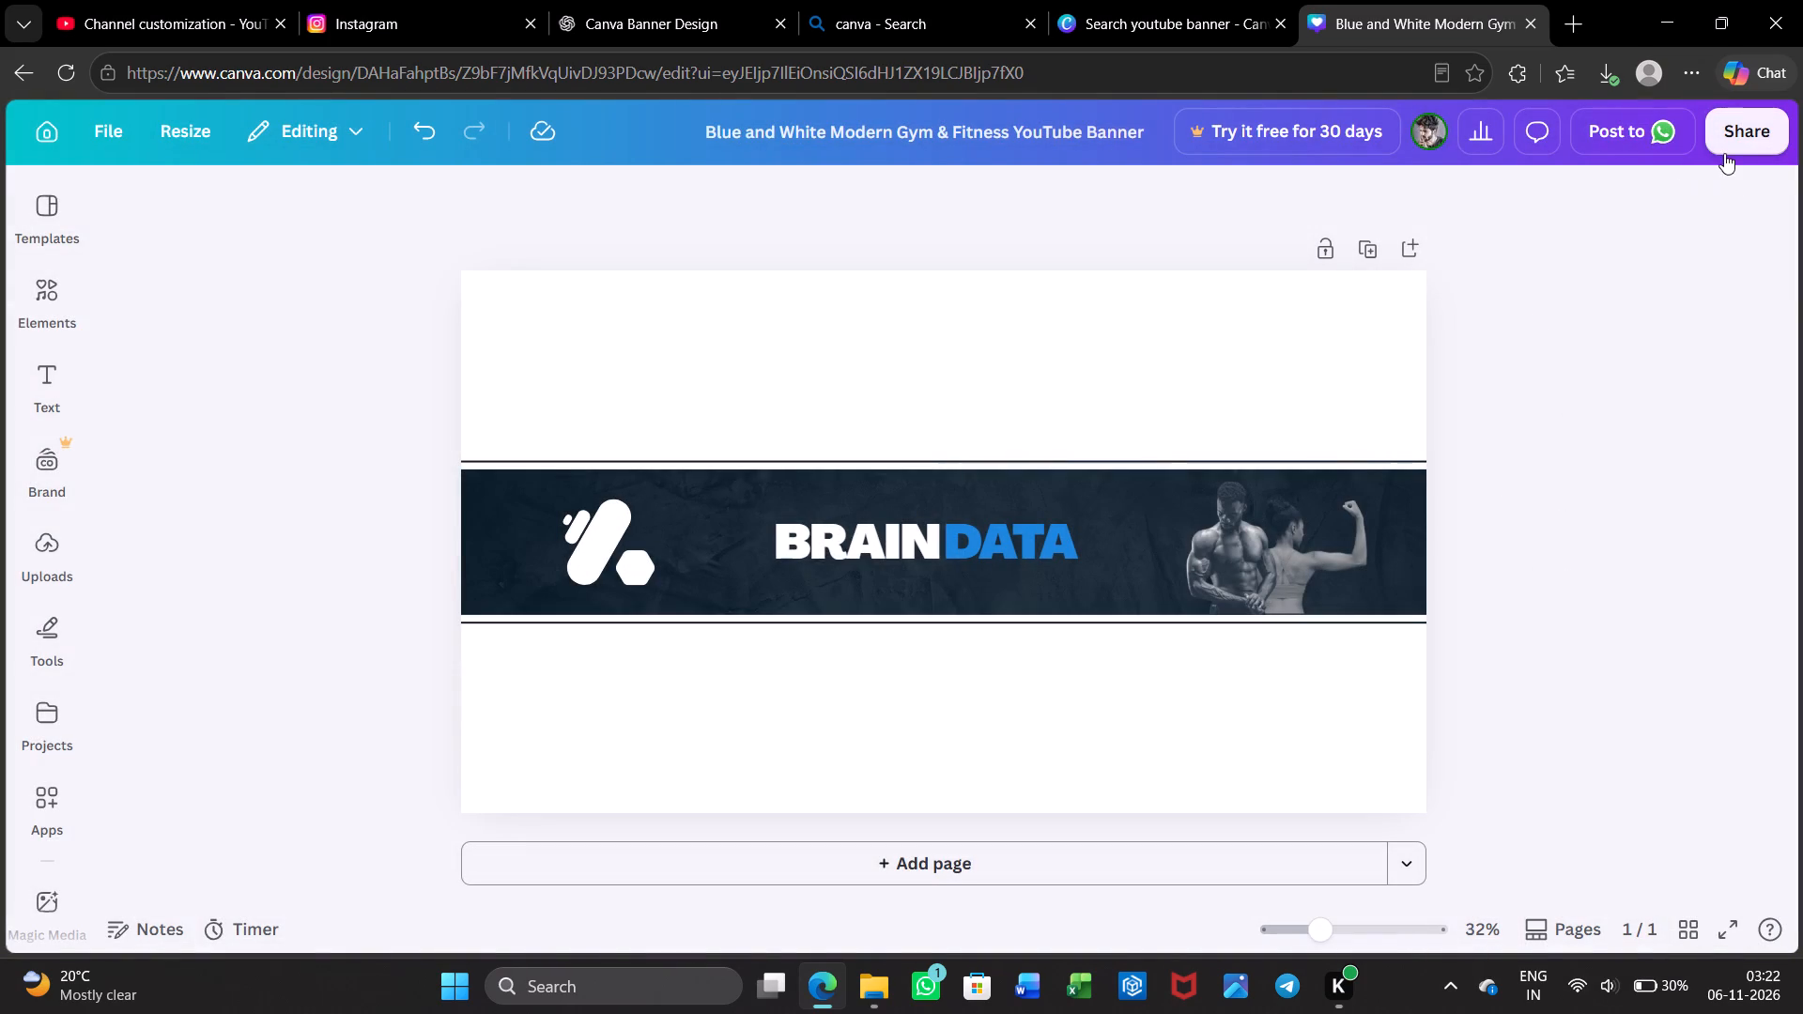
Download the banner design as a PNG at 2,560 × 1,440 px, and dismiss the download notices.
click(1724, 152)
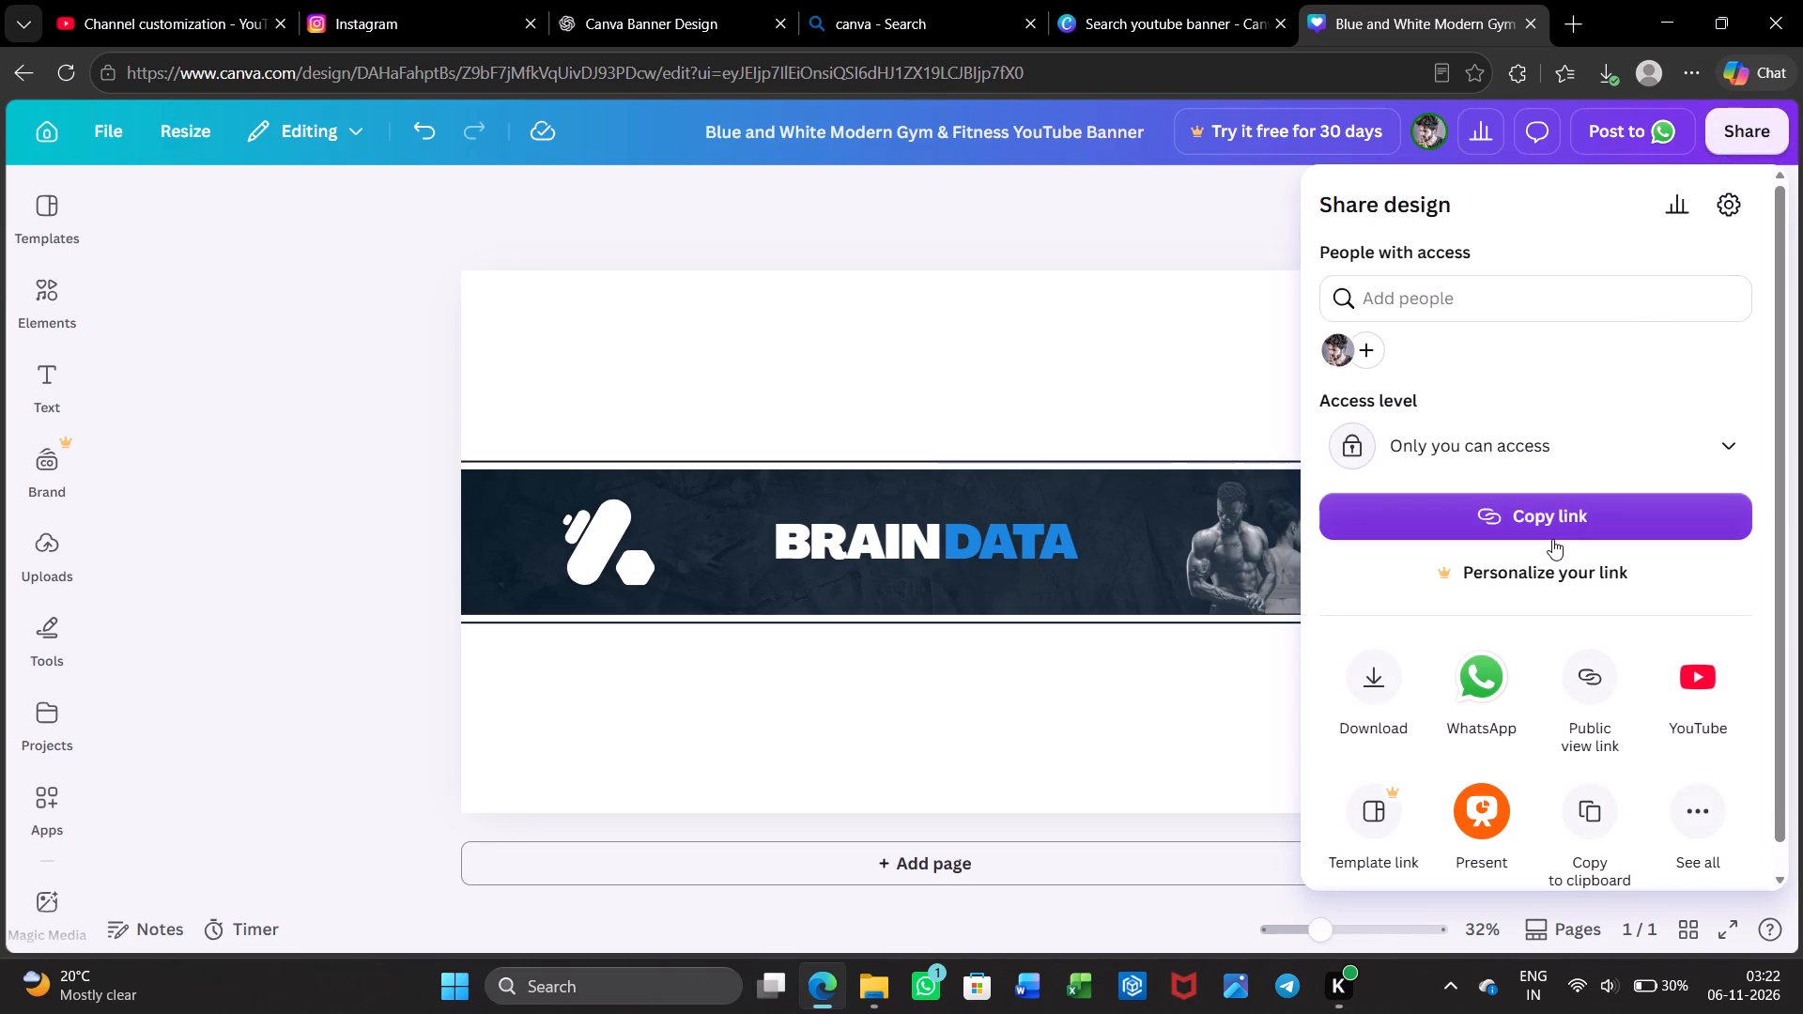
click(1380, 665)
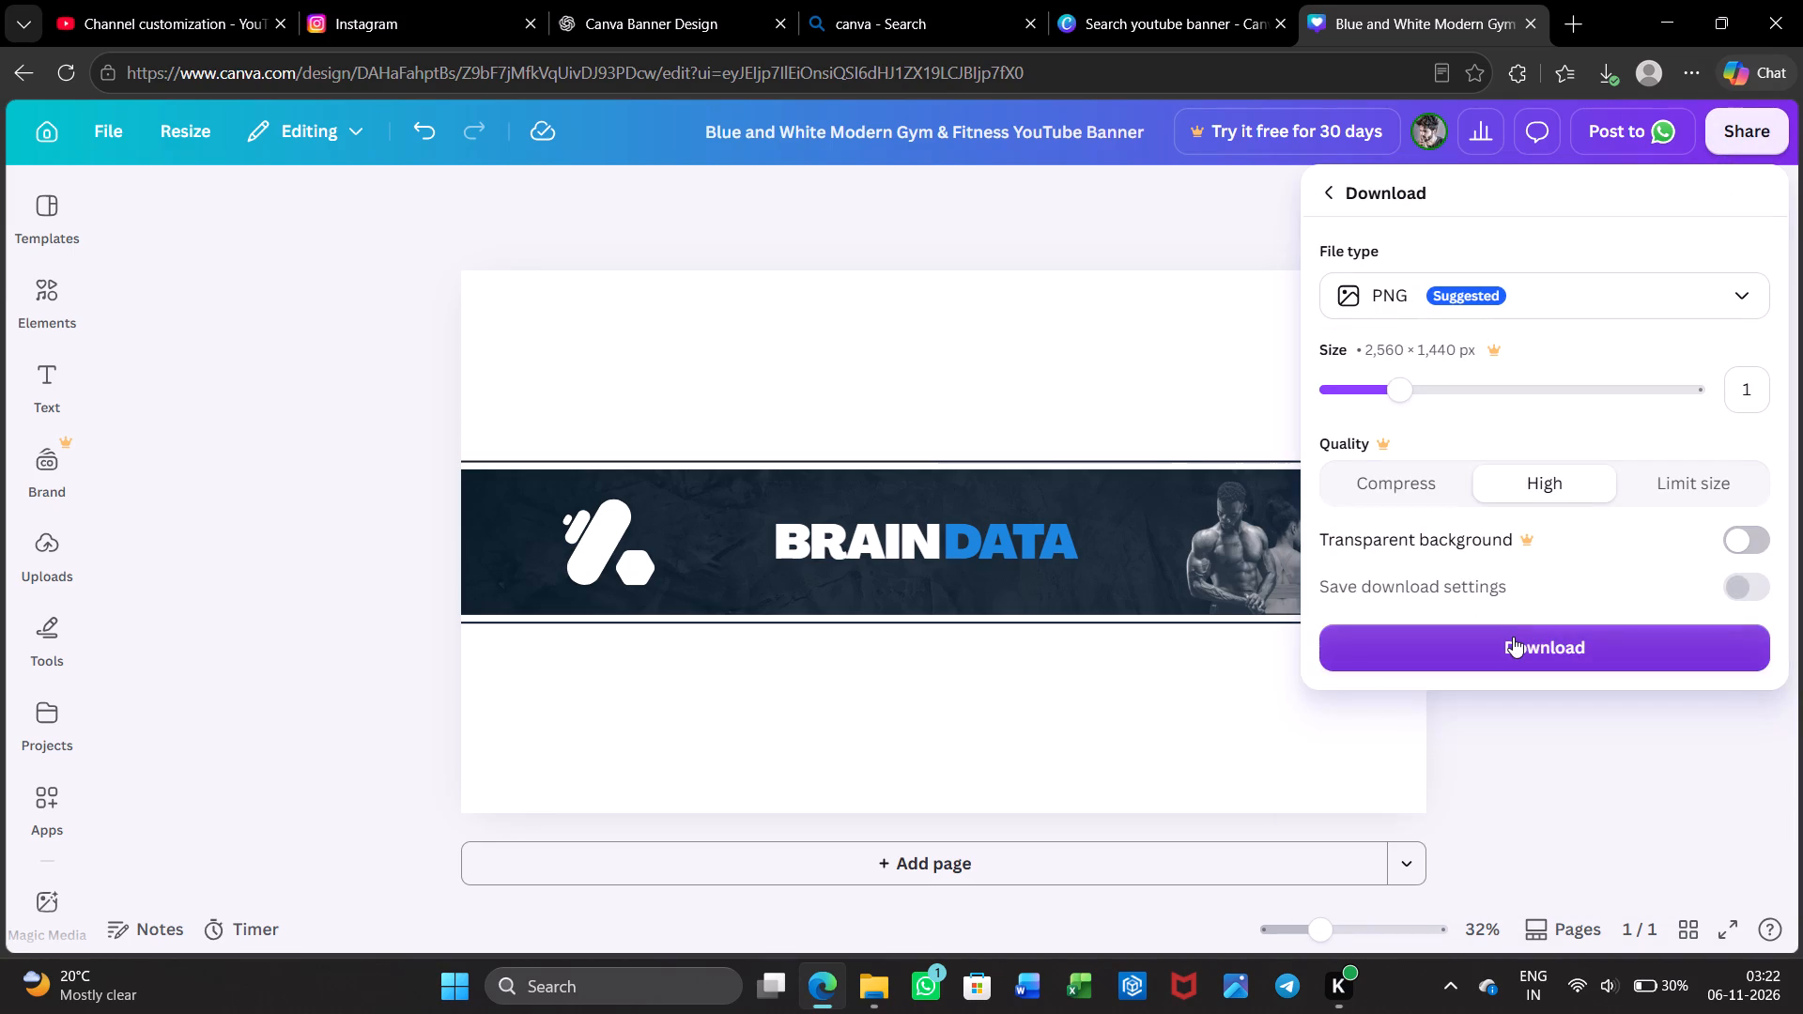
click(1513, 637)
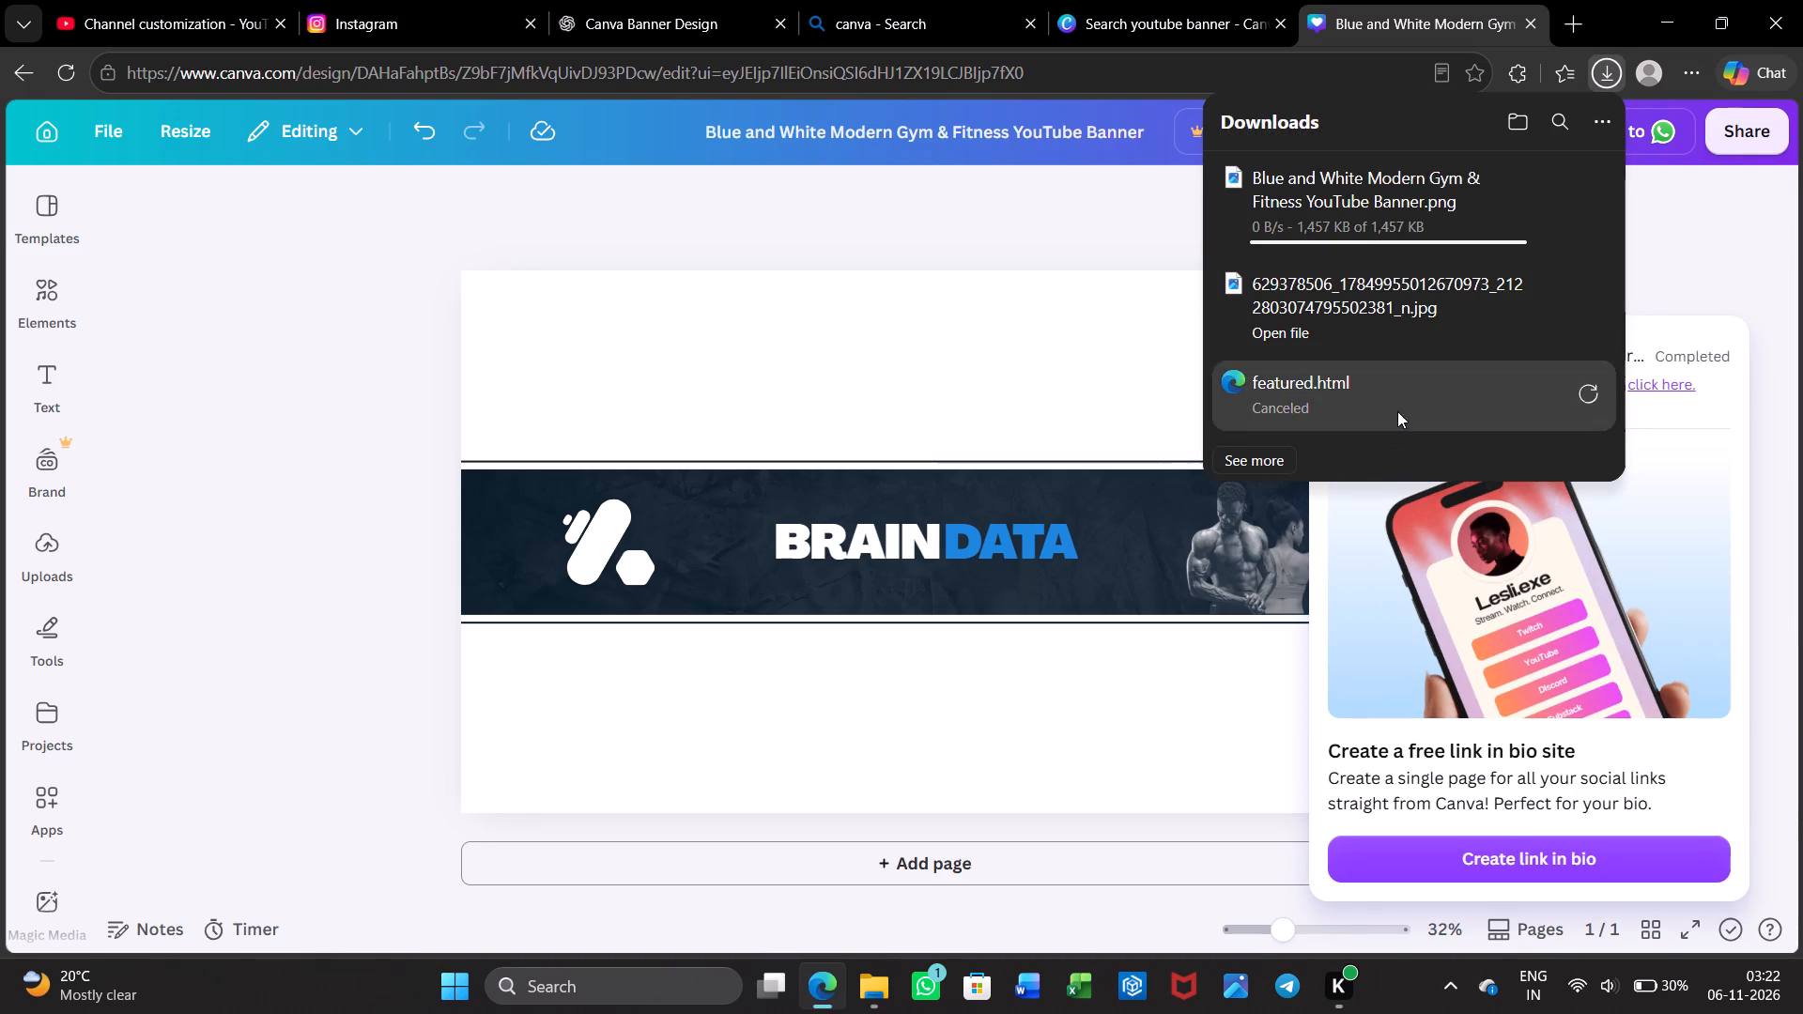
click(1701, 244)
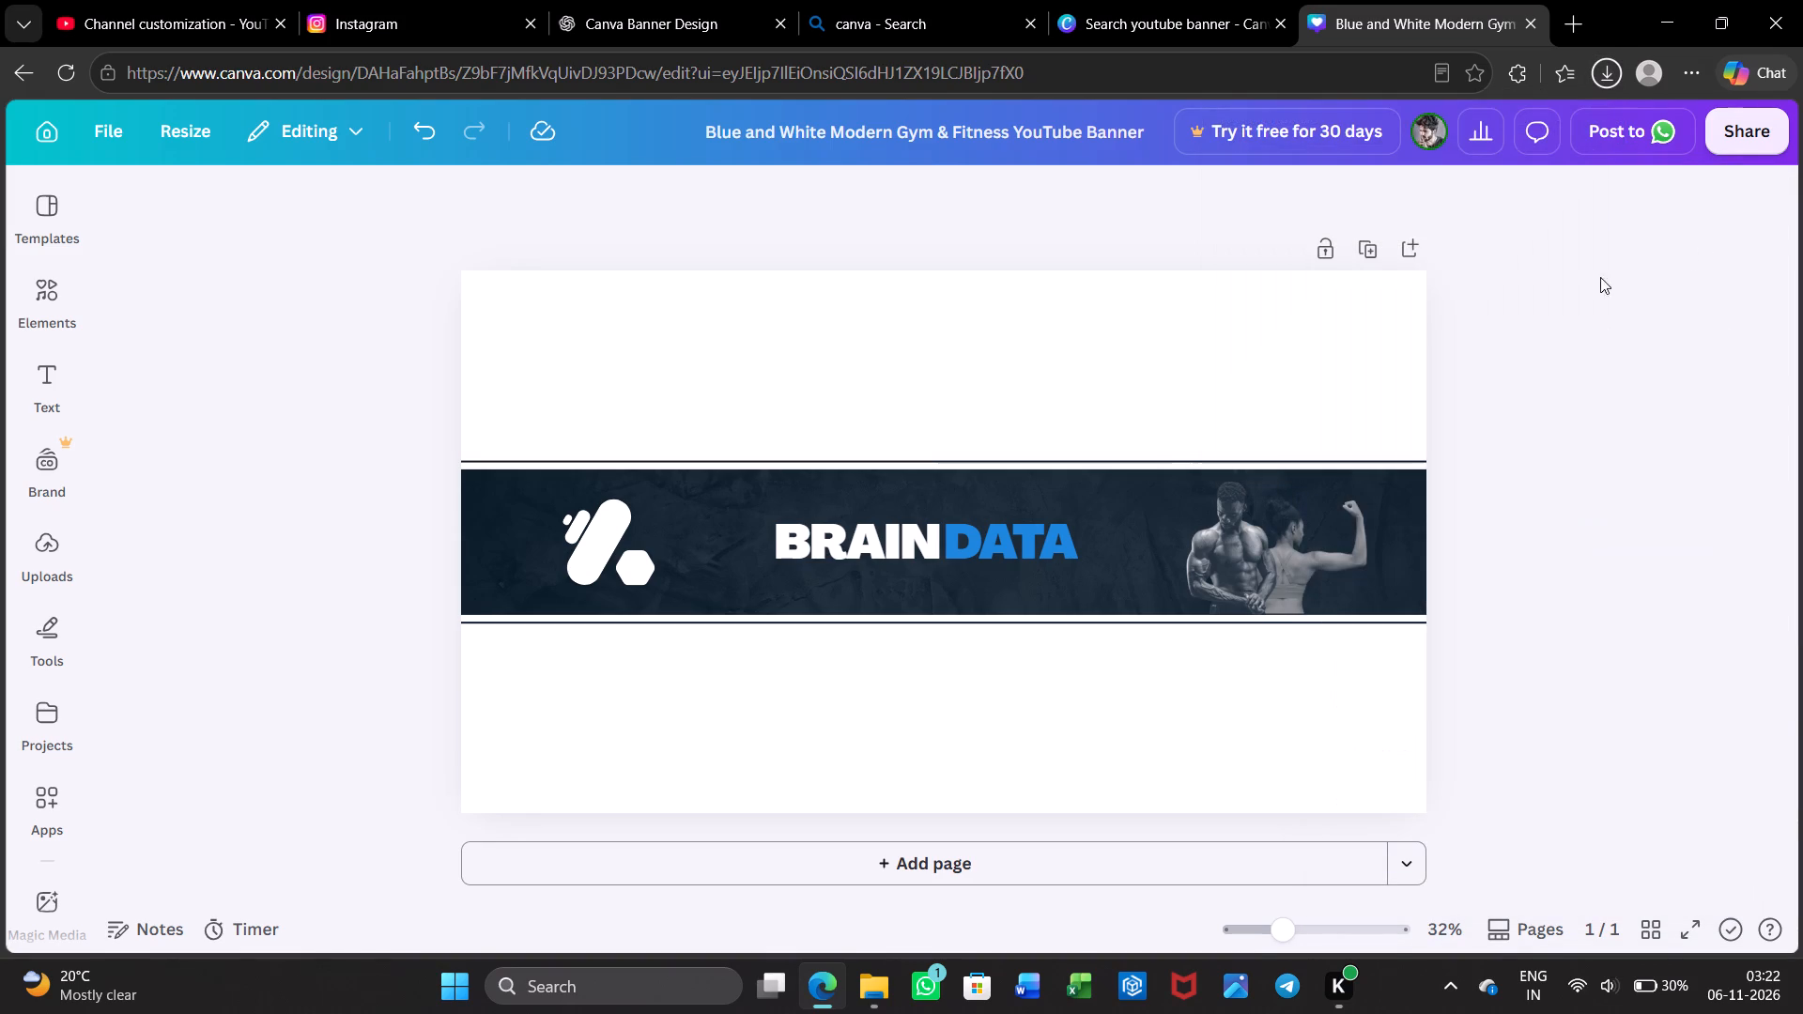
In YouTube Studio, upload Blue and White Modern Gym & Fitness YouTube Banner.png as the channel's banner image and check its crop preview.
click(141, 0)
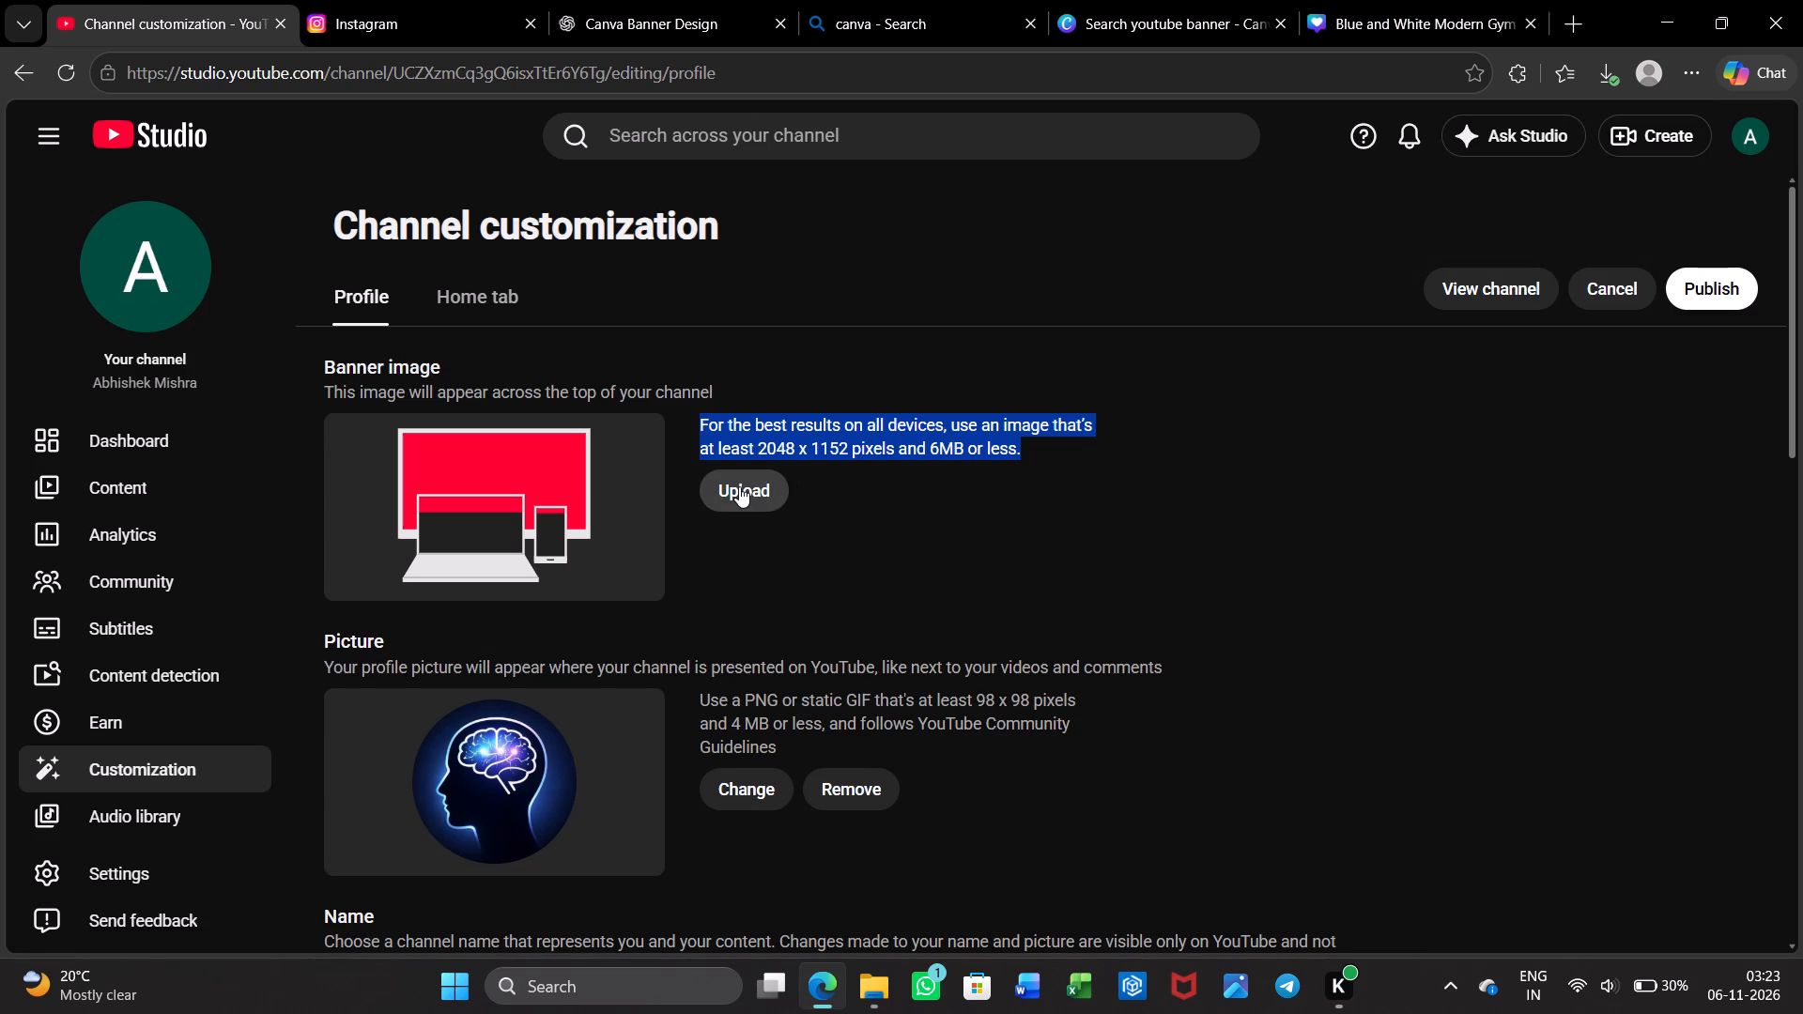
click(739, 486)
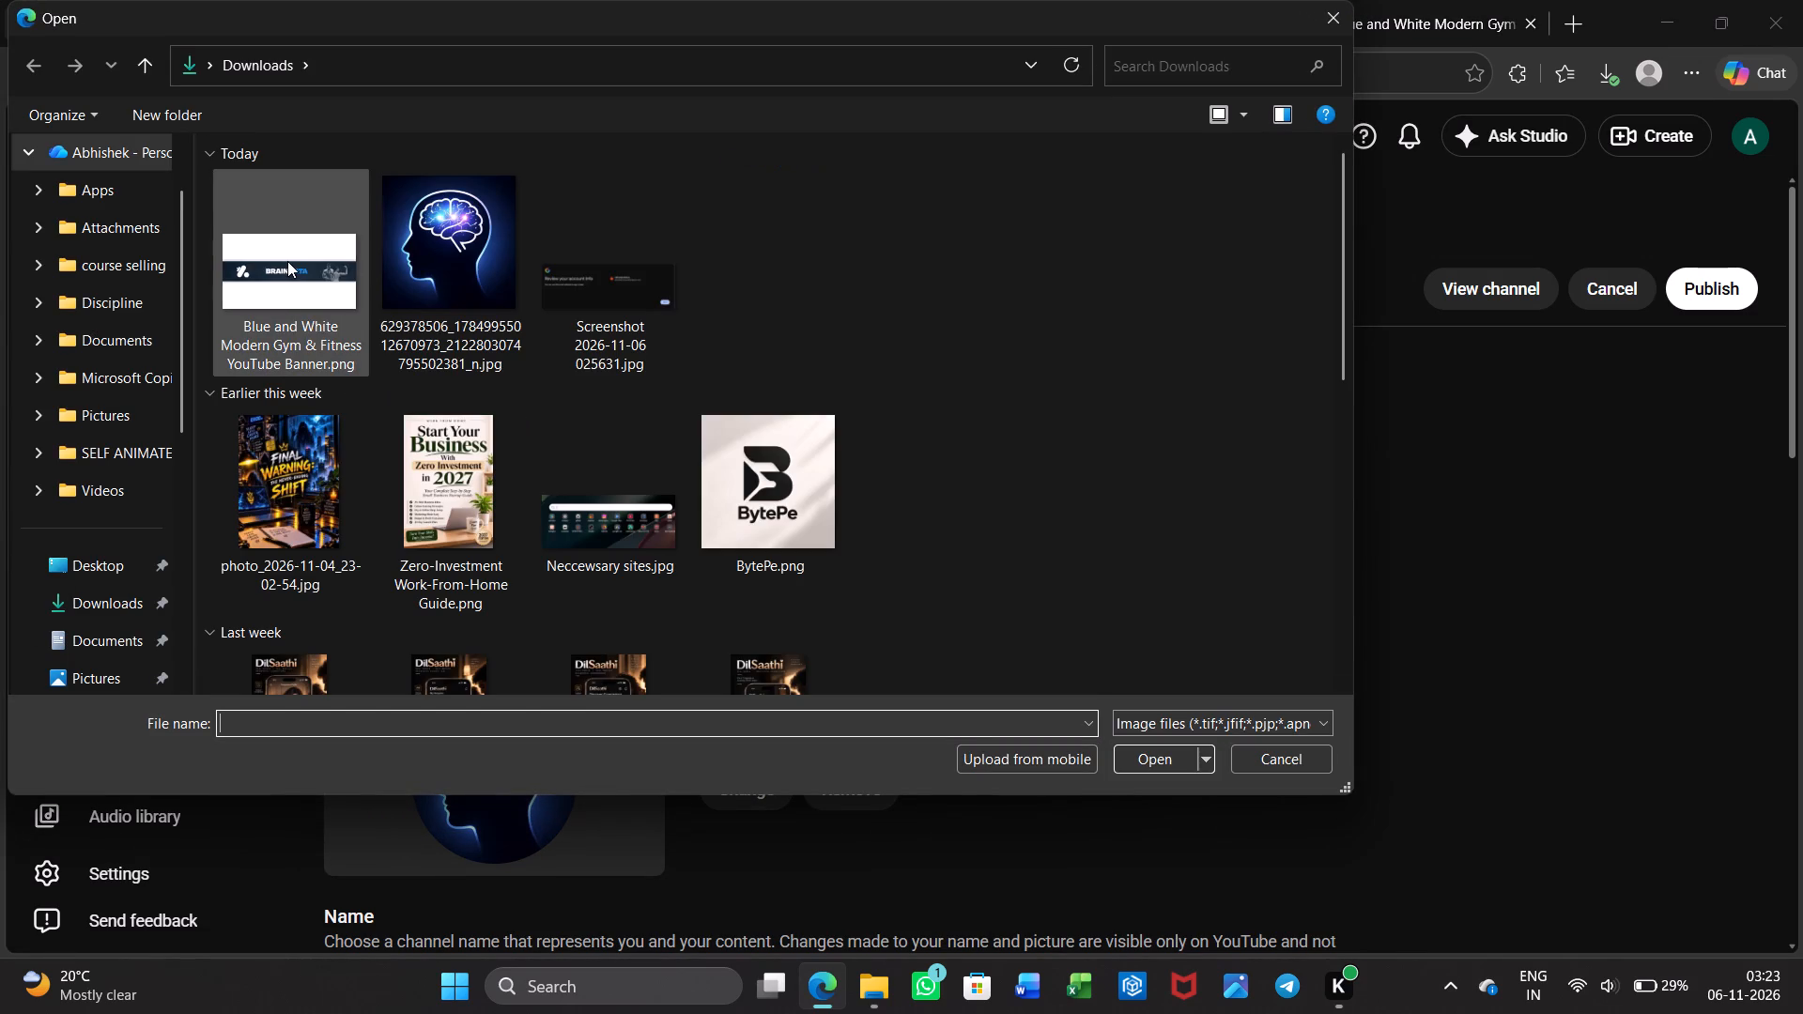
double_click(287, 261)
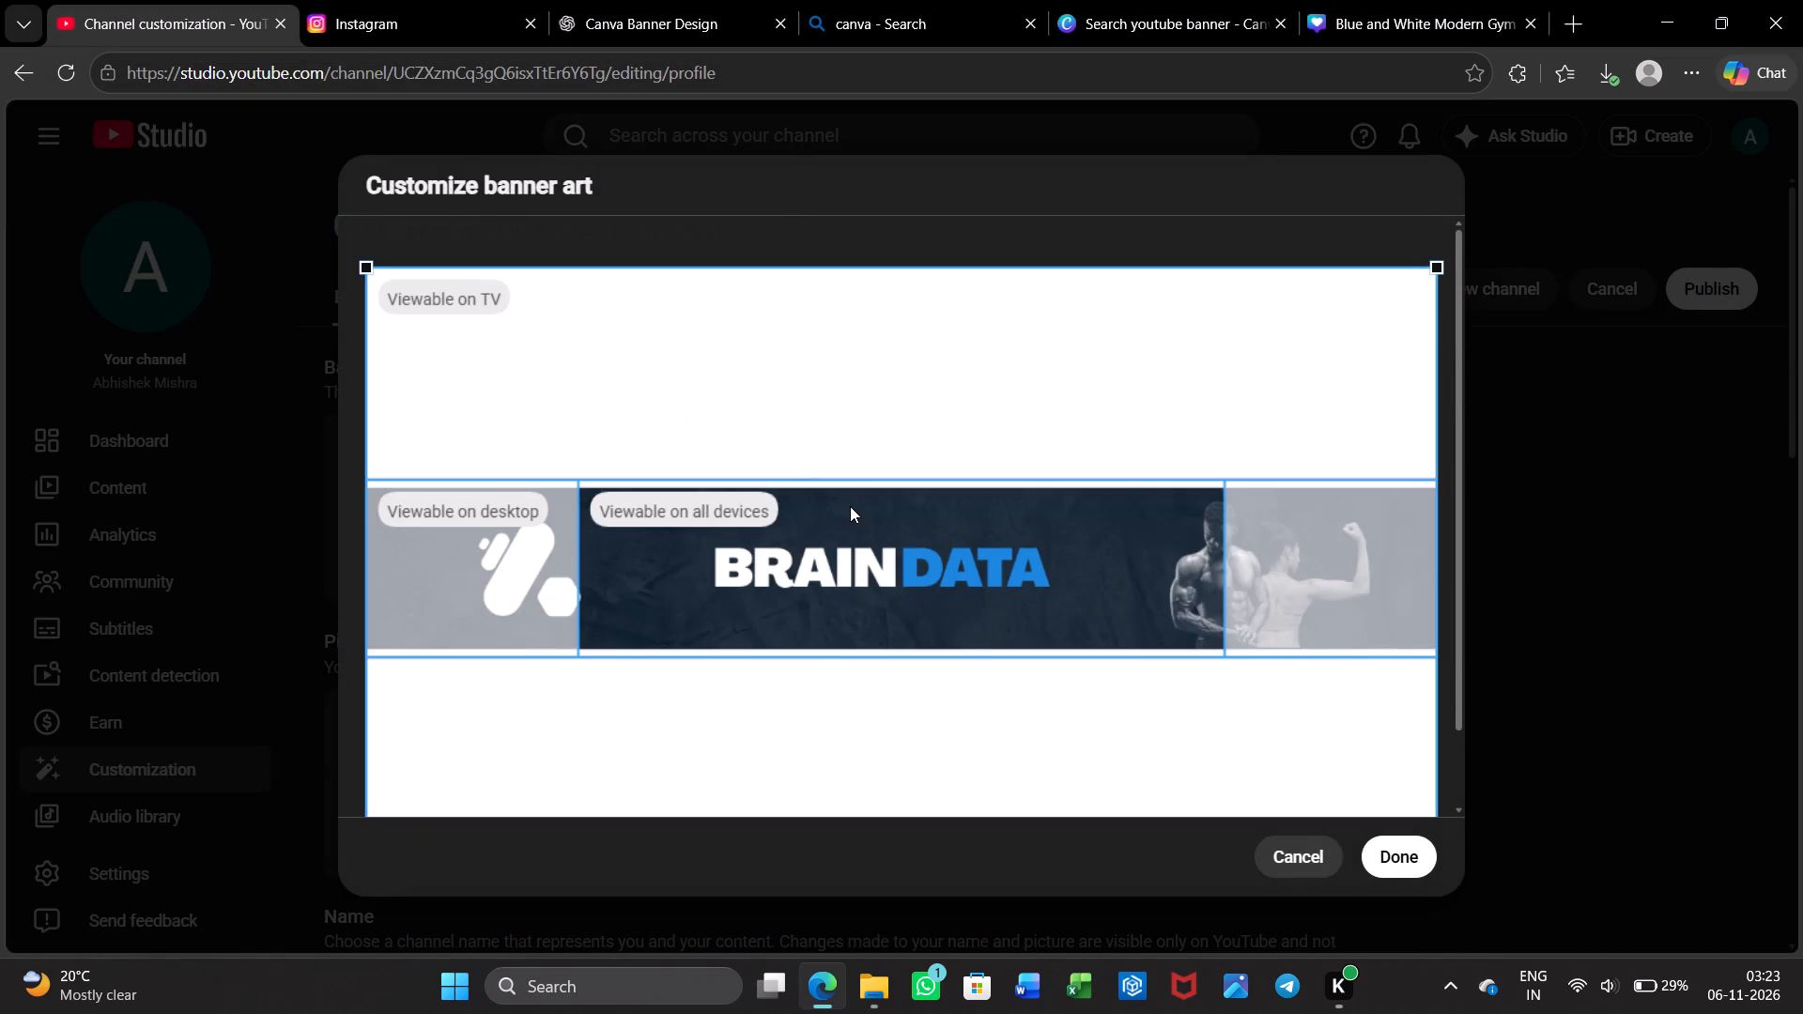
click(909, 530)
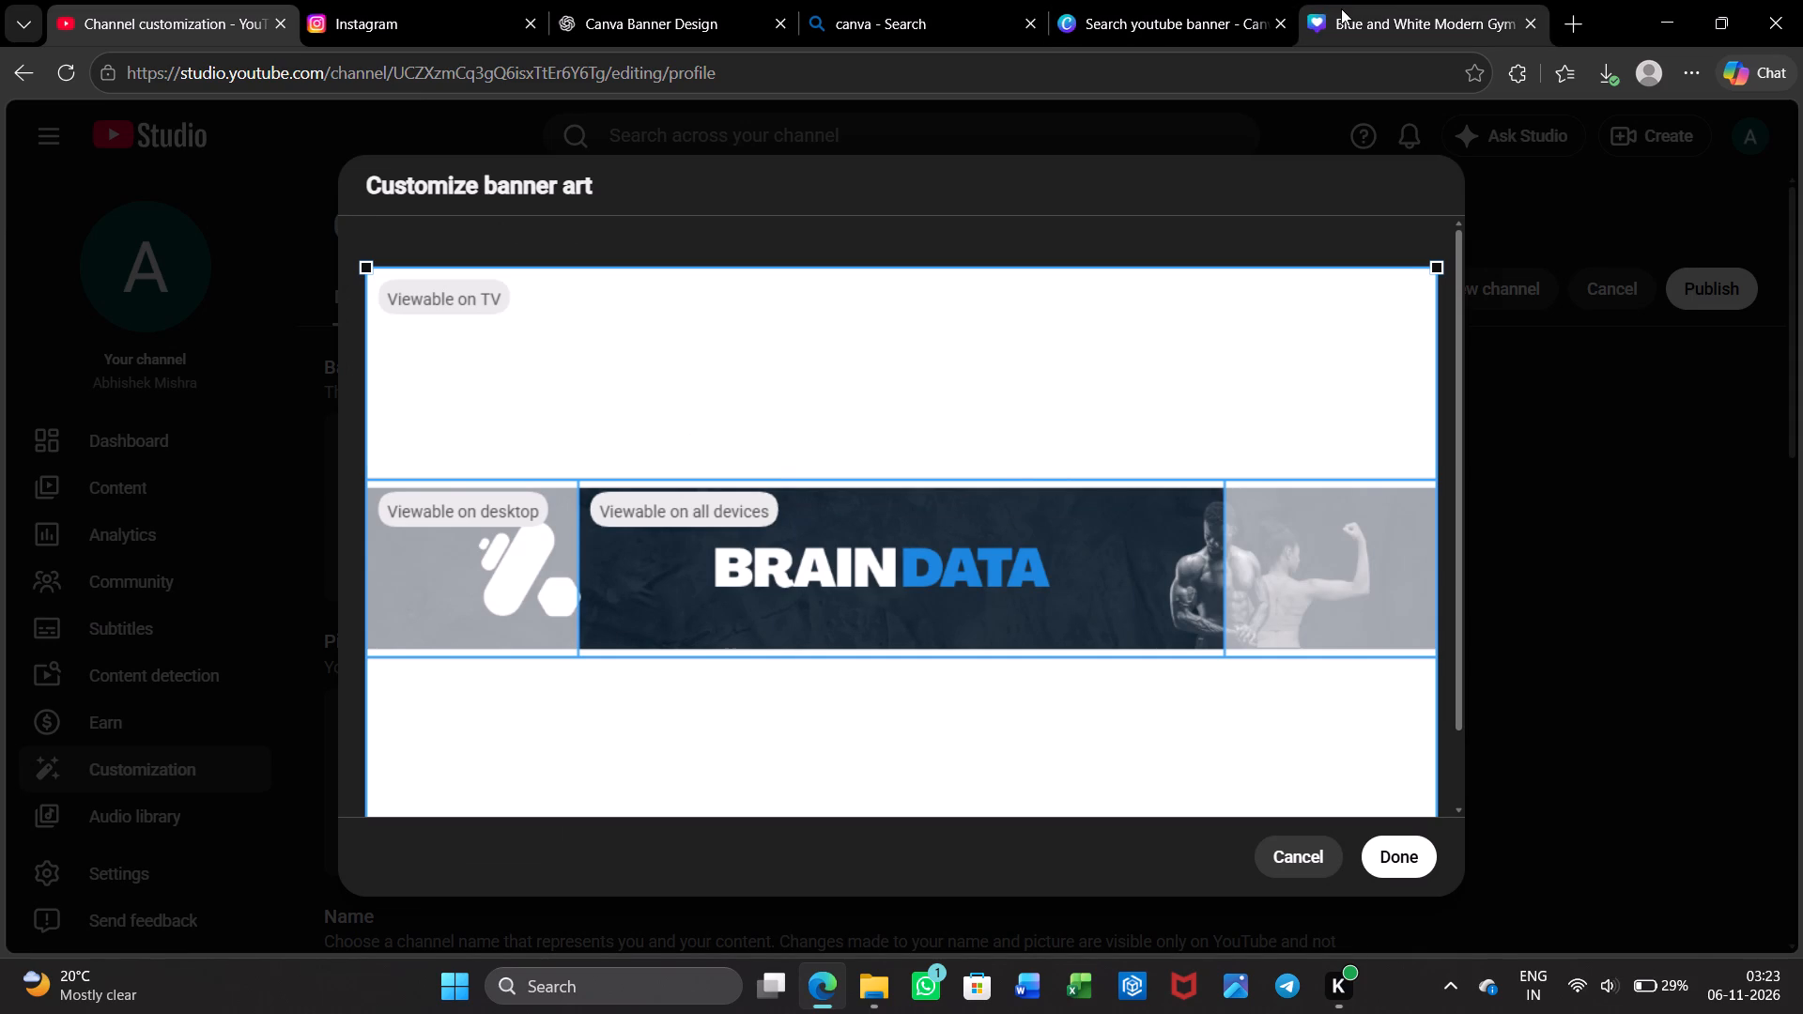
Back in the Canva banner design, add "our" before BRAIN and widen the white text box leftward so OURBRAIN fits on one line.
click(1179, 19)
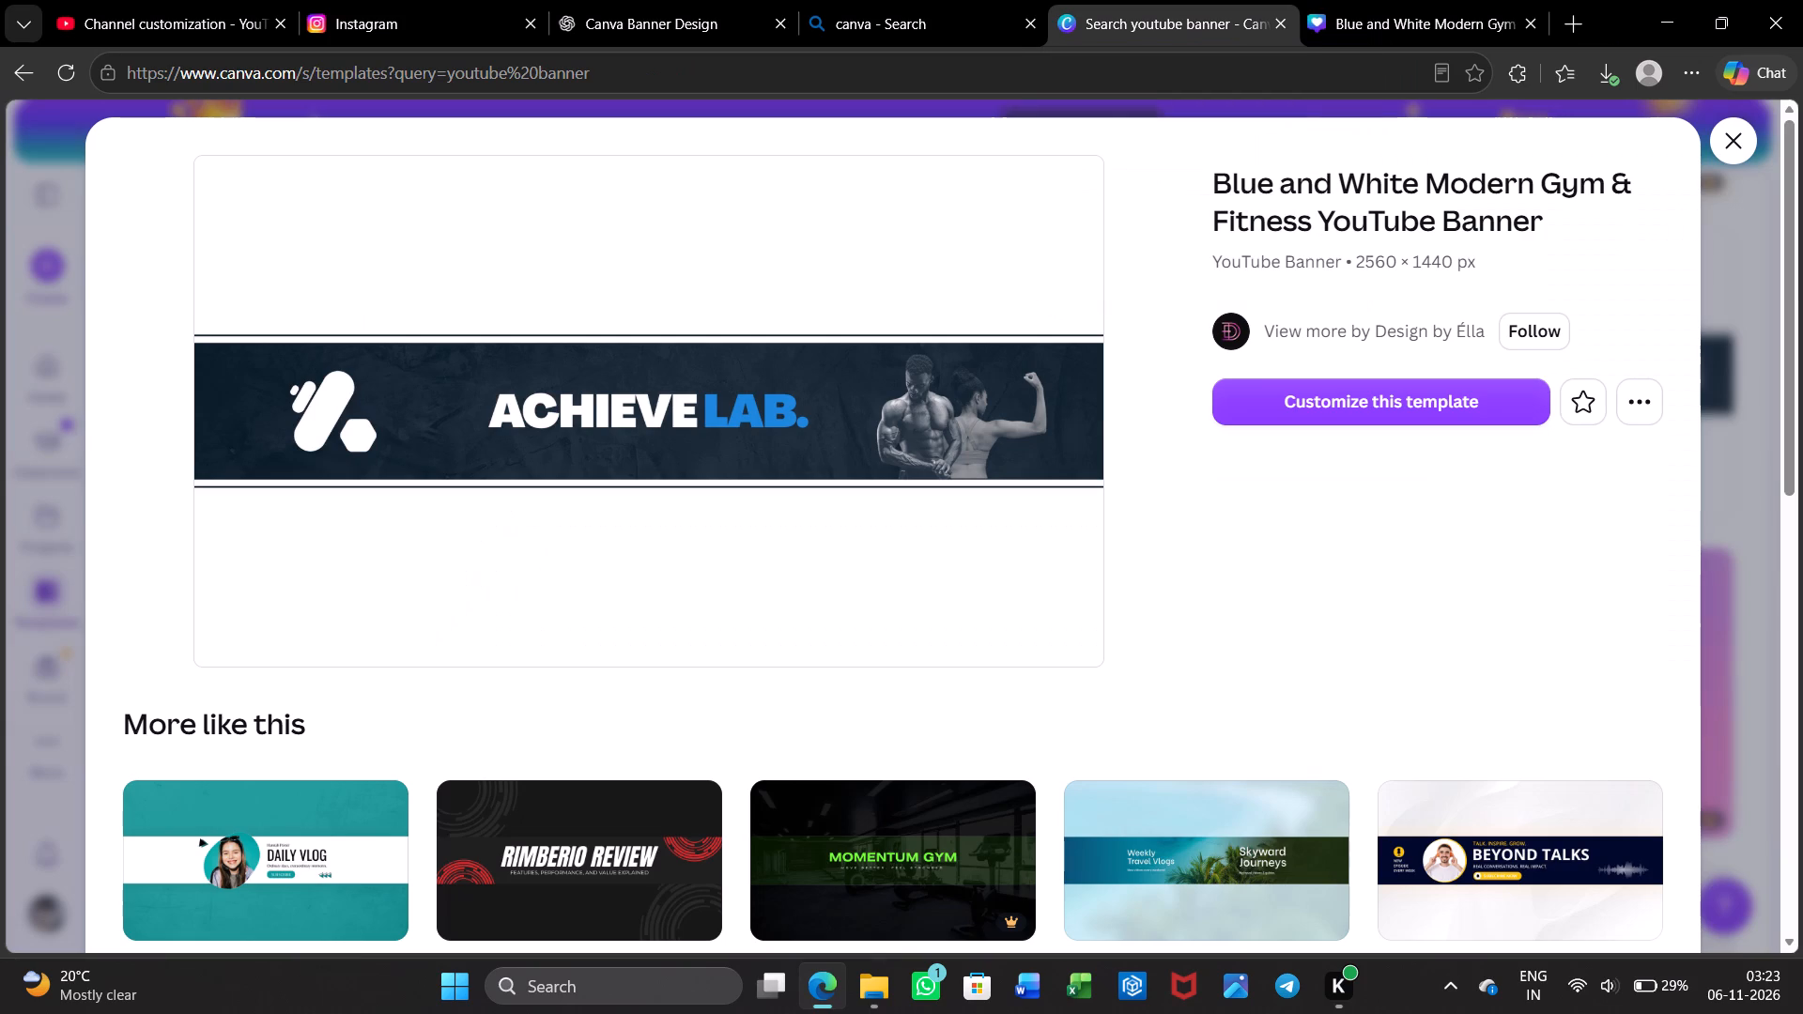
click(1335, 5)
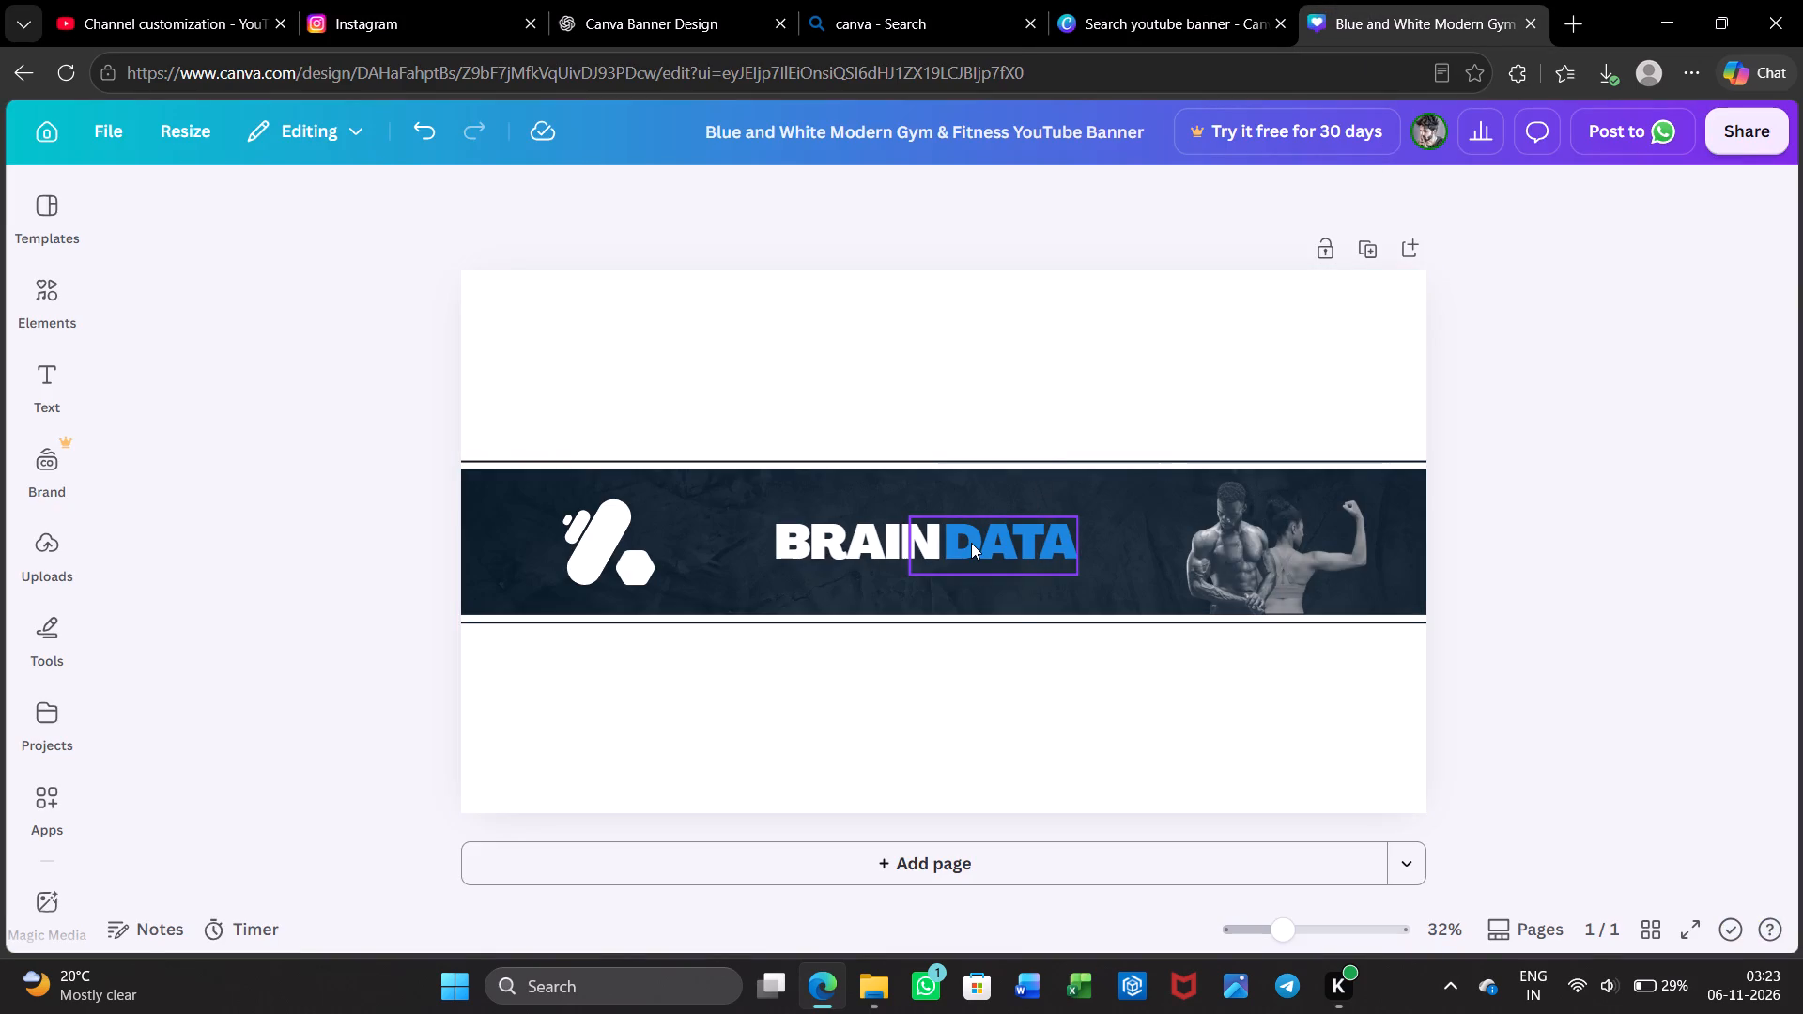
click(971, 543)
click(946, 543)
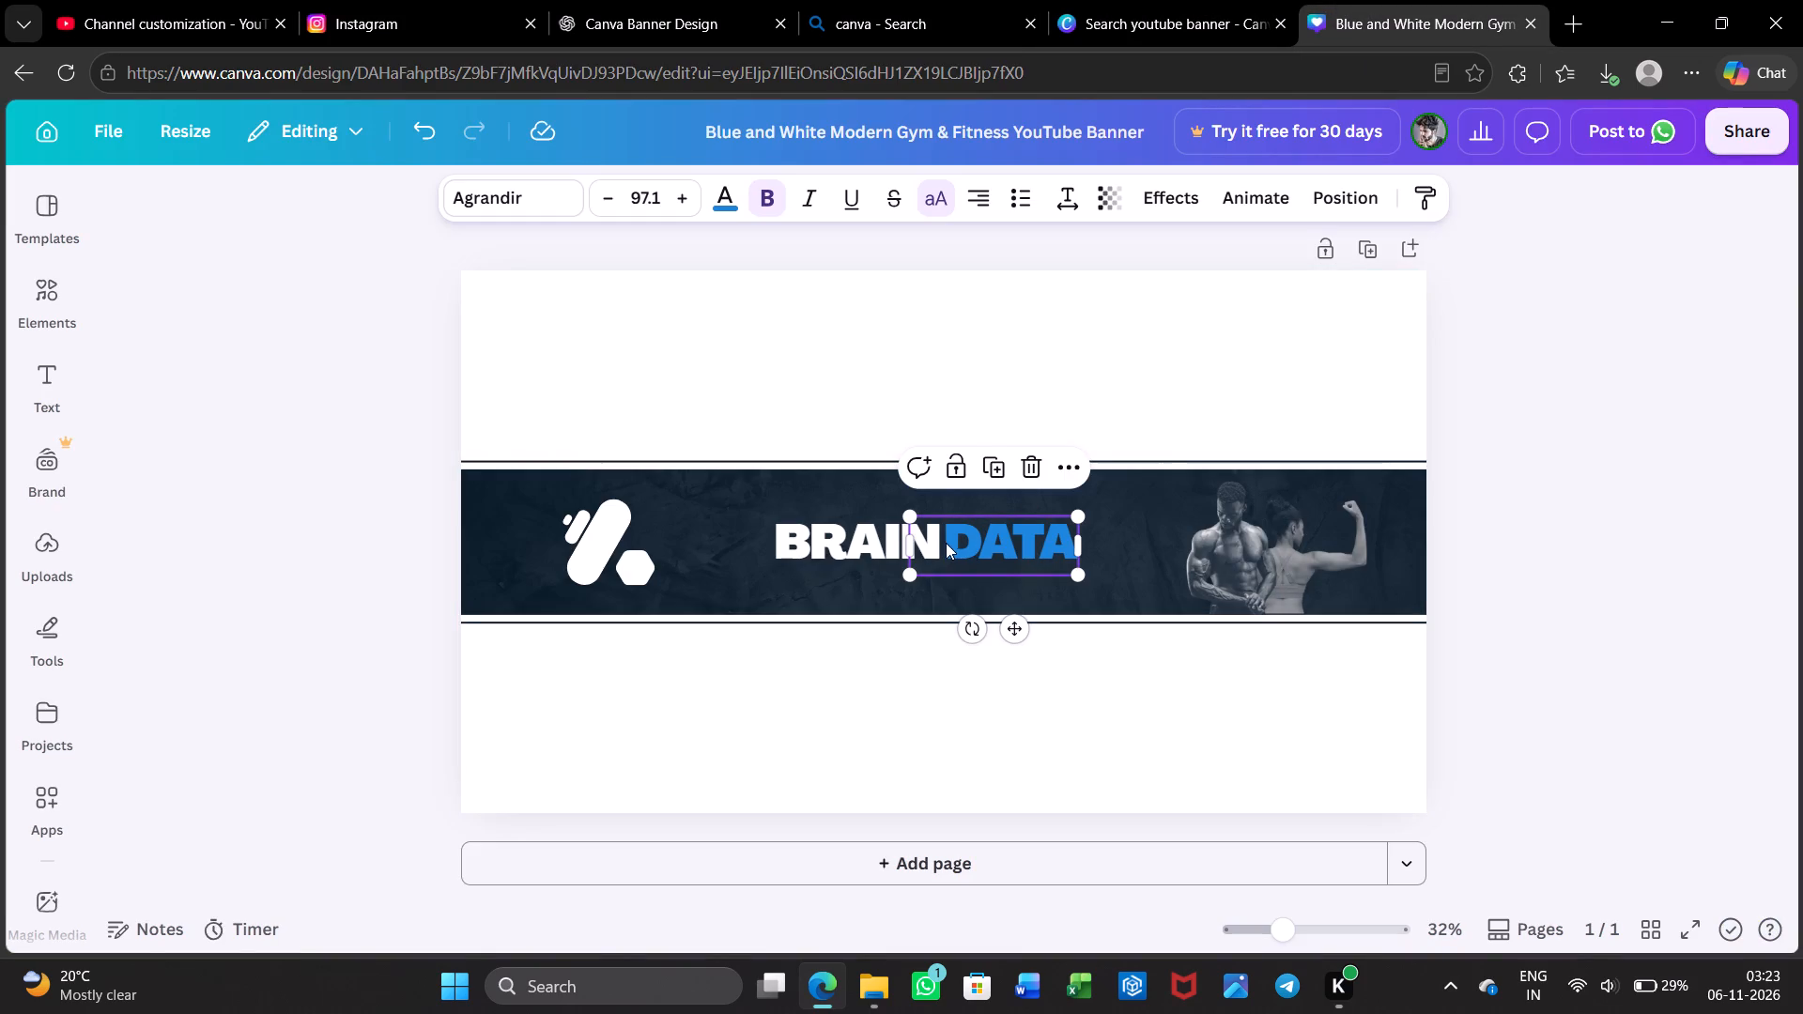
click(850, 549)
double_click(850, 549)
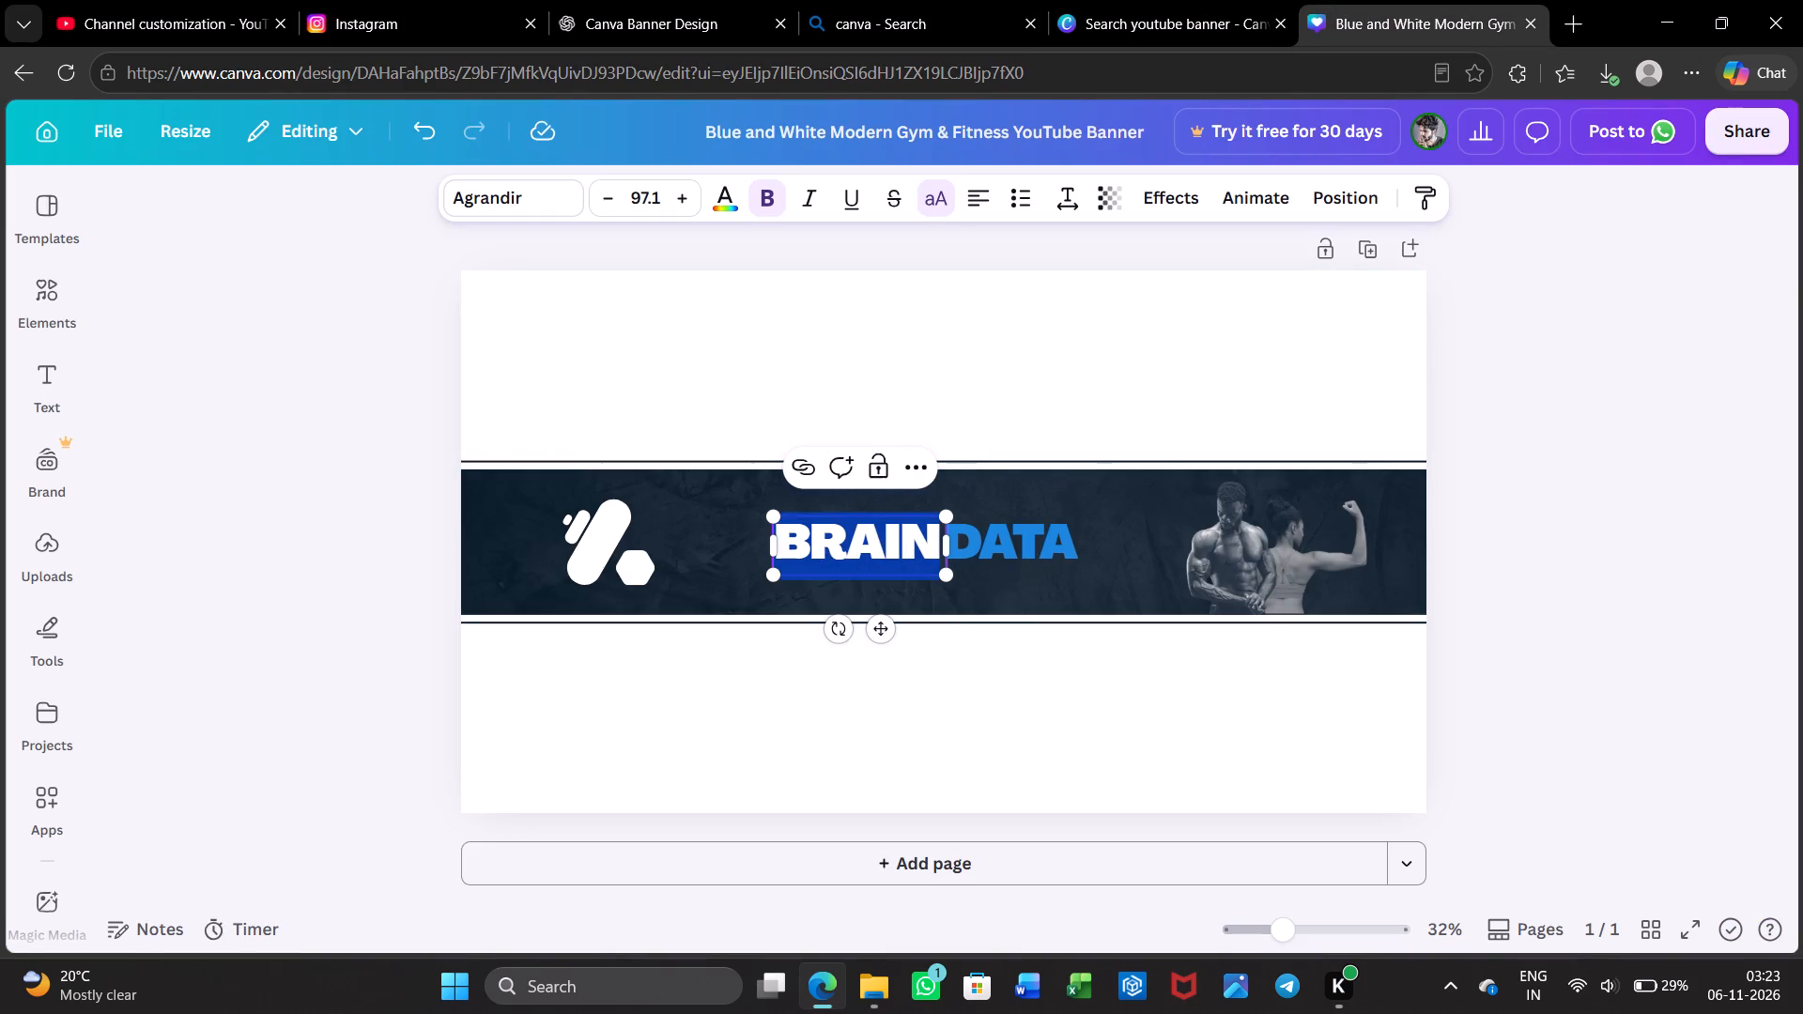
click(778, 546)
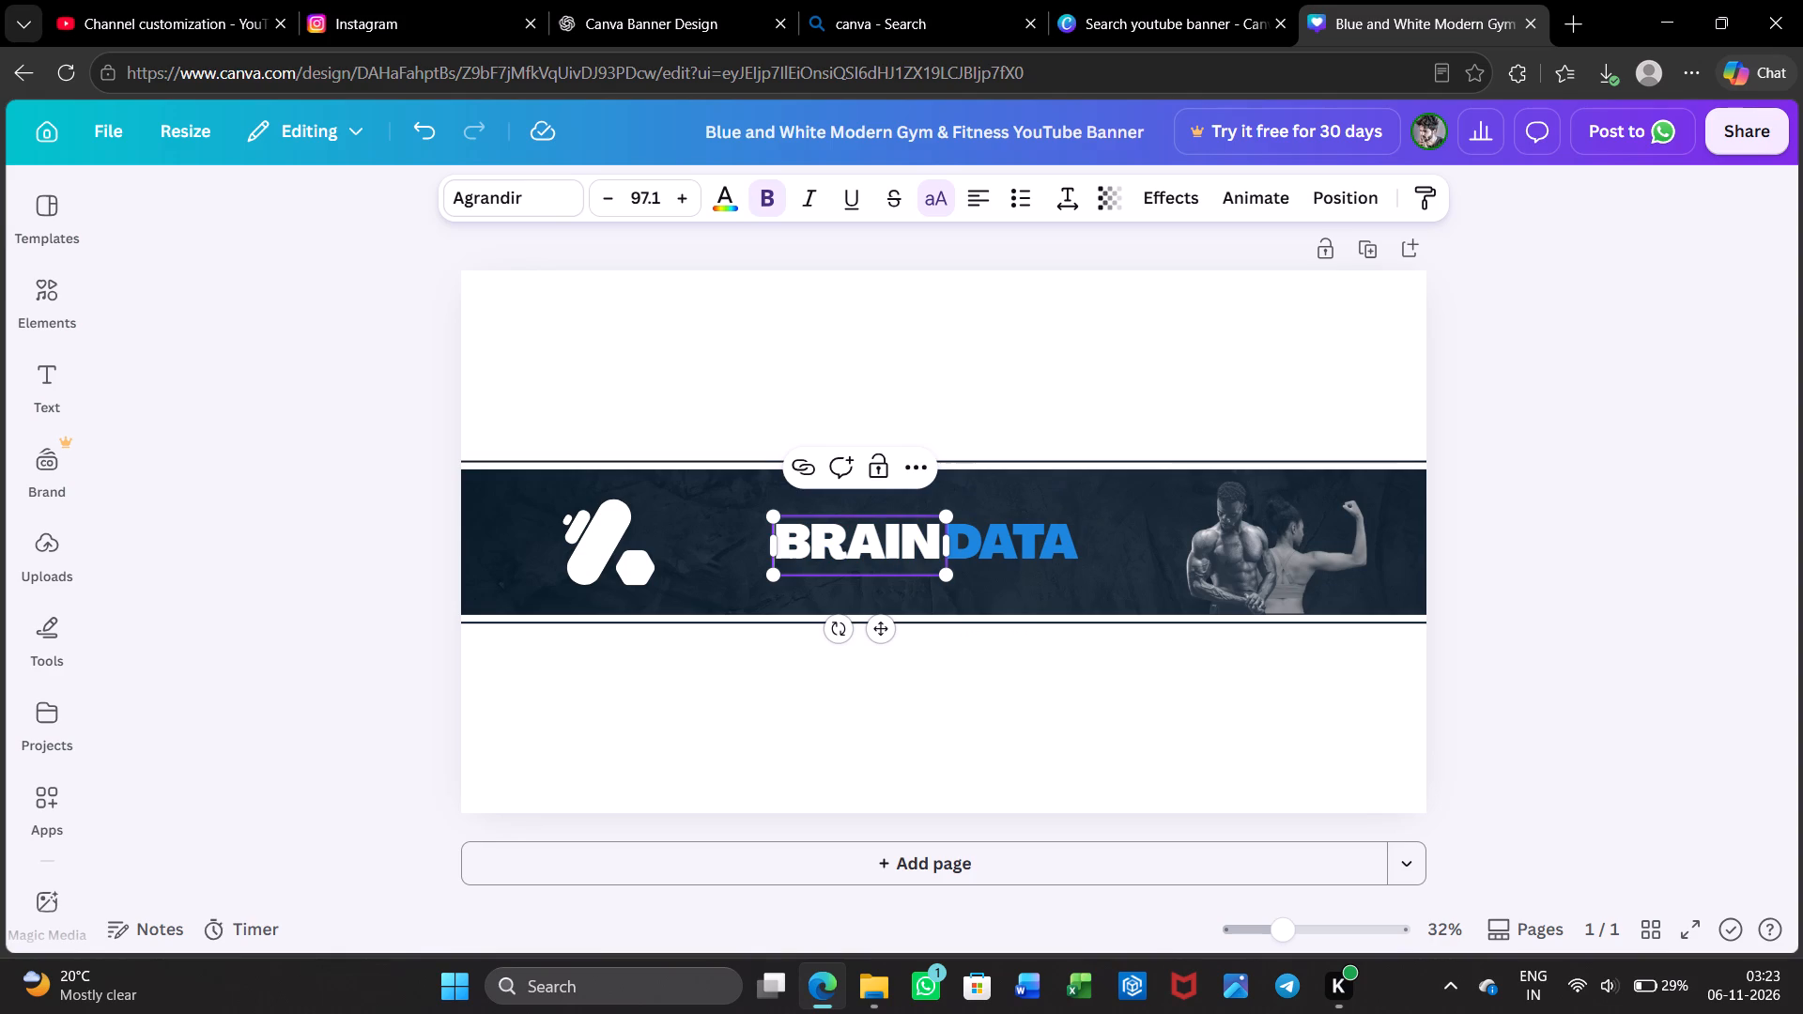
key(o)
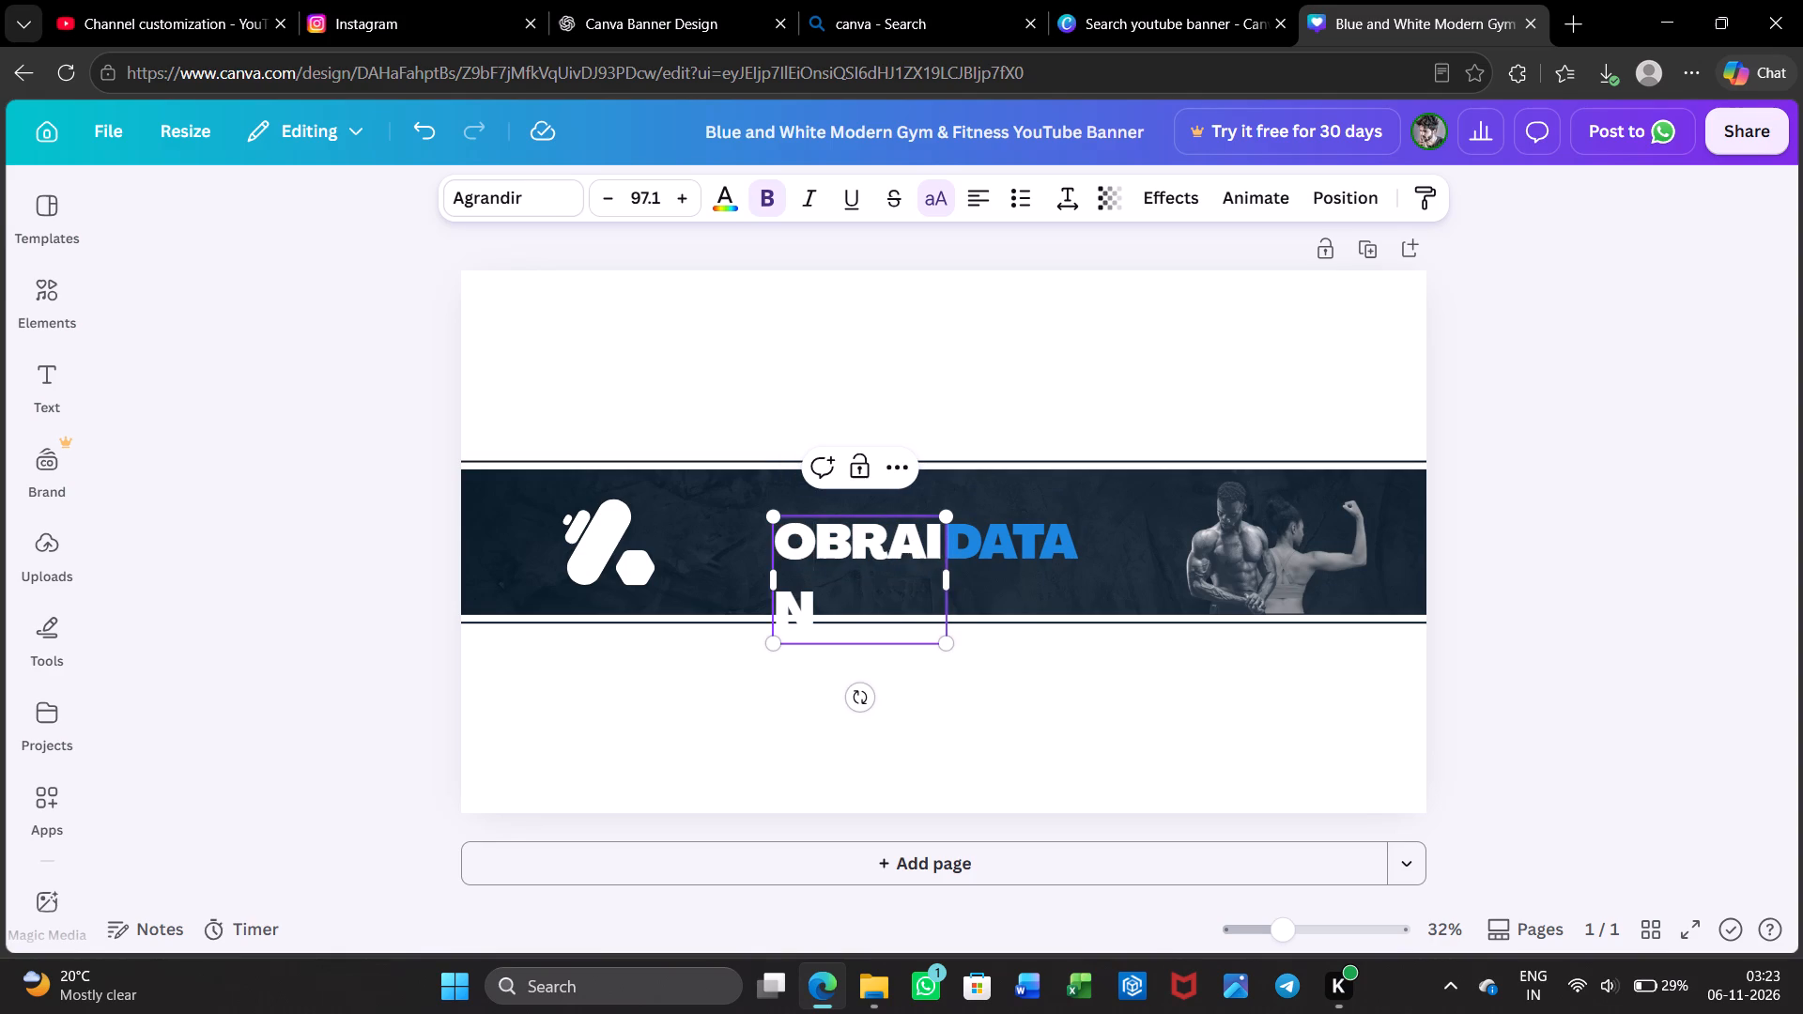
text(ur)
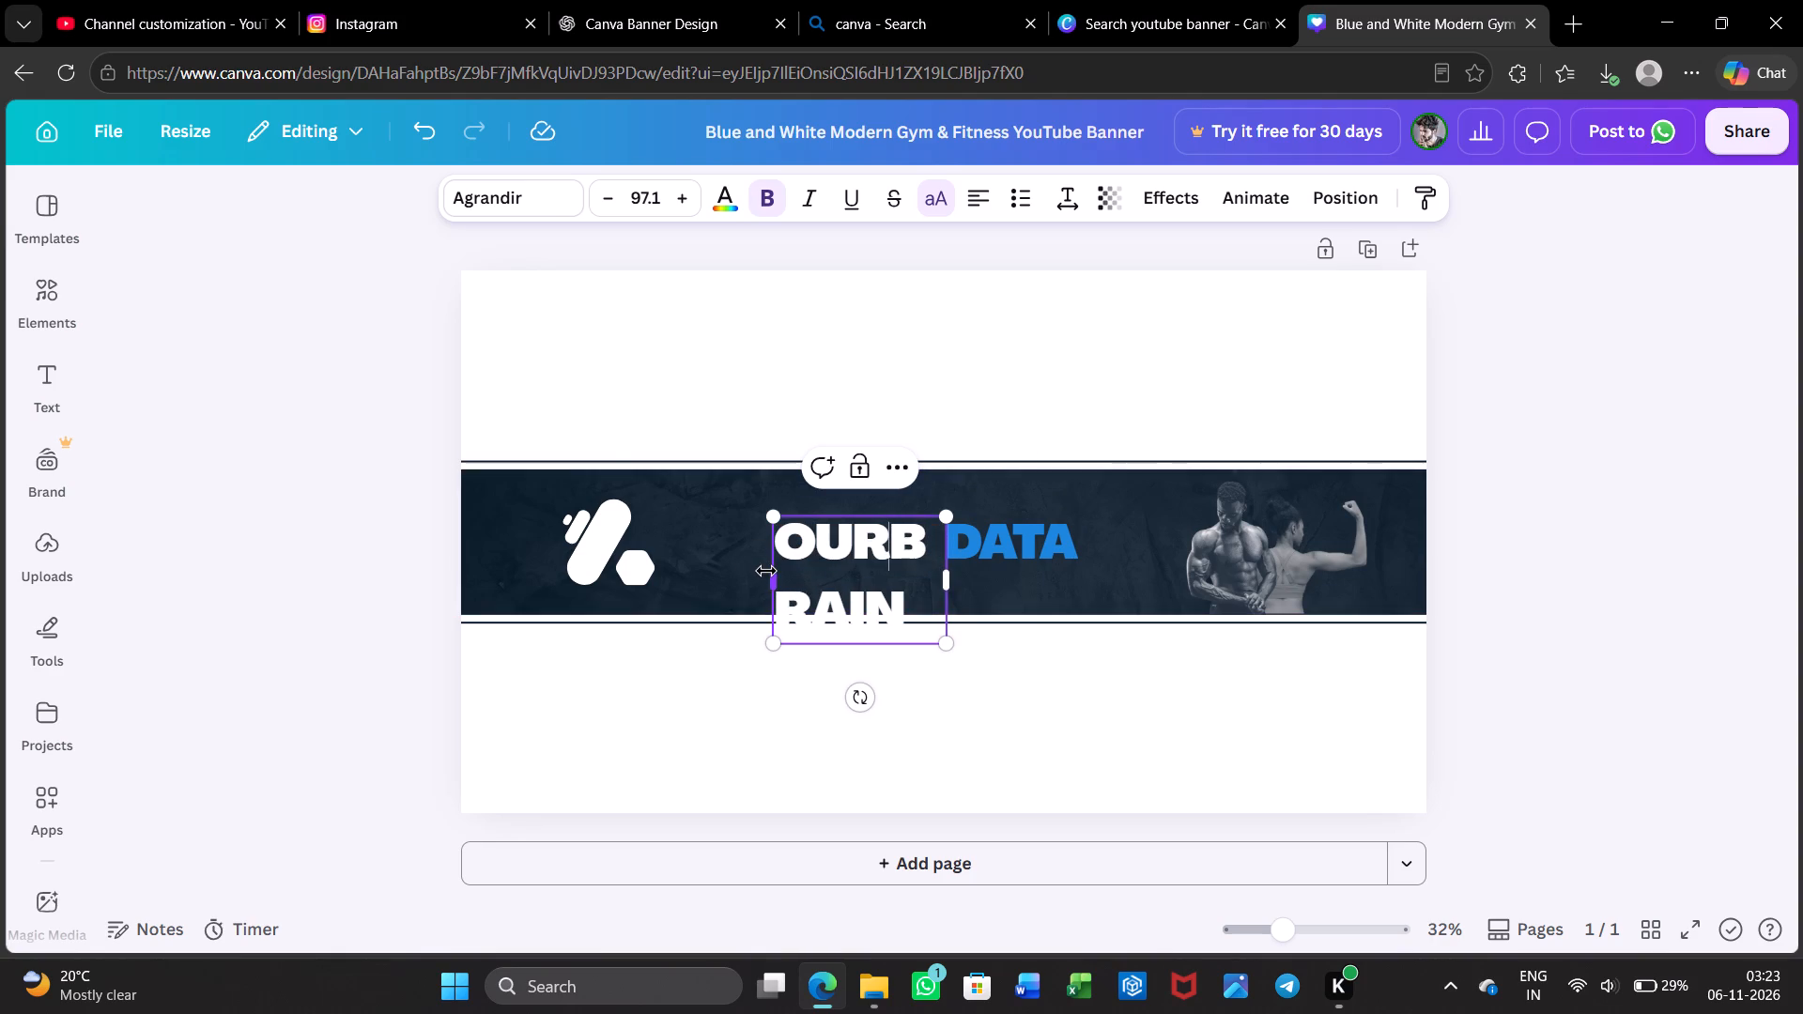
drag(767, 574, 710, 561)
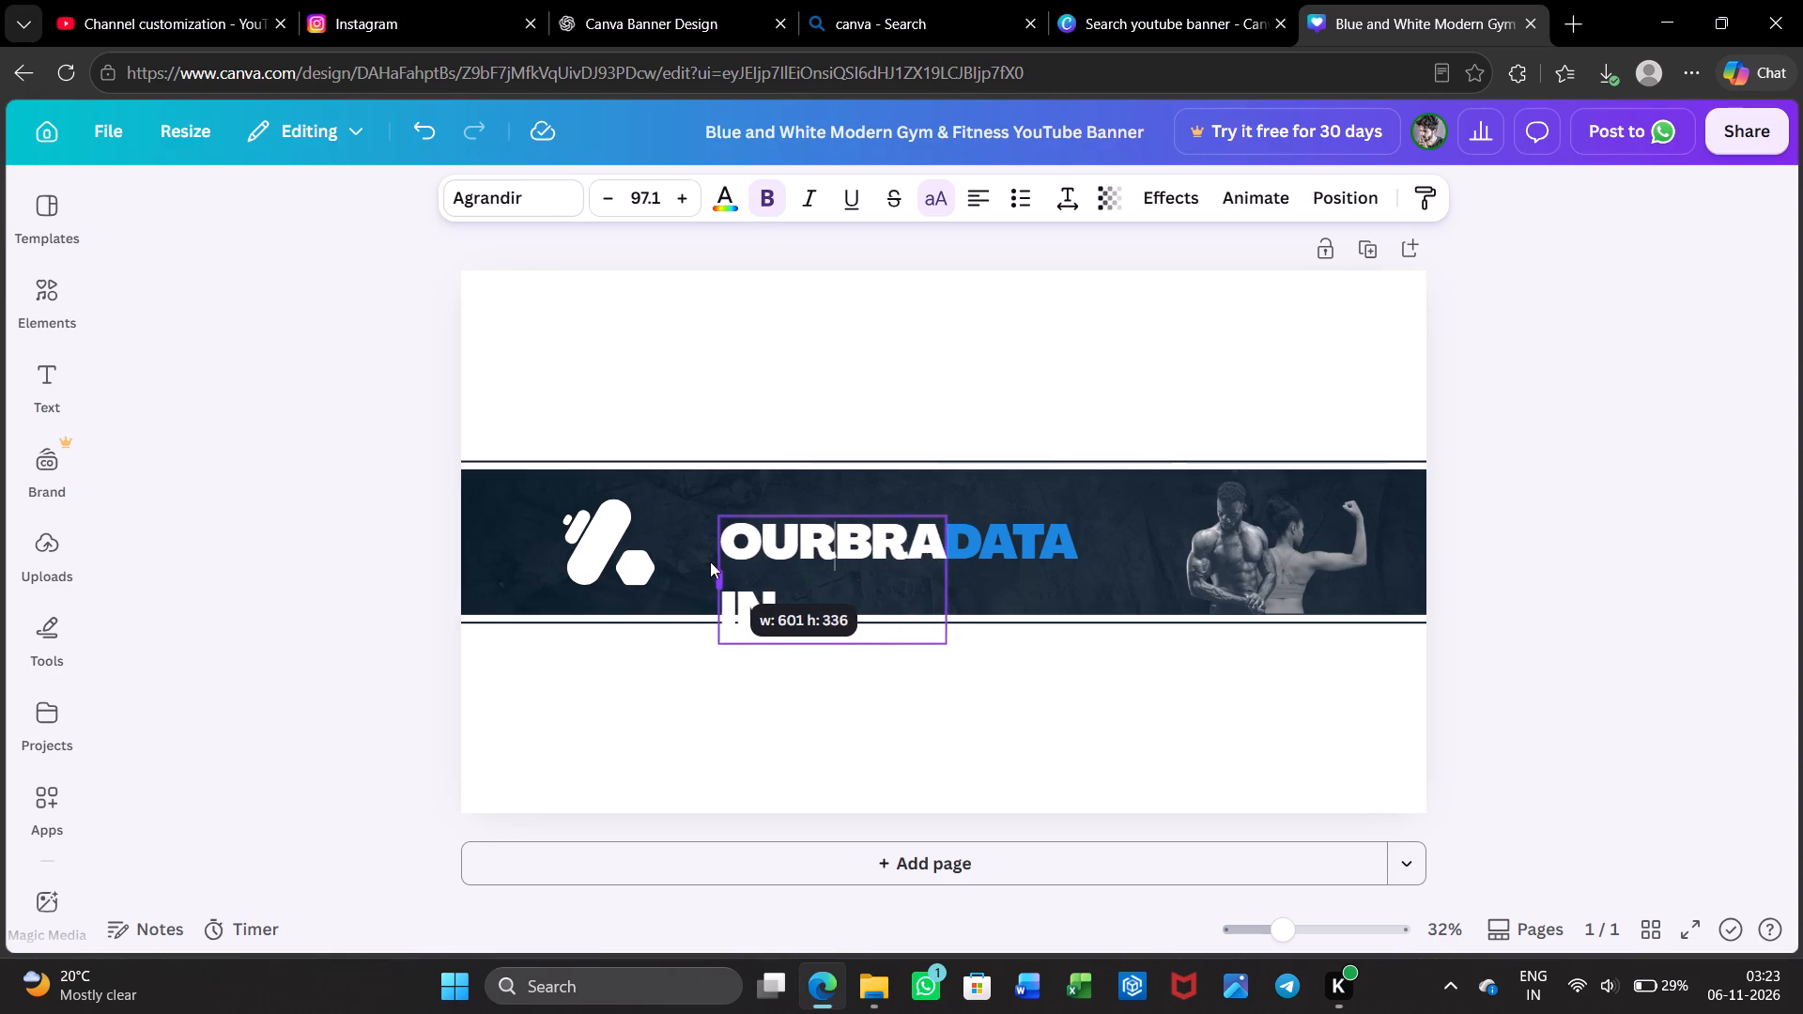
drag(710, 561, 653, 560)
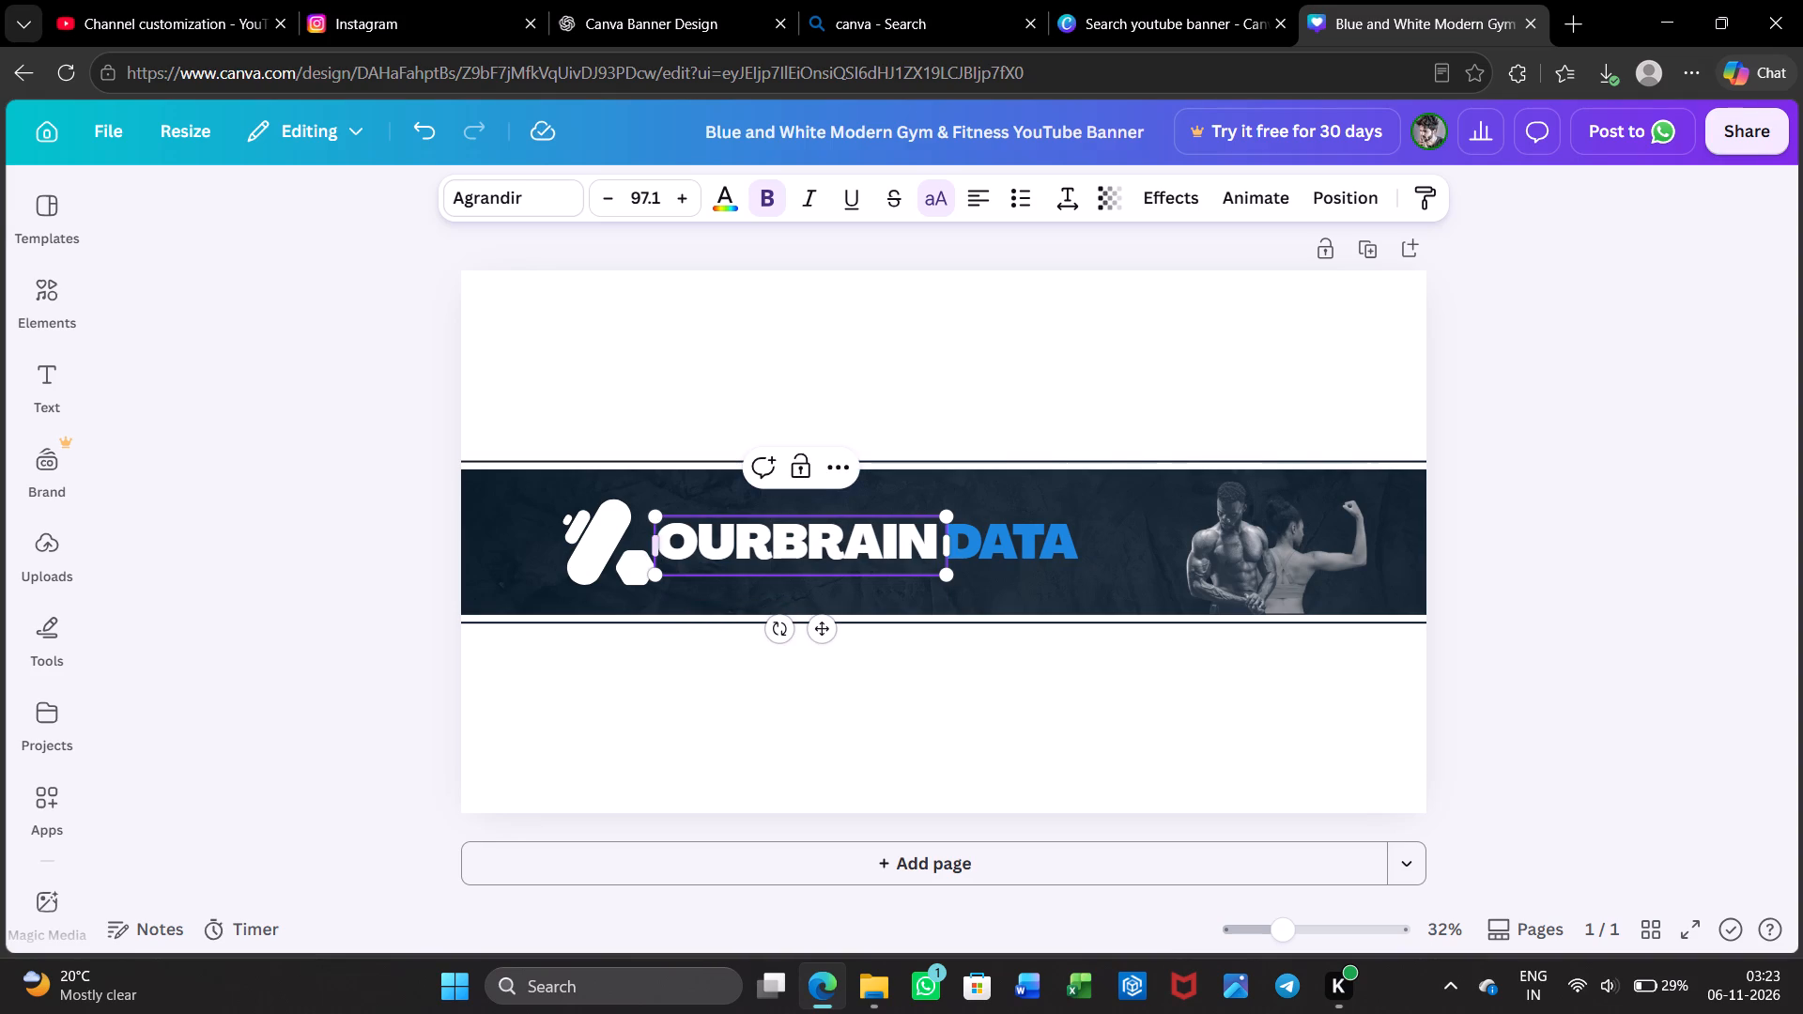
Move the white logo away from the heading to the banner's left end, partly past the edge.
drag(607, 552, 537, 555)
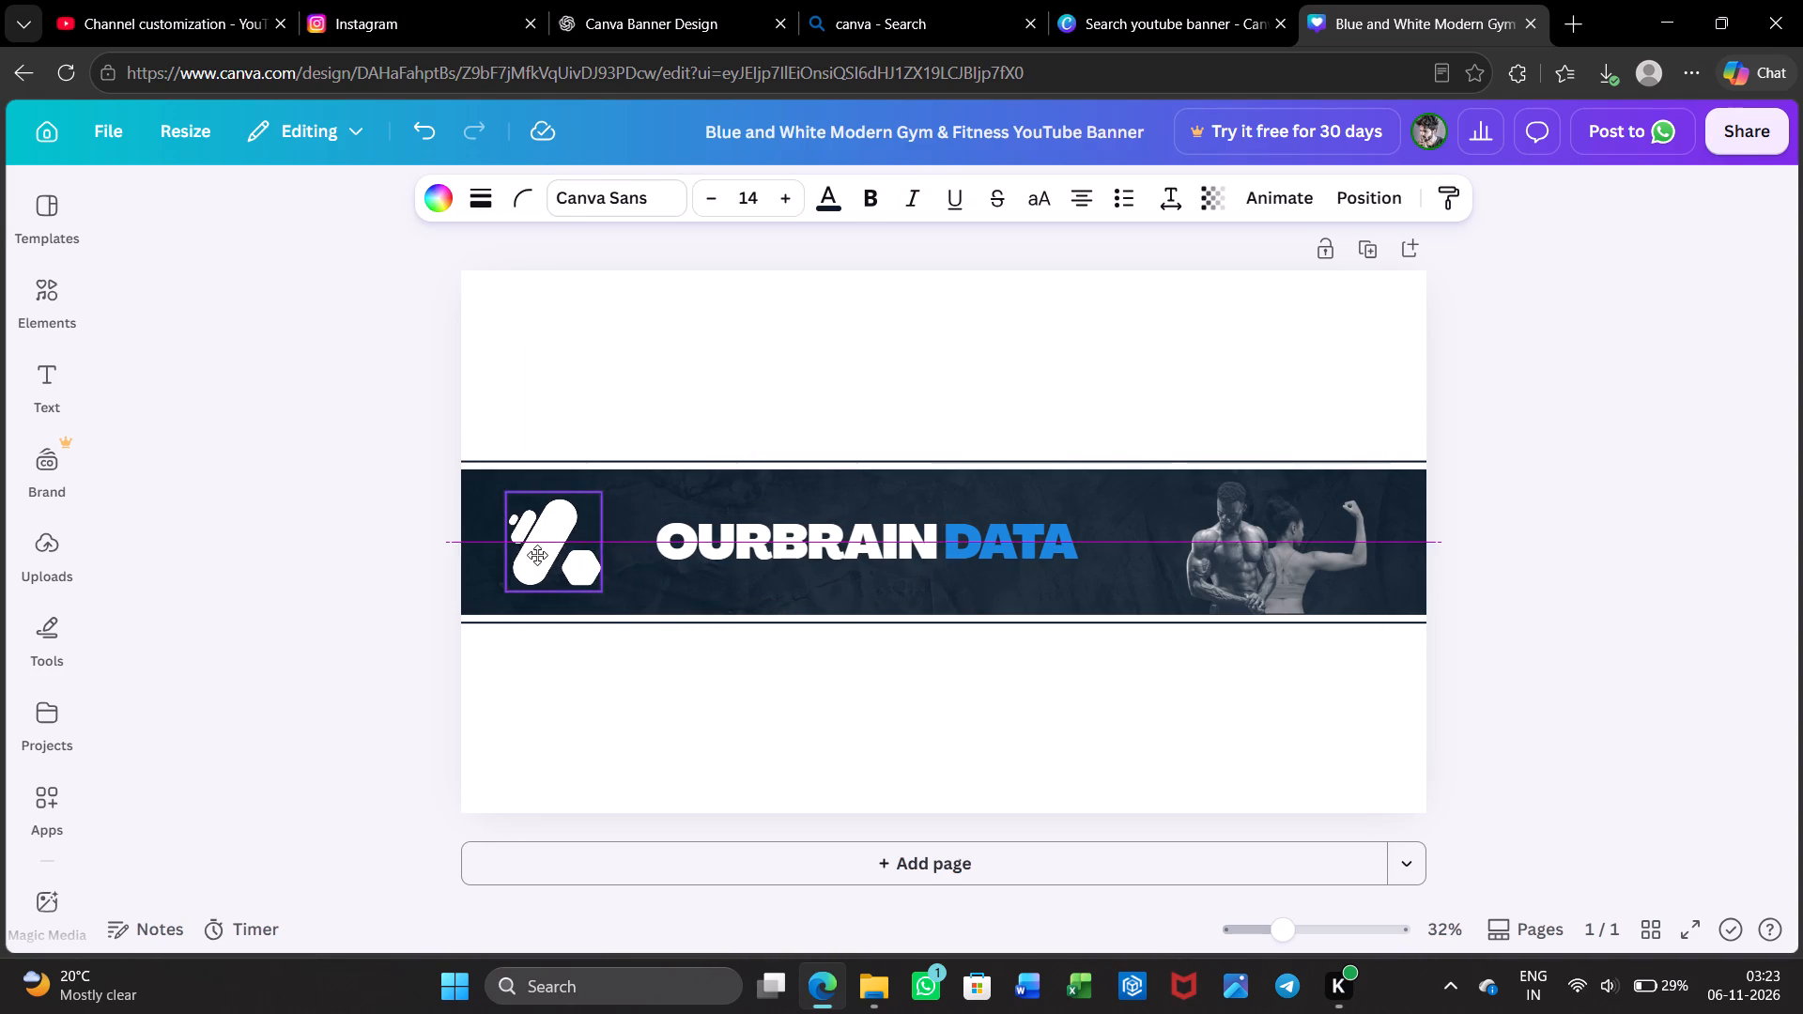
drag(537, 555, 485, 538)
Replace the blue DATA text with "Explained" and widen its text box rightward so the word fits on one line.
click(999, 533)
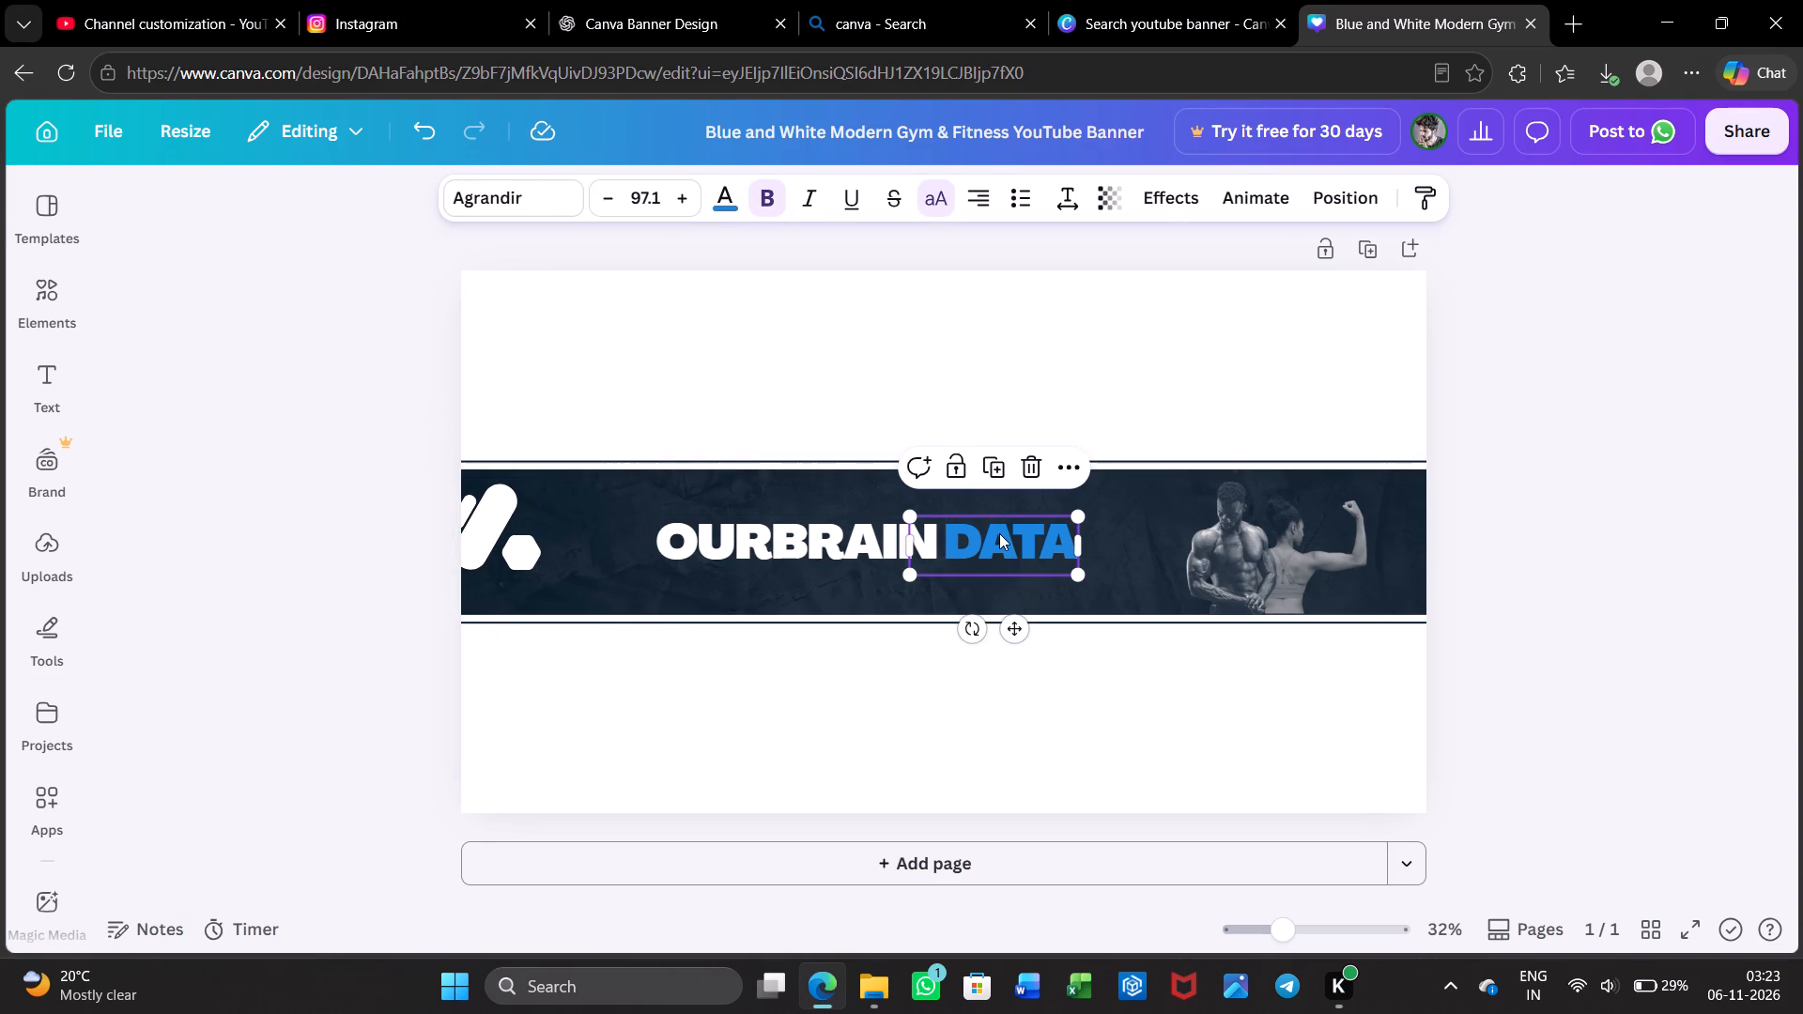
double_click(999, 533)
text(Explained)
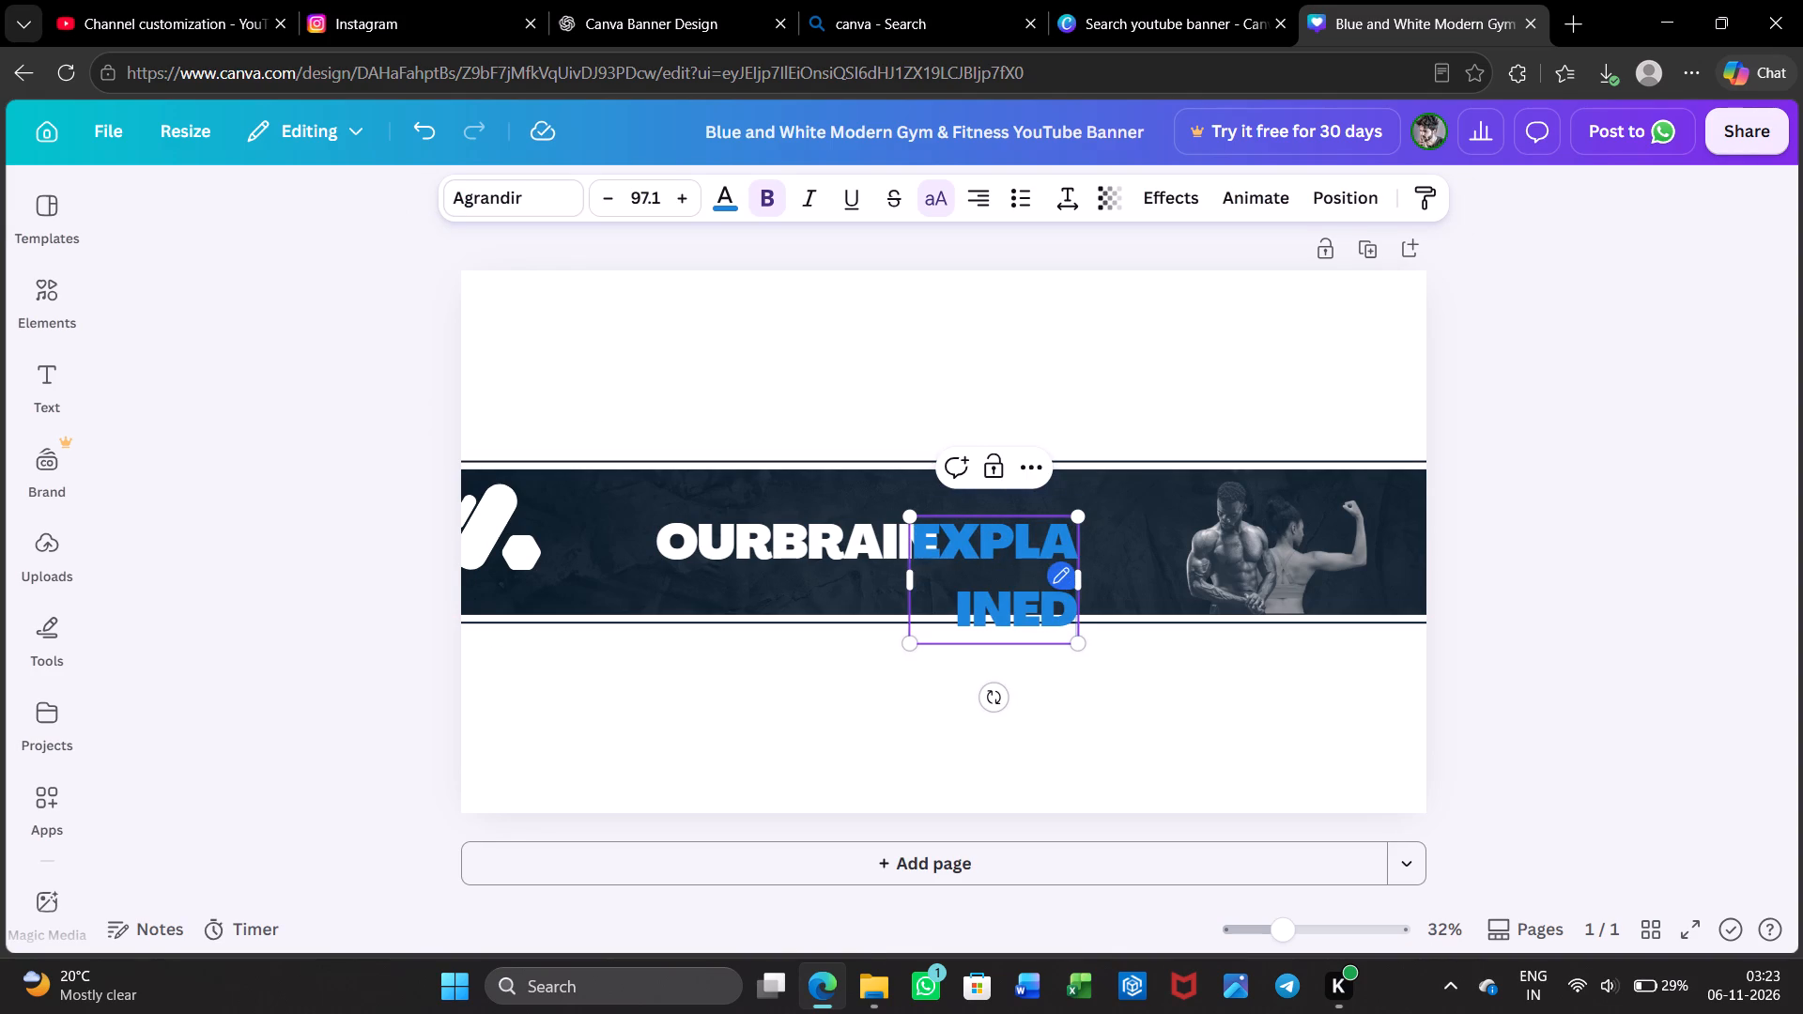
click(1132, 642)
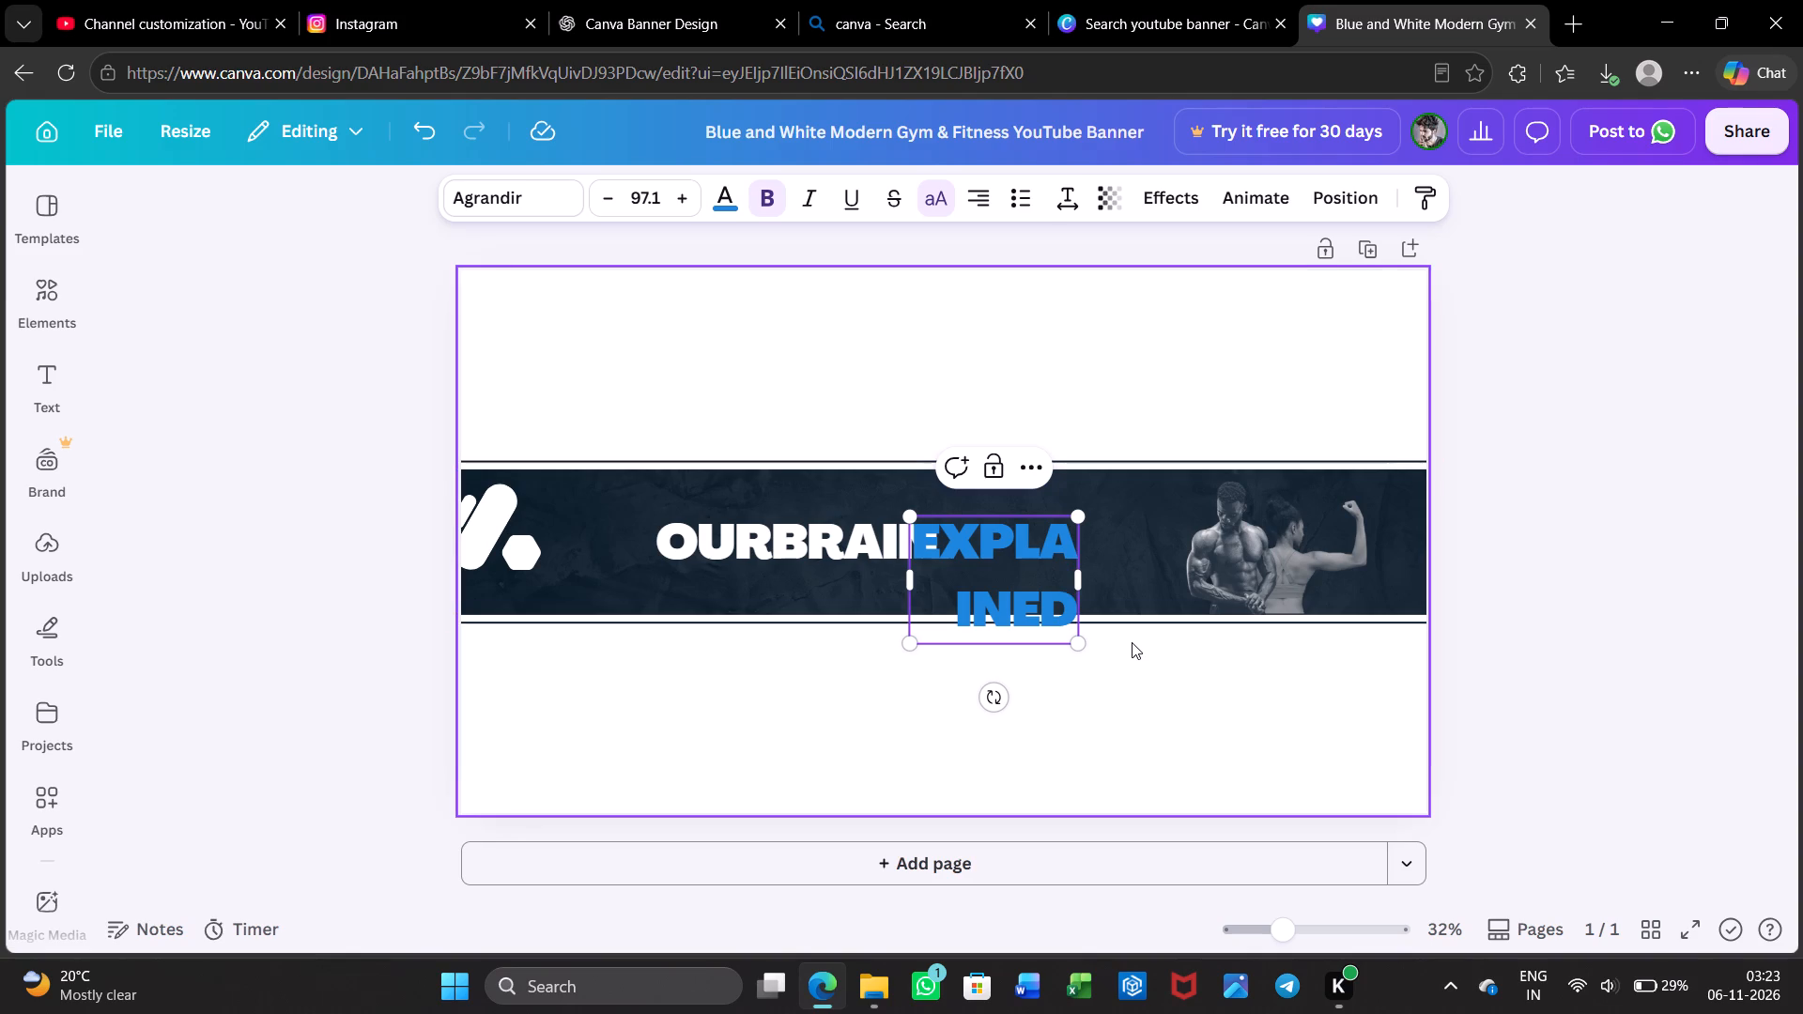
click(1069, 573)
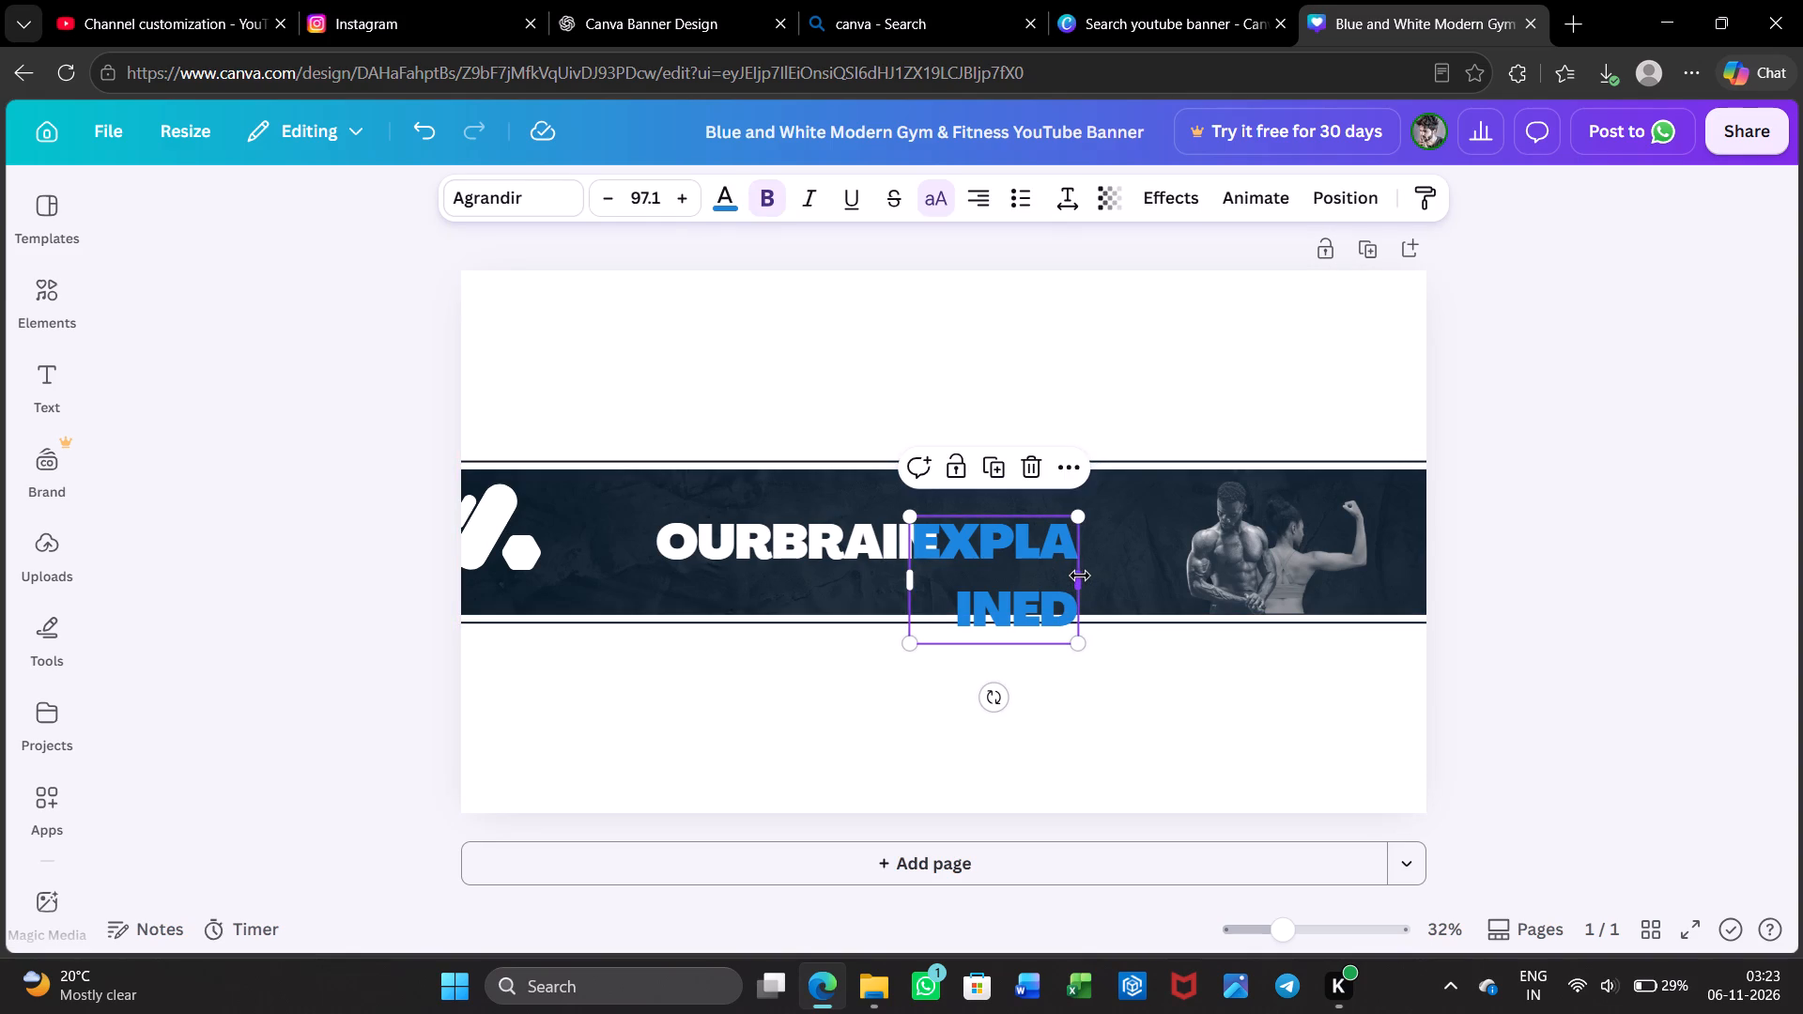
drag(1080, 576, 1182, 561)
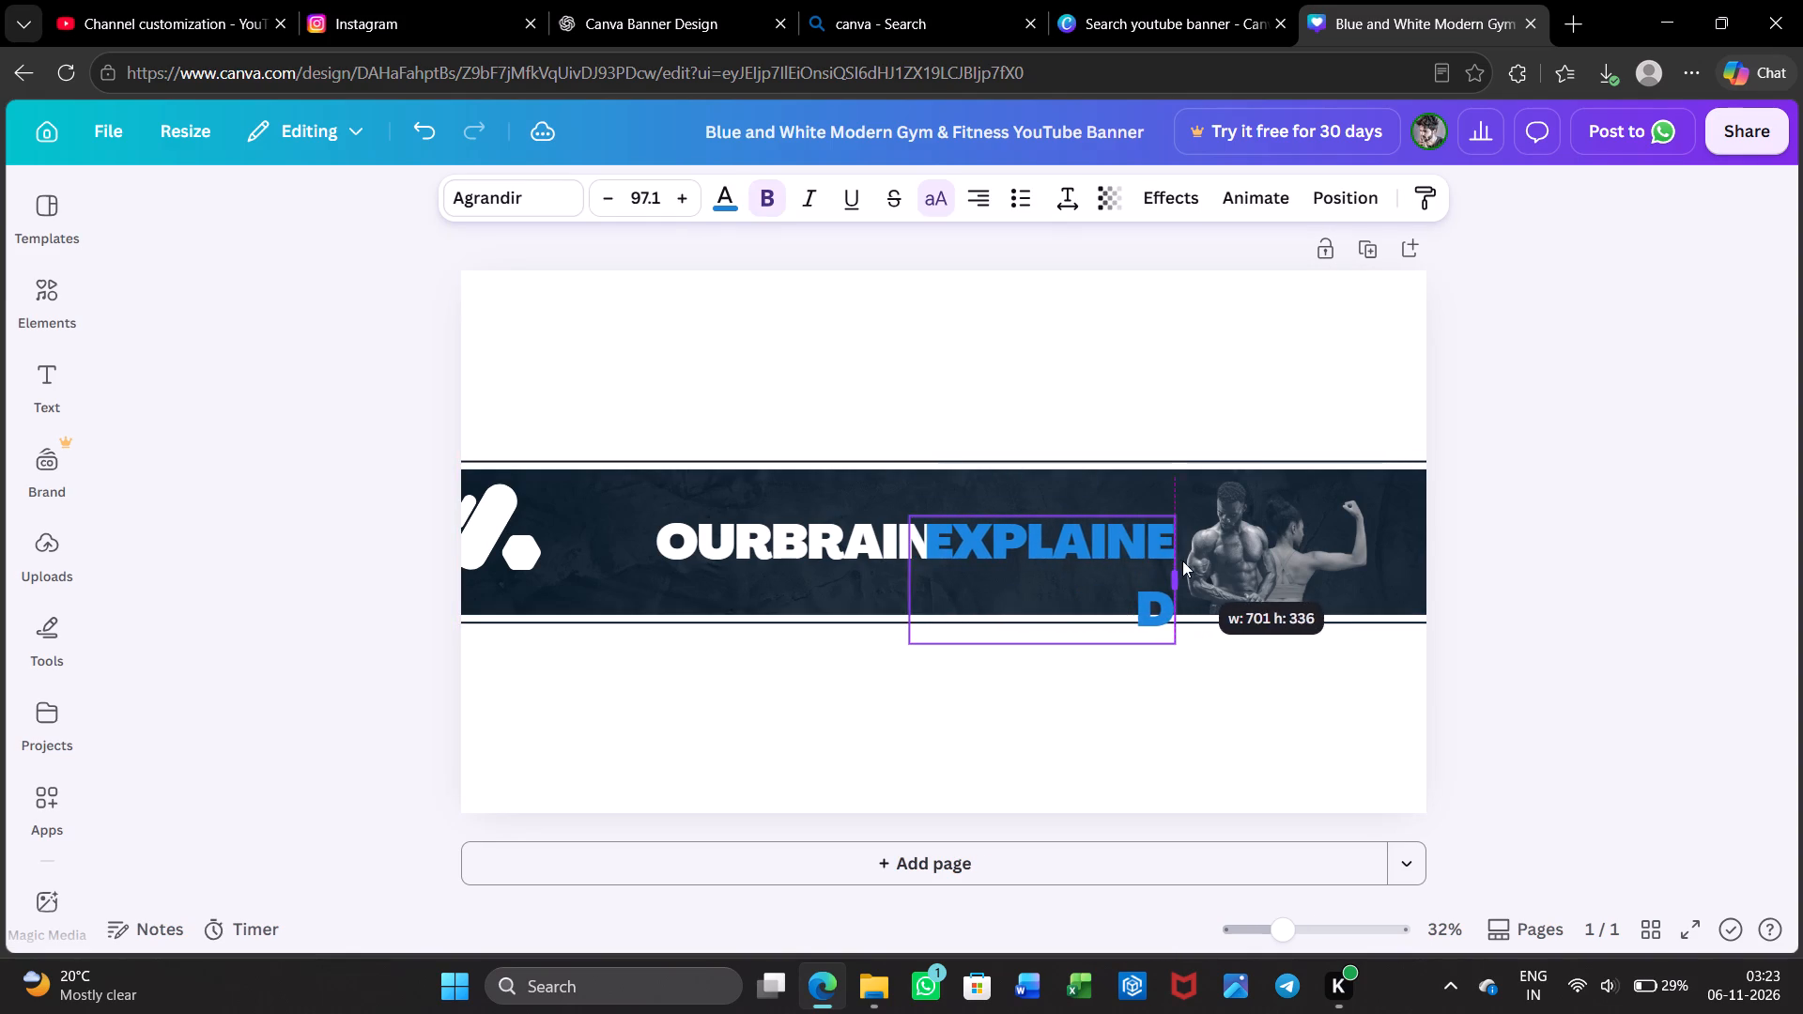
drag(1182, 561, 1210, 561)
Move the muscular man's photo past the woman to the banner's right end, clear of the heading.
click(1271, 559)
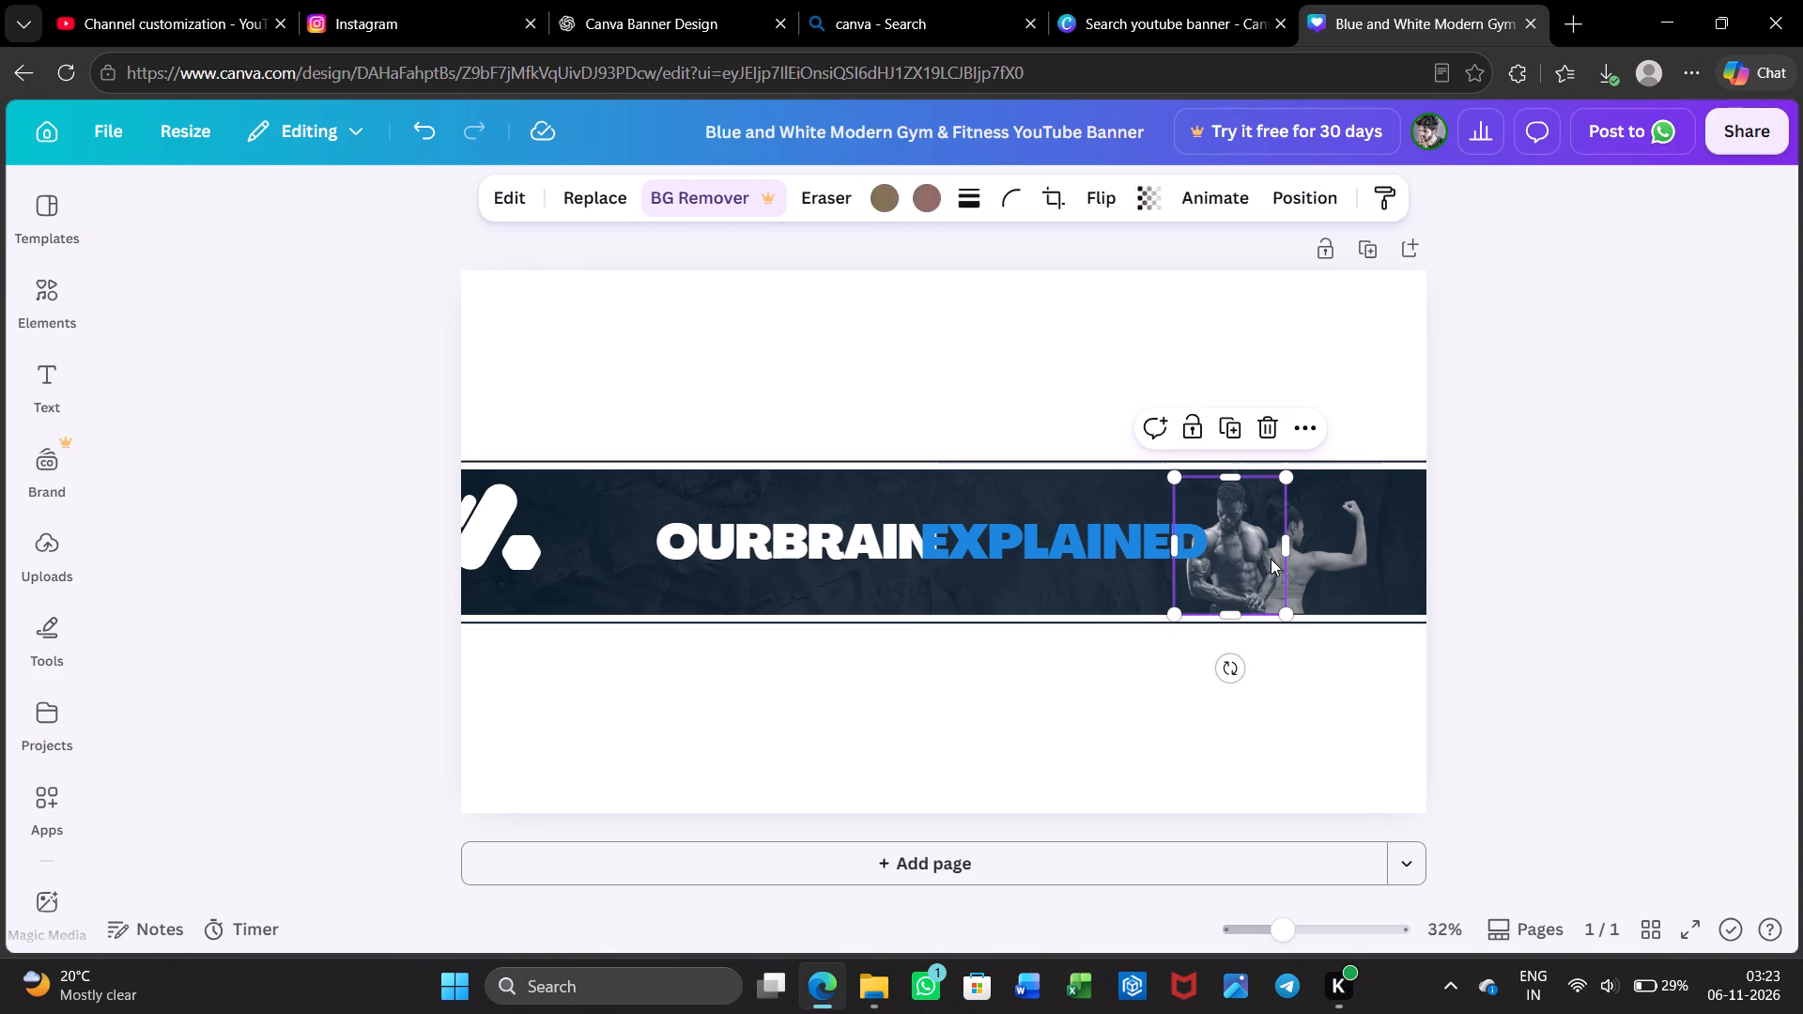
drag(1271, 559, 1460, 558)
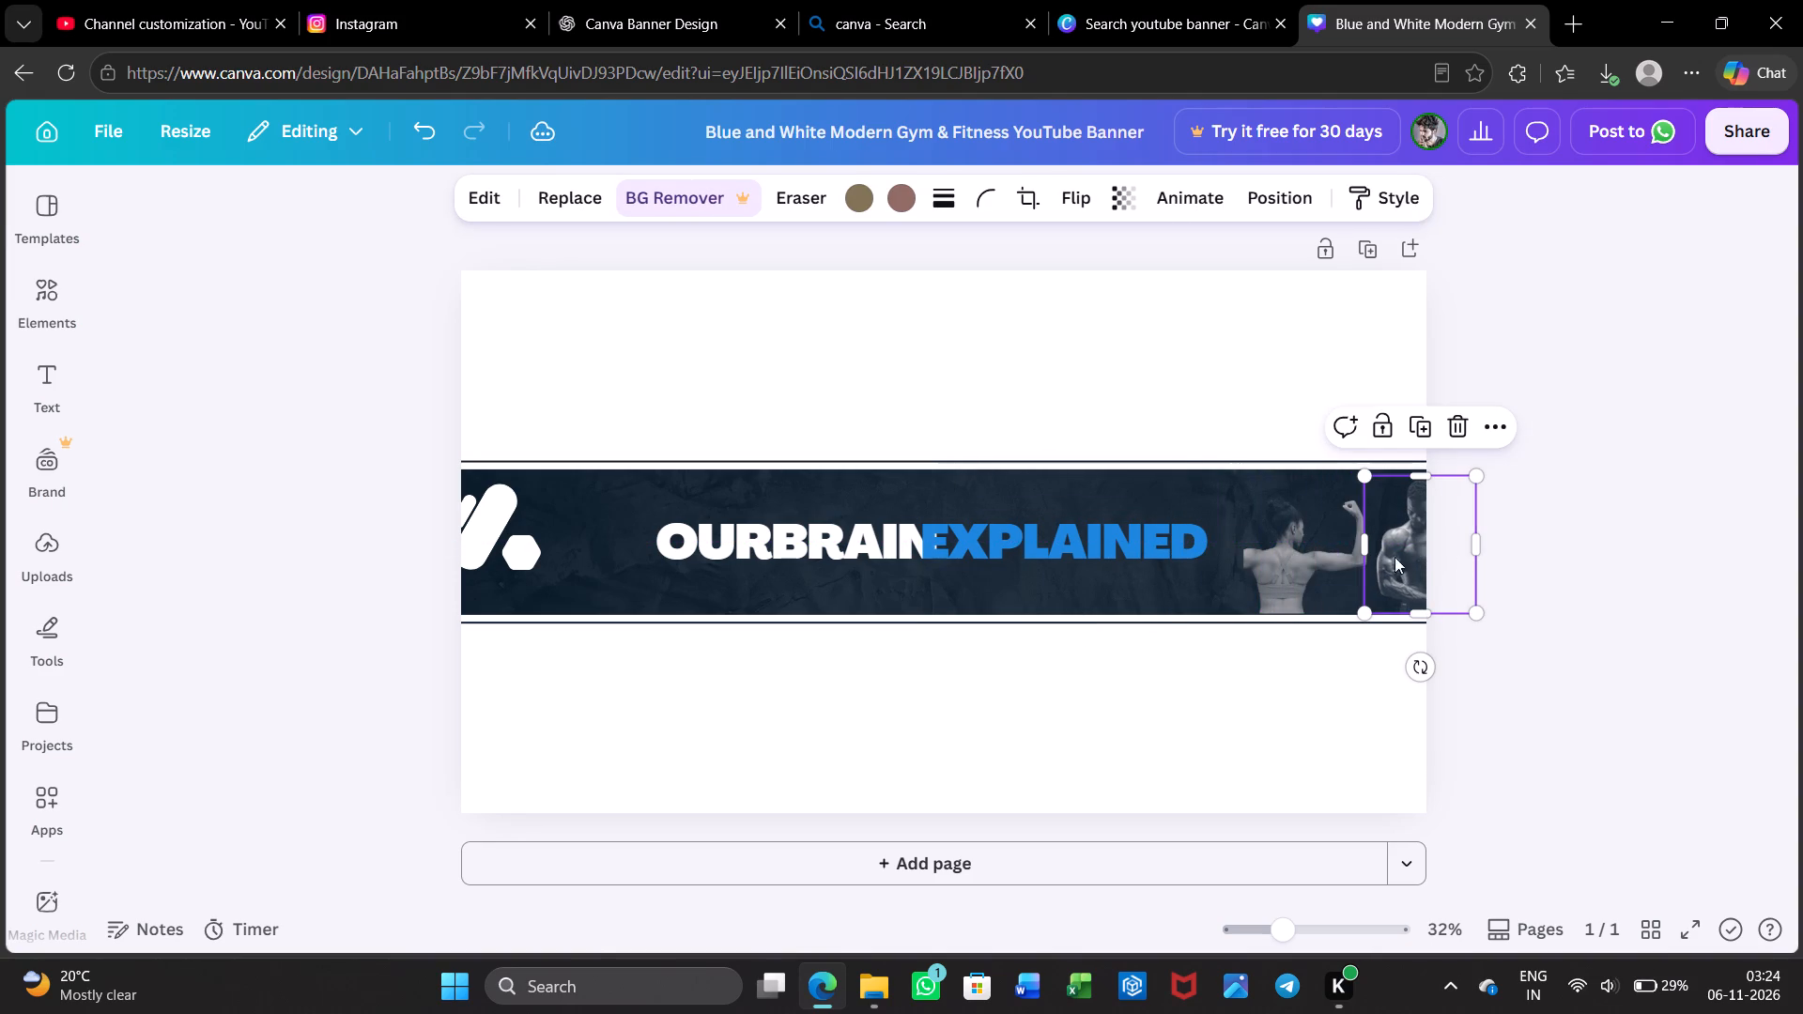
Move the woman's photo to the banner's right end, overlapping the muscular man's photo and clear of the heading.
drag(1306, 547, 1379, 545)
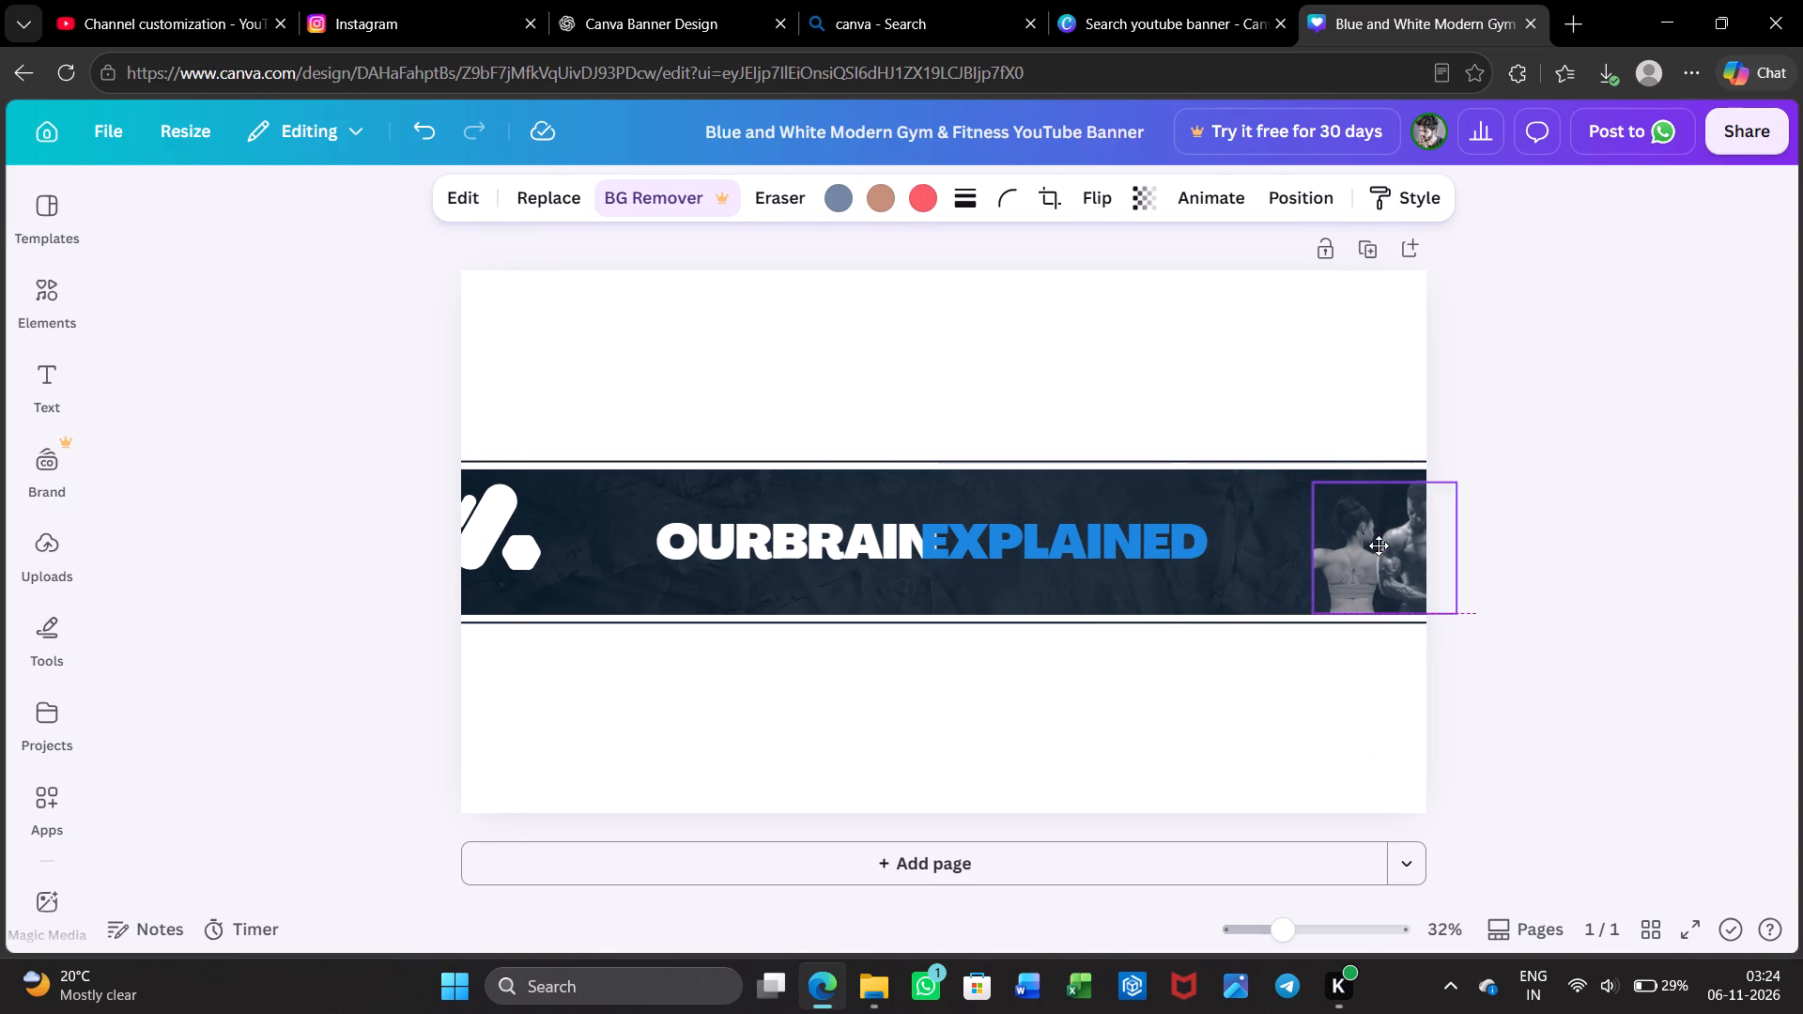
drag(1379, 545, 1393, 539)
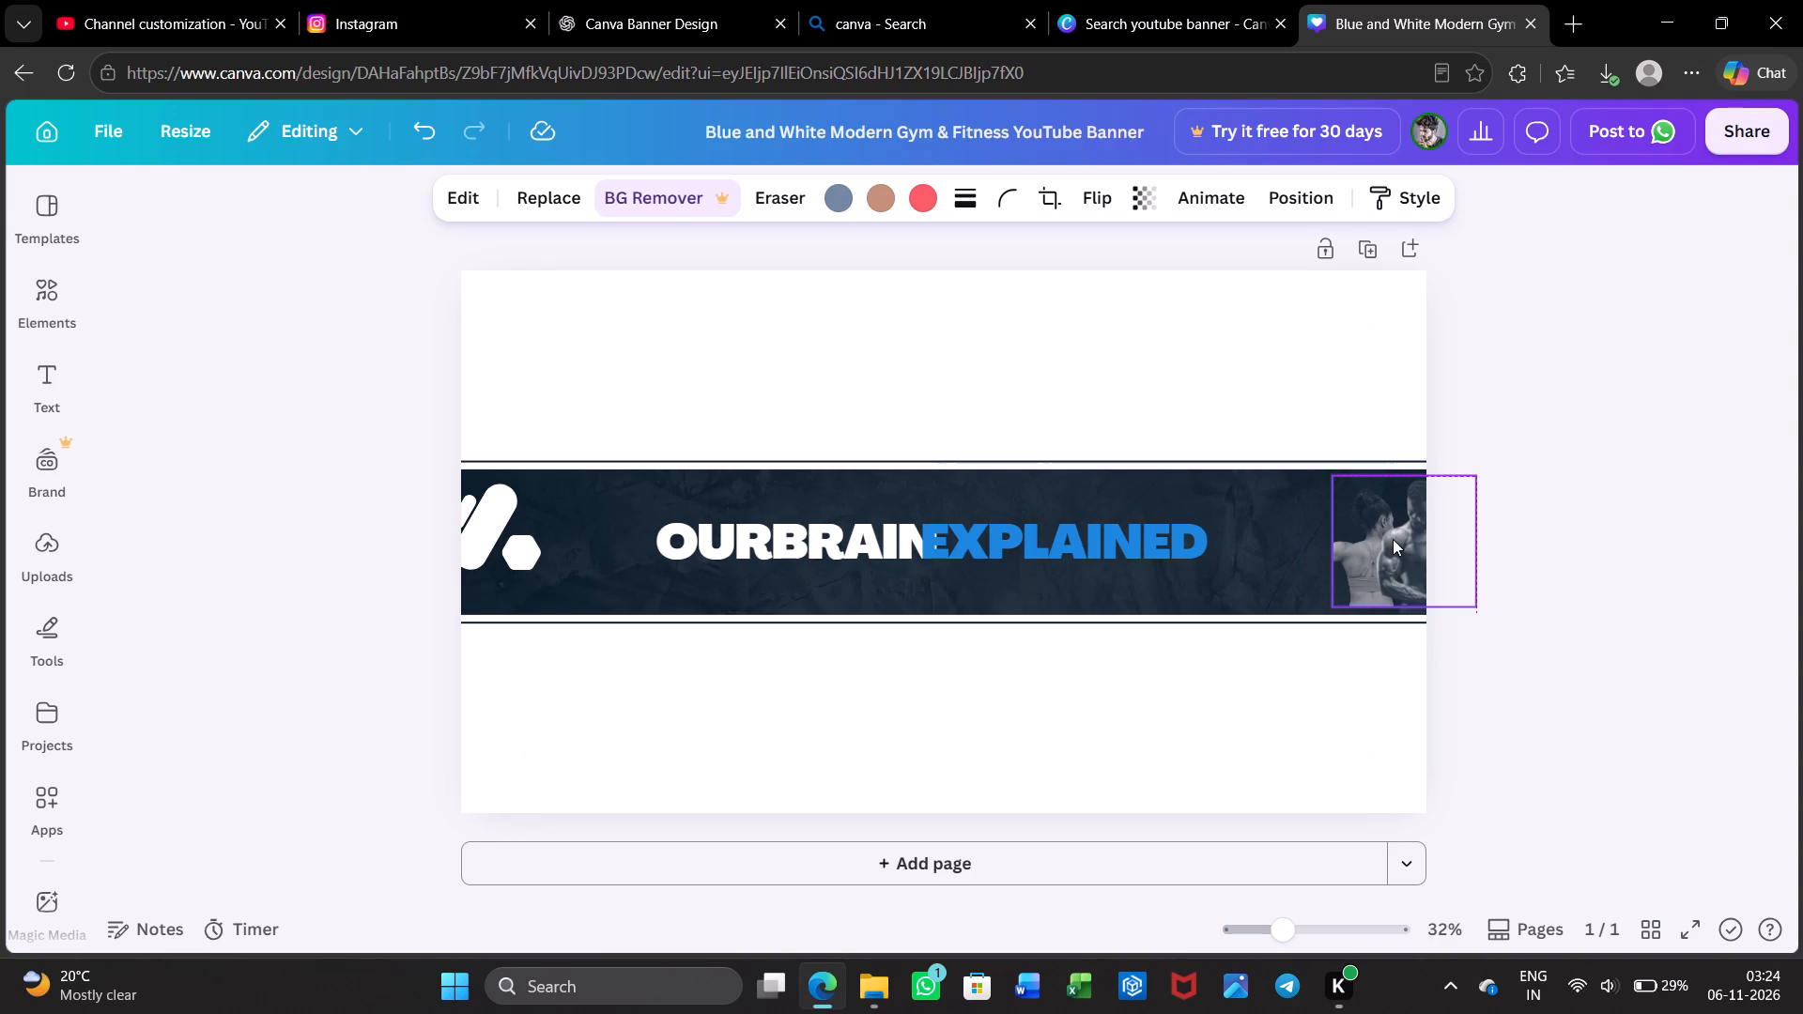
Shift the blue EXPLAINED text slightly right so it clears the white OURBRAIN text.
drag(1169, 537, 1175, 537)
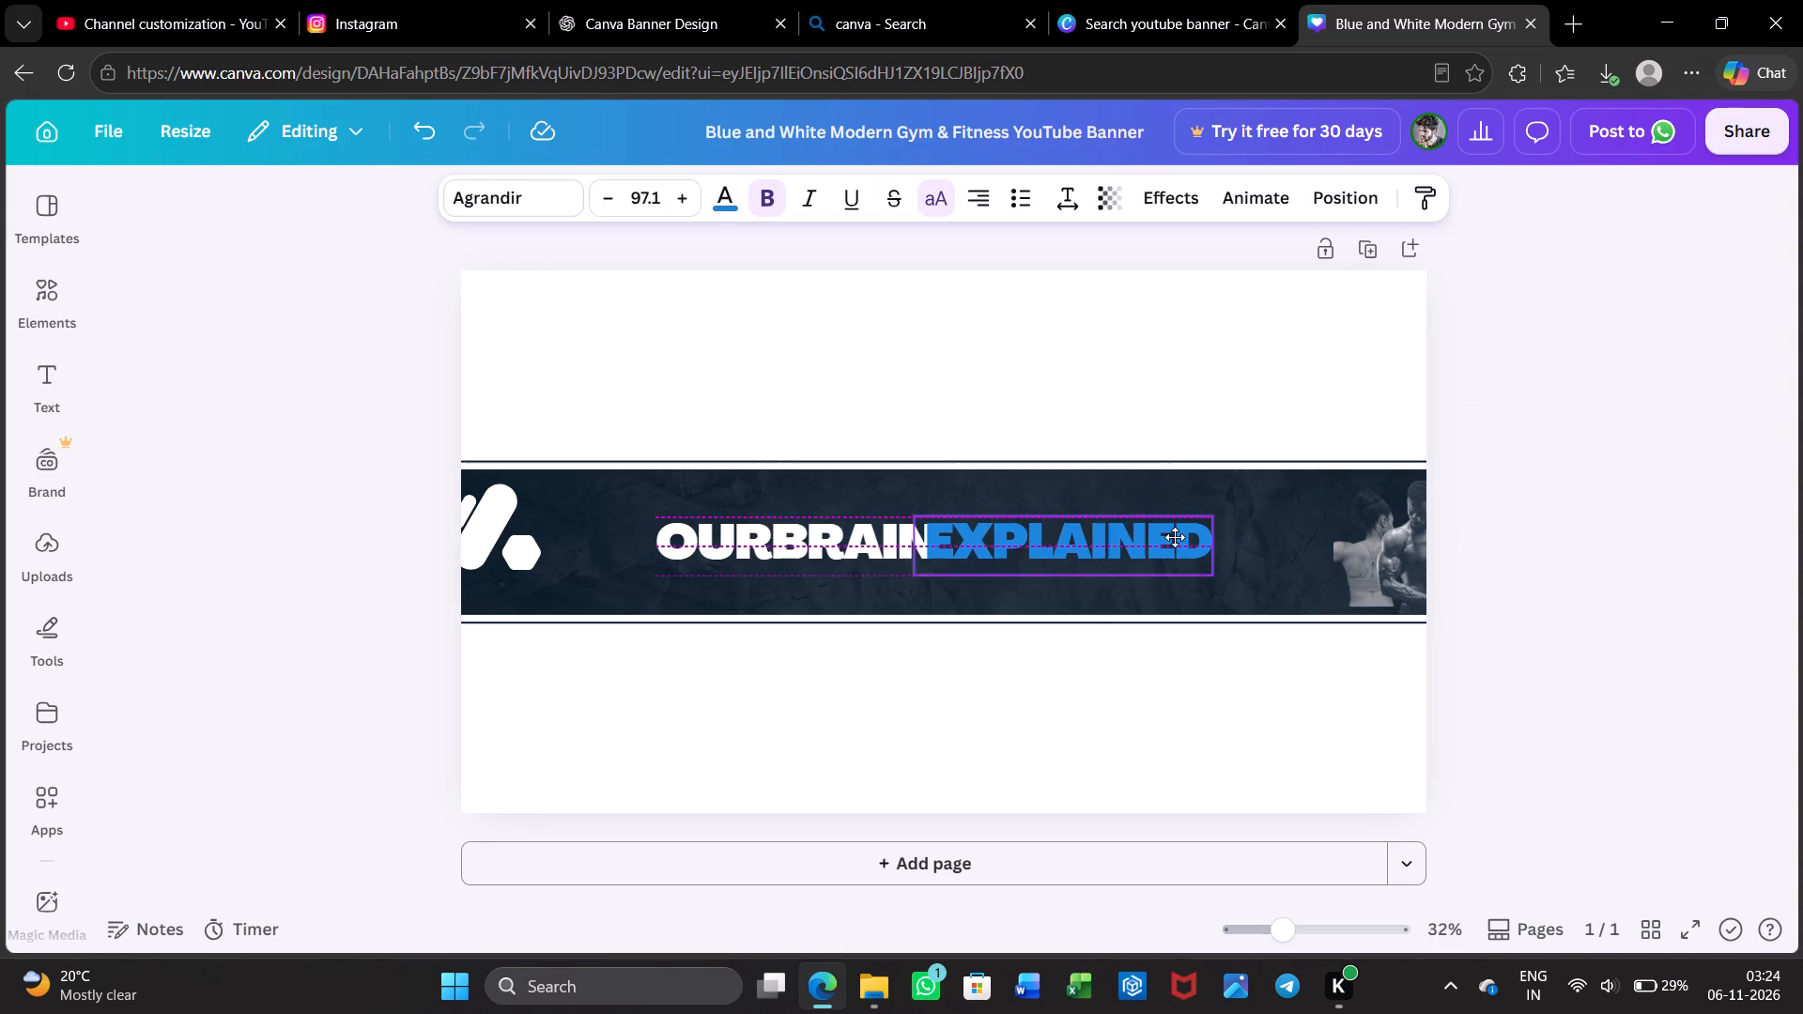
drag(1175, 537, 1187, 537)
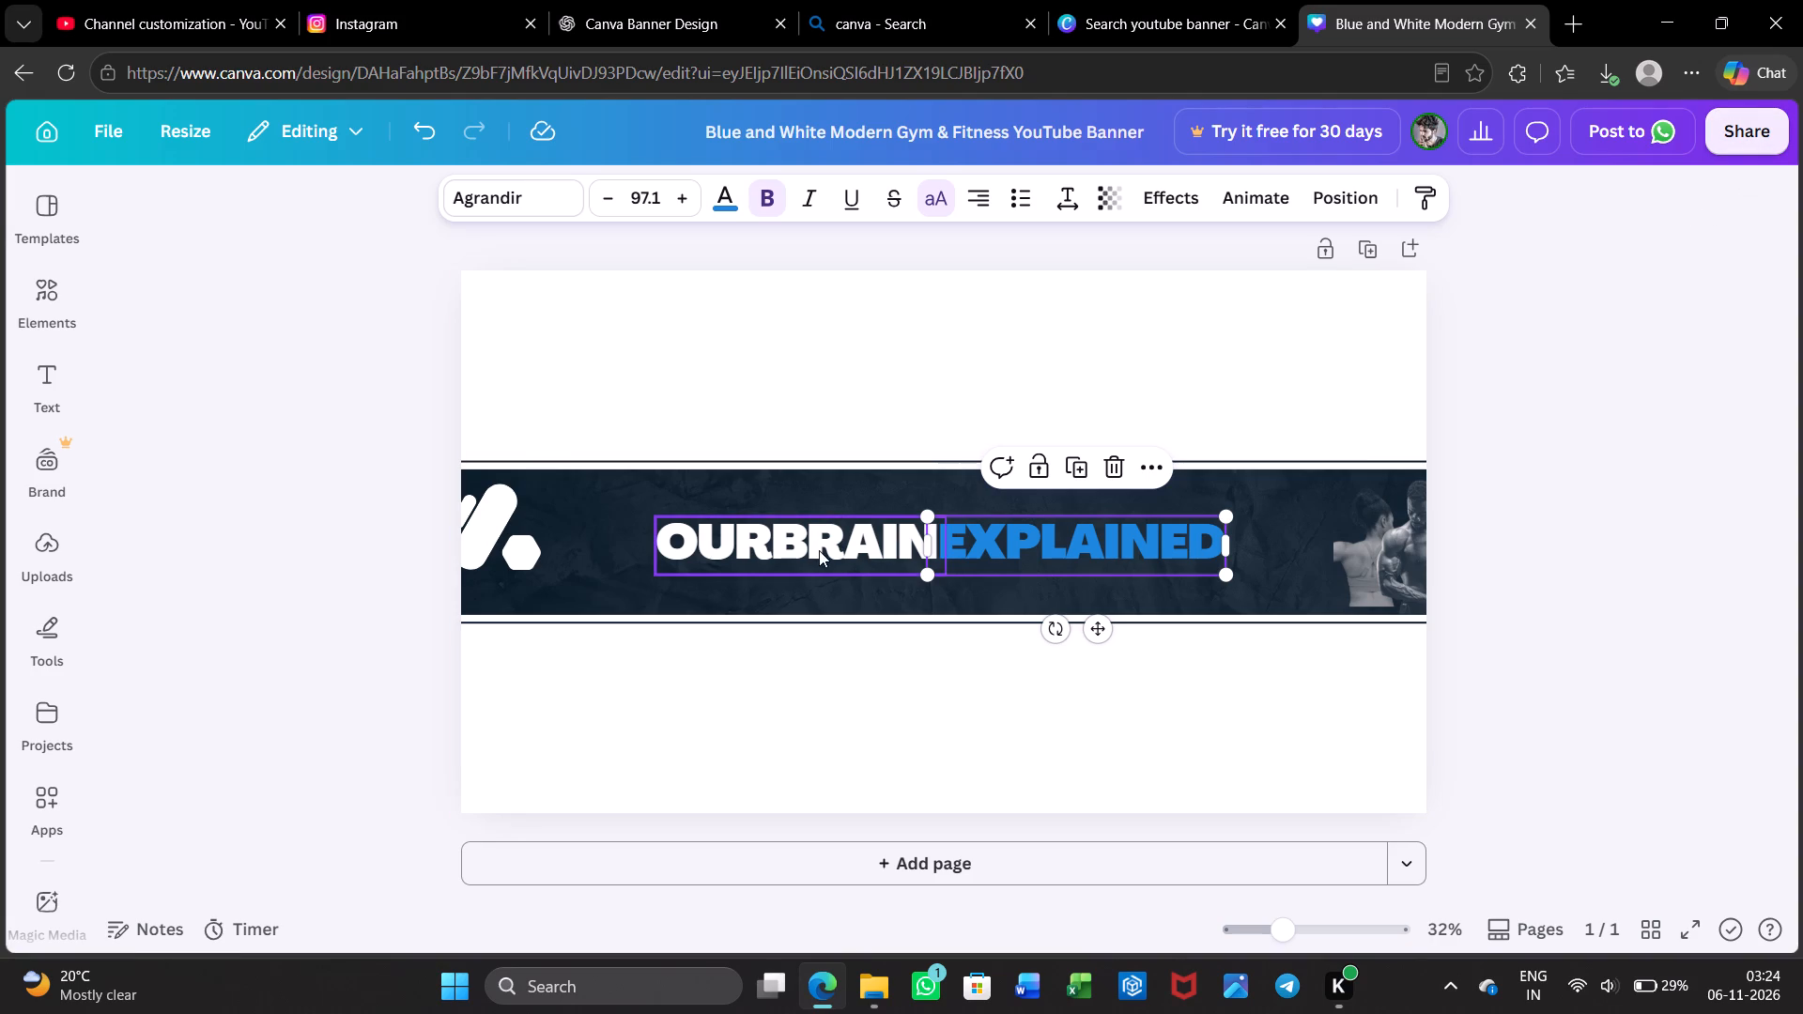
Add a space between OUR and BRAIN in the white heading text and move it slightly left, clear of EXPLAINED.
click(767, 538)
click(767, 538)
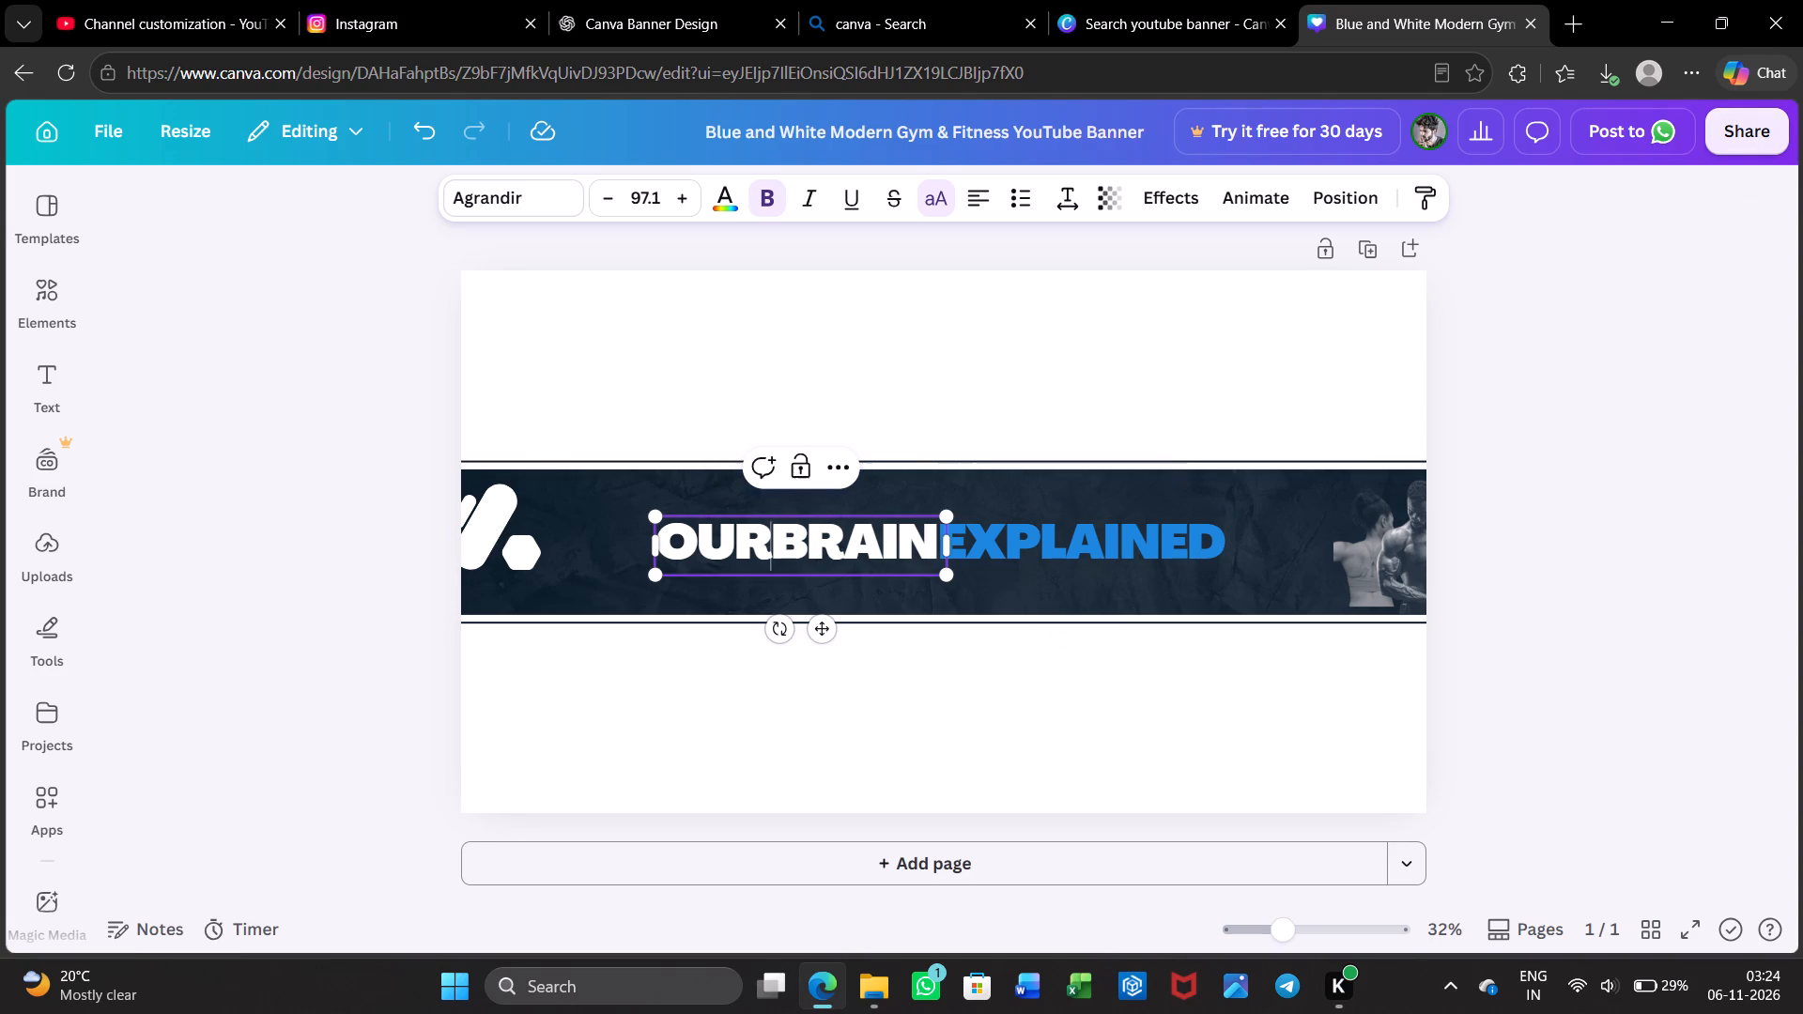
key(space)
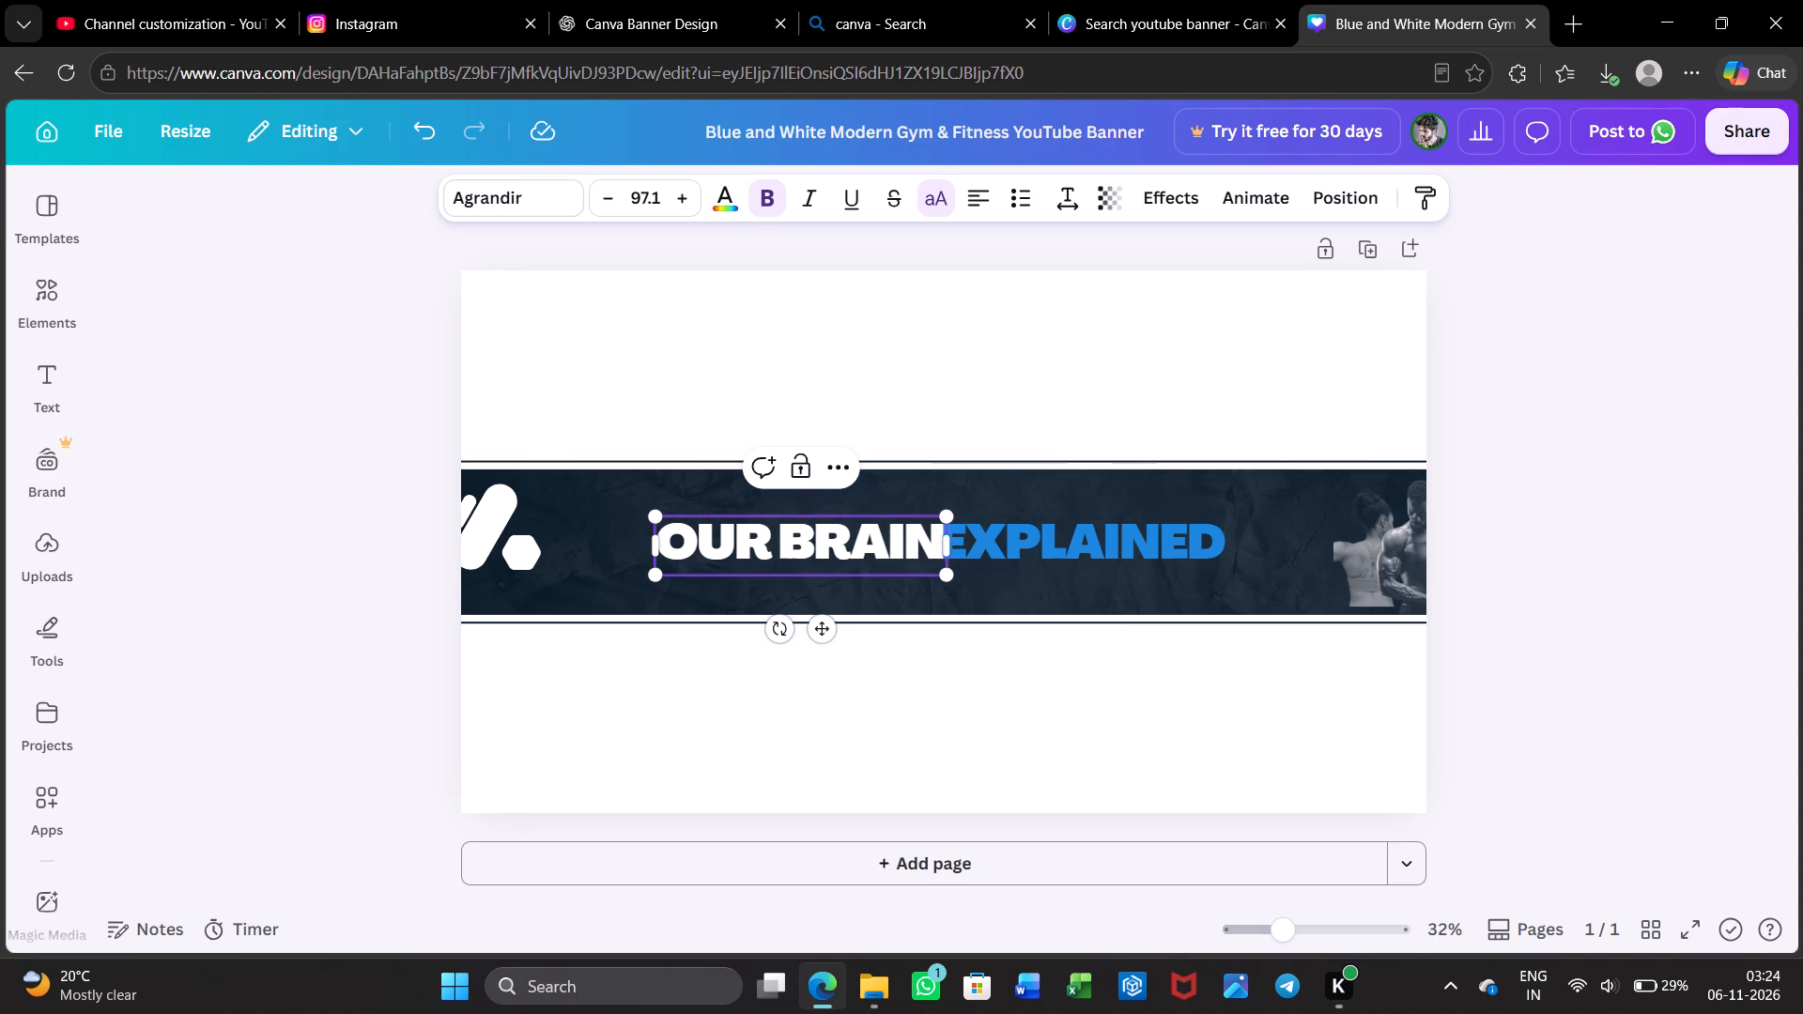
click(739, 539)
click(611, 532)
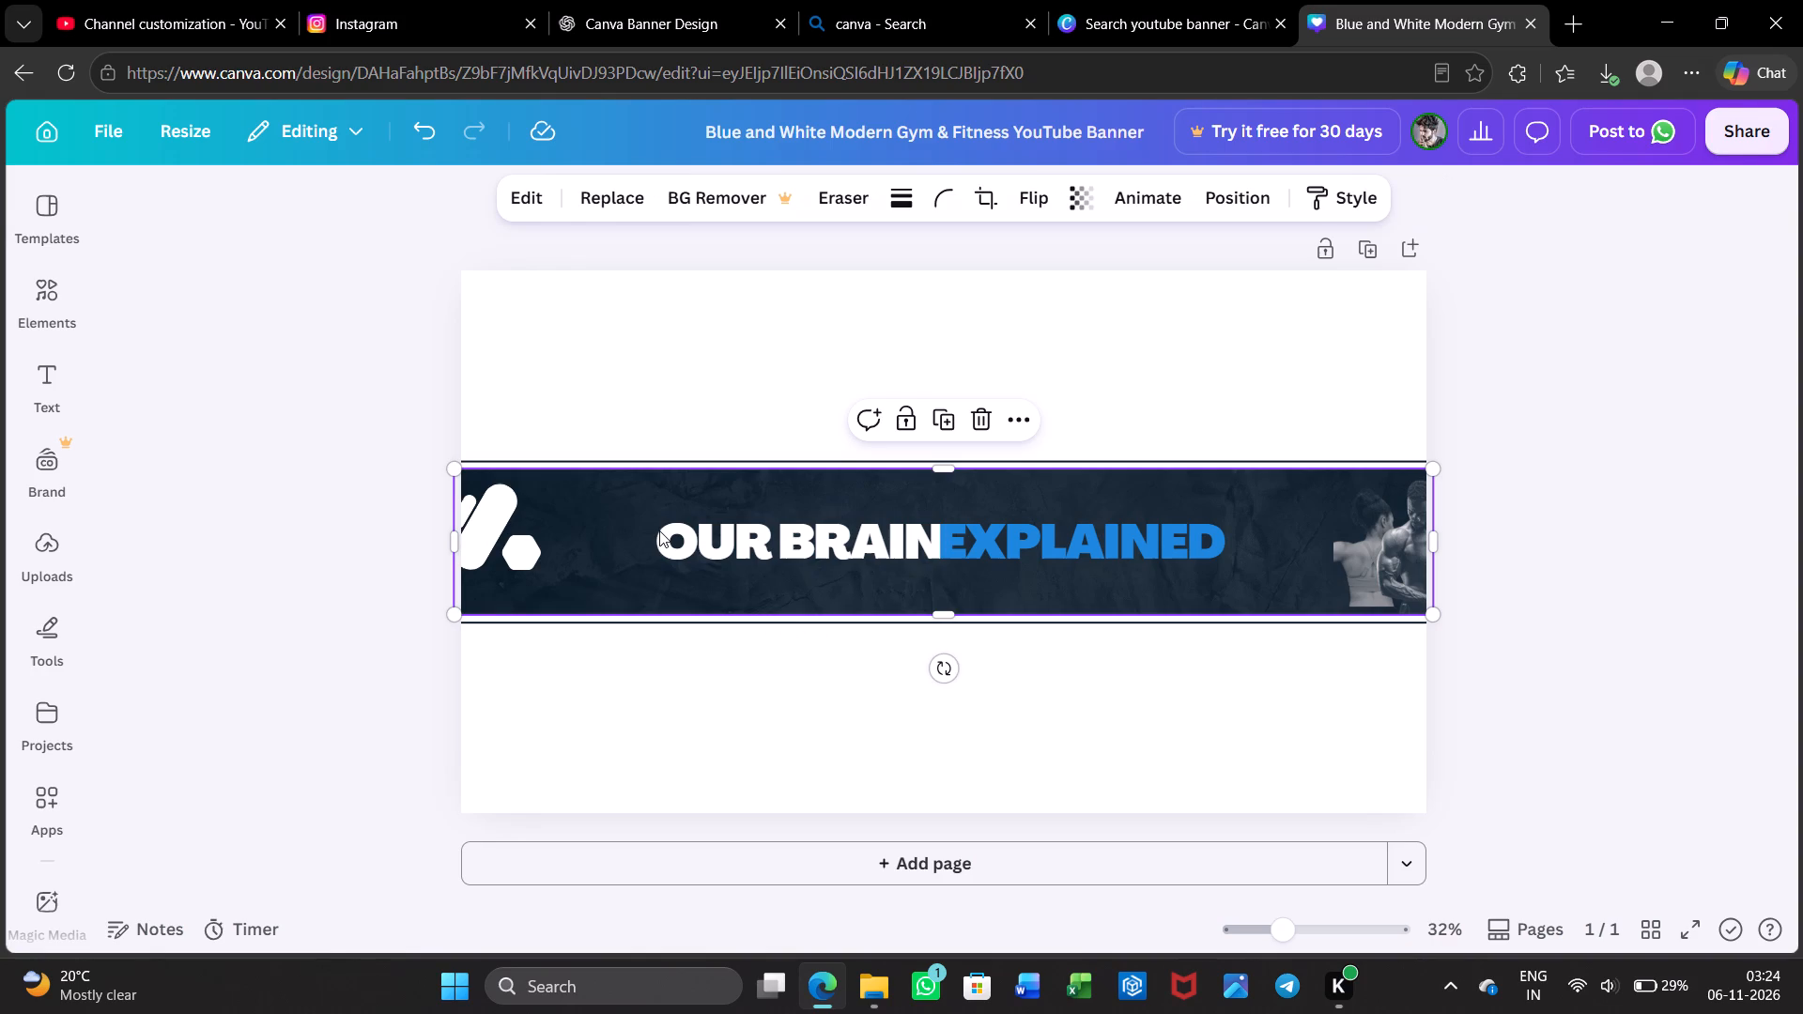
click(697, 532)
drag(697, 532, 694, 532)
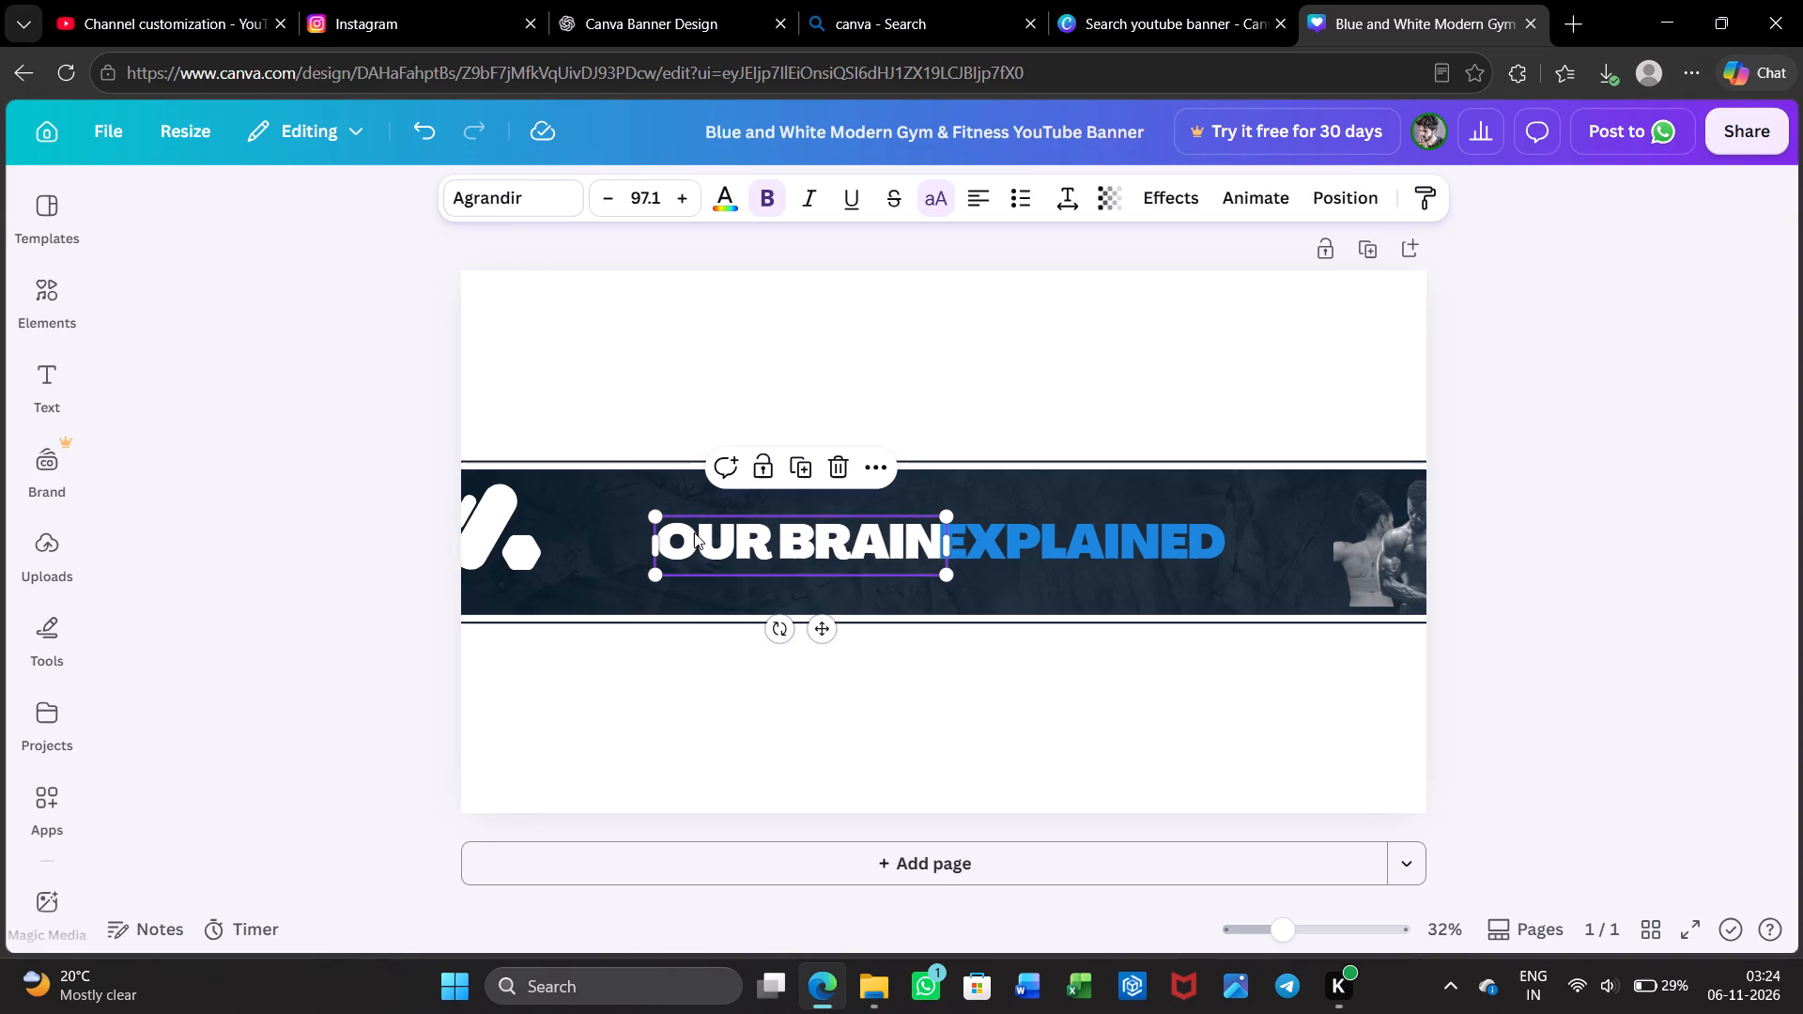
drag(694, 532, 686, 532)
click(1552, 478)
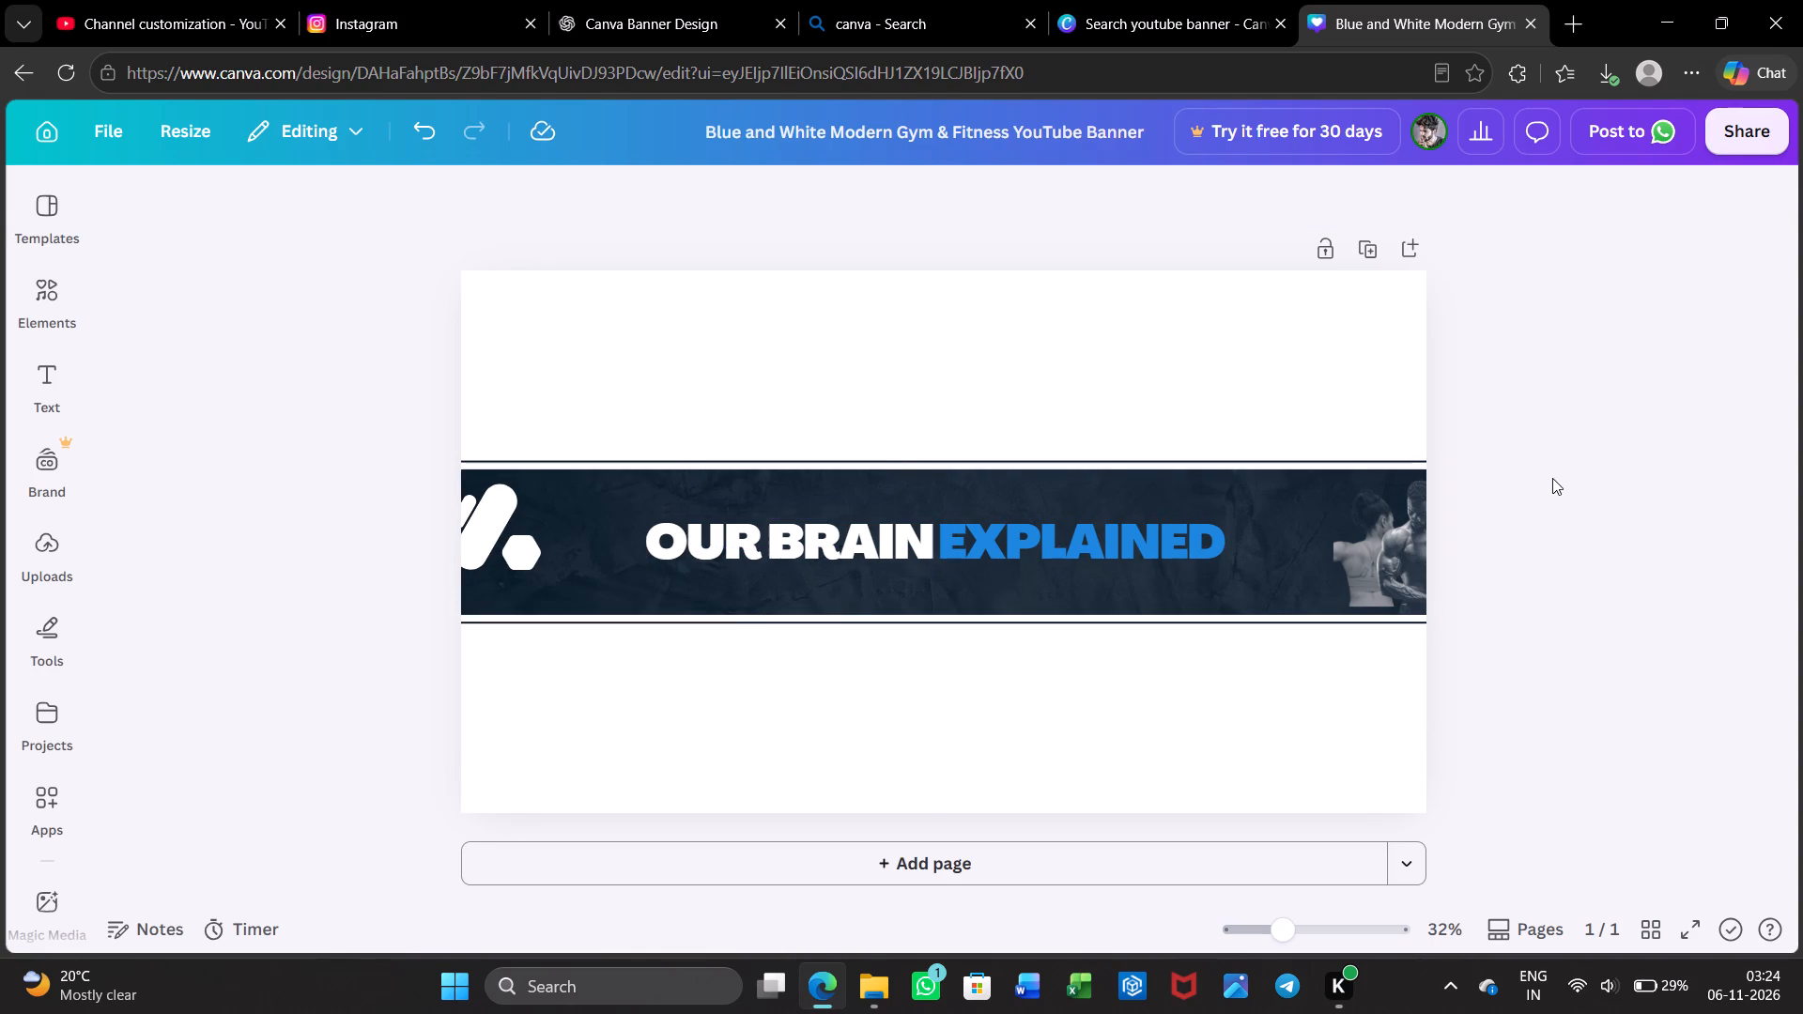
Download the banner design as a PNG at 2,560 × 1,440 px.
click(1747, 128)
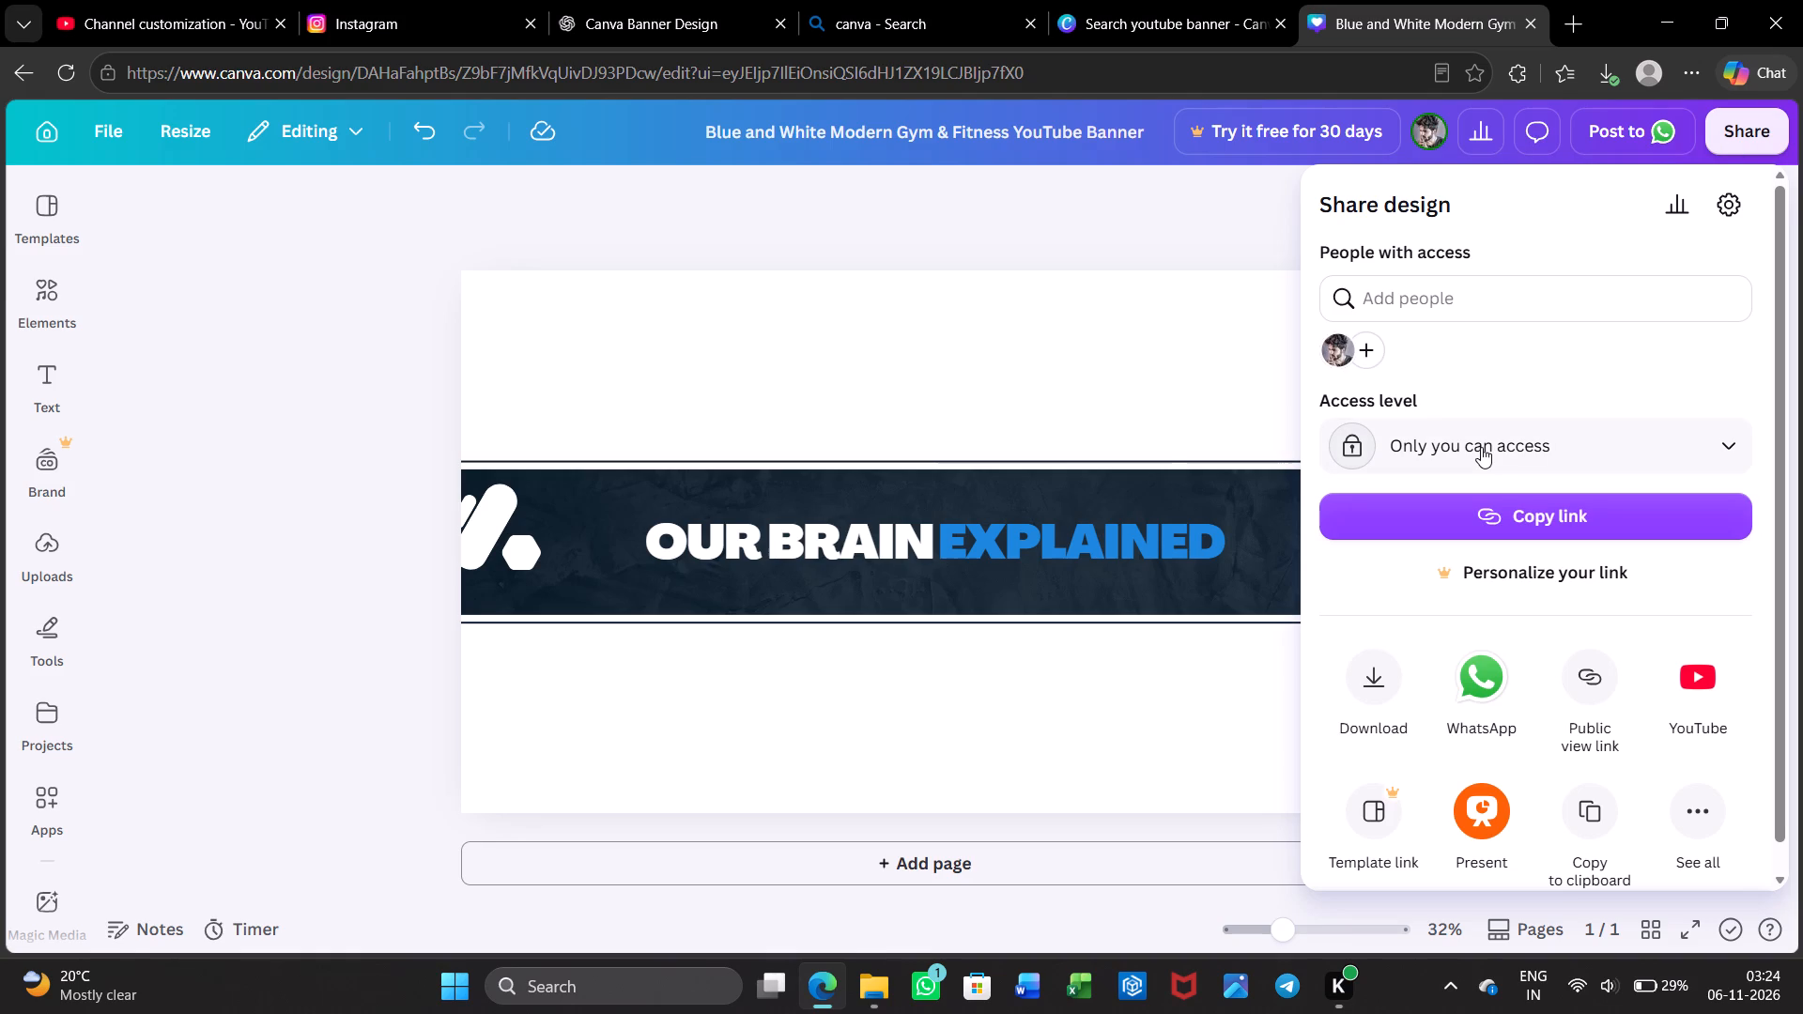
click(1381, 683)
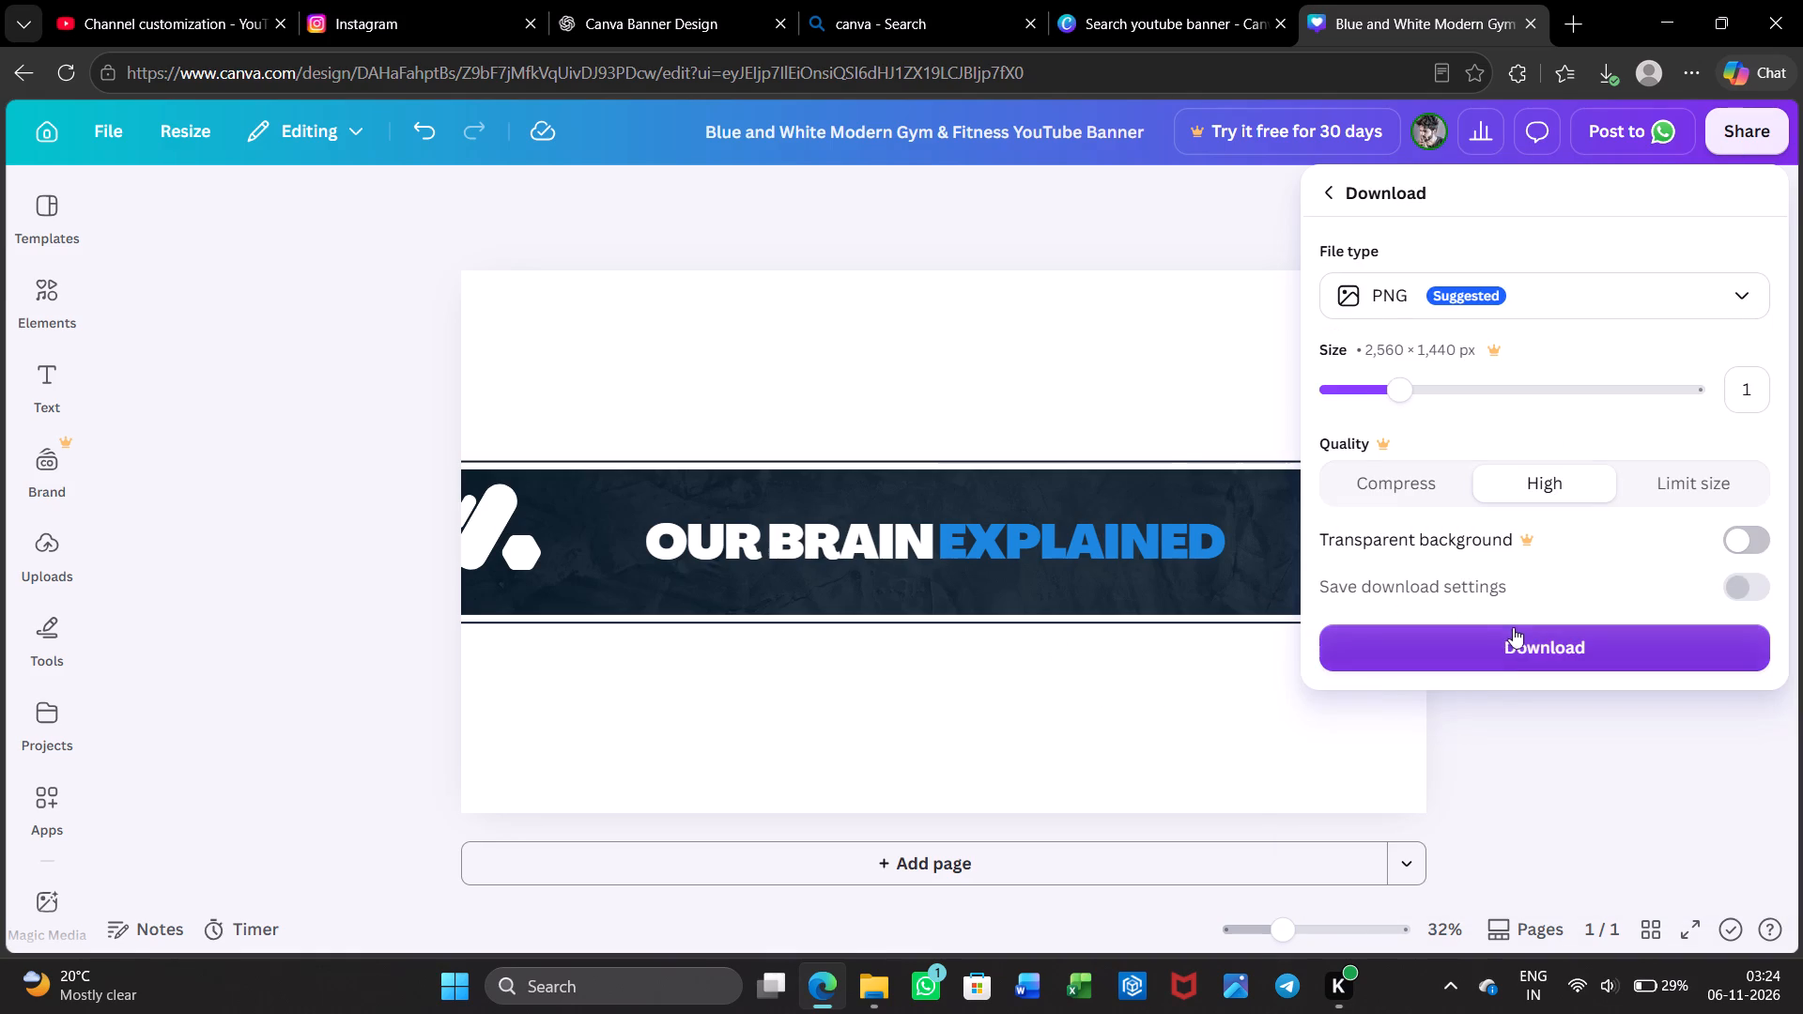
click(1545, 638)
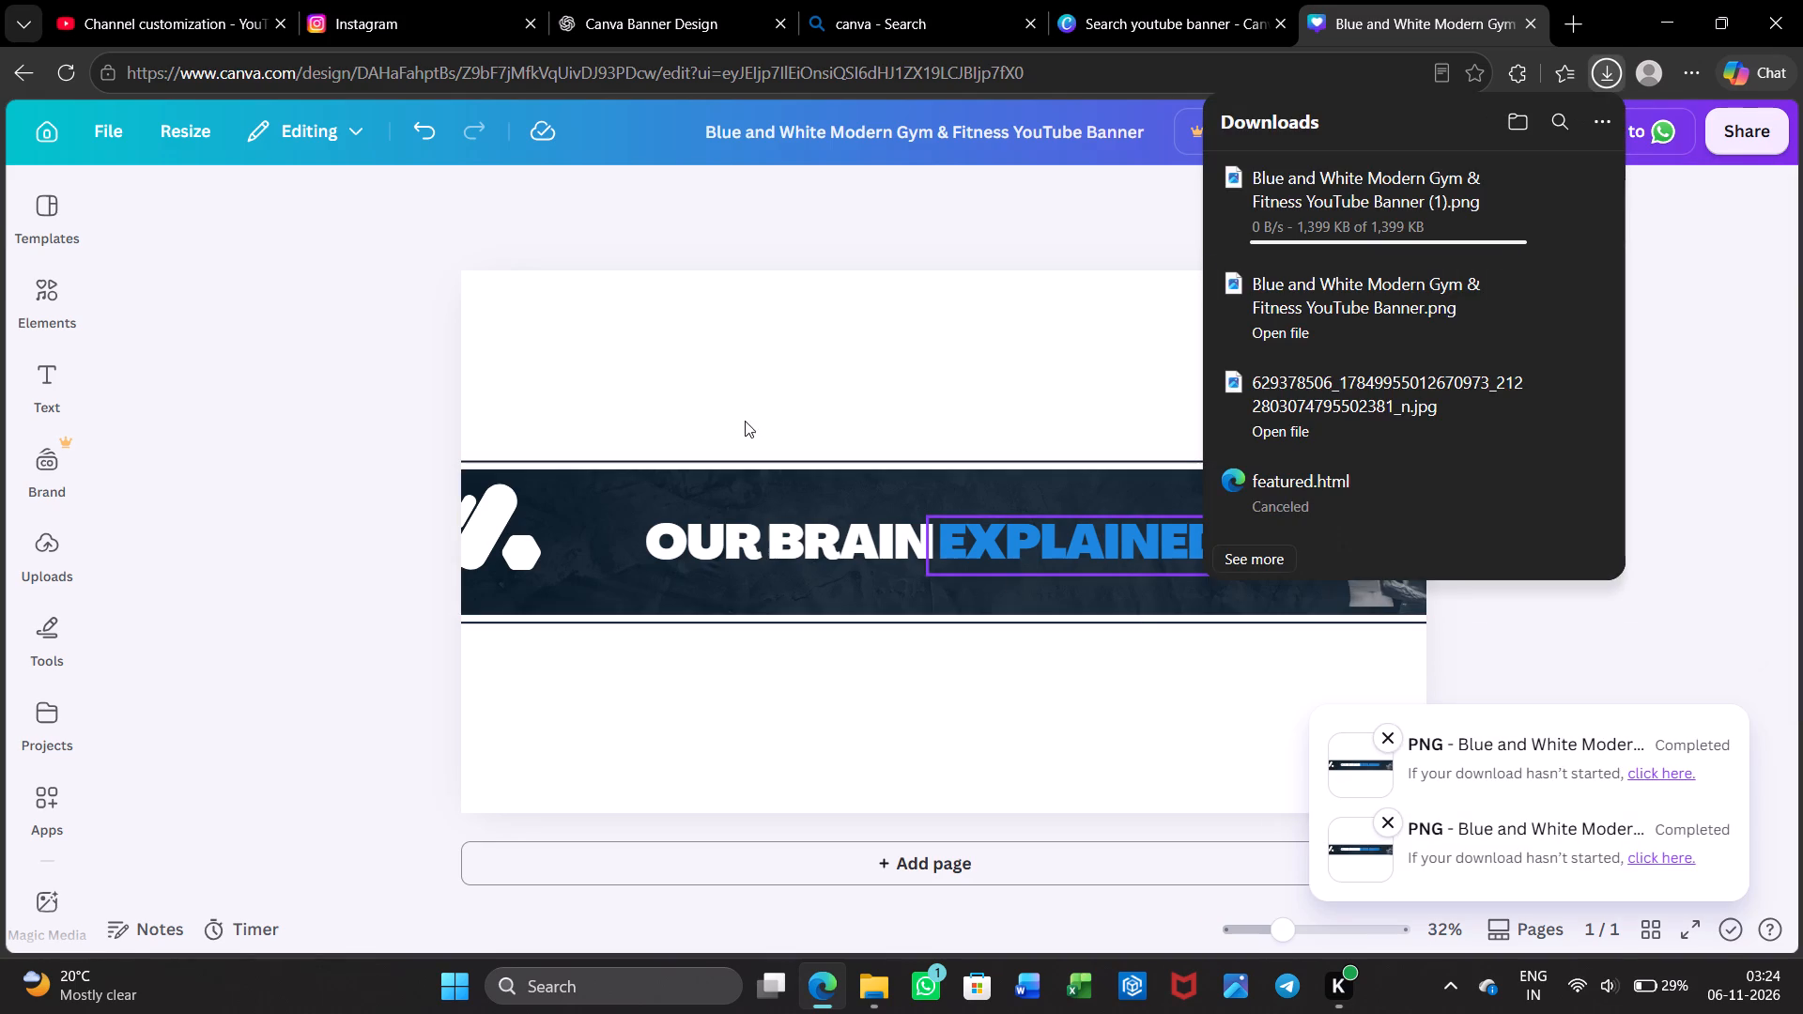
Switch to the YouTube Studio channel customization page and dismiss the banner art crop showing BRAIN DATA.
click(114, 0)
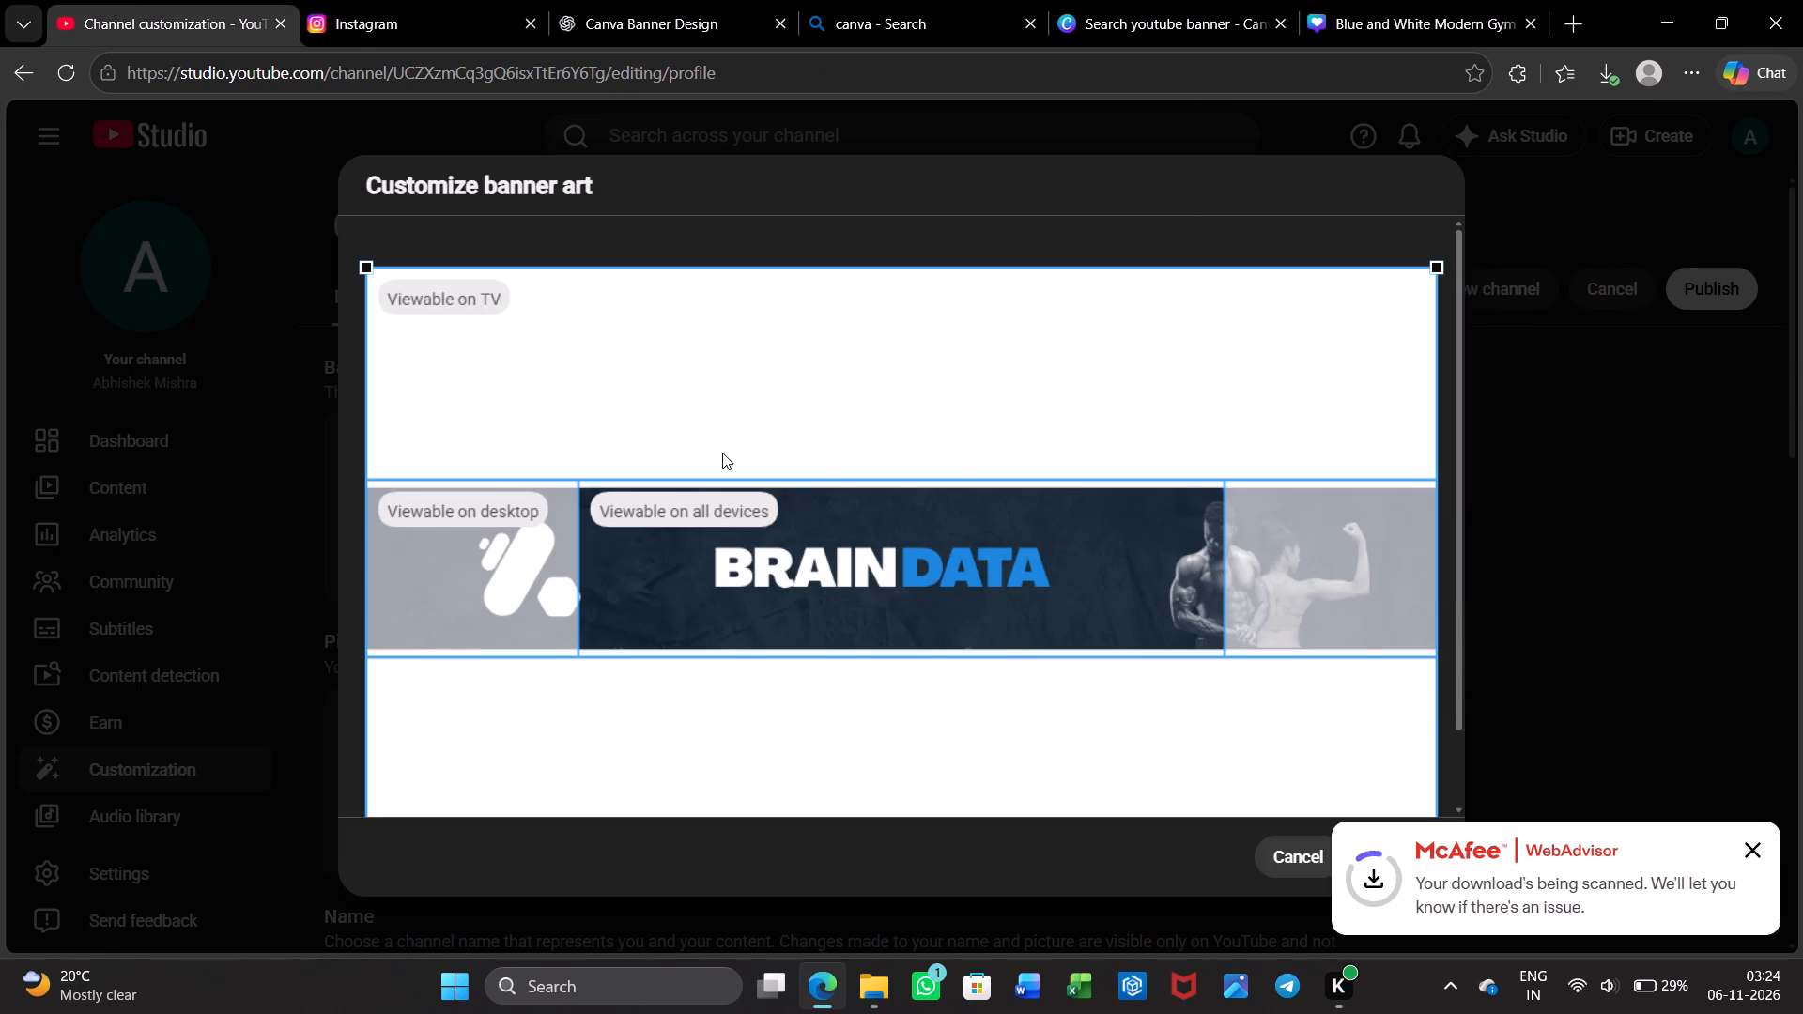
click(1640, 398)
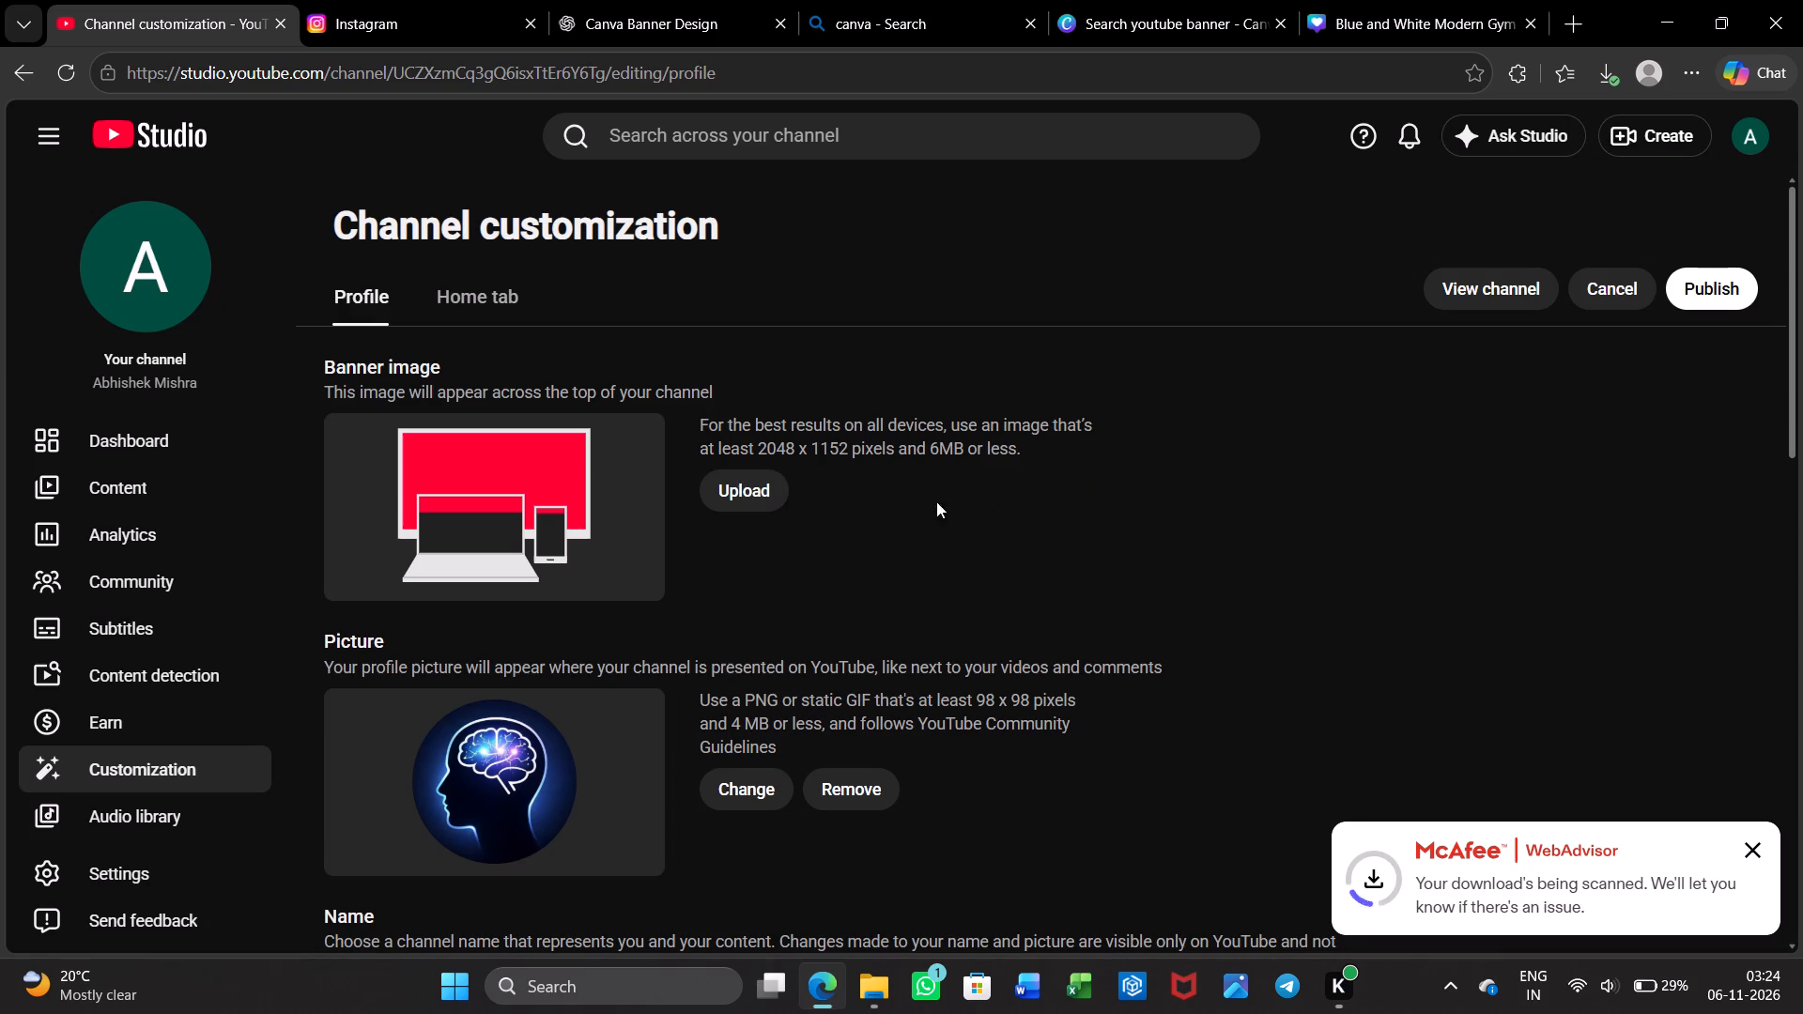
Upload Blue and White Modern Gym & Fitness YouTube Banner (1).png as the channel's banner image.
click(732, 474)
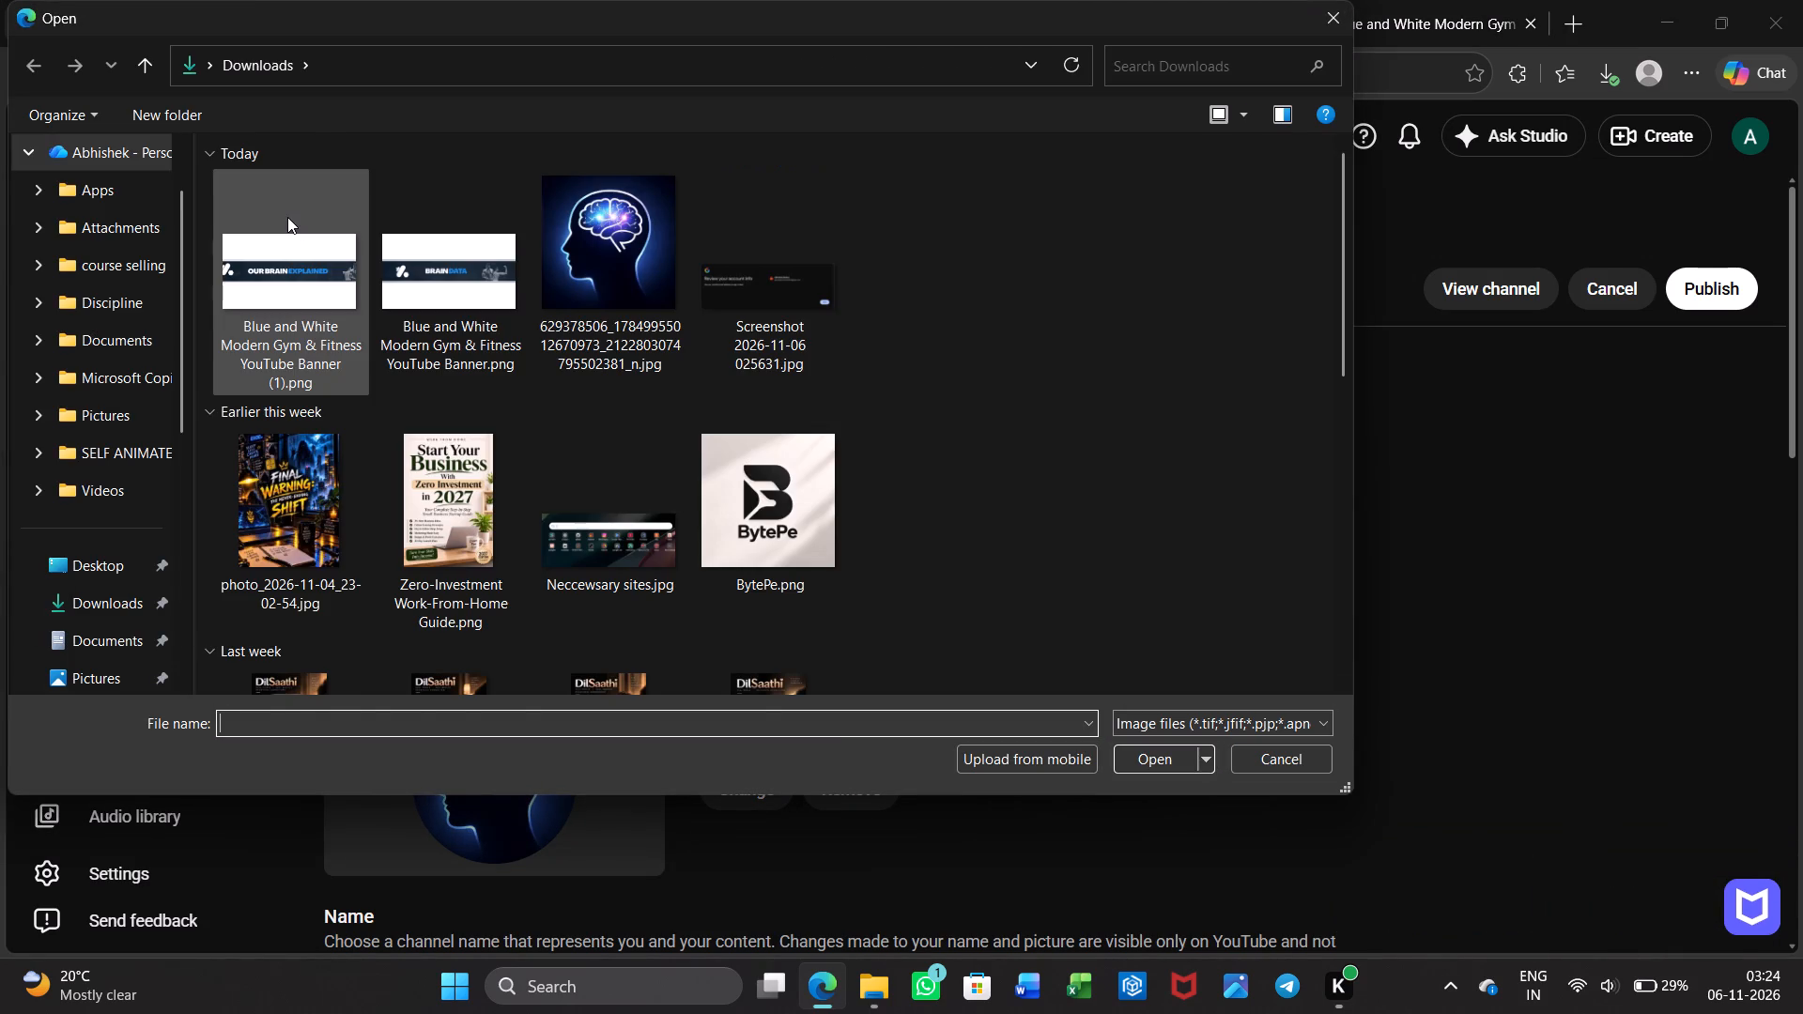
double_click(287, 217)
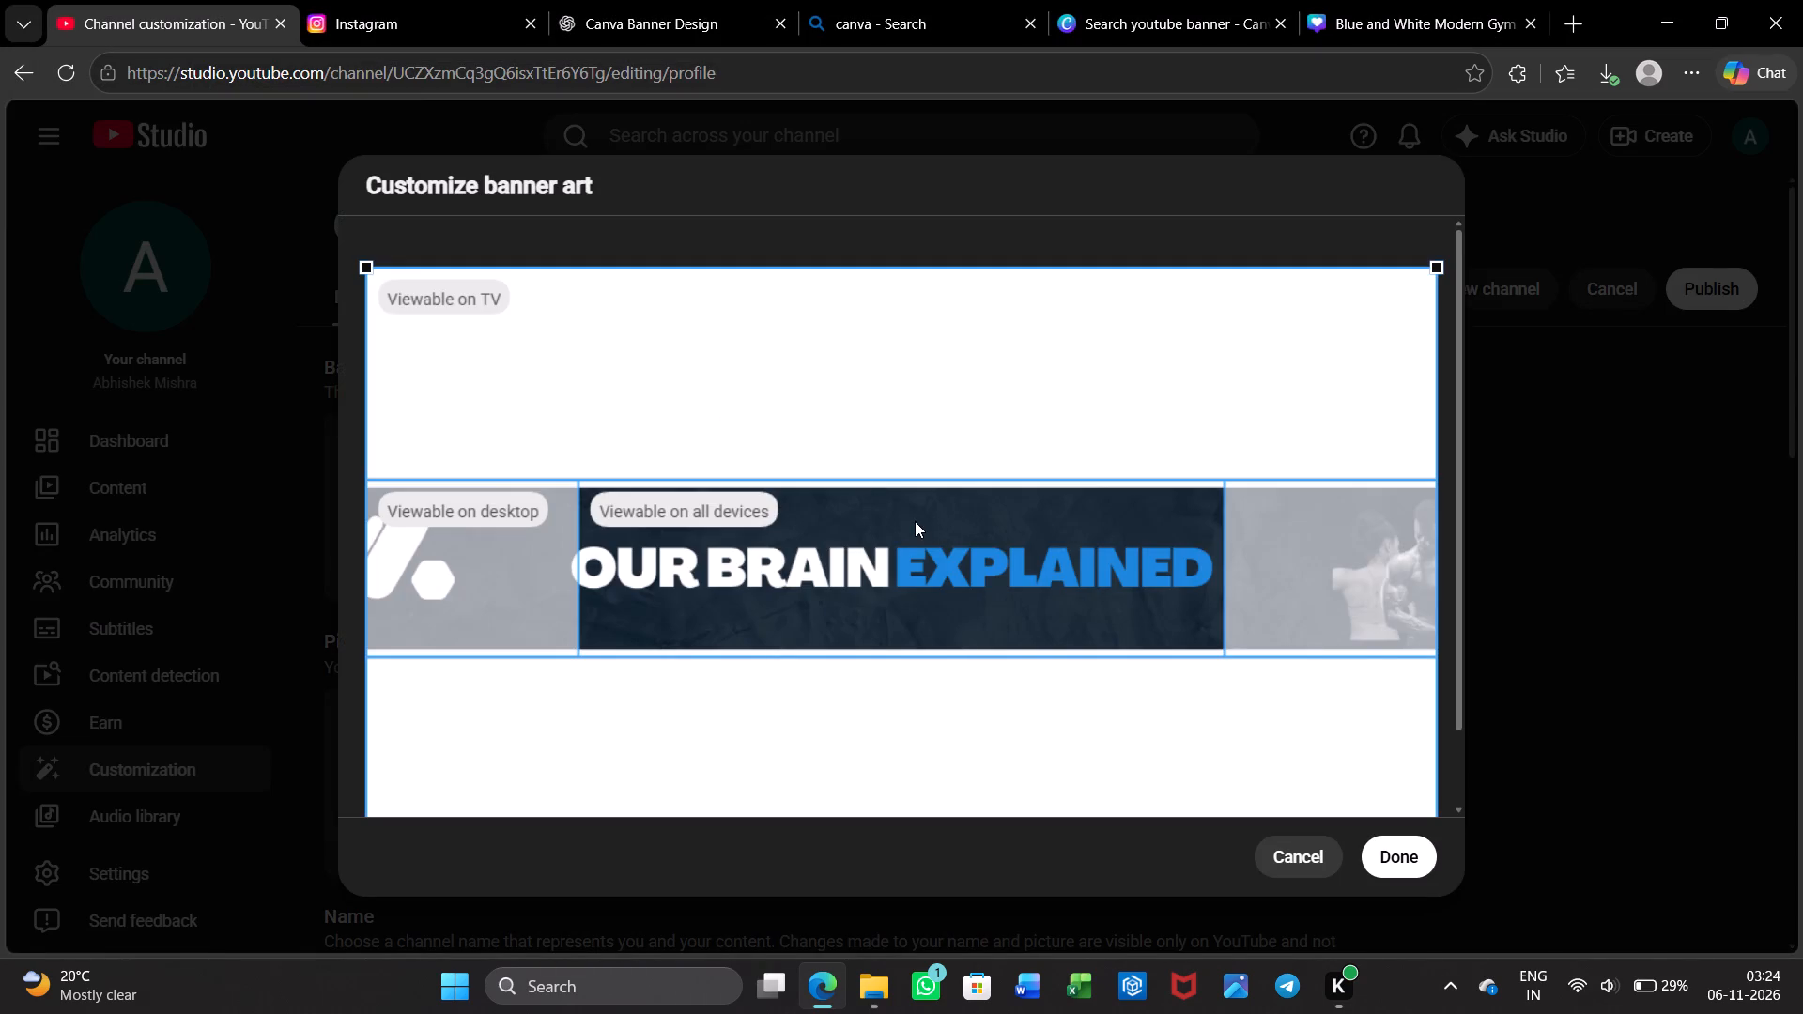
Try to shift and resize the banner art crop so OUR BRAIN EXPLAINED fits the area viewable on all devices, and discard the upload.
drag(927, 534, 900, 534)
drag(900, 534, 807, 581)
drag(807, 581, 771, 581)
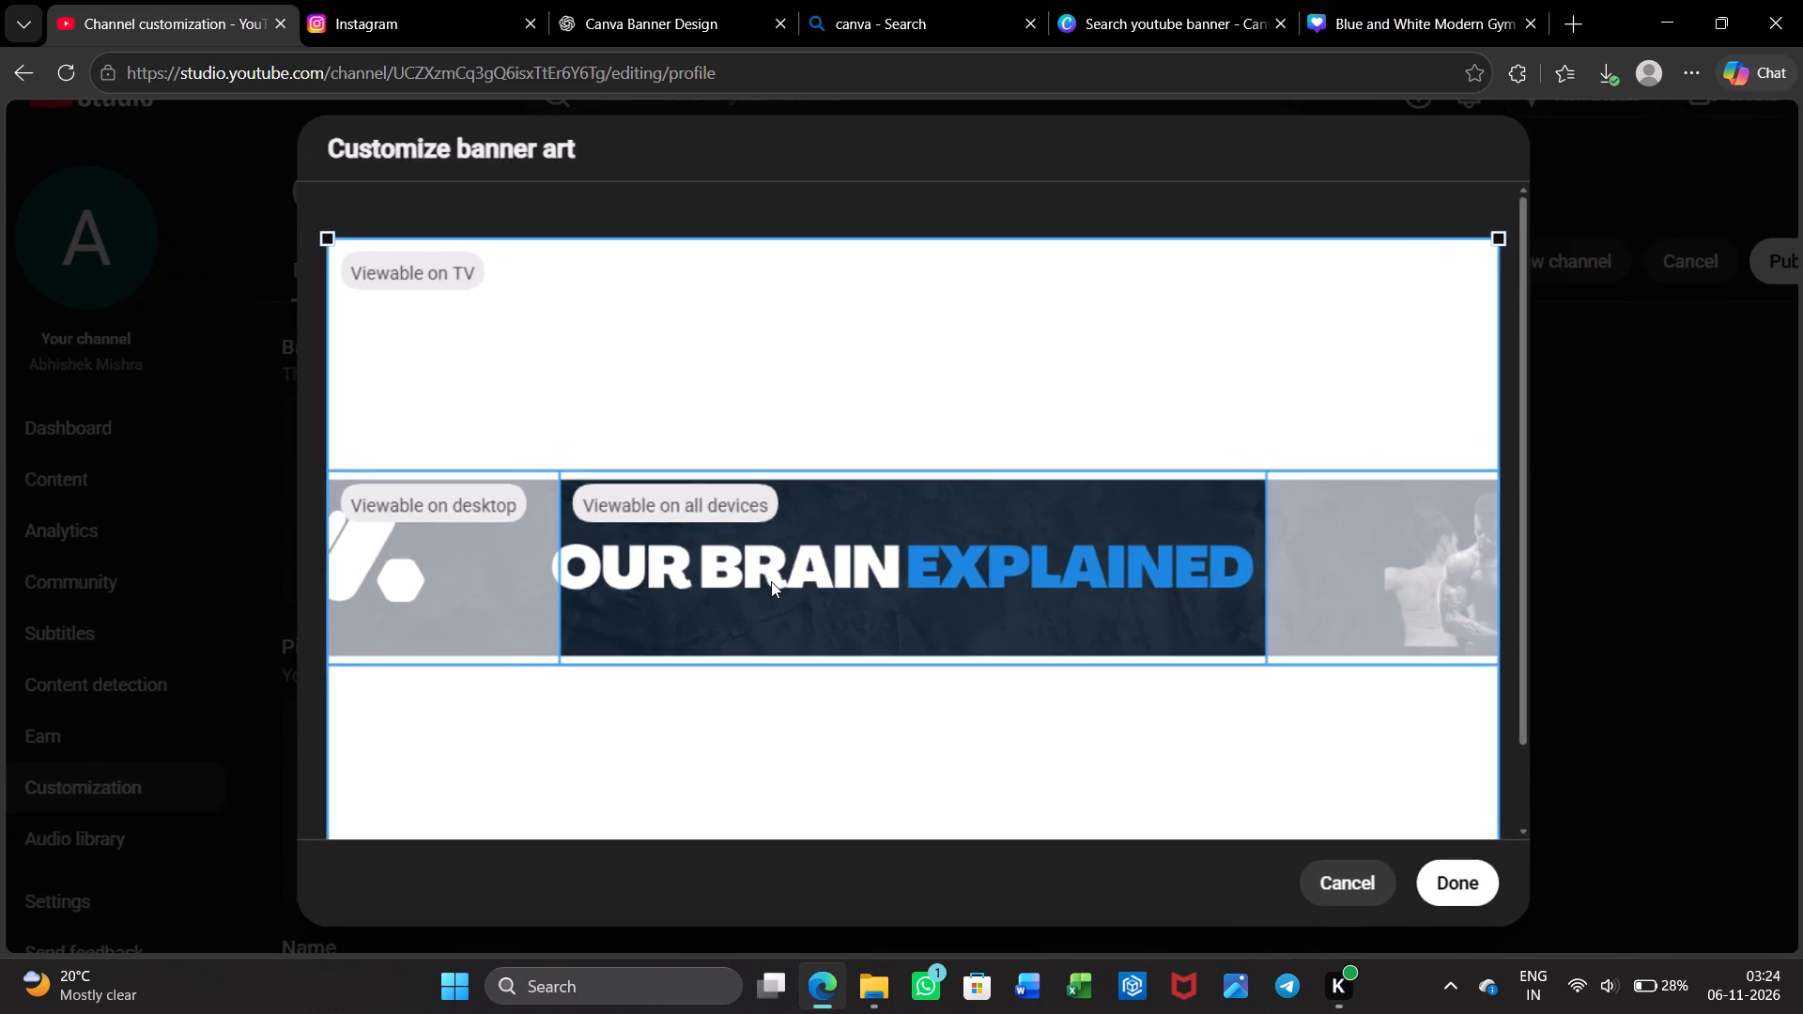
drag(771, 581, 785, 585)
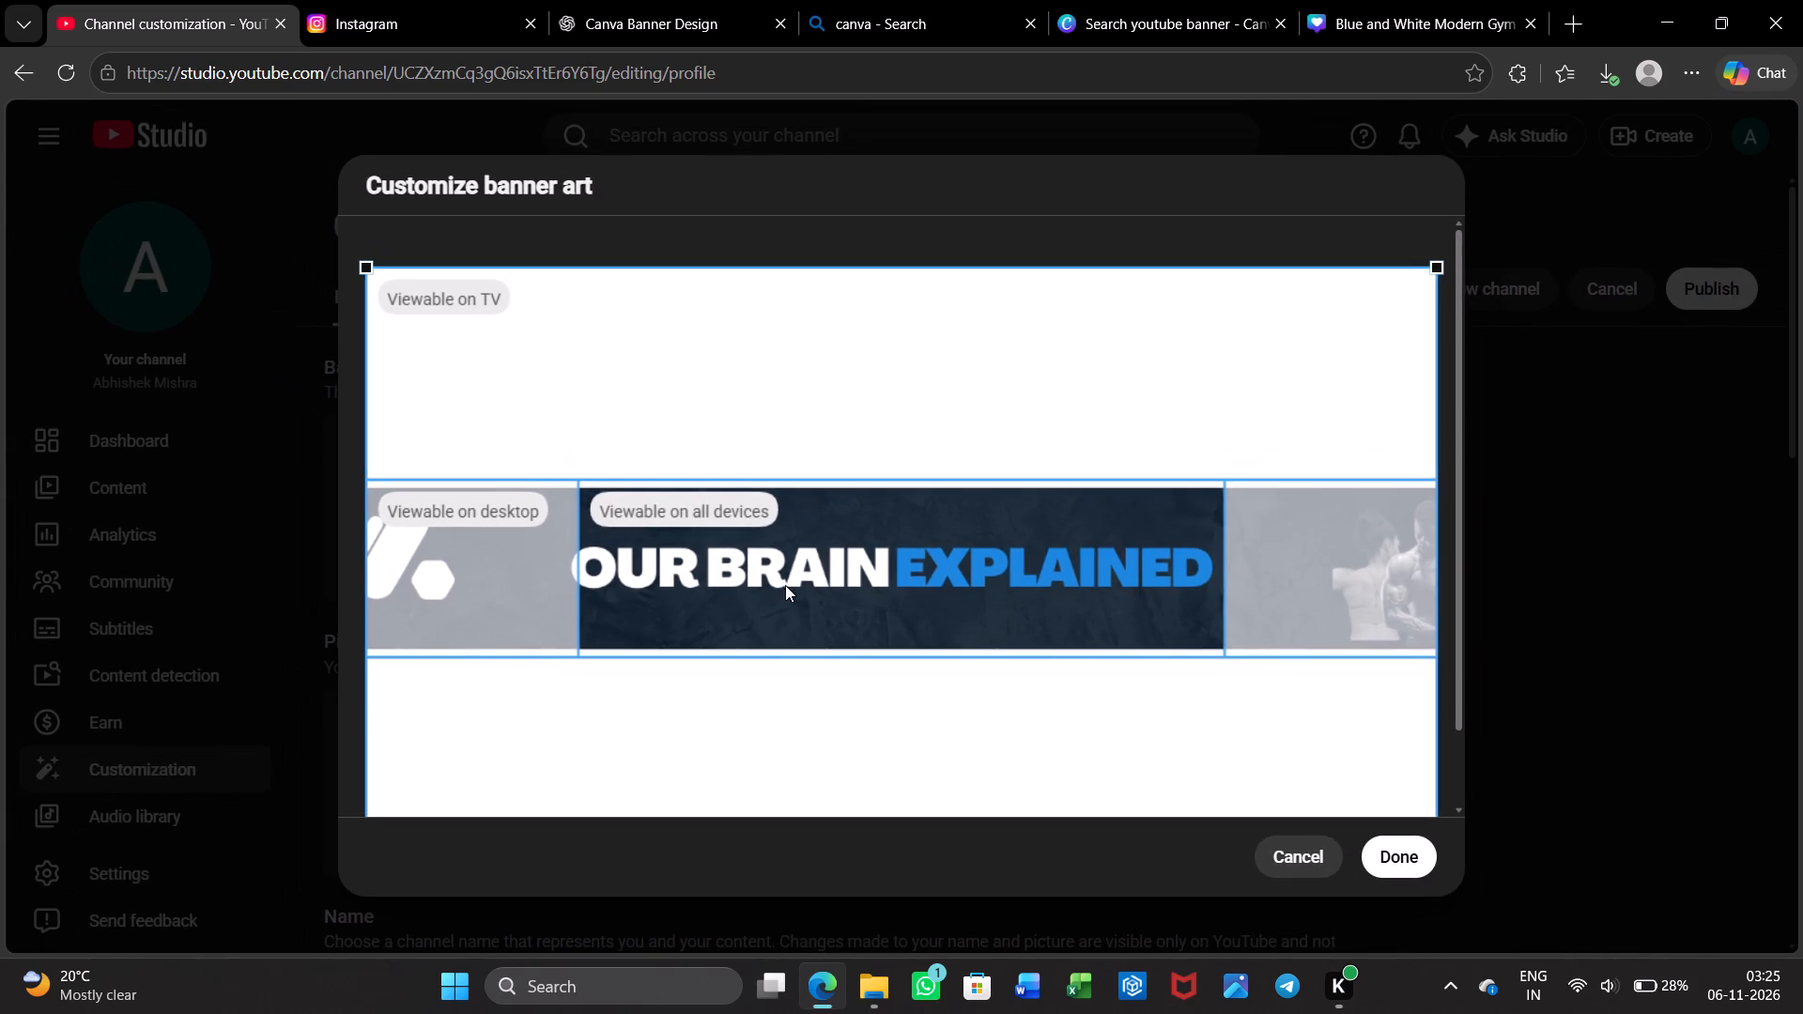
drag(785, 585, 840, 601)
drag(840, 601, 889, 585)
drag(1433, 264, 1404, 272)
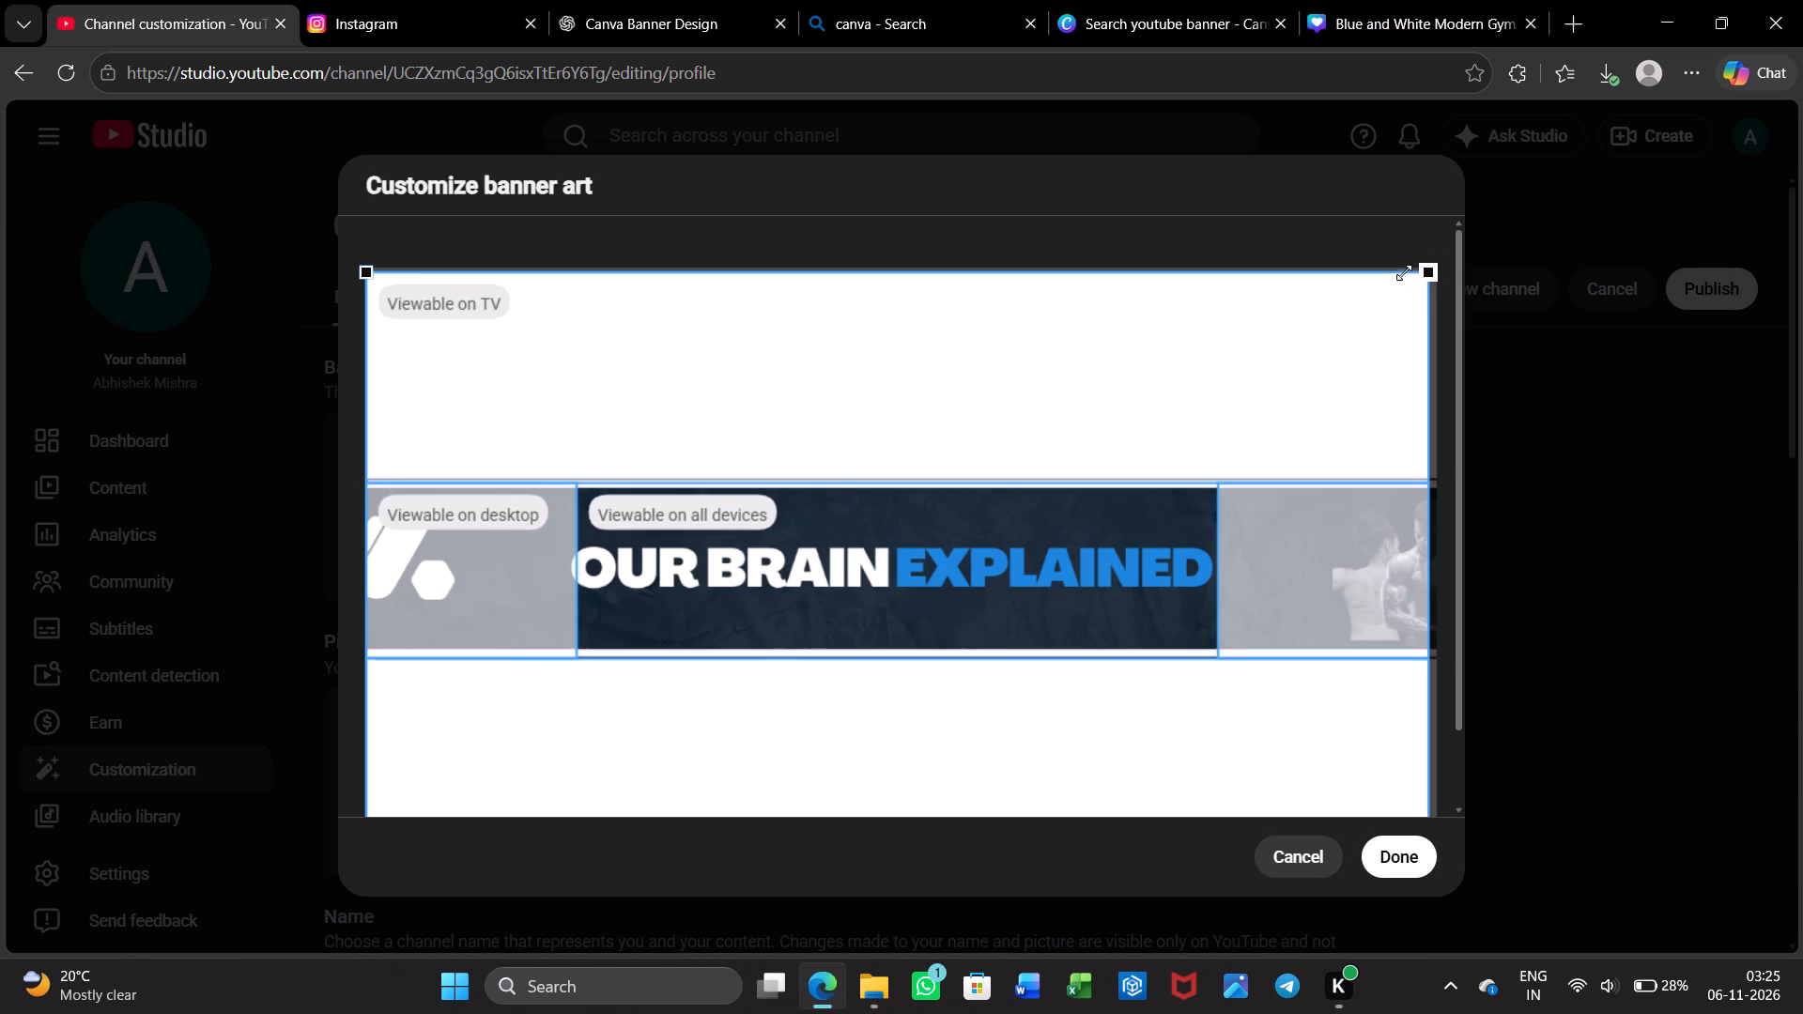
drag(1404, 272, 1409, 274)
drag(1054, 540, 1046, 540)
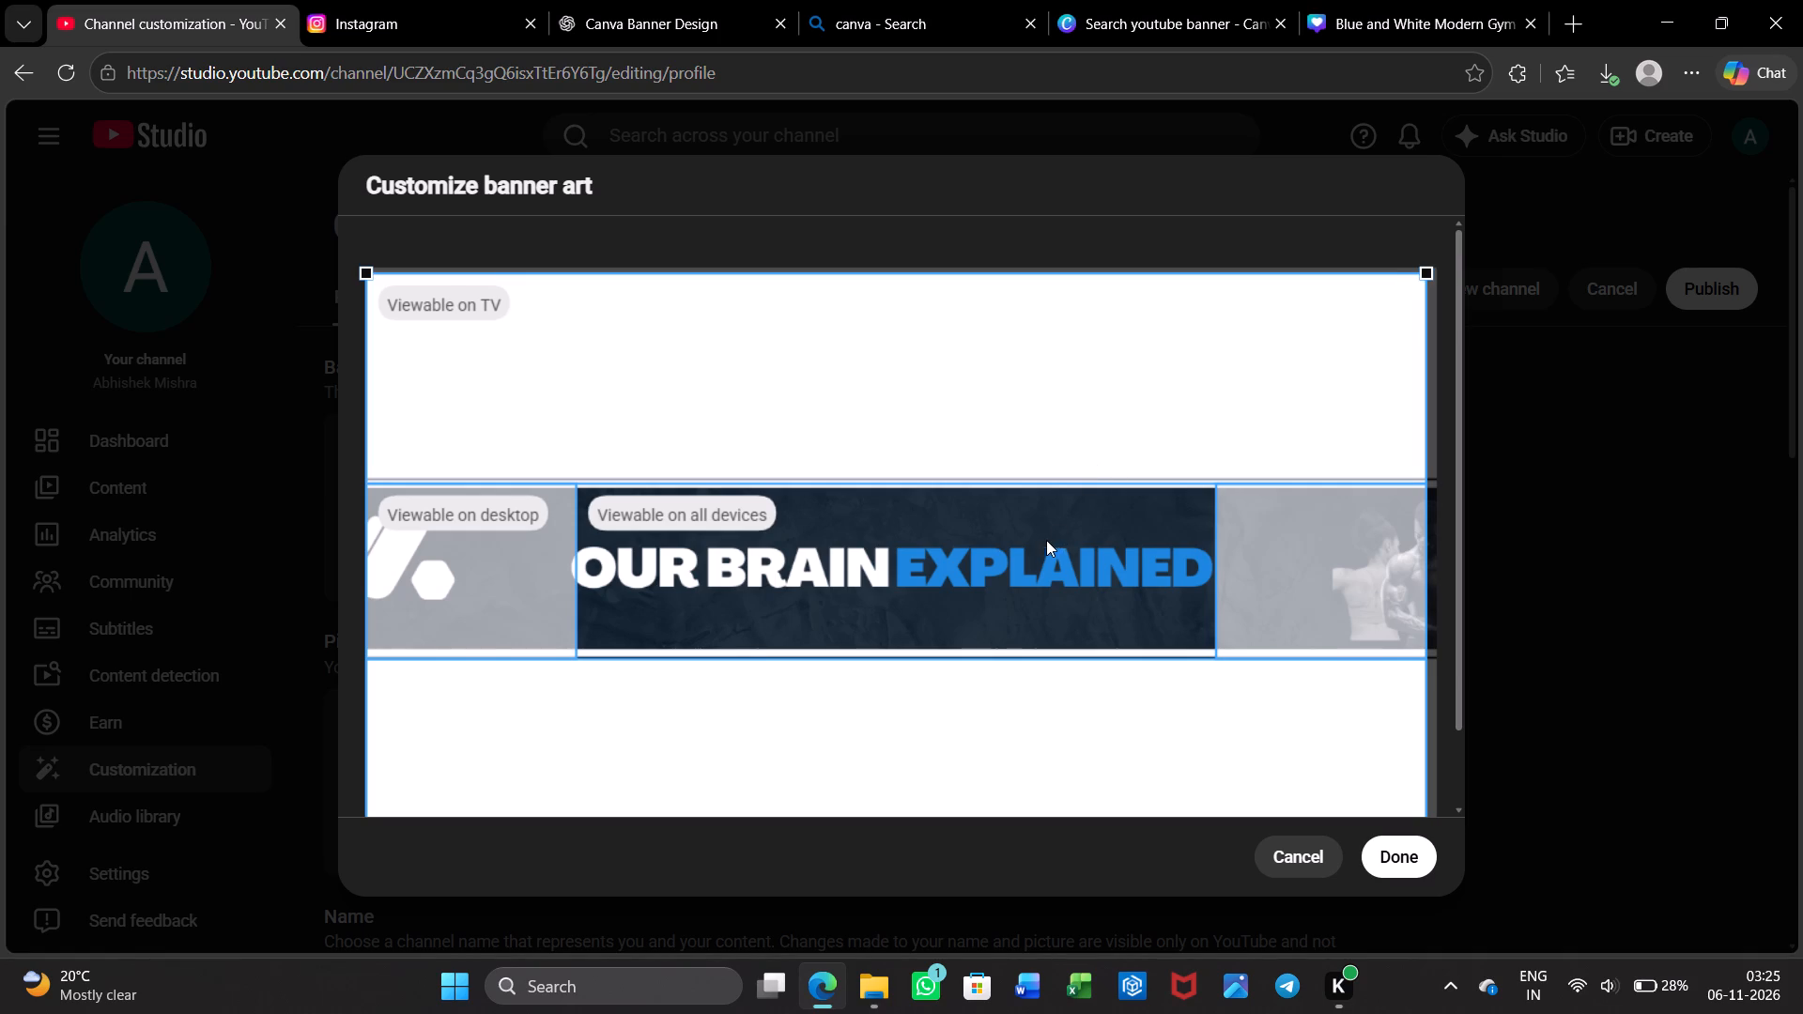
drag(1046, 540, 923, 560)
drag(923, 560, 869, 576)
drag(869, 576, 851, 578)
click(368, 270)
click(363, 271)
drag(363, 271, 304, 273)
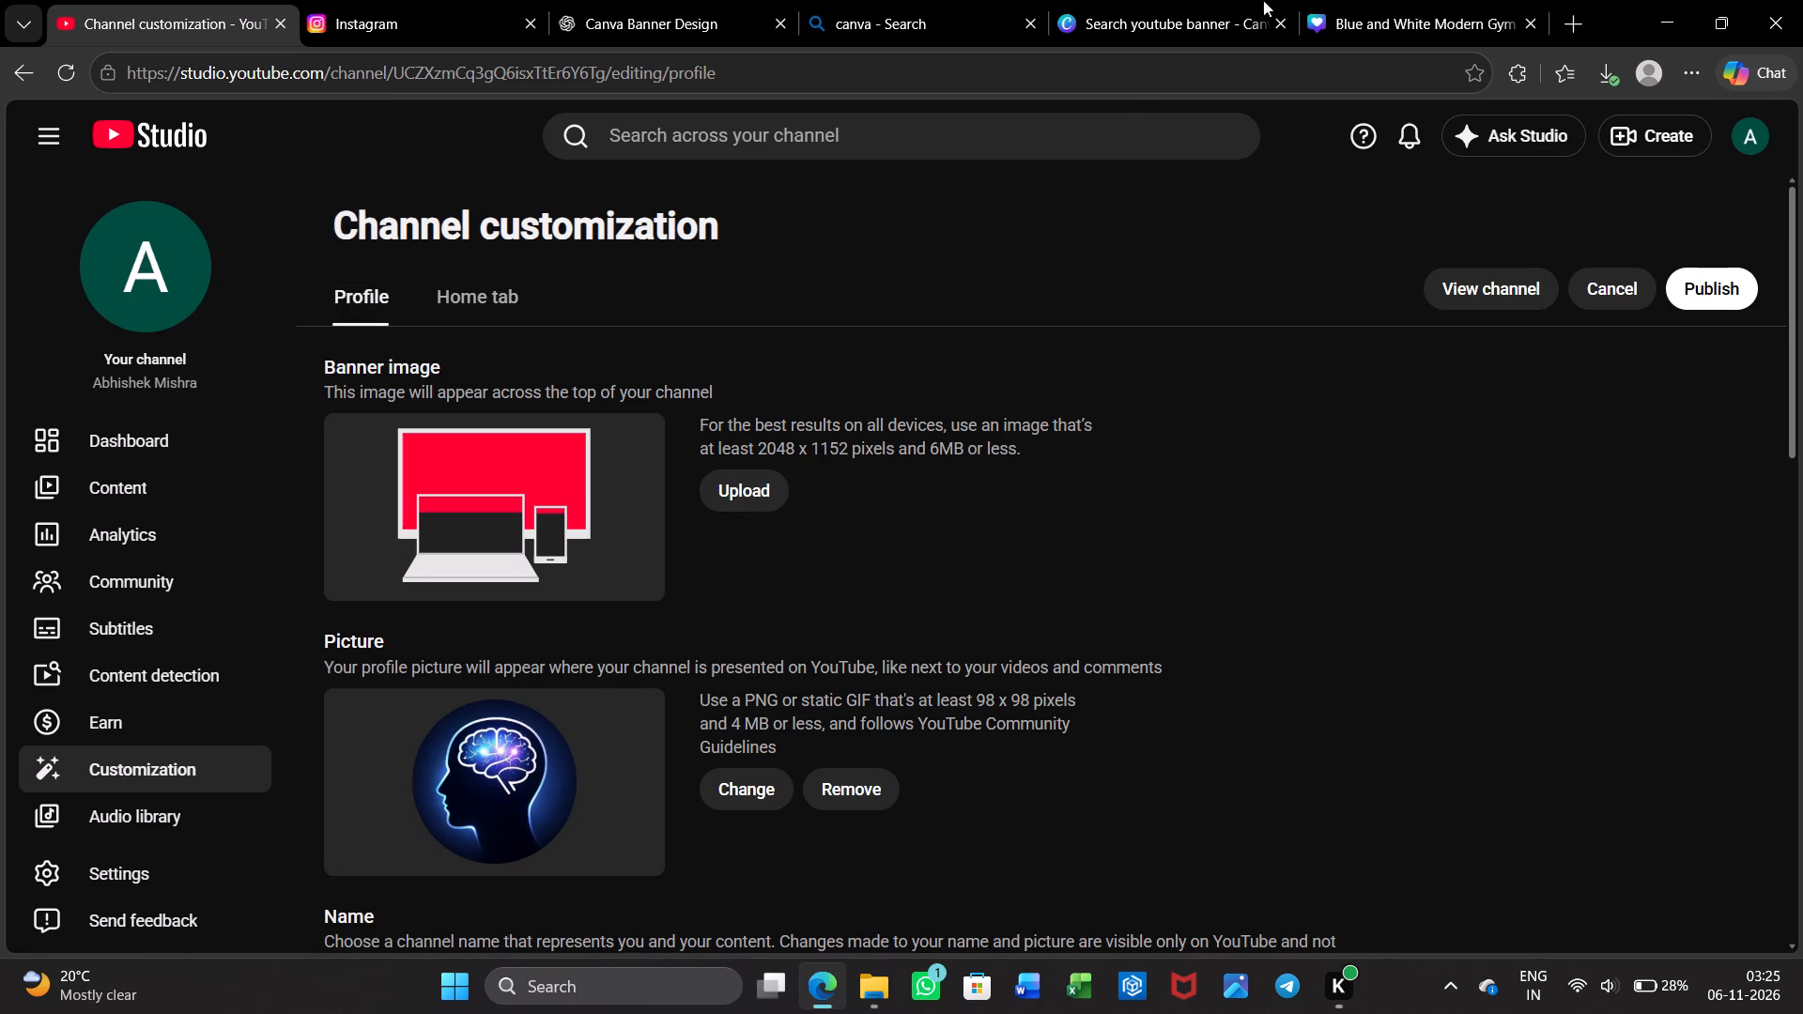
Back in the Canva banner design, shift both EXPLAINED and OUR BRAIN slightly right to centre the heading on the banner.
click(1362, 2)
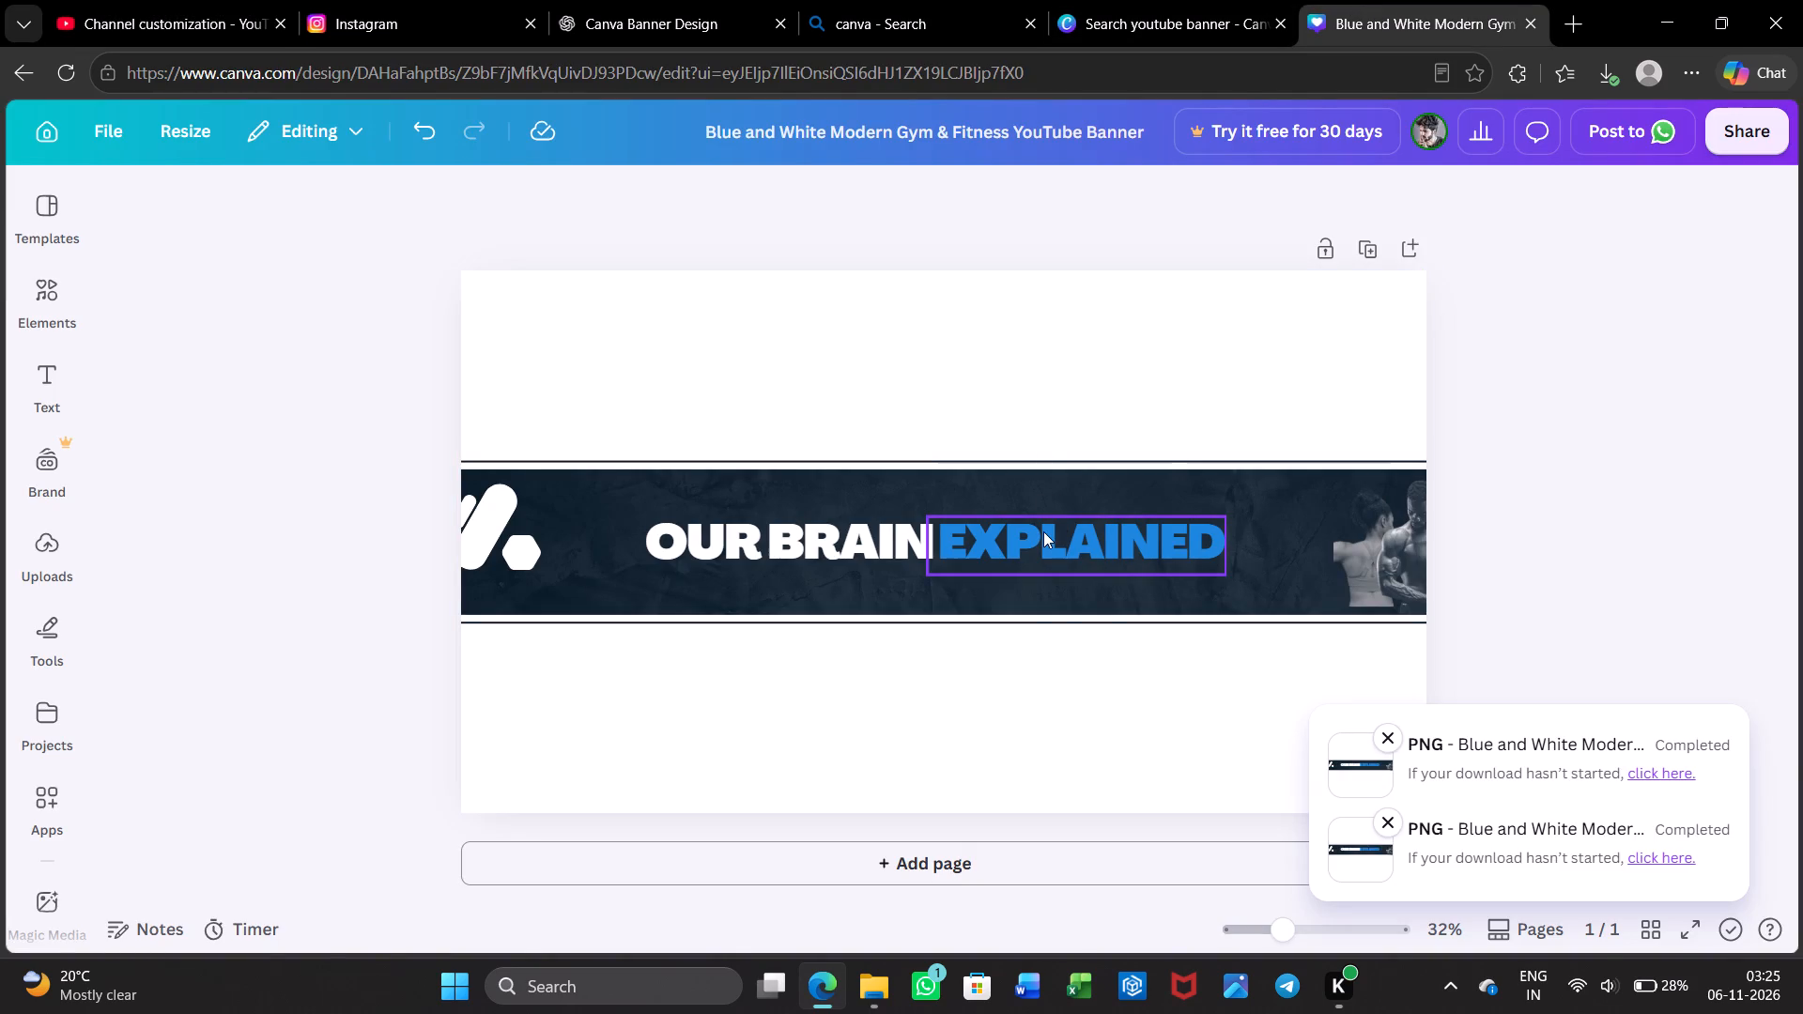
click(1043, 531)
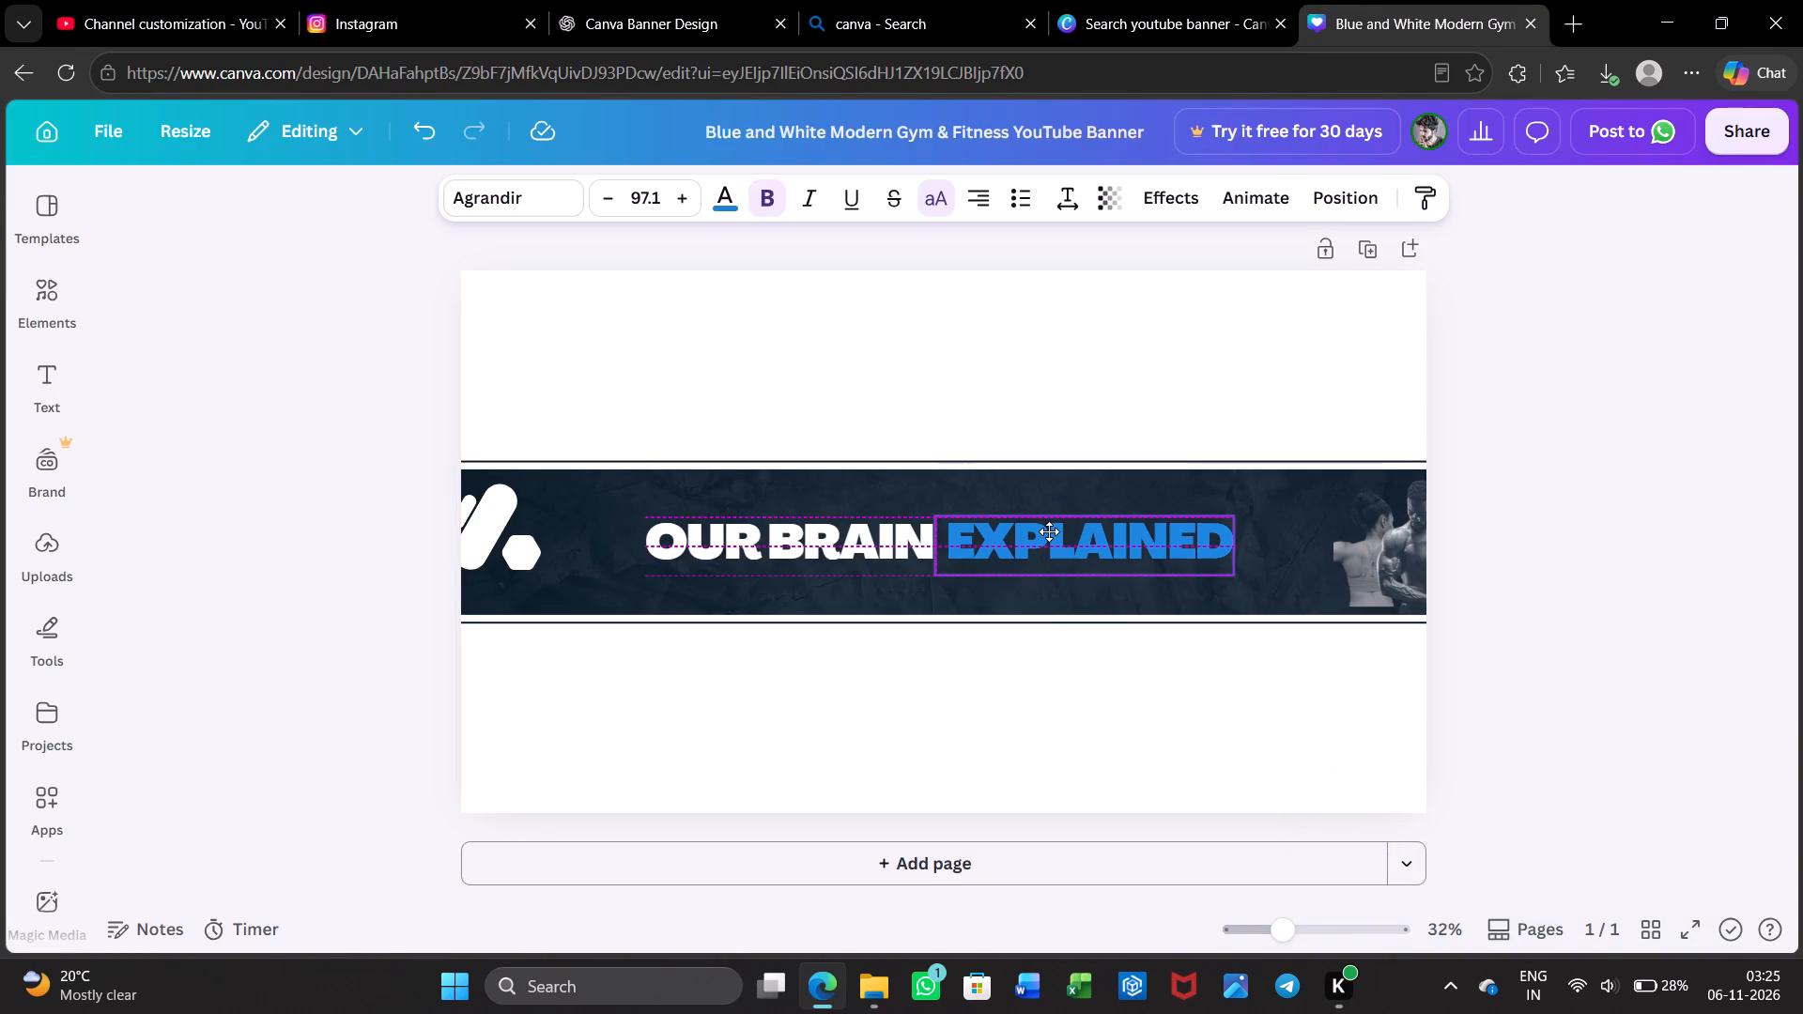
click(885, 536)
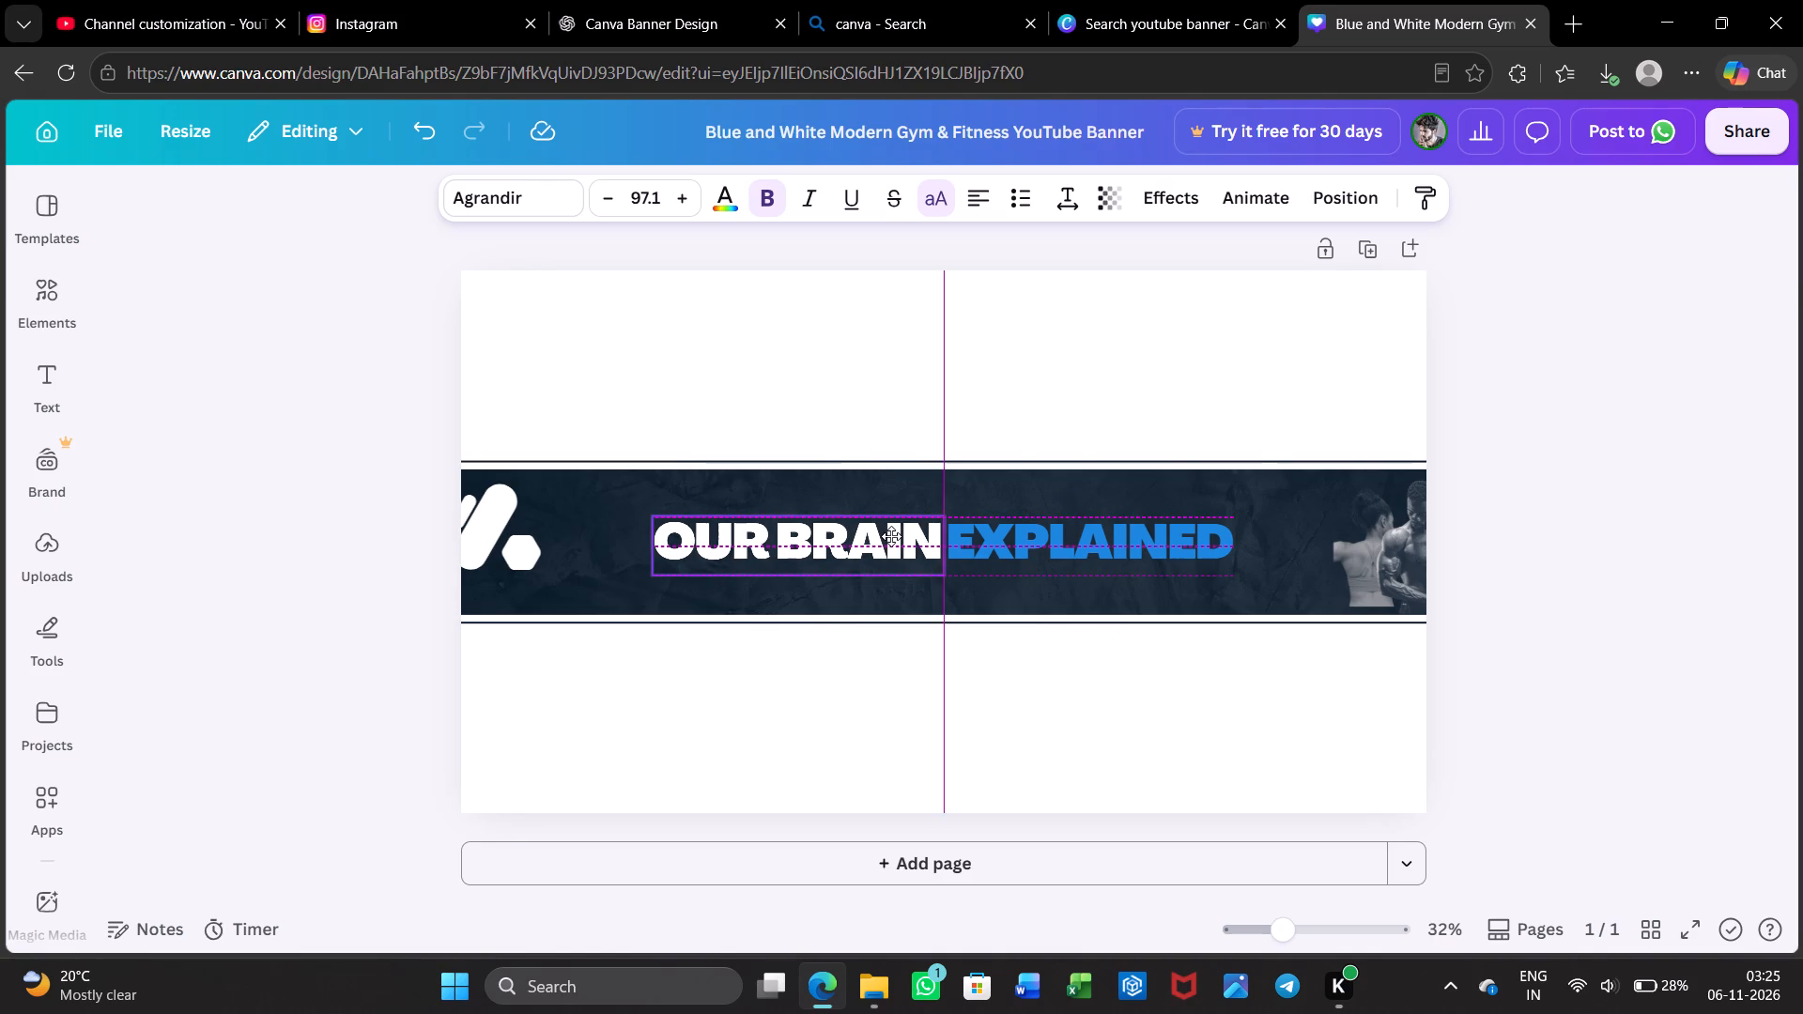
click(974, 666)
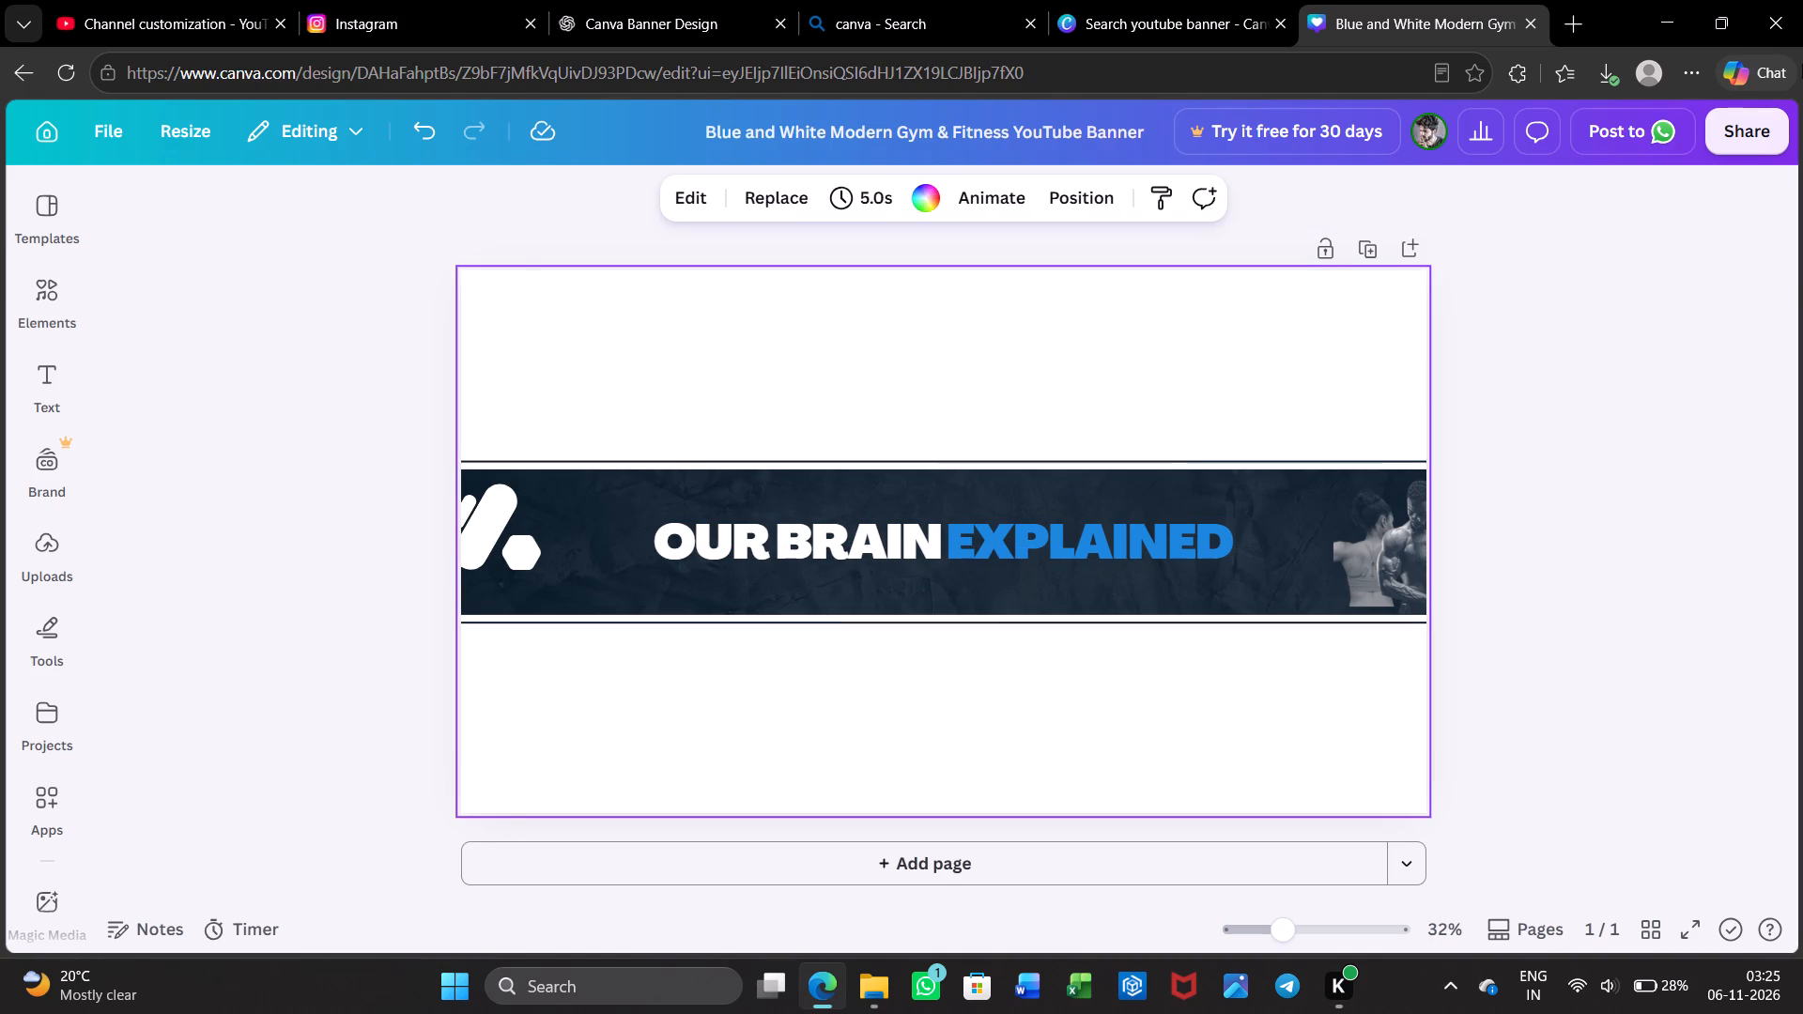
Download the re-centred banner design as a PNG at 2,560 × 1,440 px.
click(1746, 118)
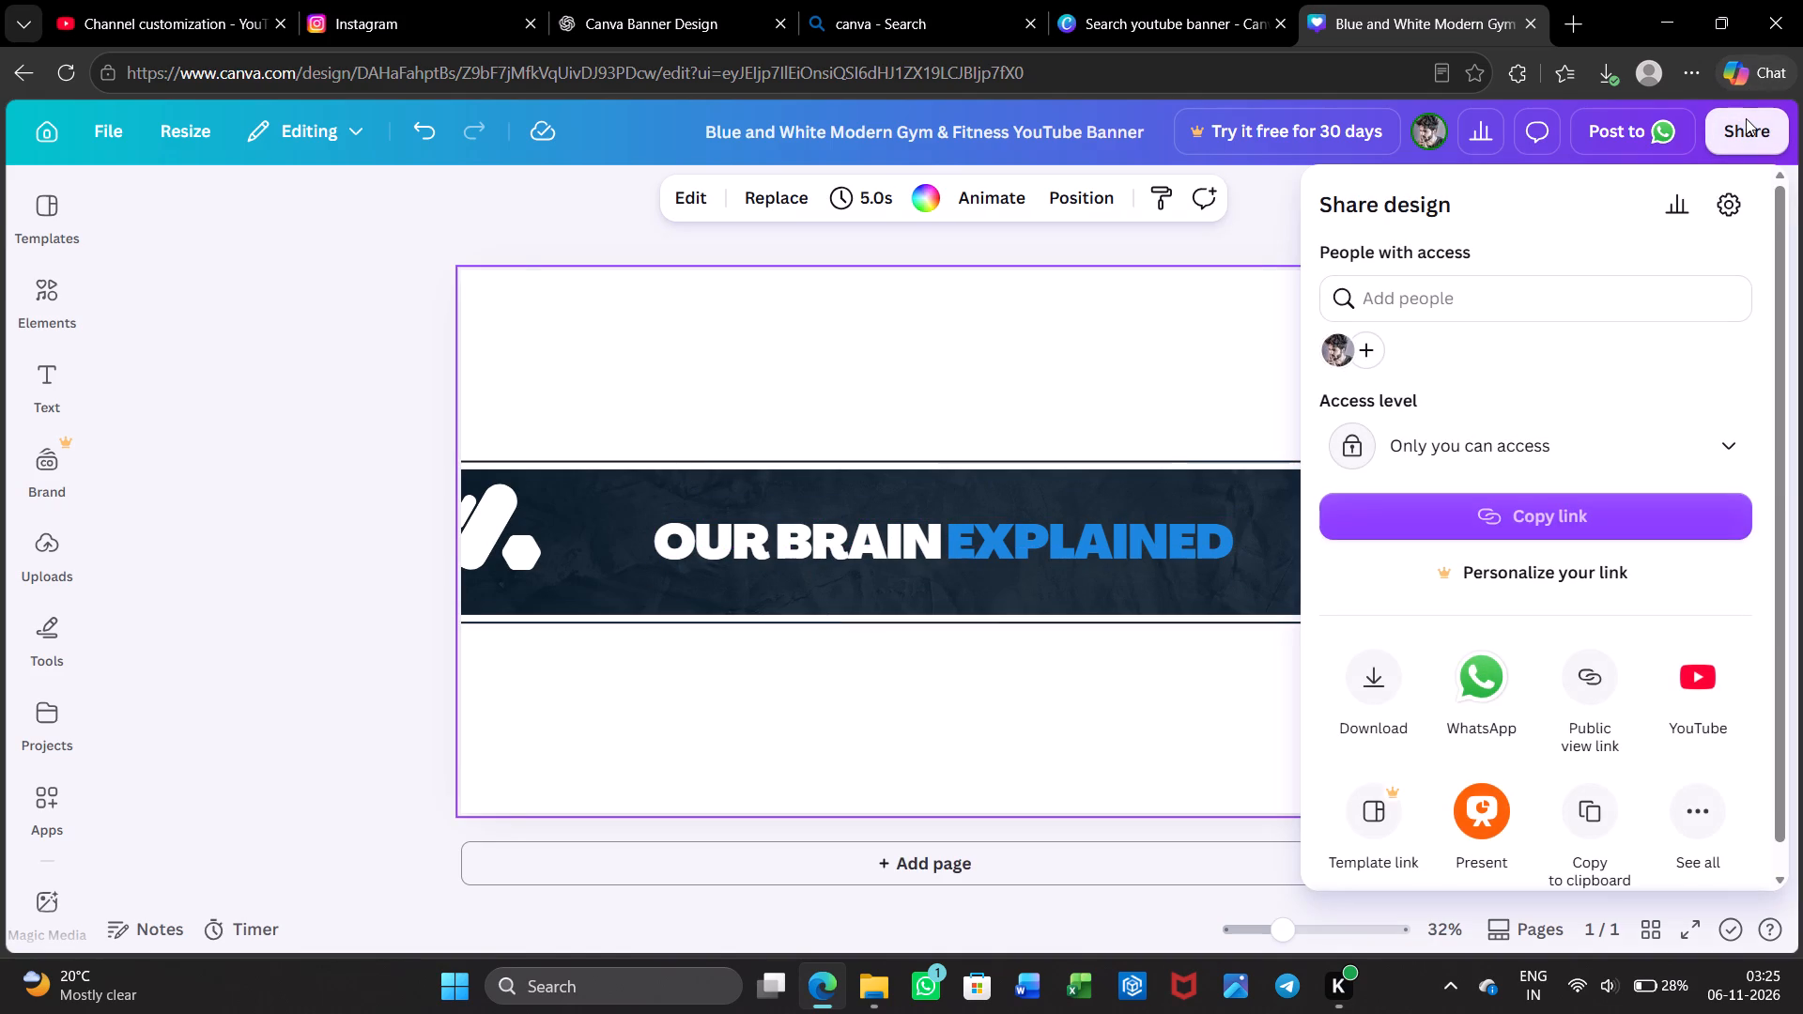
click(1379, 681)
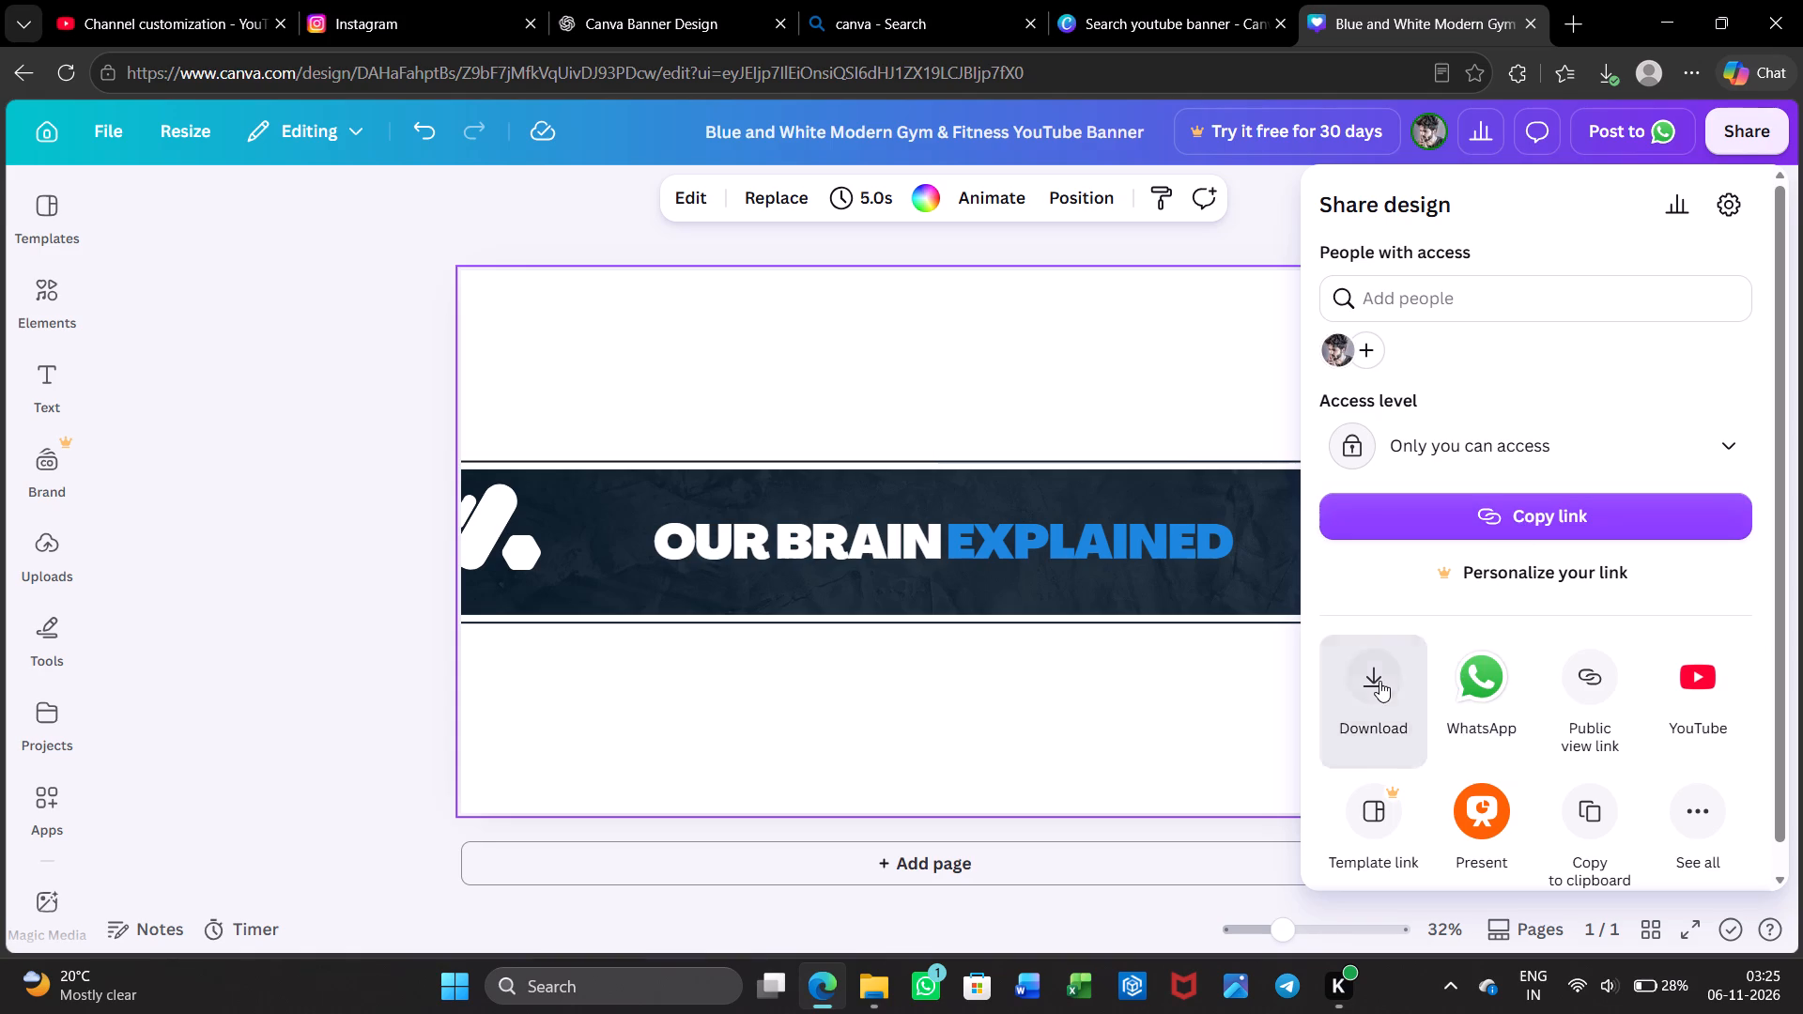
click(207, 0)
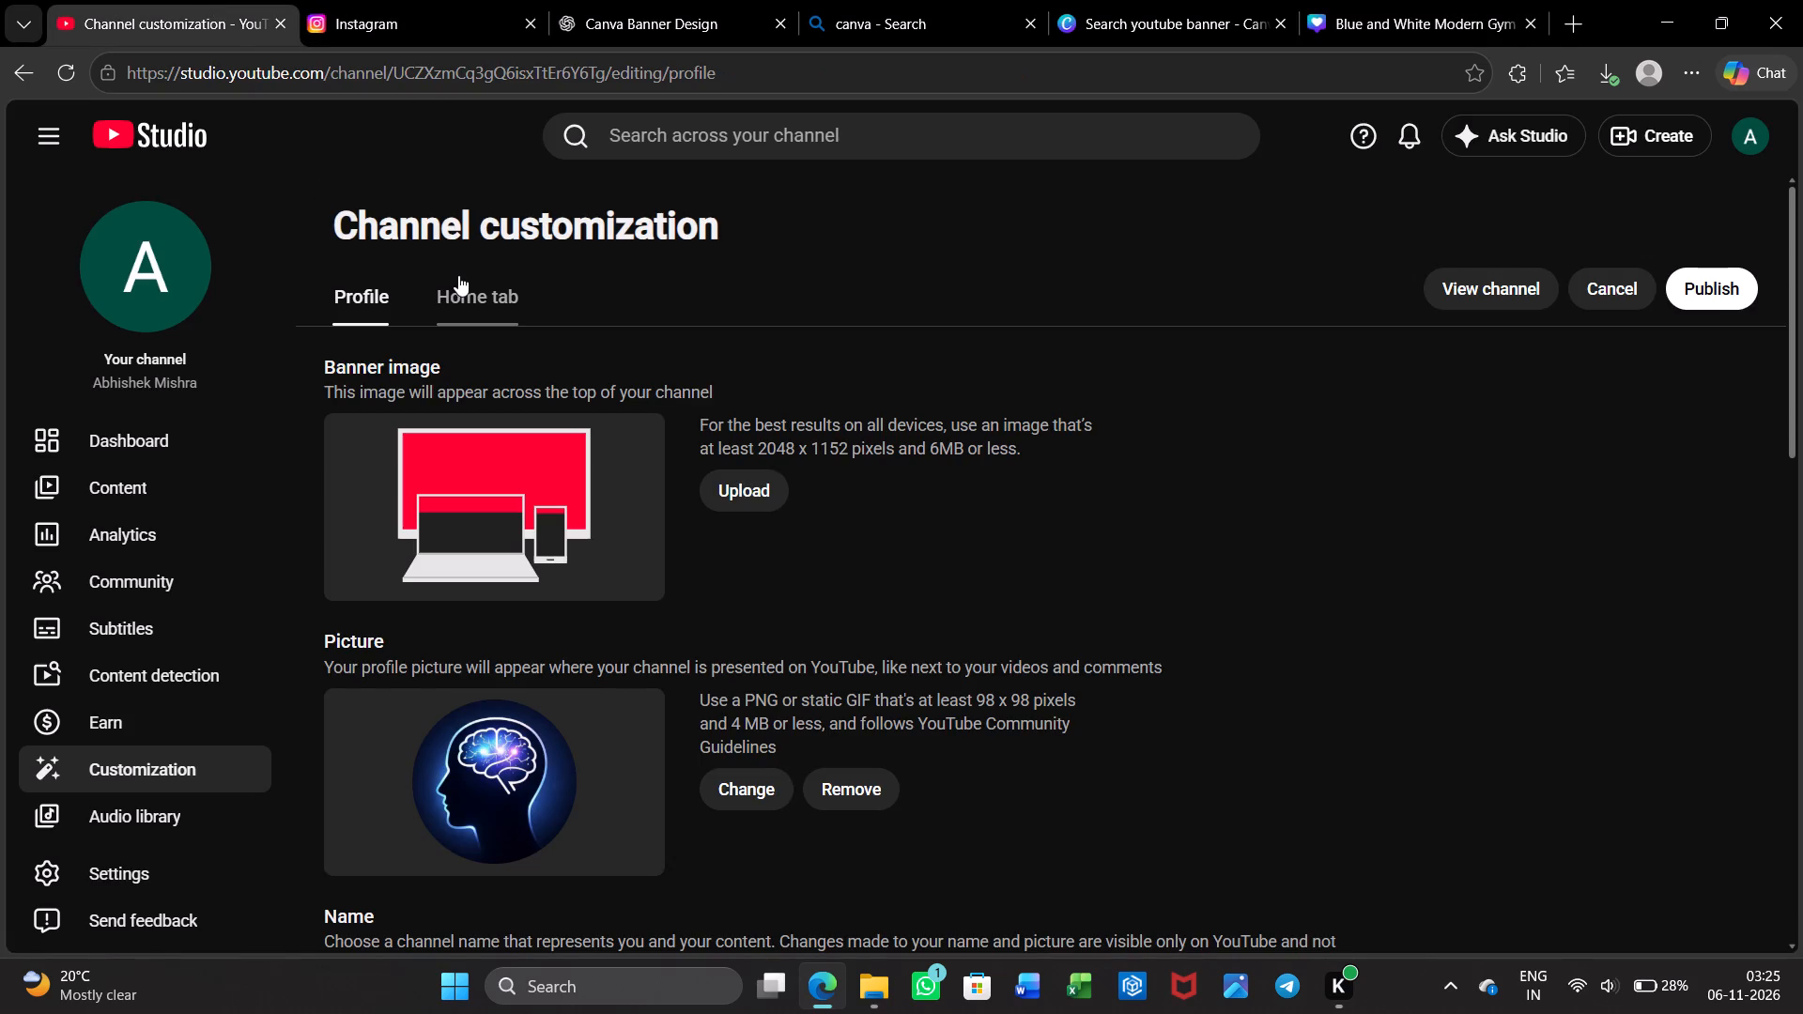
click(1391, 0)
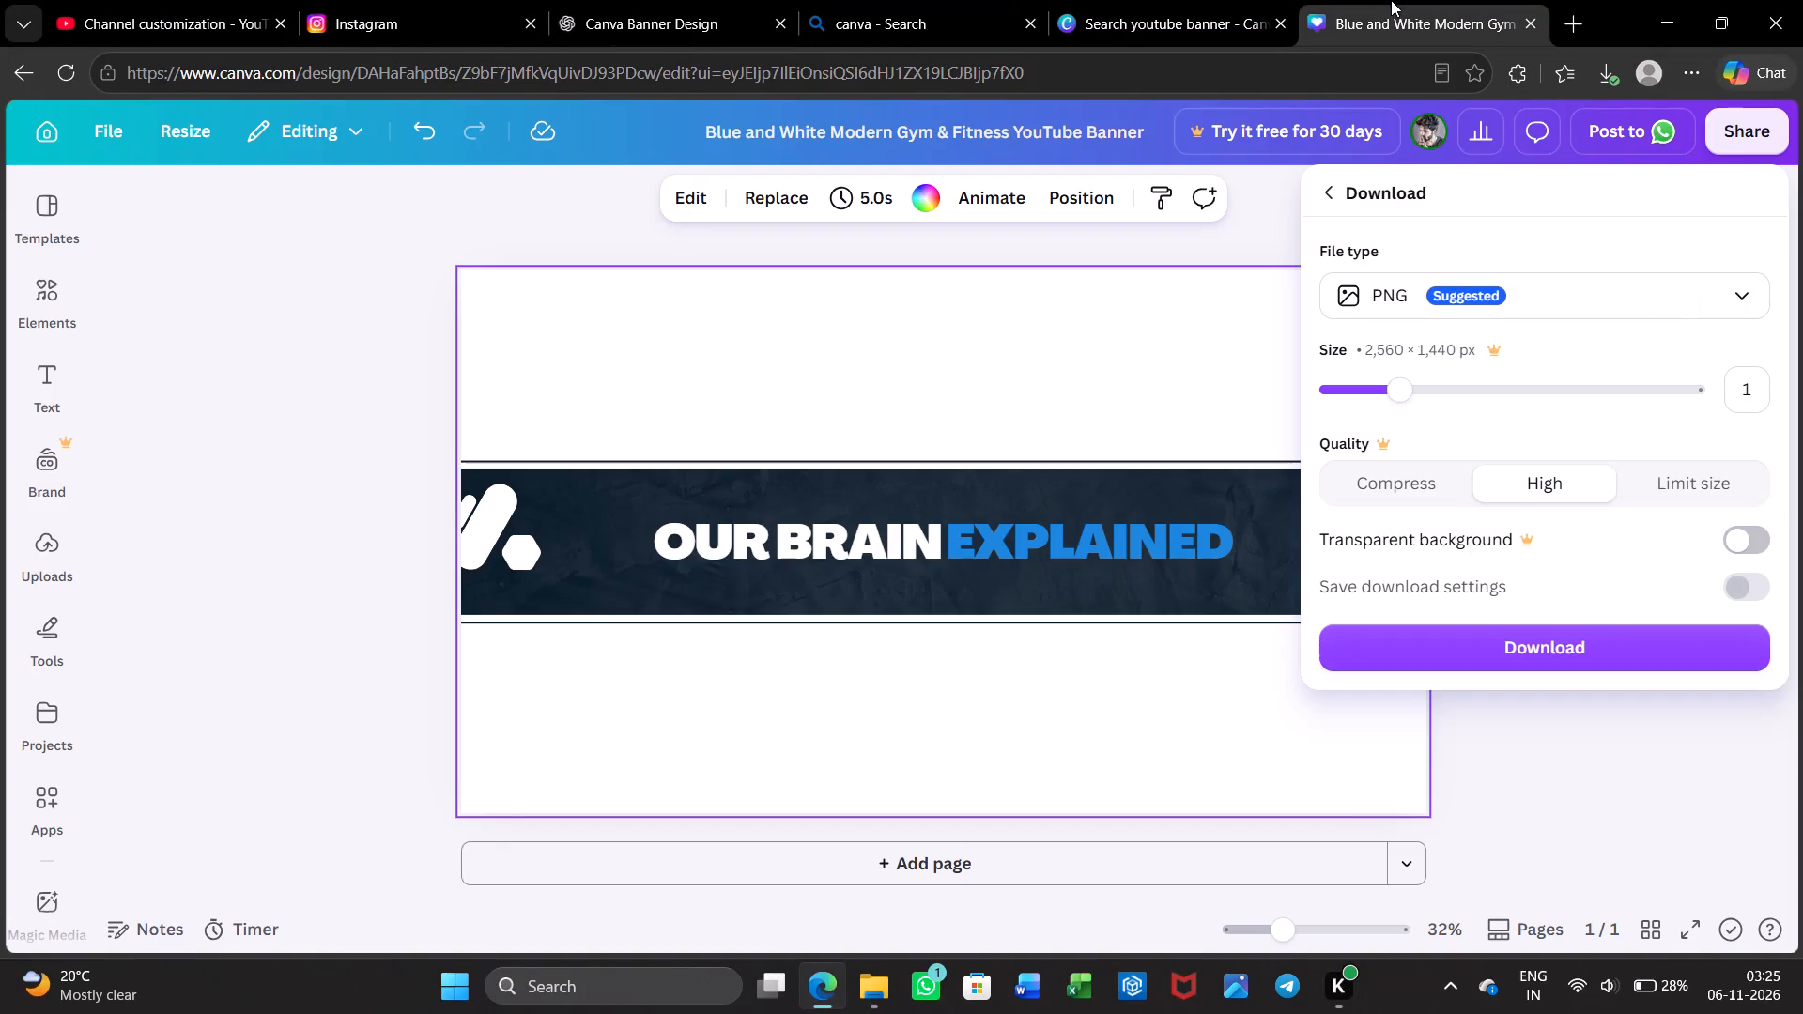
click(1543, 638)
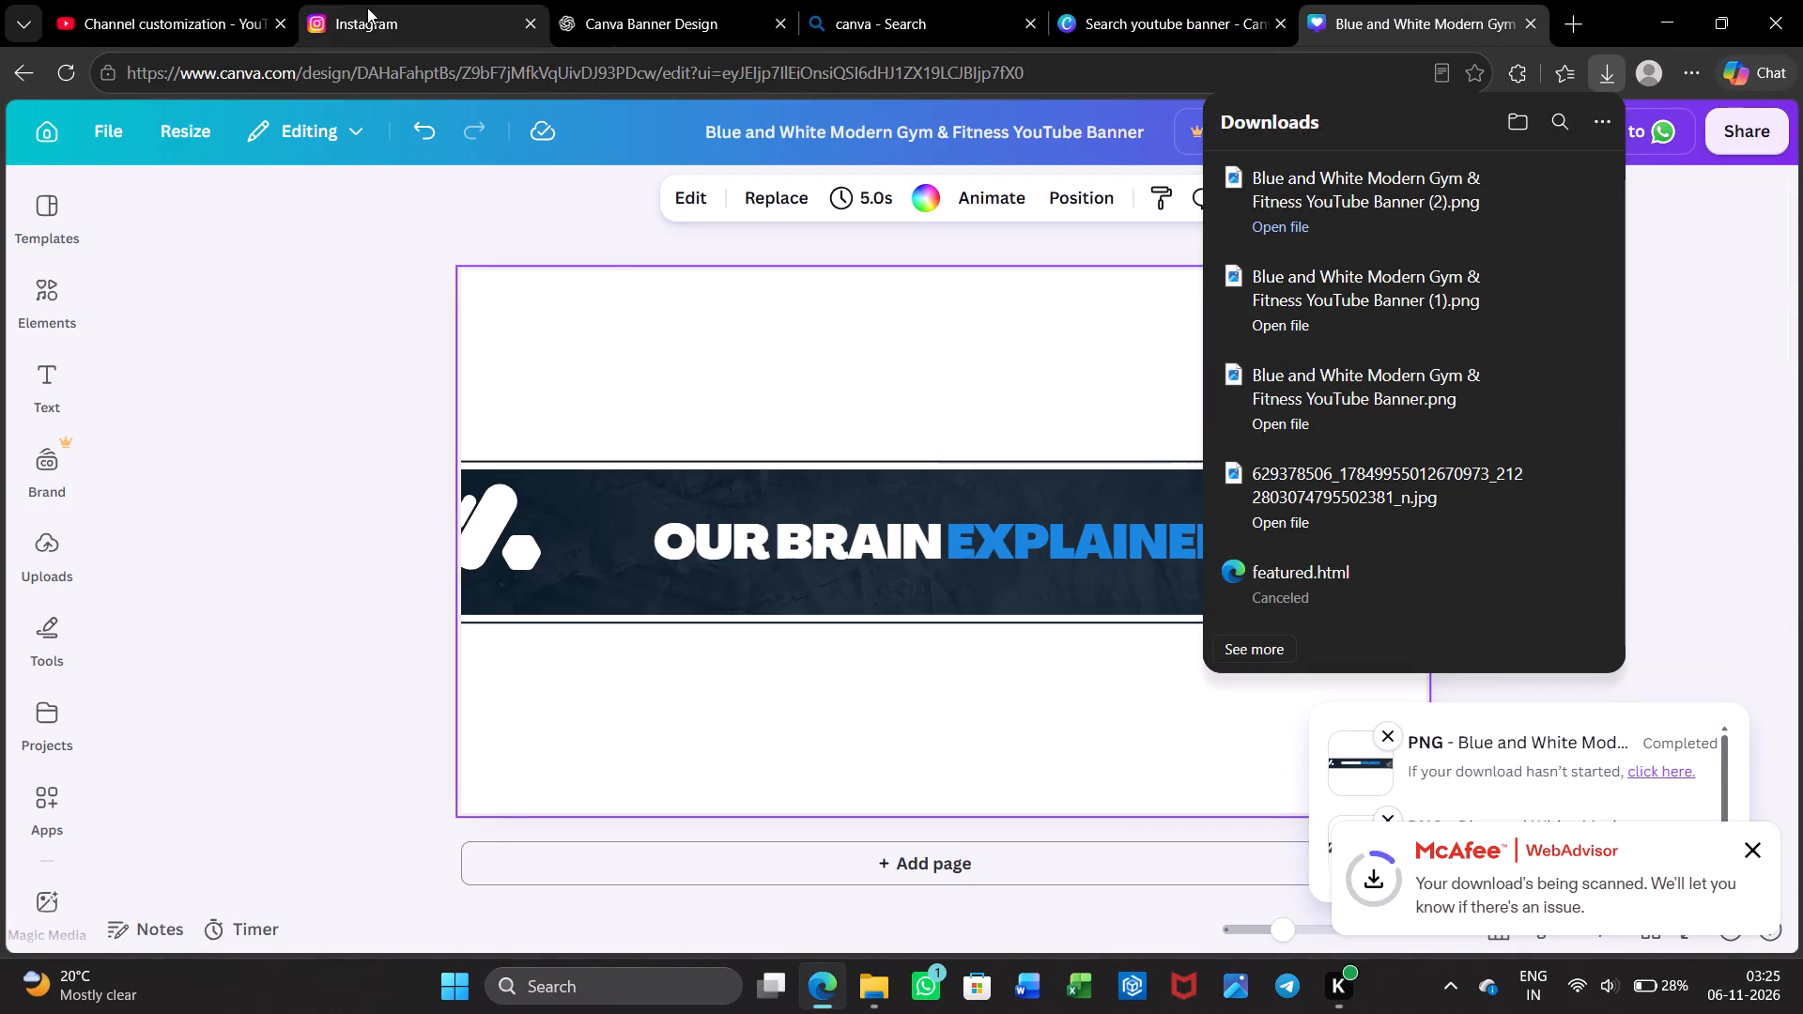
Upload Blue and White Modern Gym & Fitness YouTube Banner (2).png as the channel's banner image, accepting the default crop.
click(241, 11)
click(738, 489)
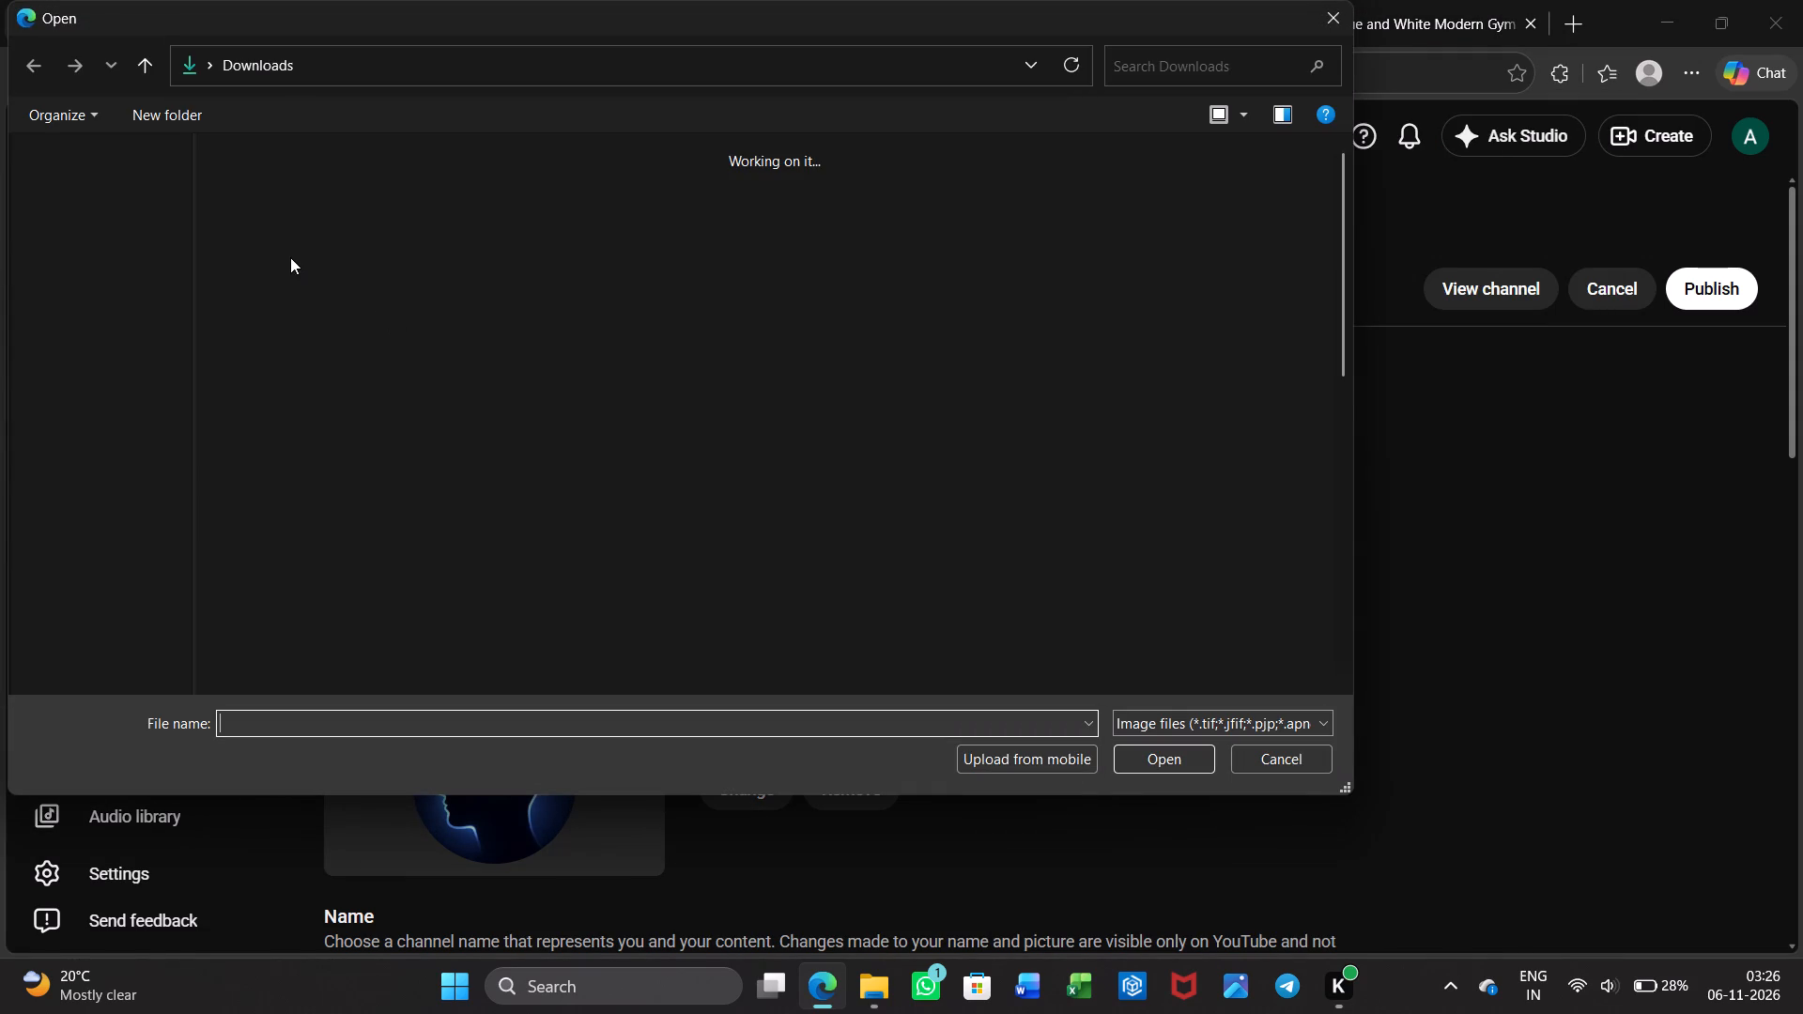
double_click(260, 230)
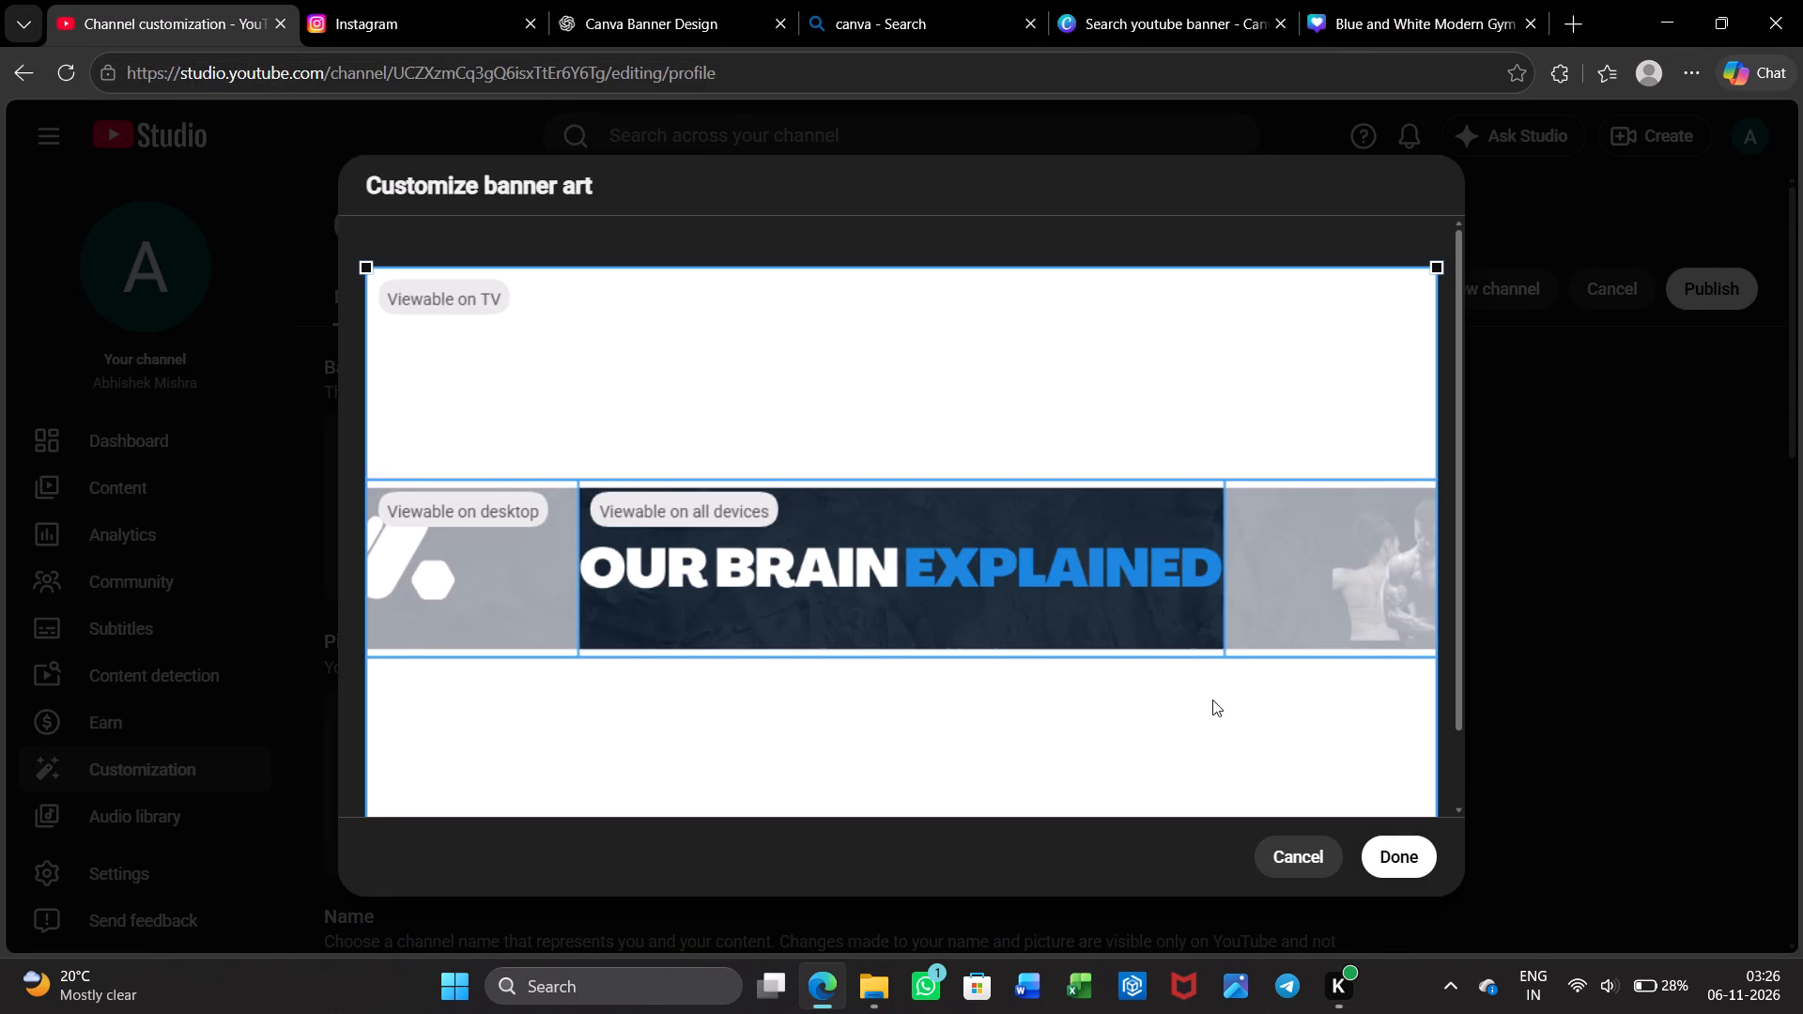
click(1399, 850)
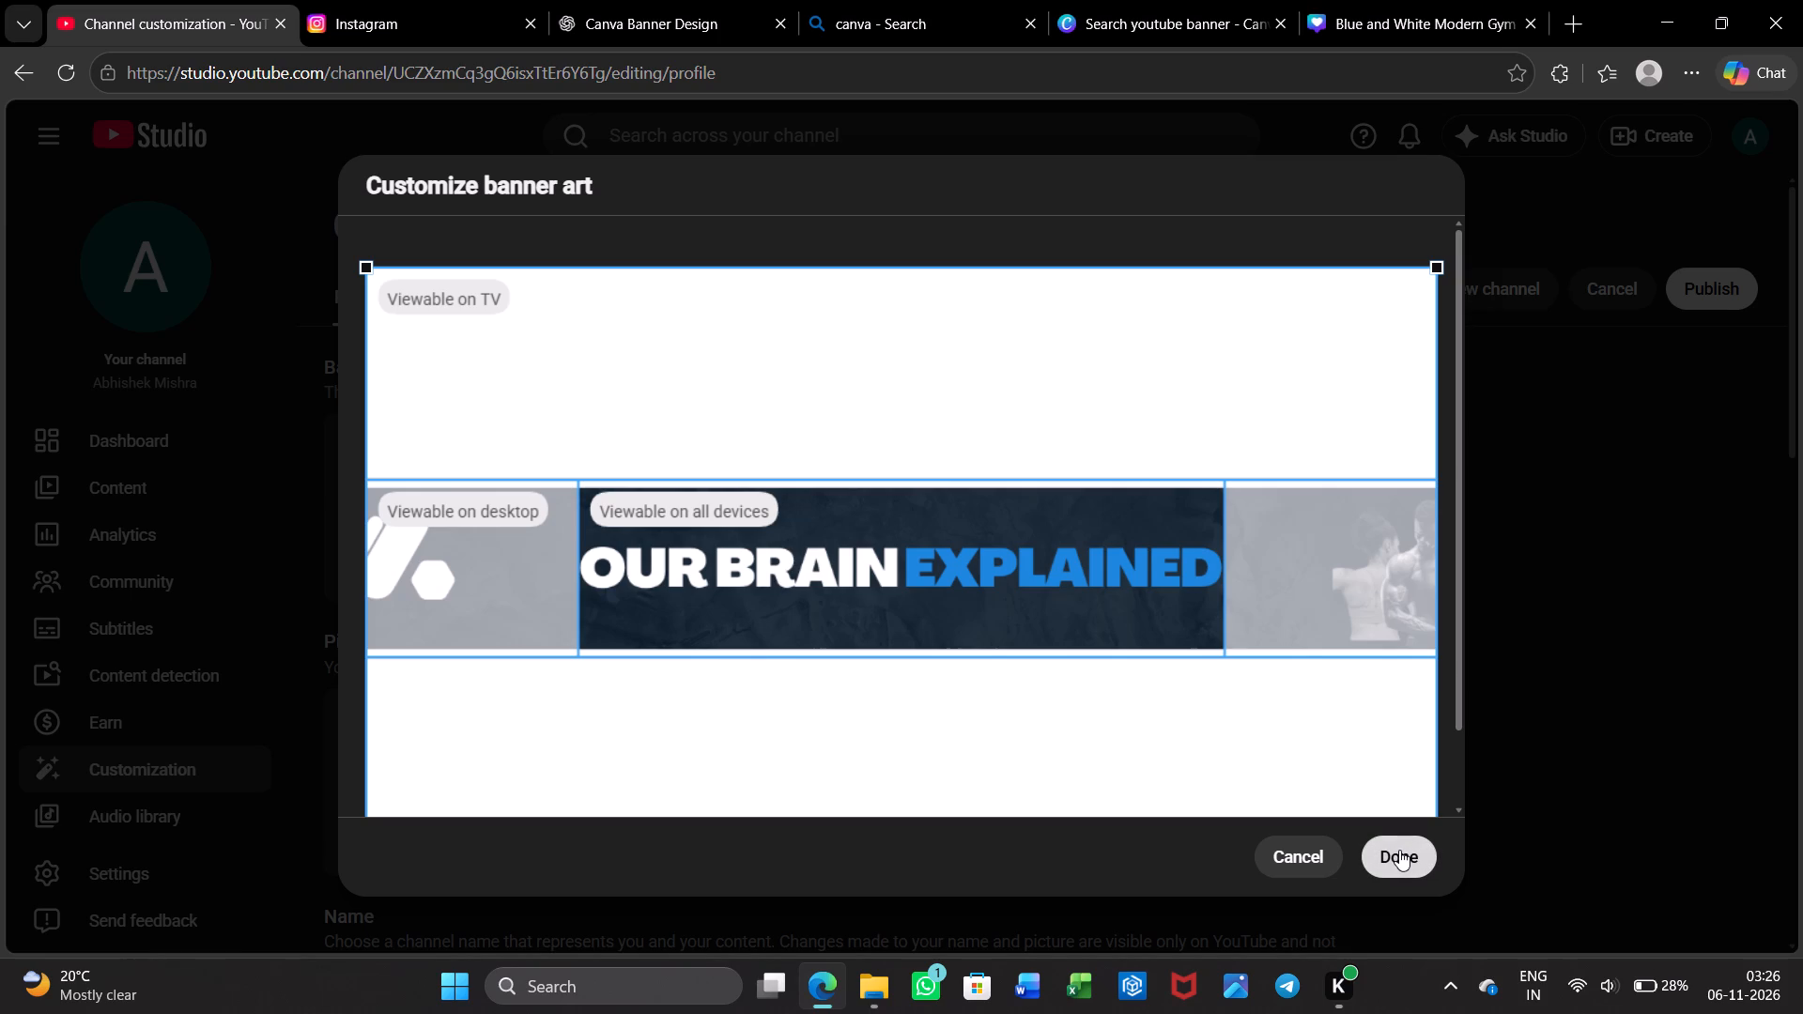
click(1399, 850)
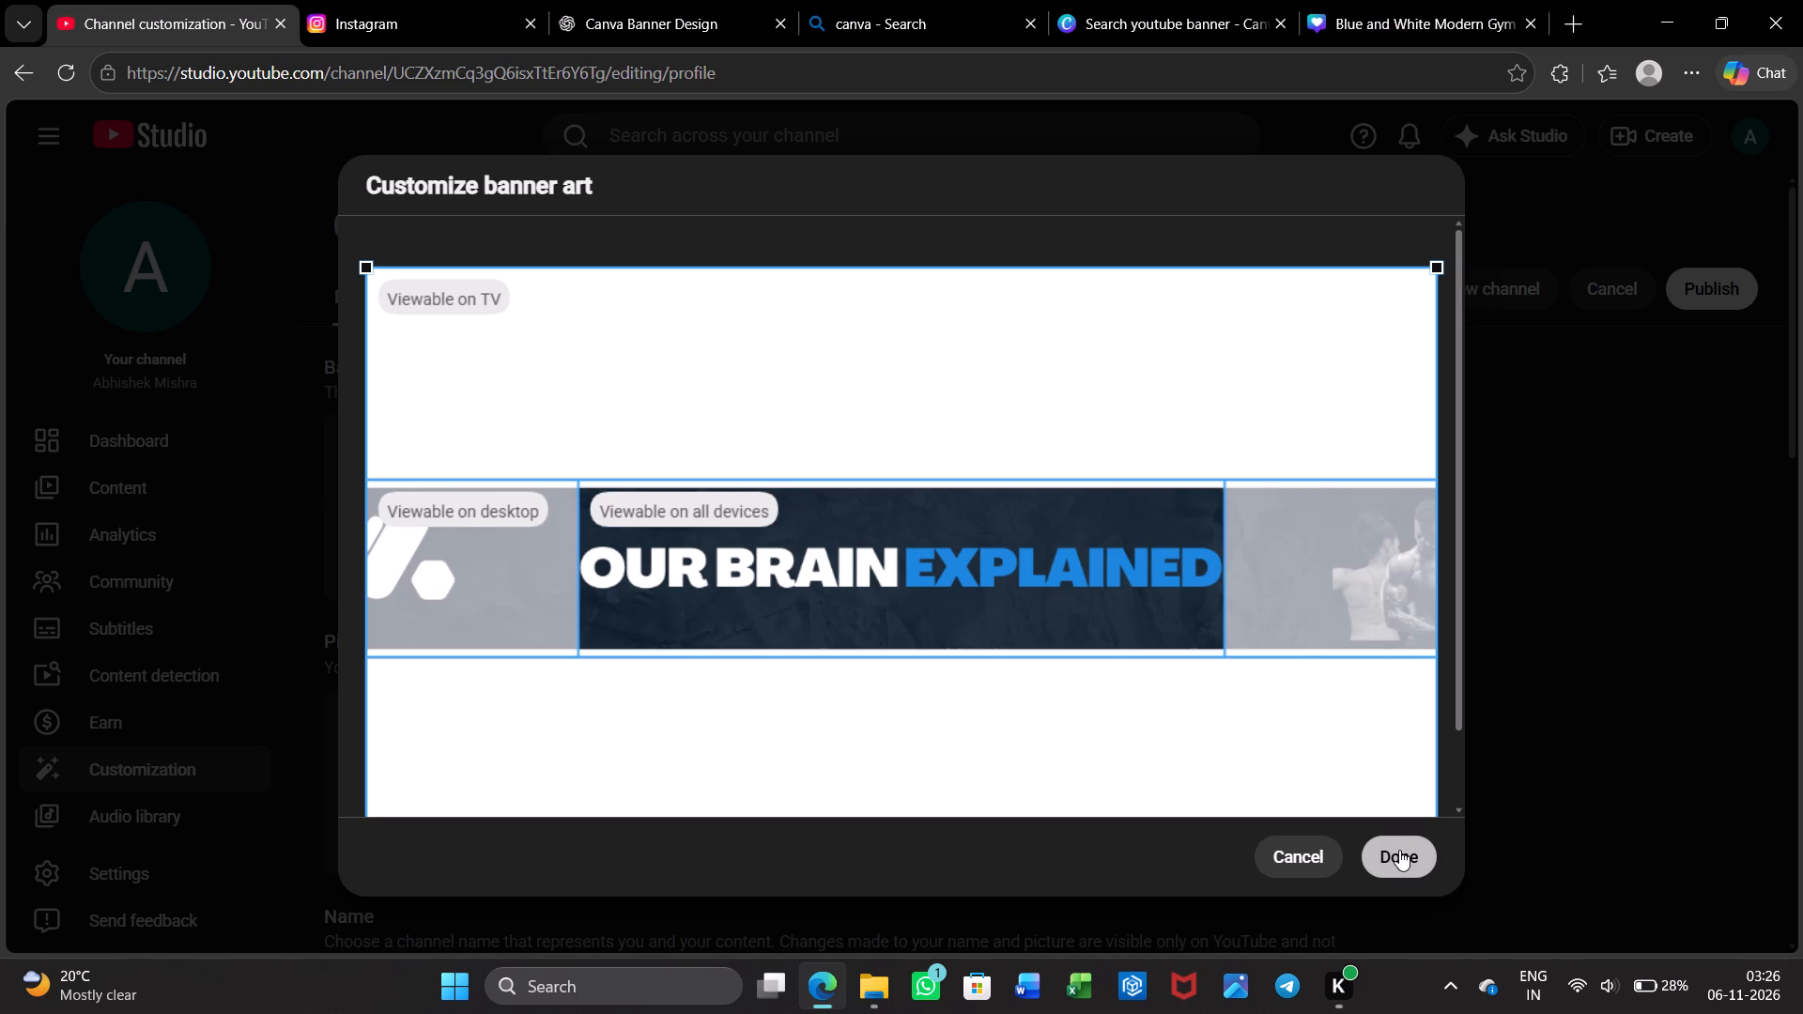
click(1399, 850)
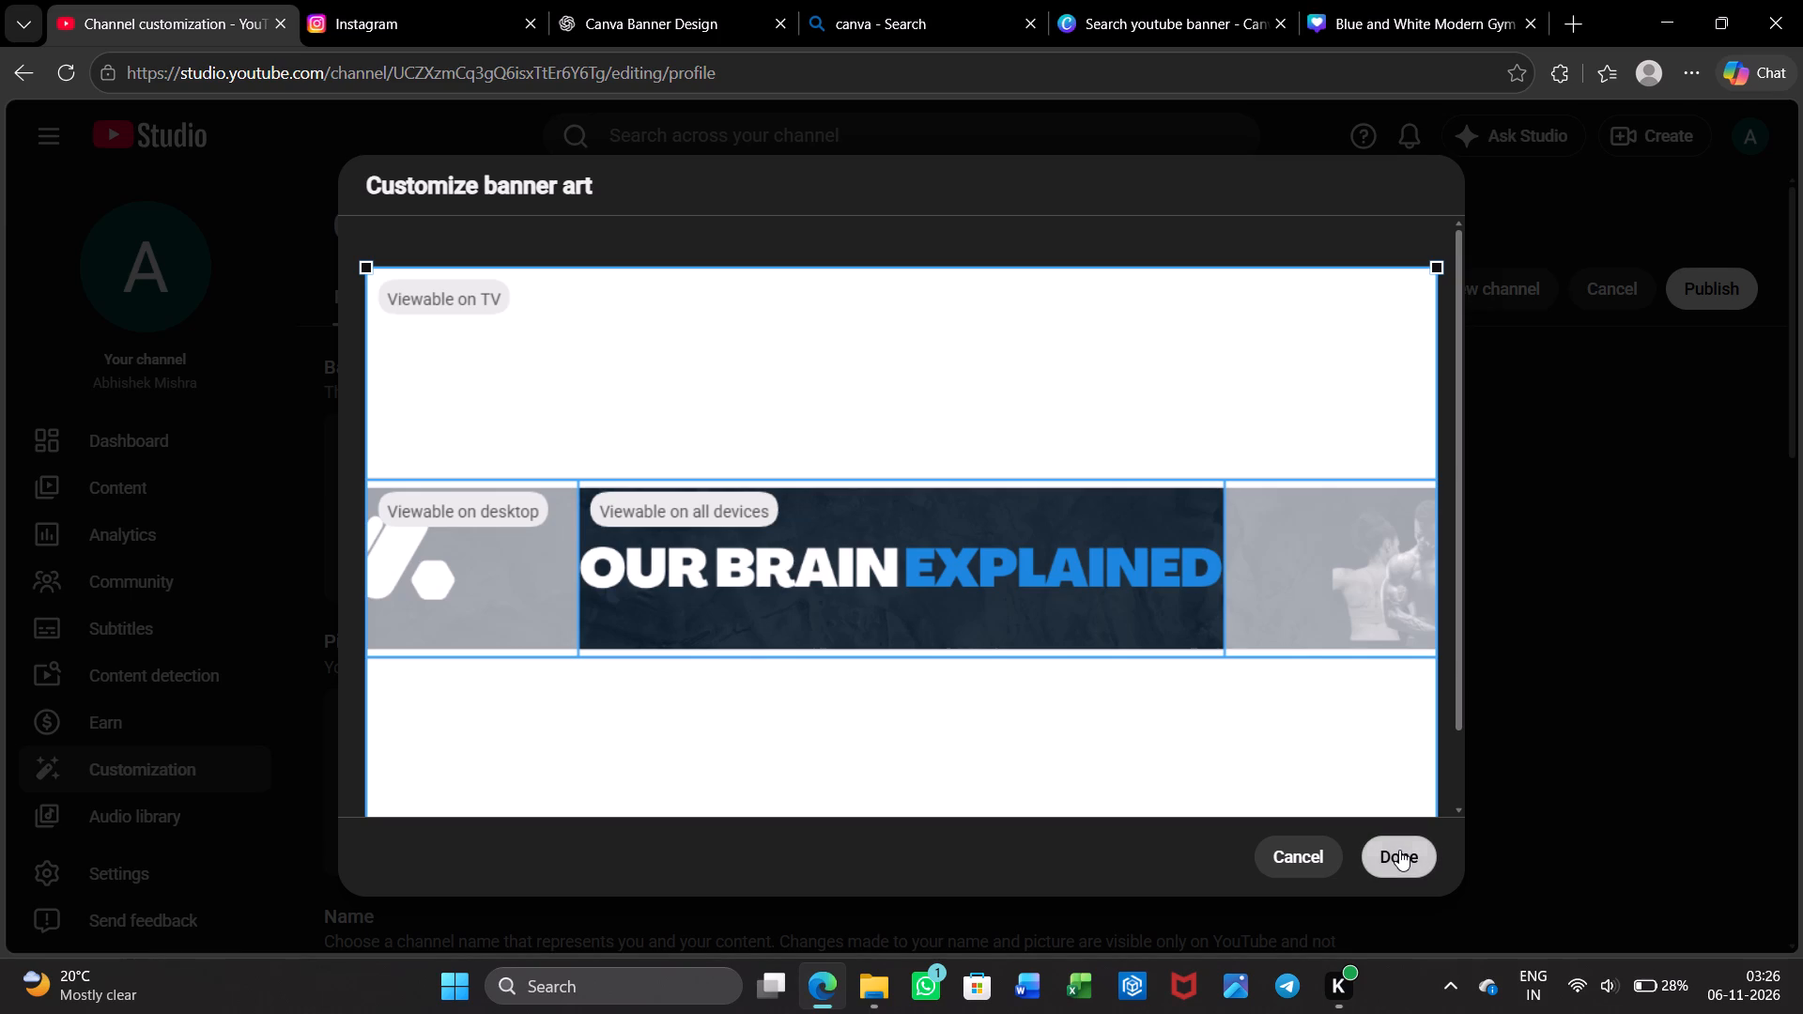
Accept the default crop in the banner art dialog.
double_click(1399, 850)
triple_click(1399, 850)
triple_click(1399, 850)
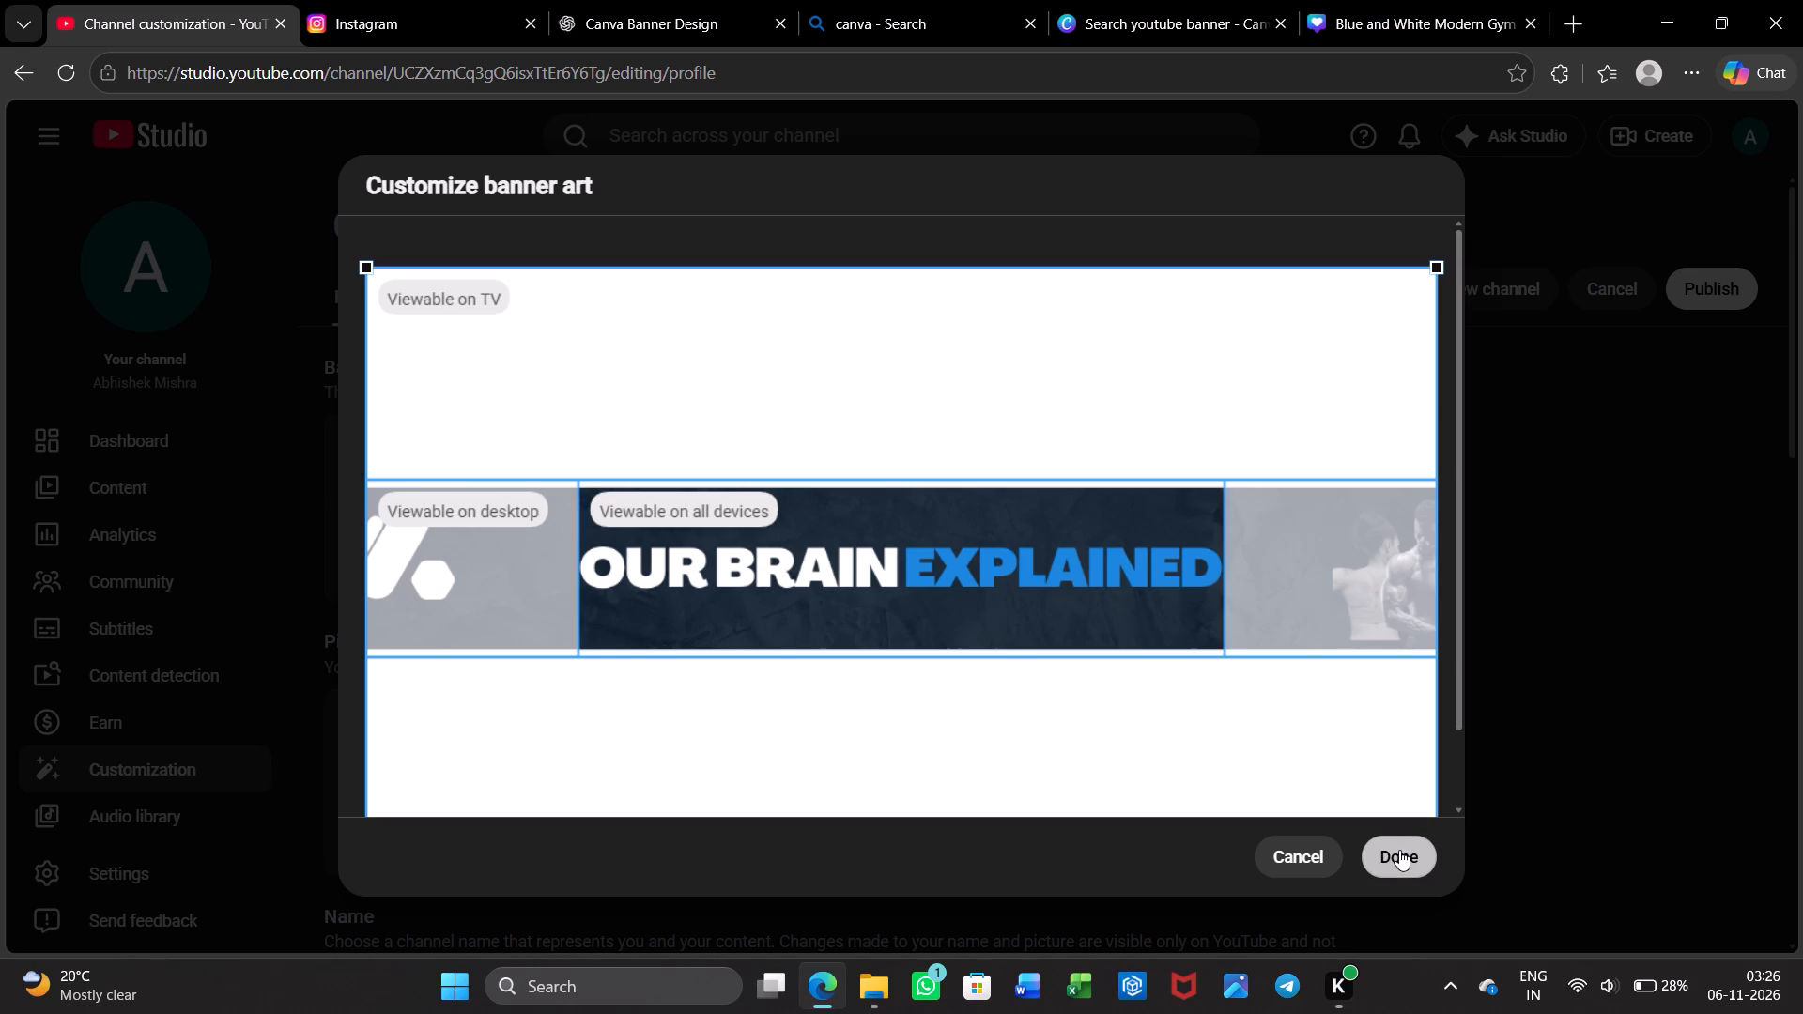
triple_click(1399, 850)
click(1399, 850)
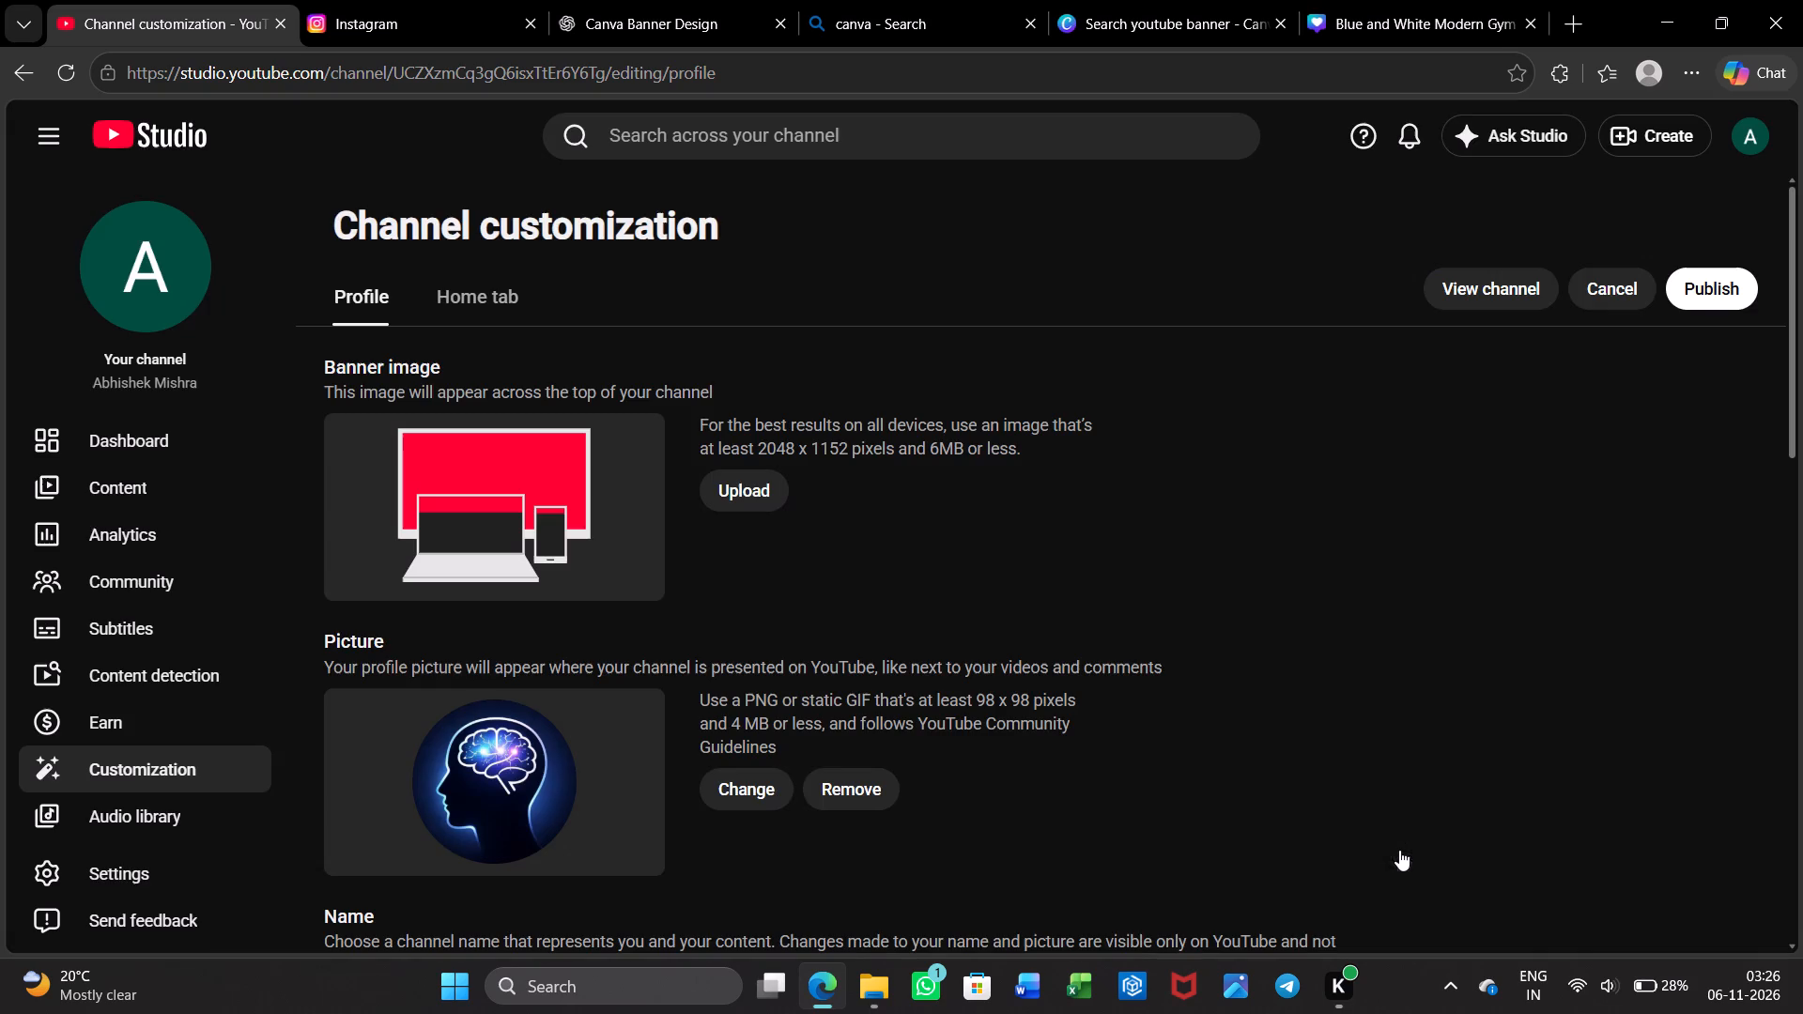
Copy the full bio text from the ourbrainexplained Instagram profile, from "Scroll usefully!" to "DM for credits/removals".
scroll(1020, 576, down, 1)
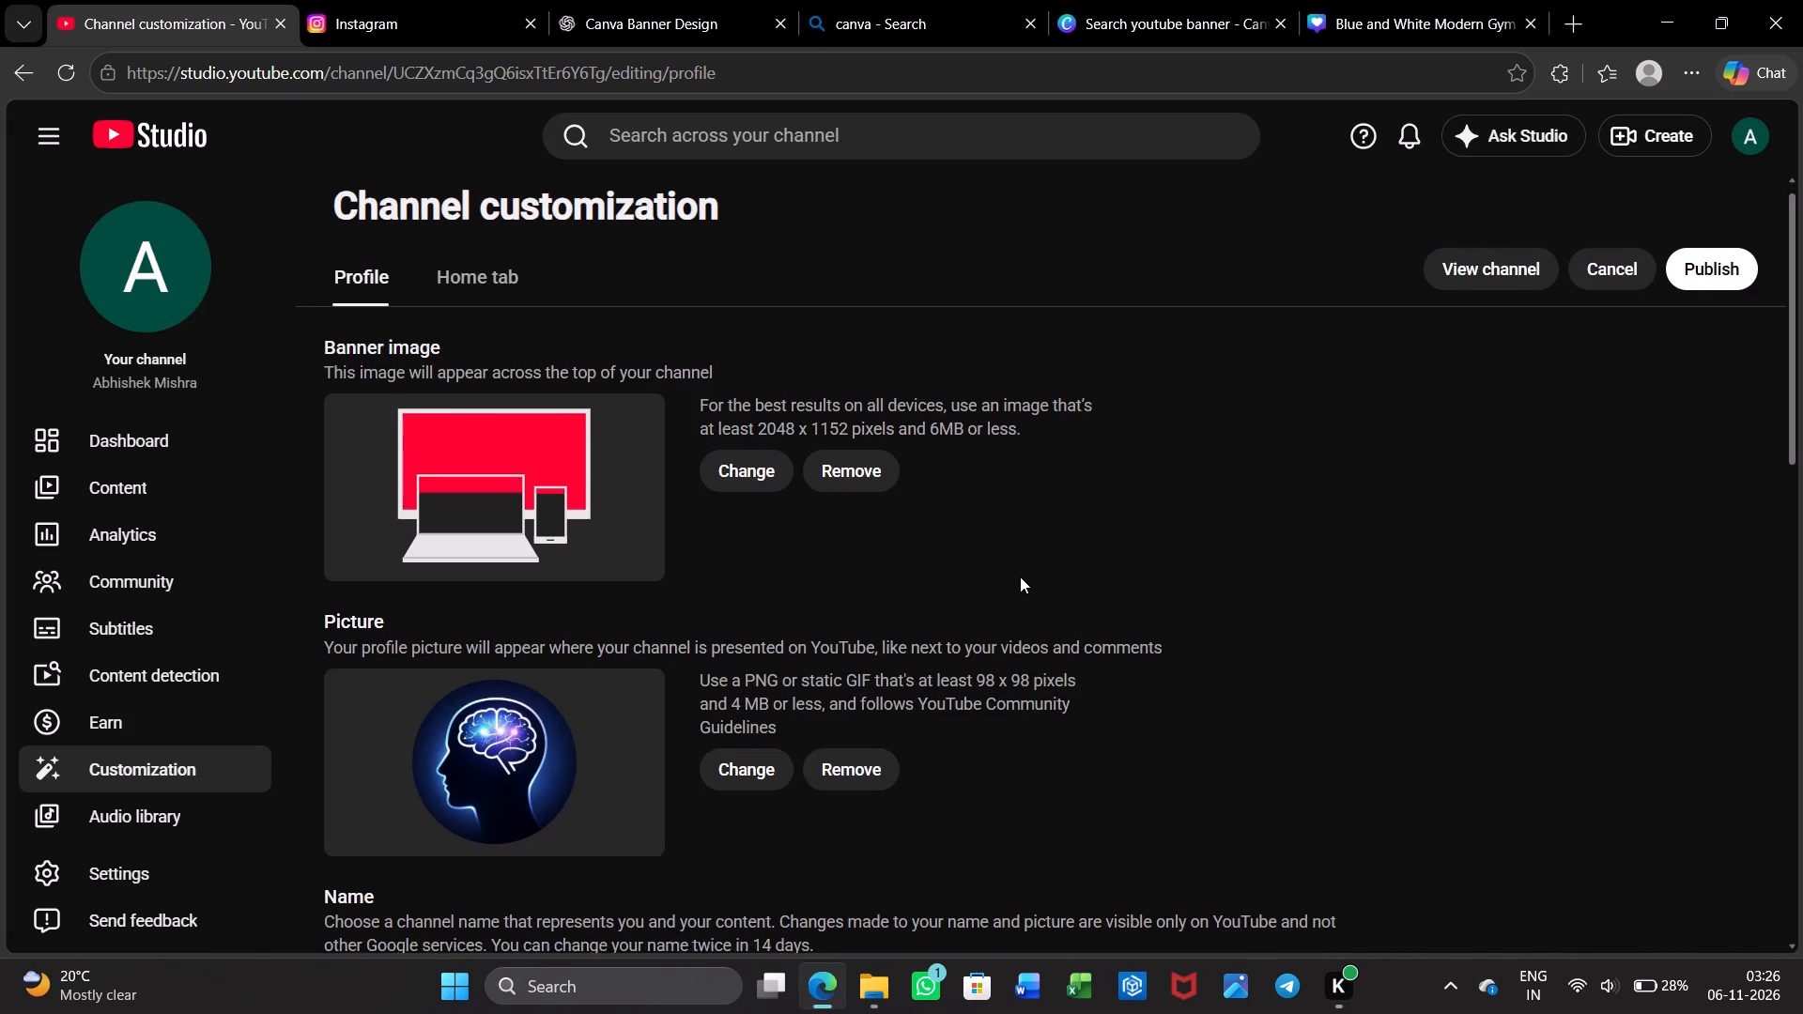
scroll(1020, 576, down, 1)
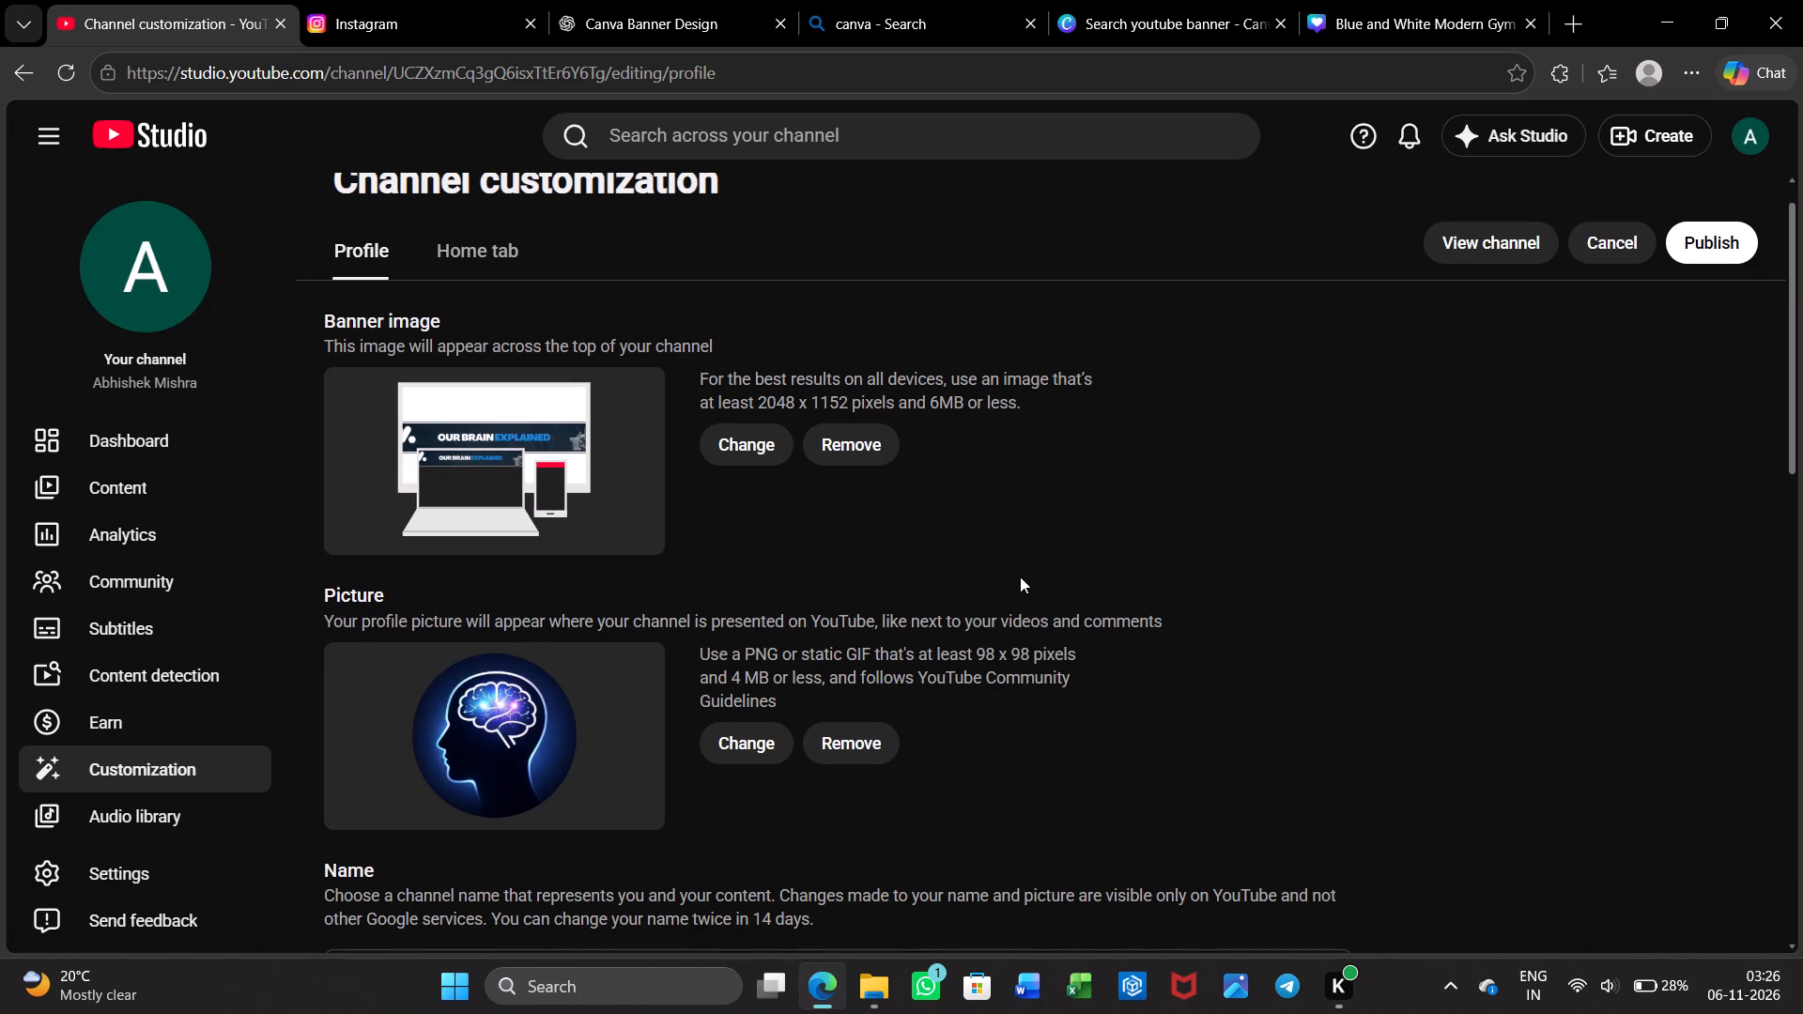
scroll(1020, 576, down, 2)
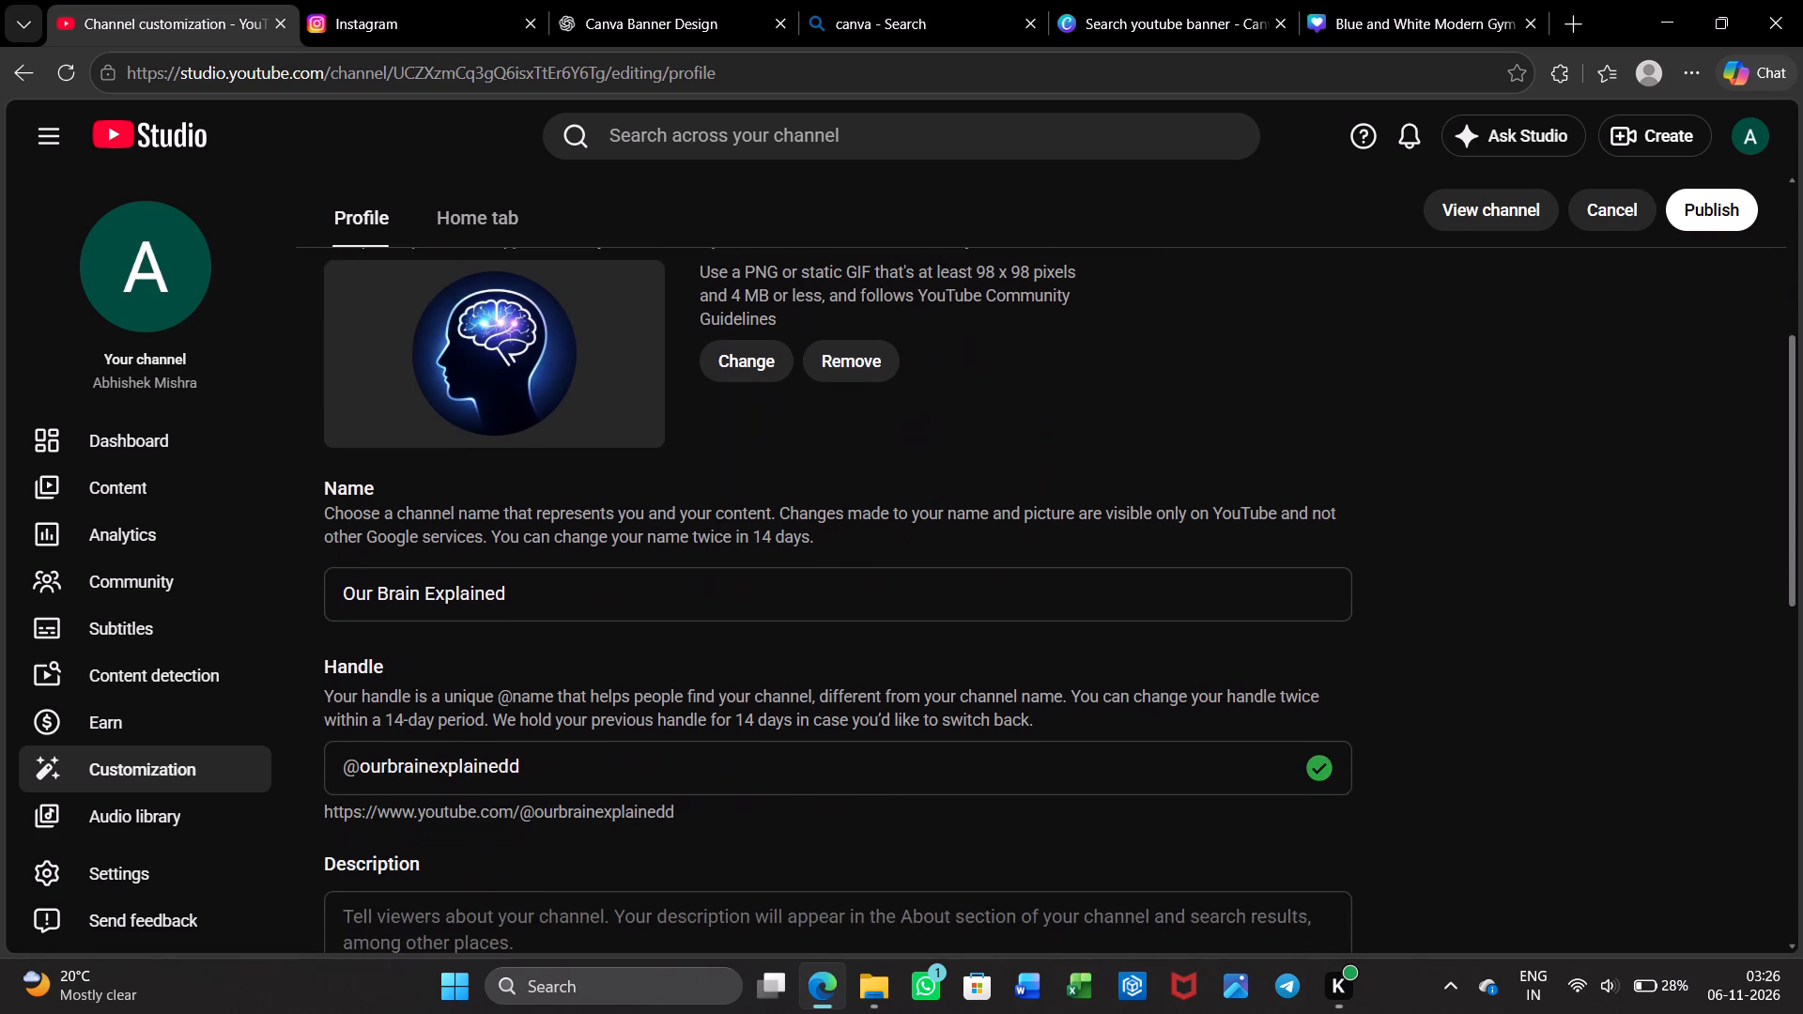
scroll(1020, 576, down, 2)
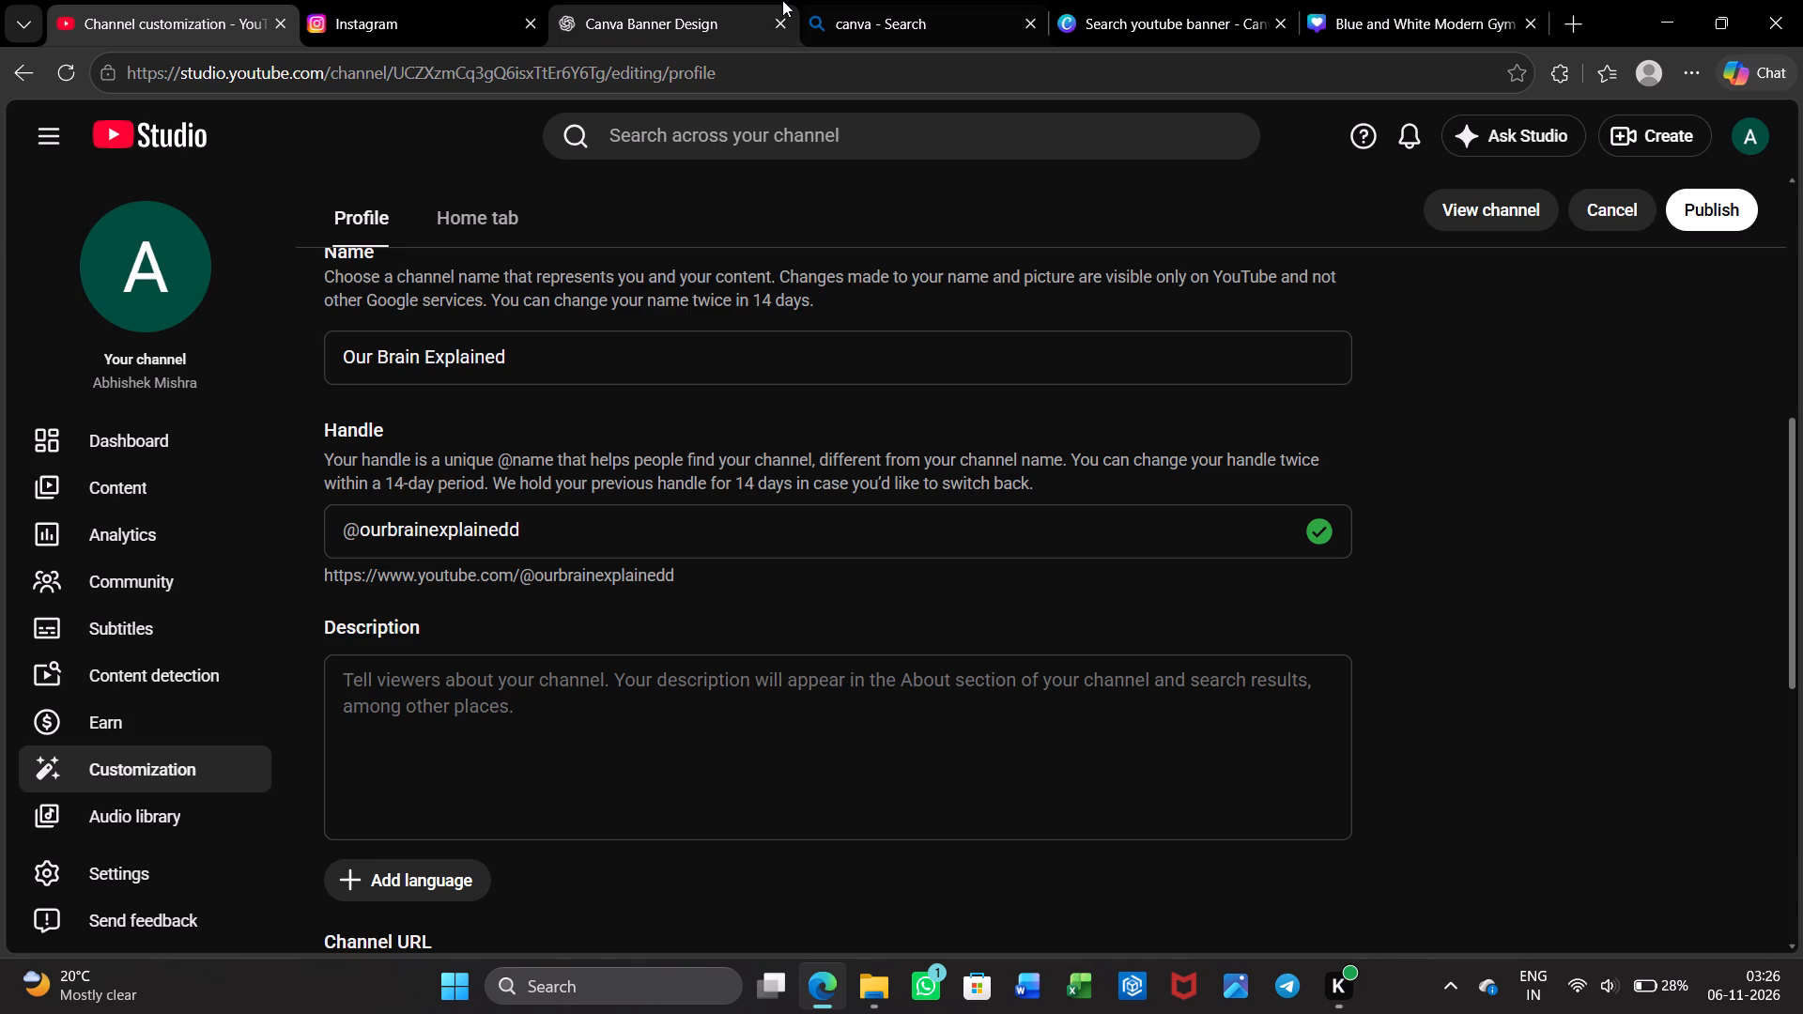
click(405, 0)
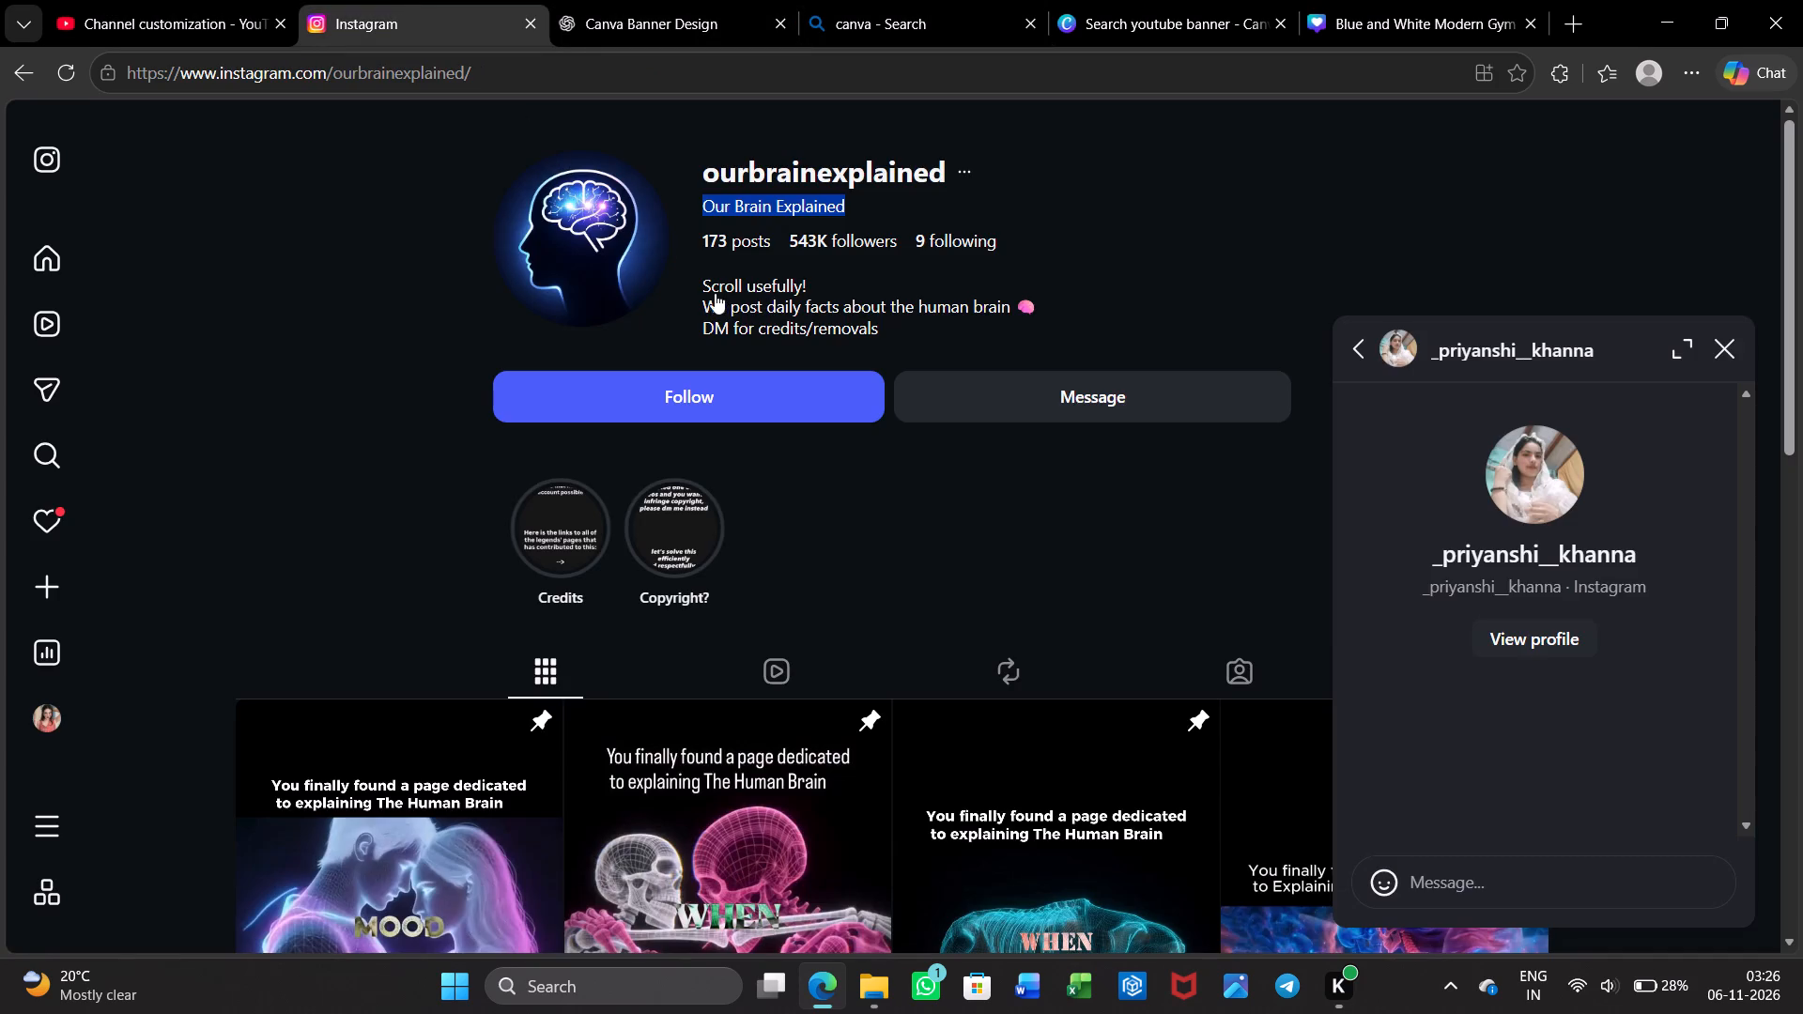
drag(704, 284, 889, 330)
click(944, 246)
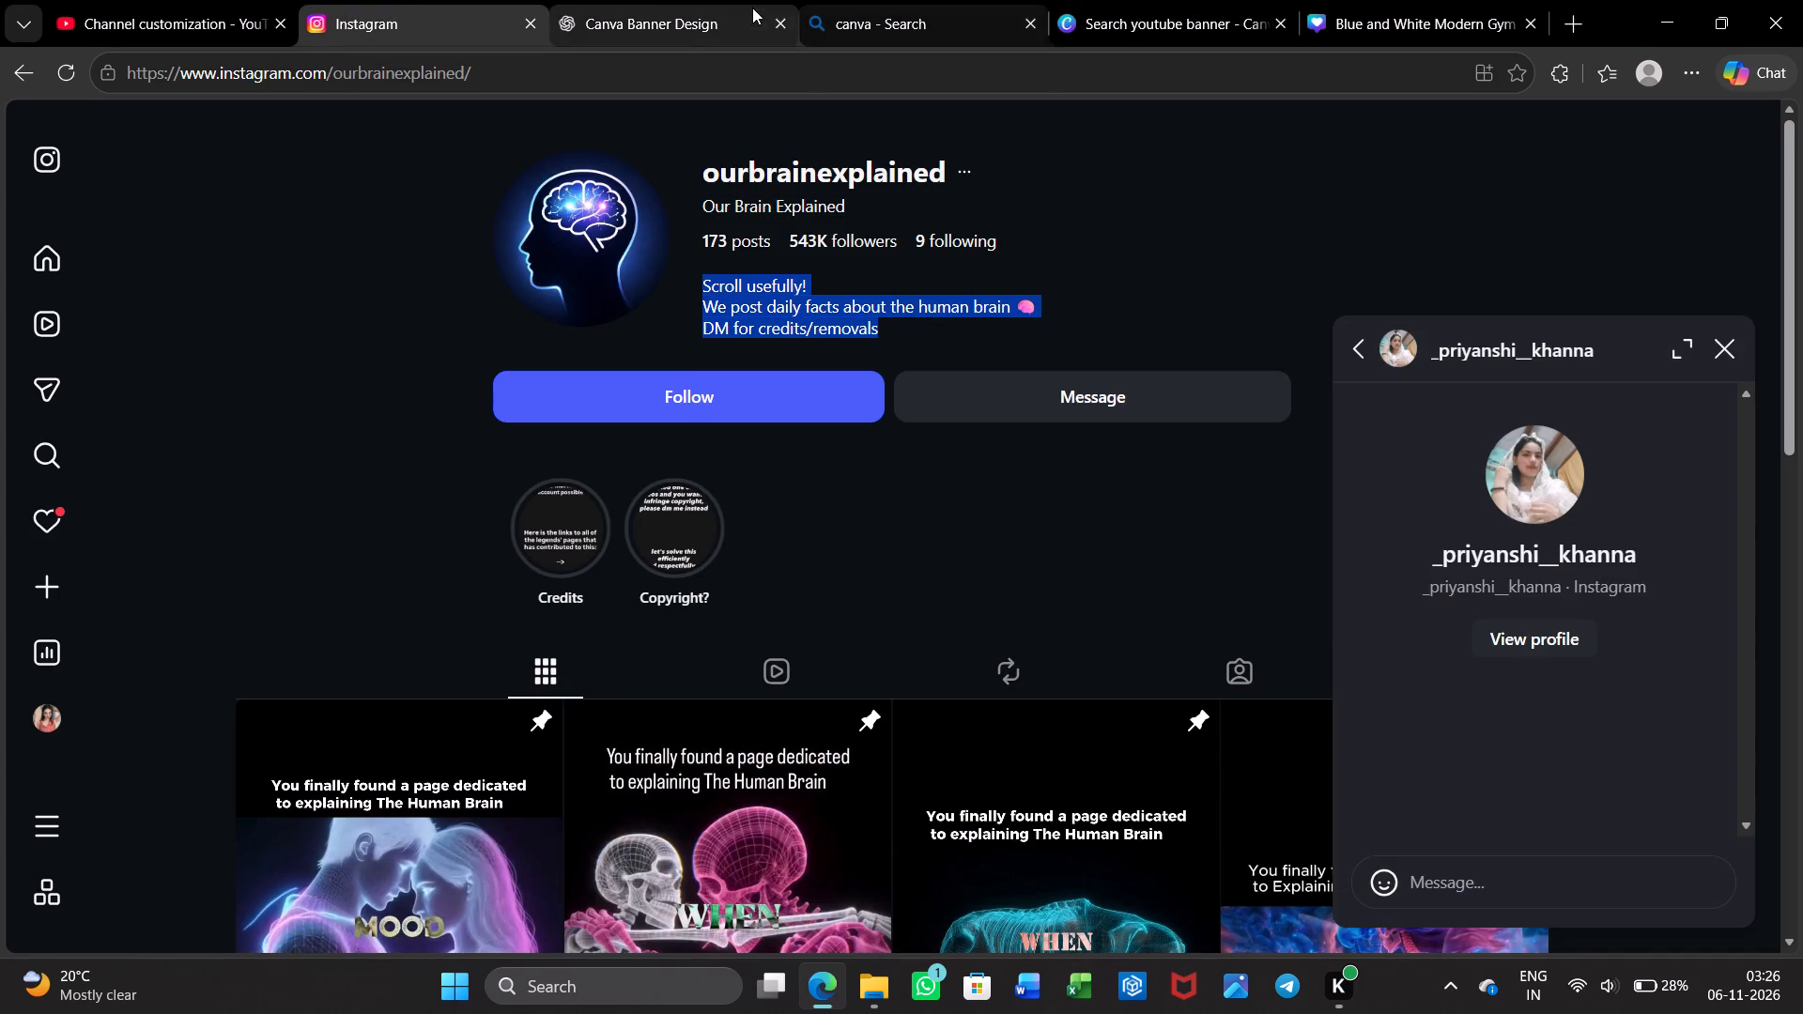
Close the Canva Banner Design chat, the canva search, the Canva template search and the banner design pages.
click(781, 19)
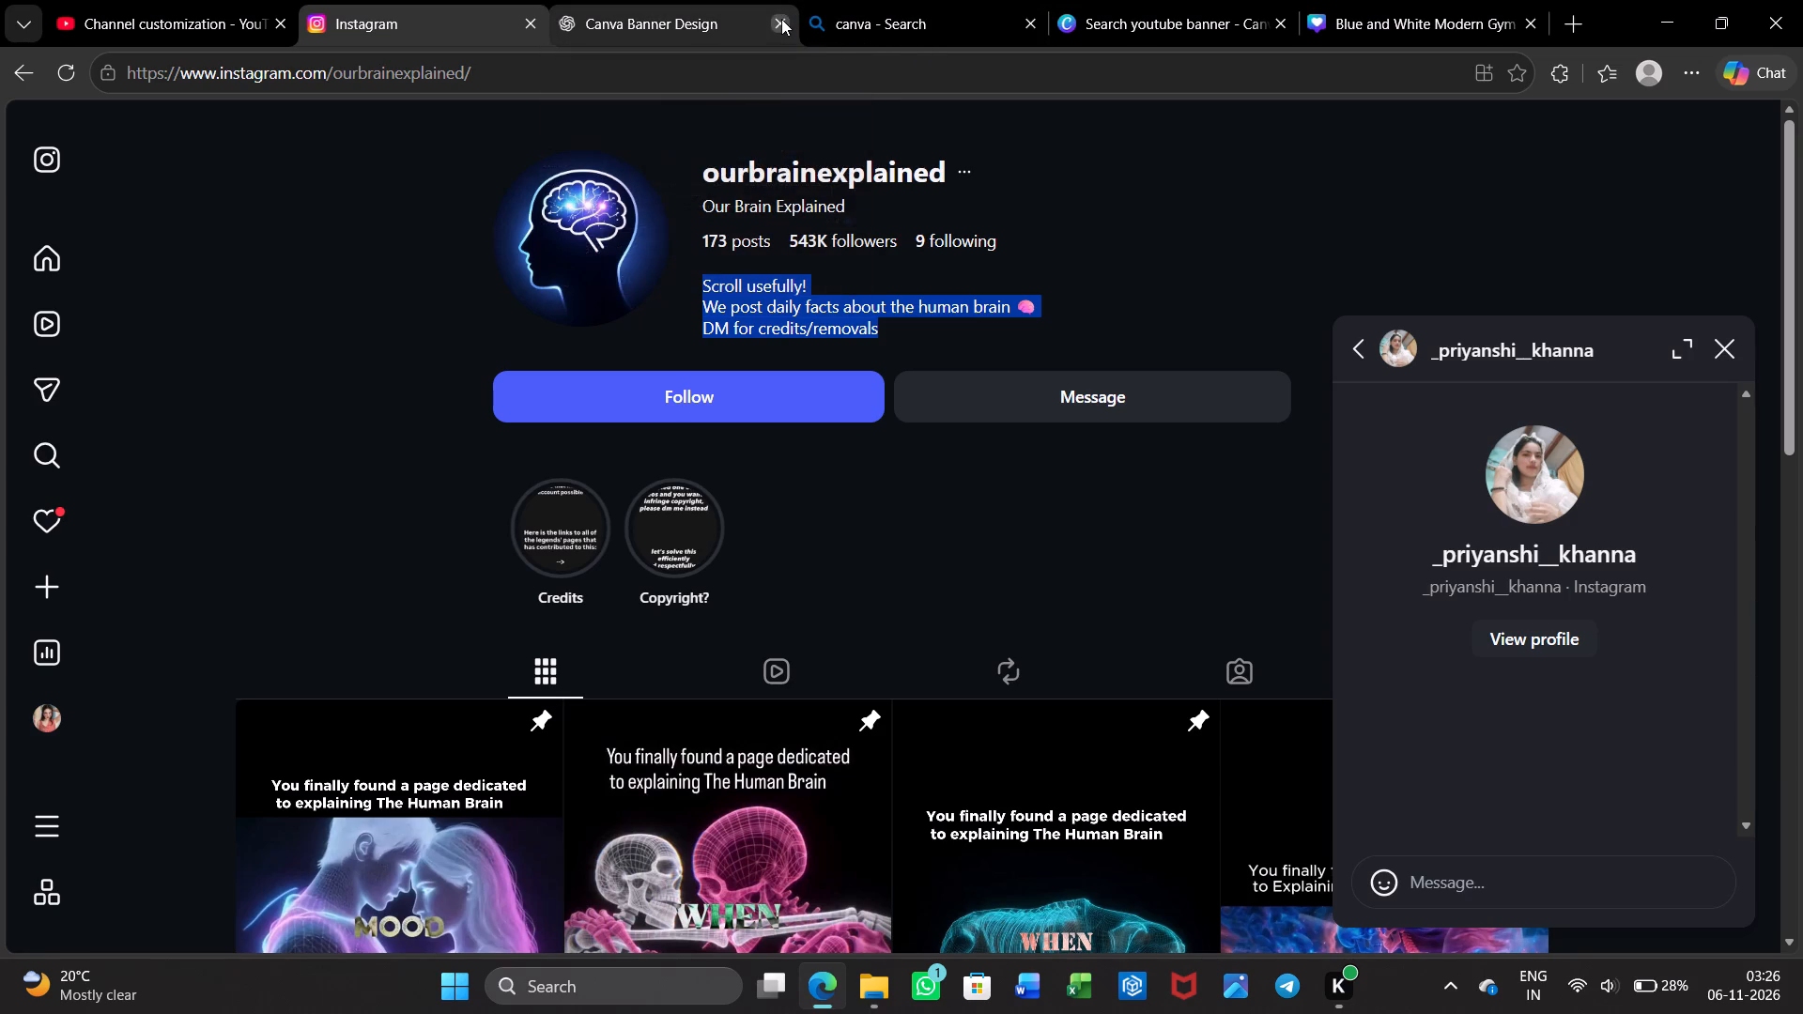
click(781, 19)
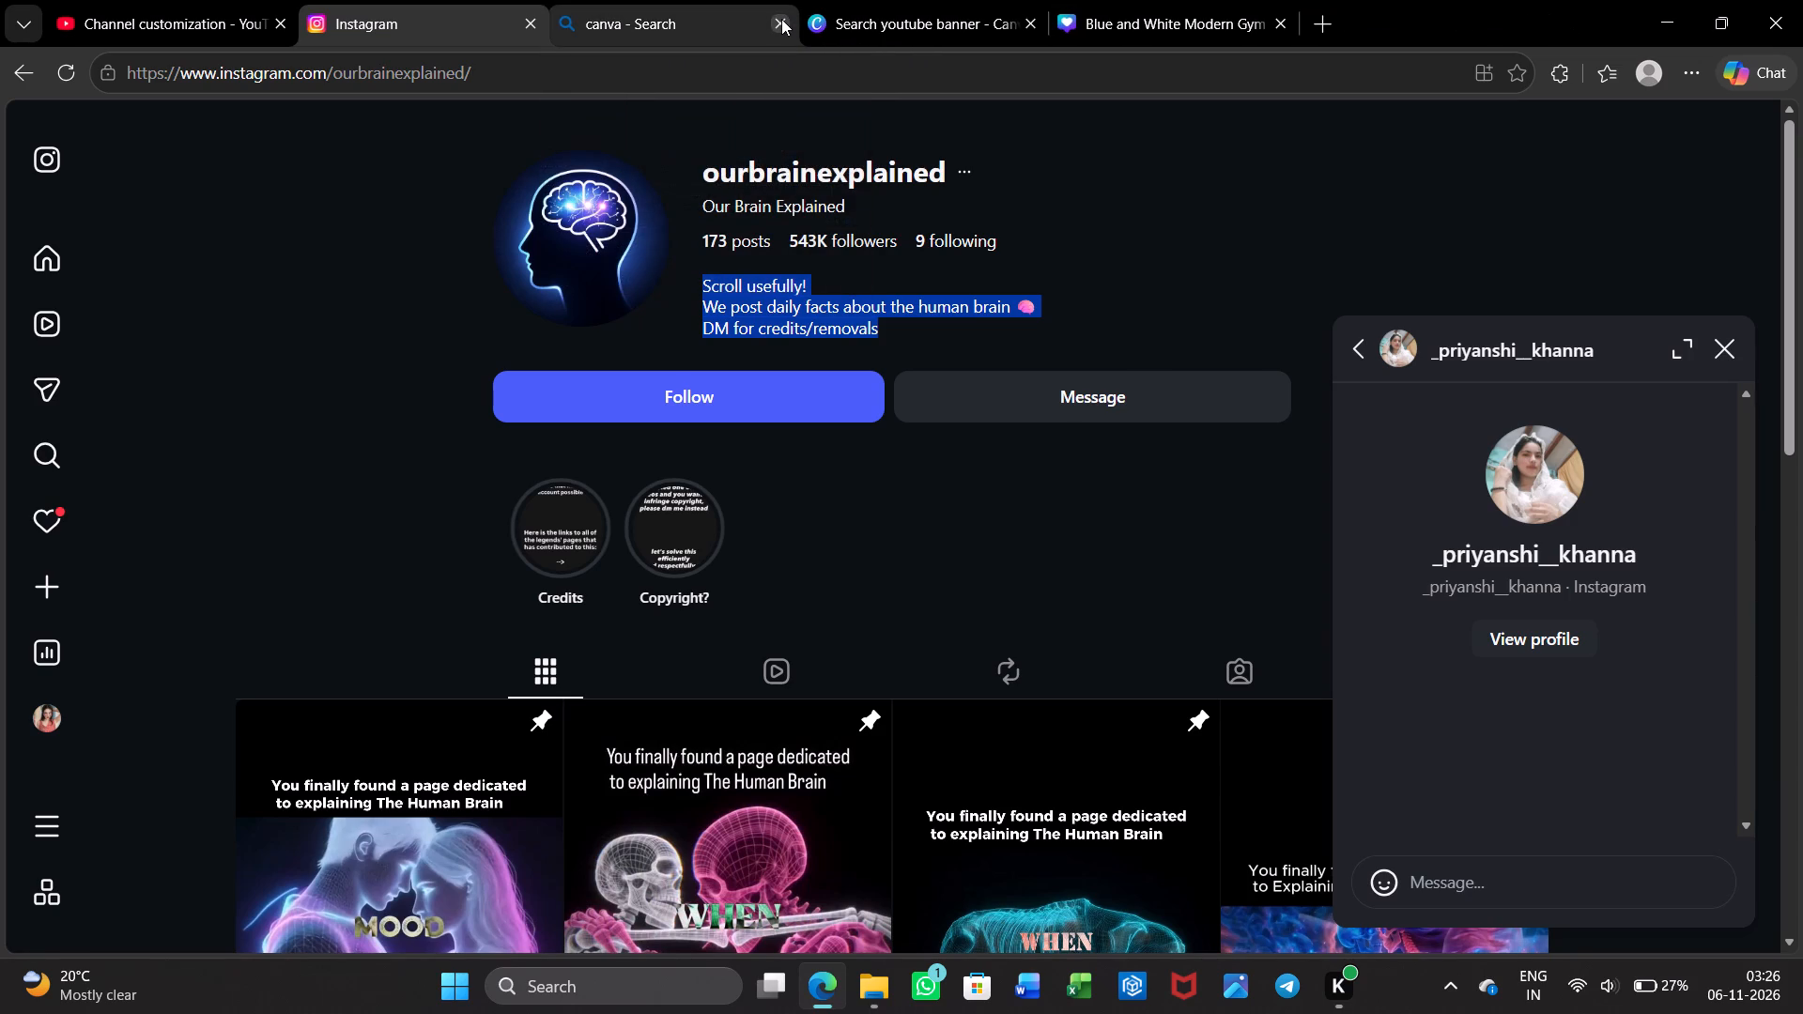
click(781, 19)
click(781, 19)
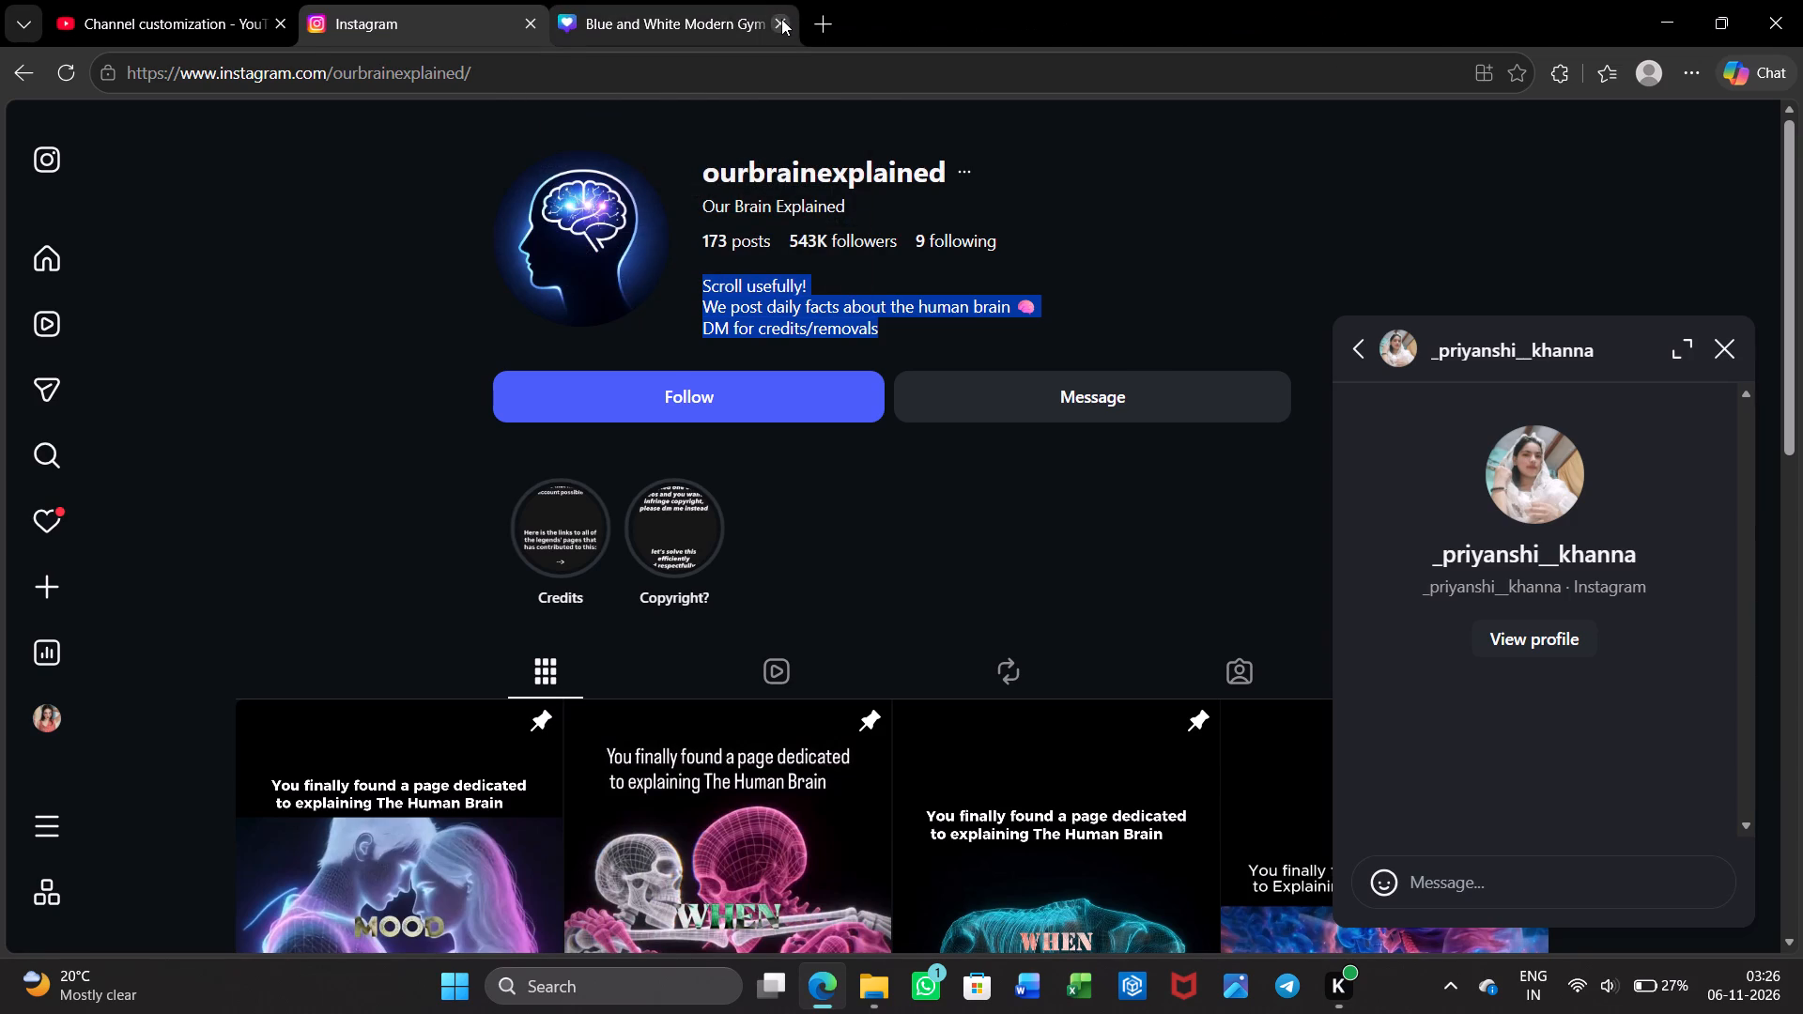
Return to the Instagram post shared by braindata and ourbrainexplained and view the braindata profile.
scroll(489, 386, right, 4)
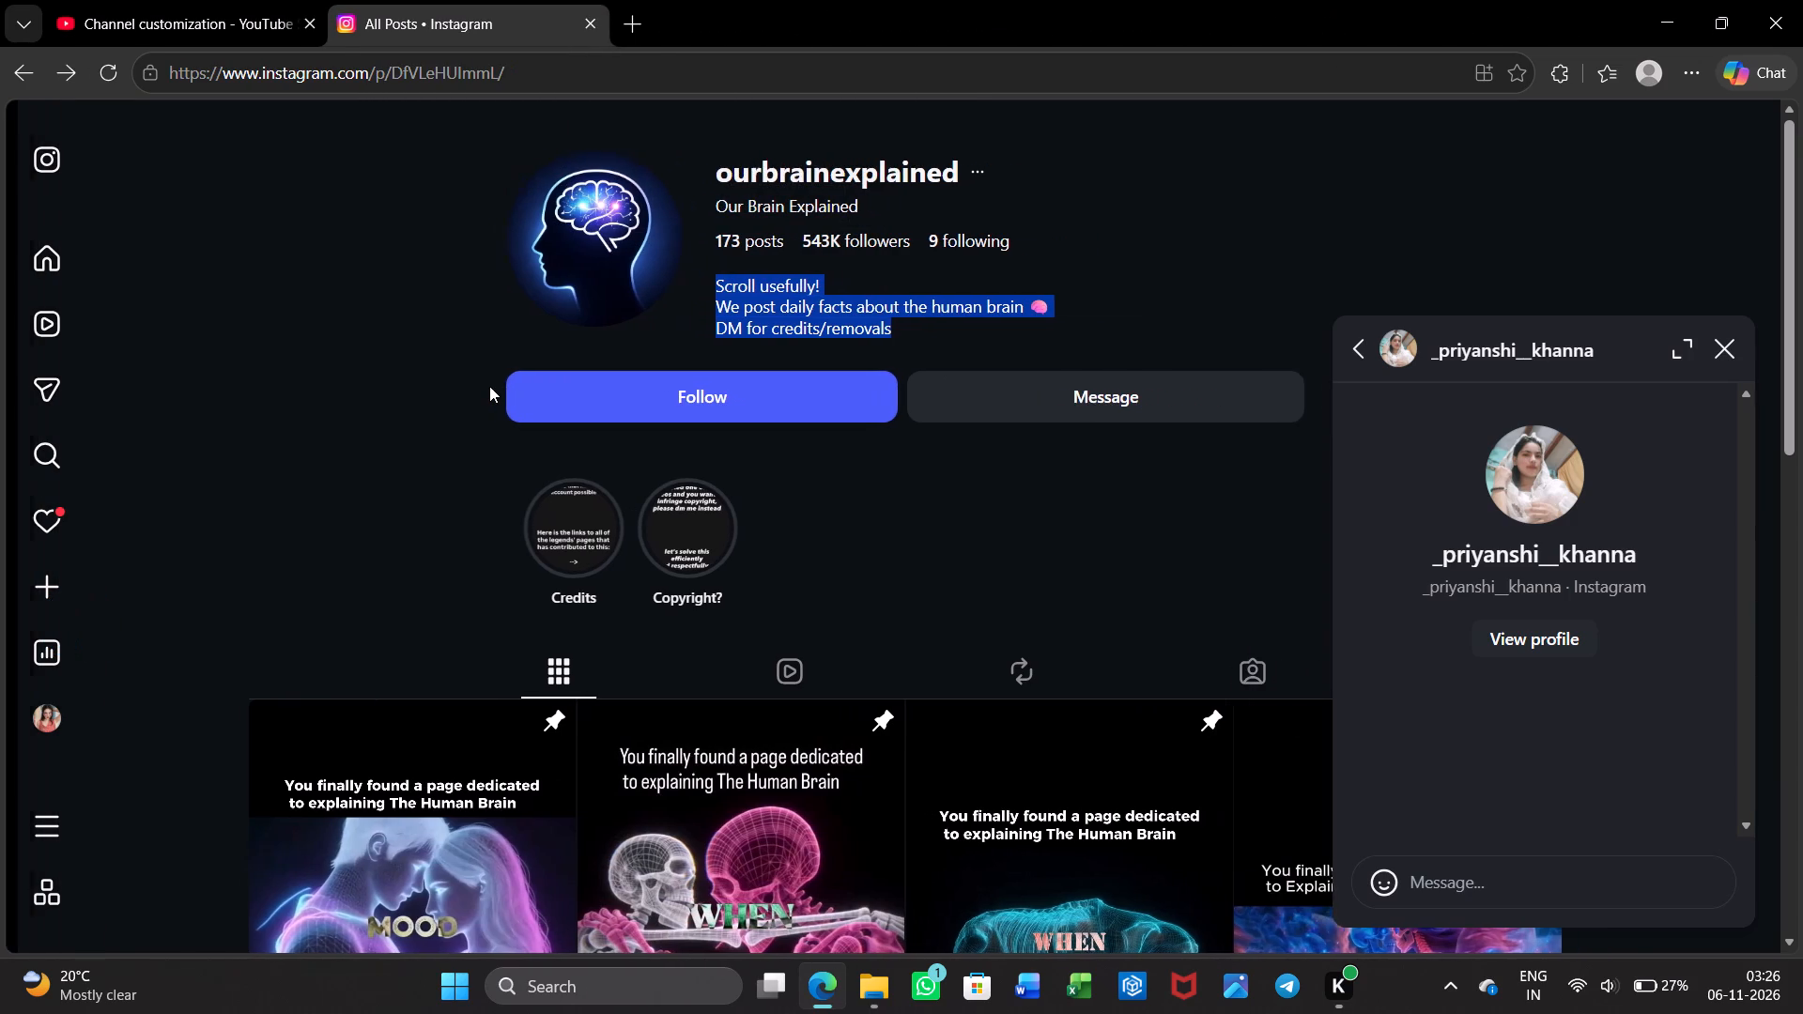
click(519, 437)
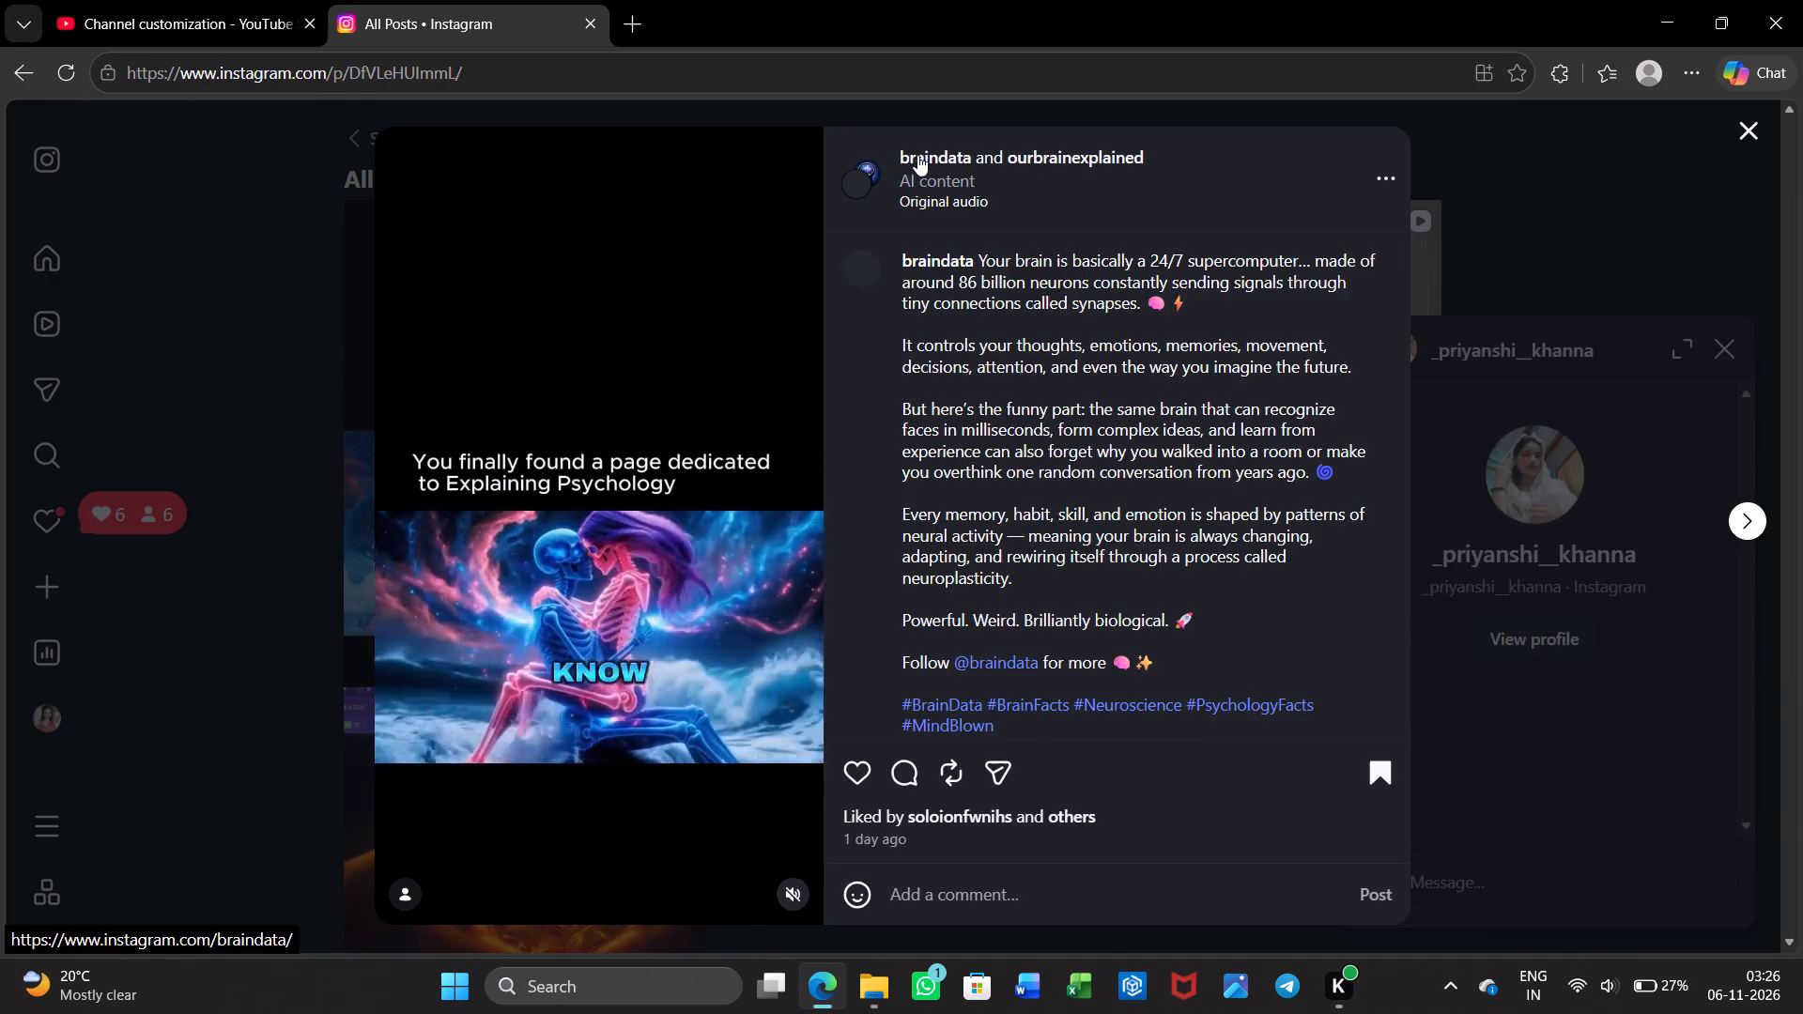
click(926, 154)
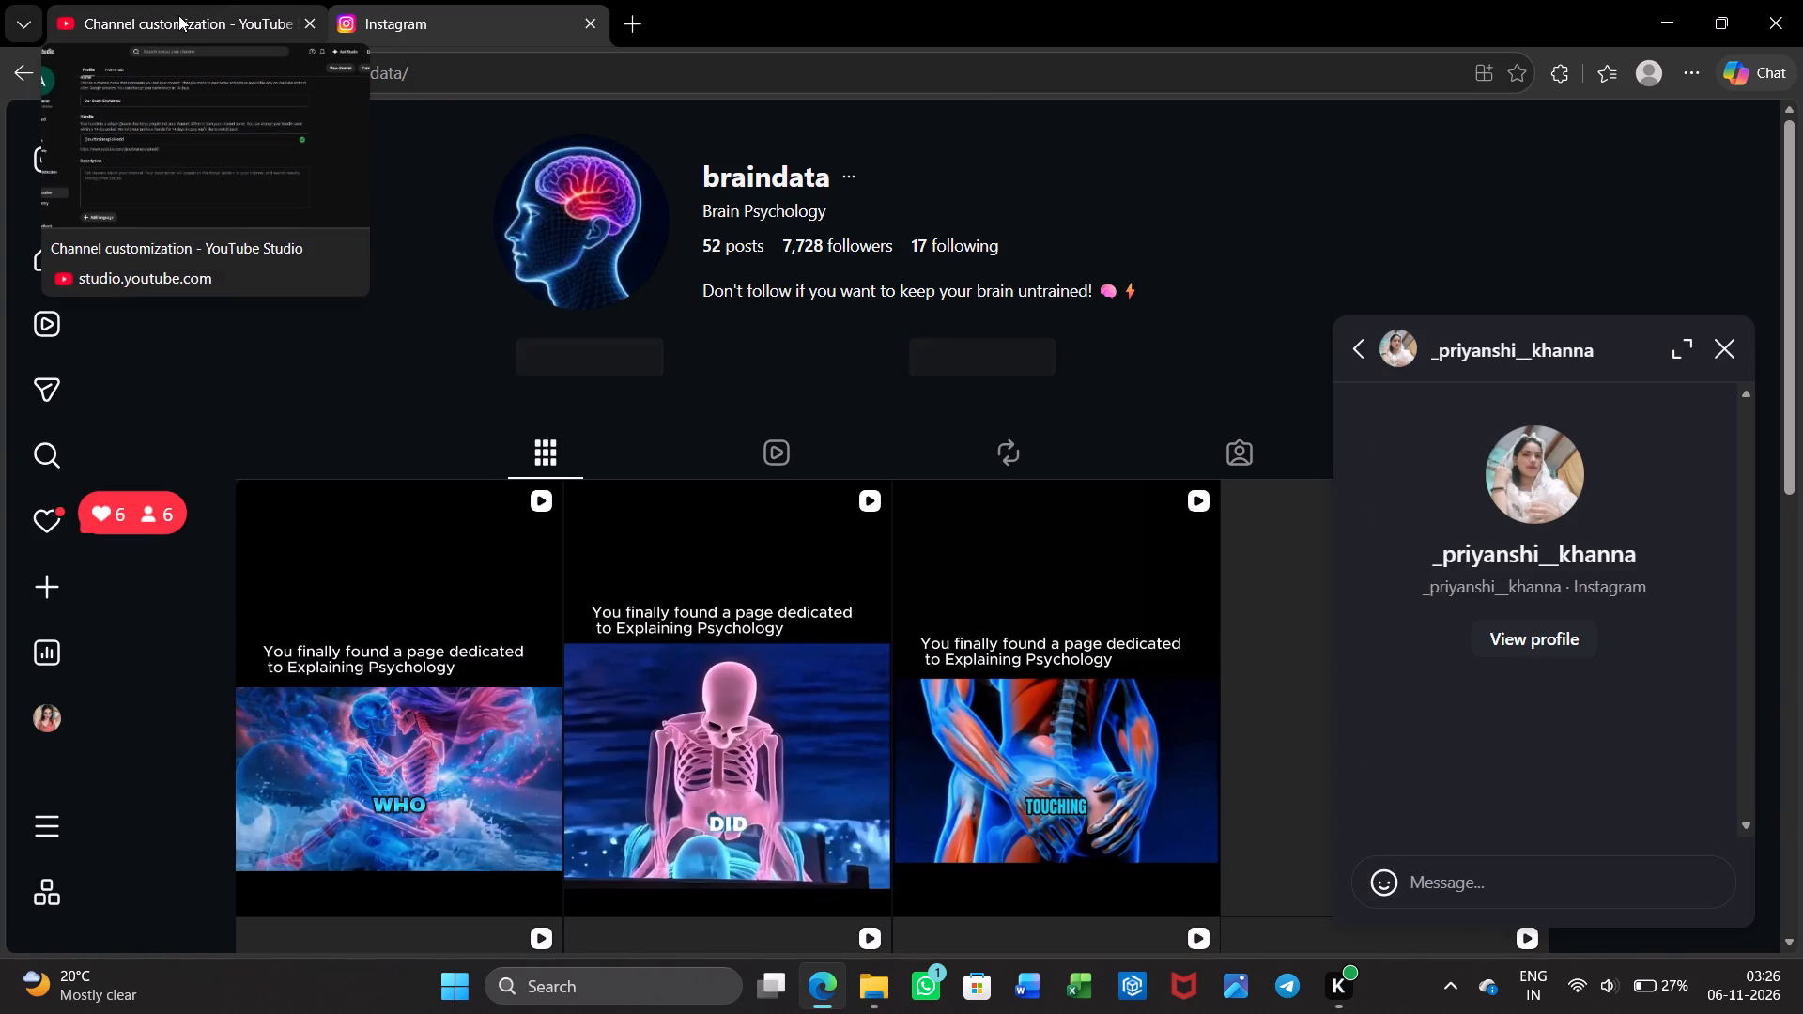
Fill the YouTube channel description with the copied three-line ourbrainexplained bio.
click(178, 15)
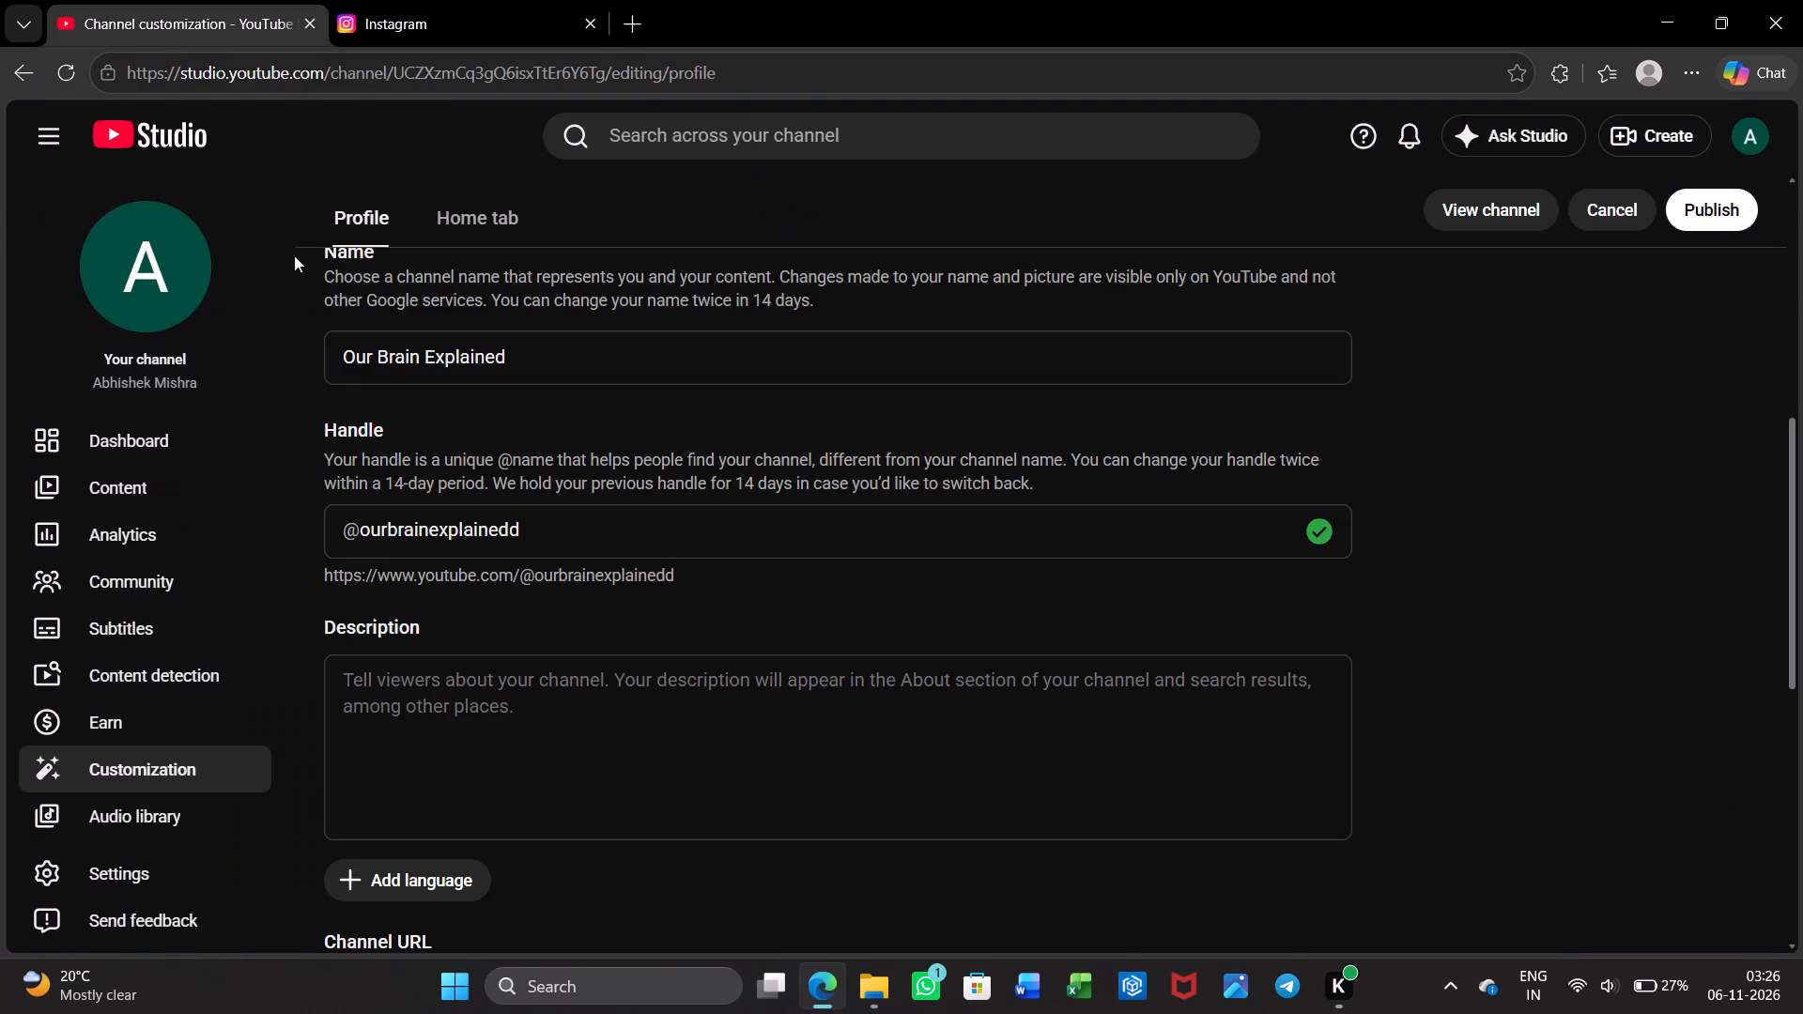
click(602, 710)
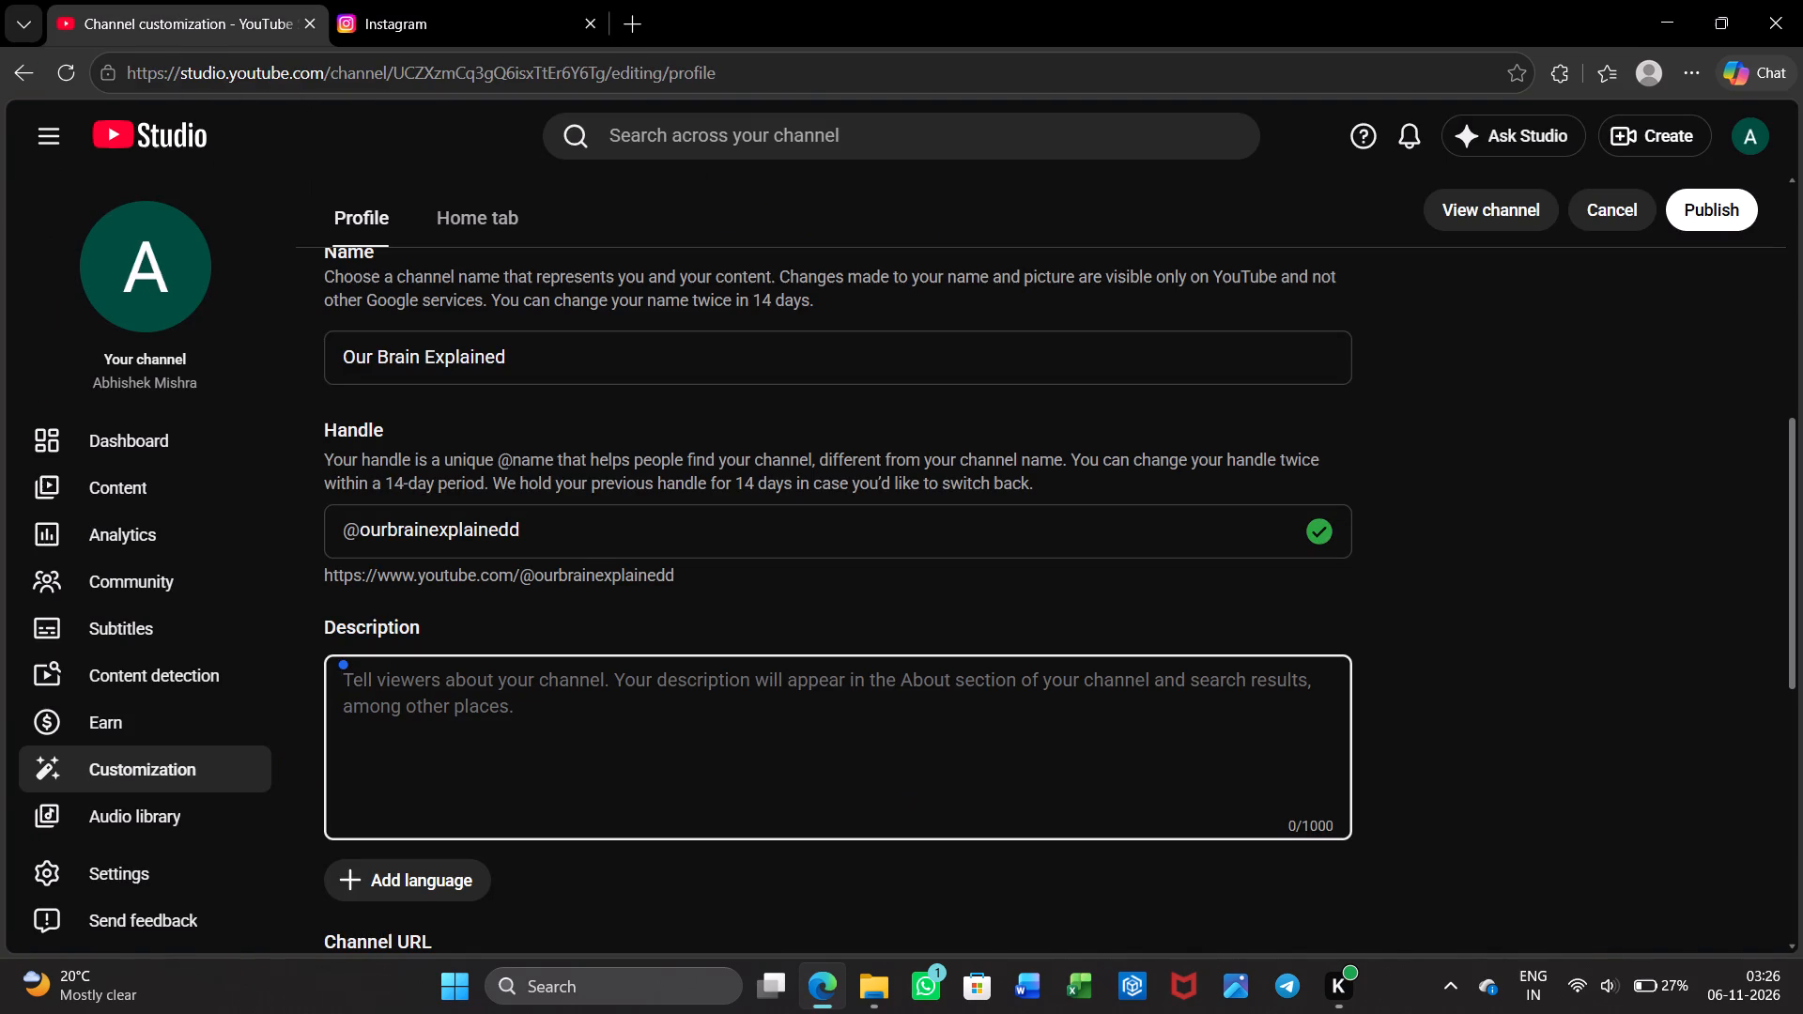
key(ctrl+v)
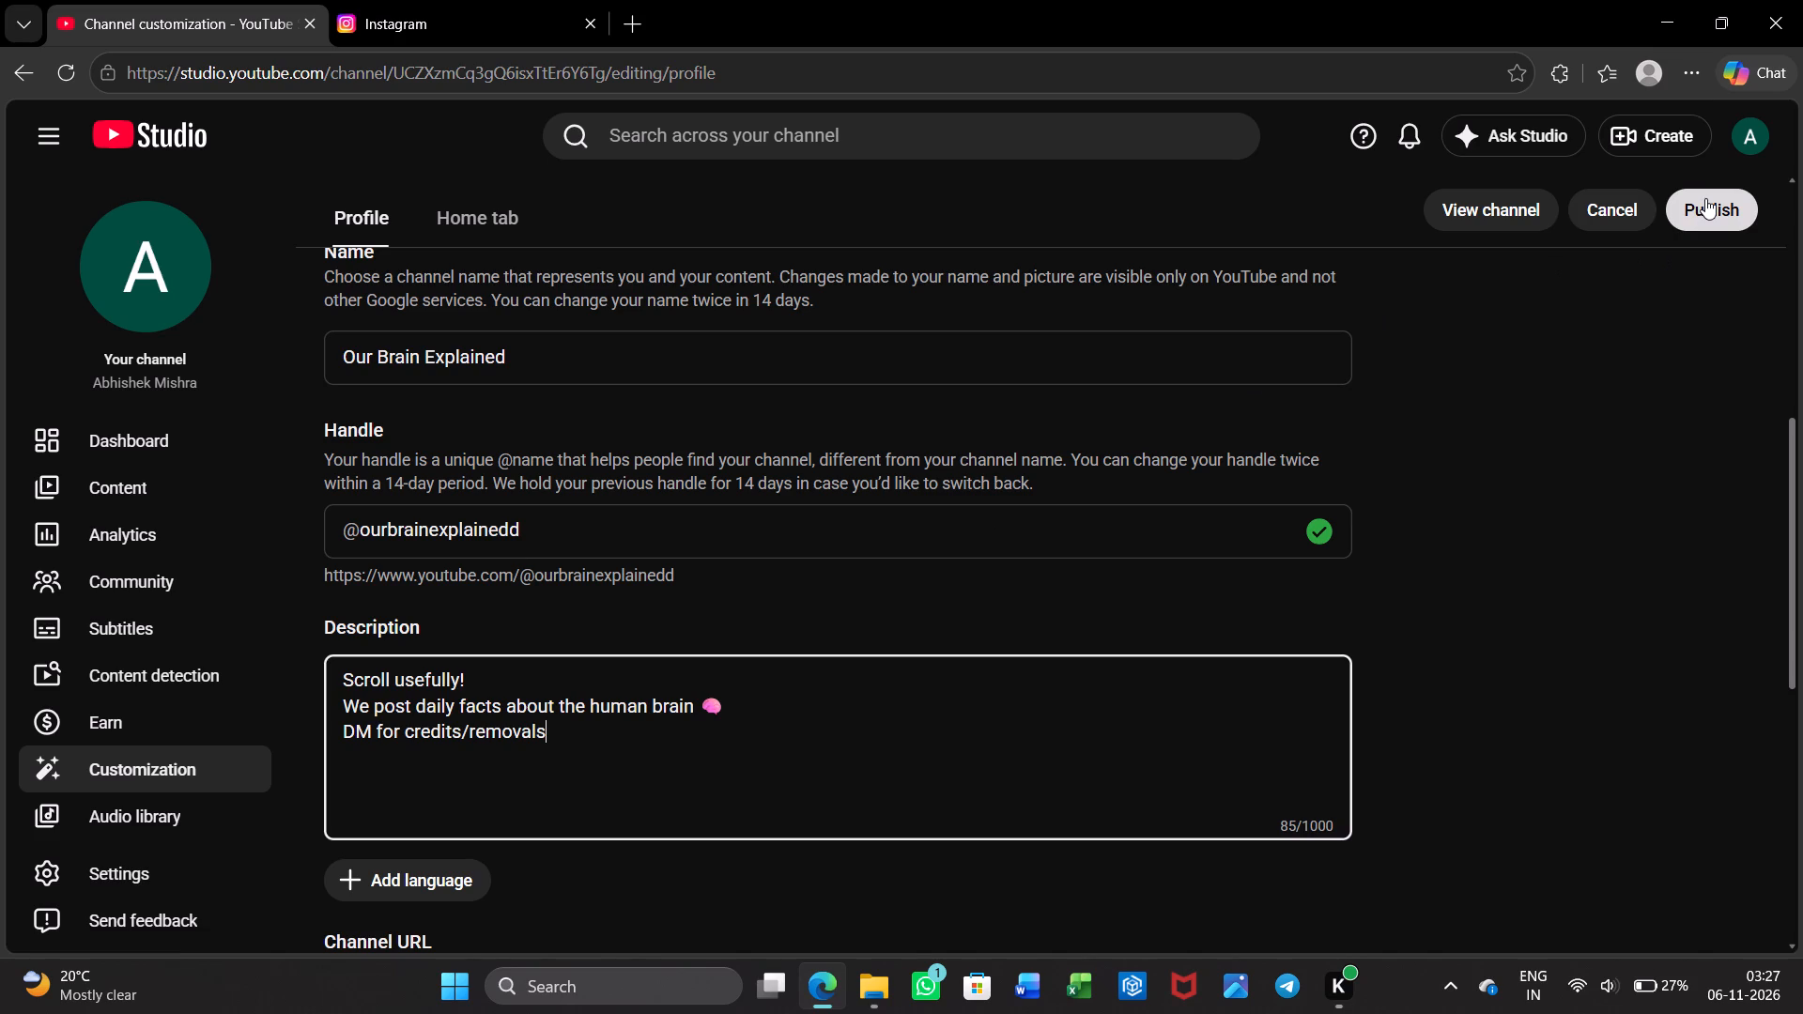
Look over the remaining profile settings, from channel URL and links to contact info and video watermark.
scroll(1592, 611, down, 2)
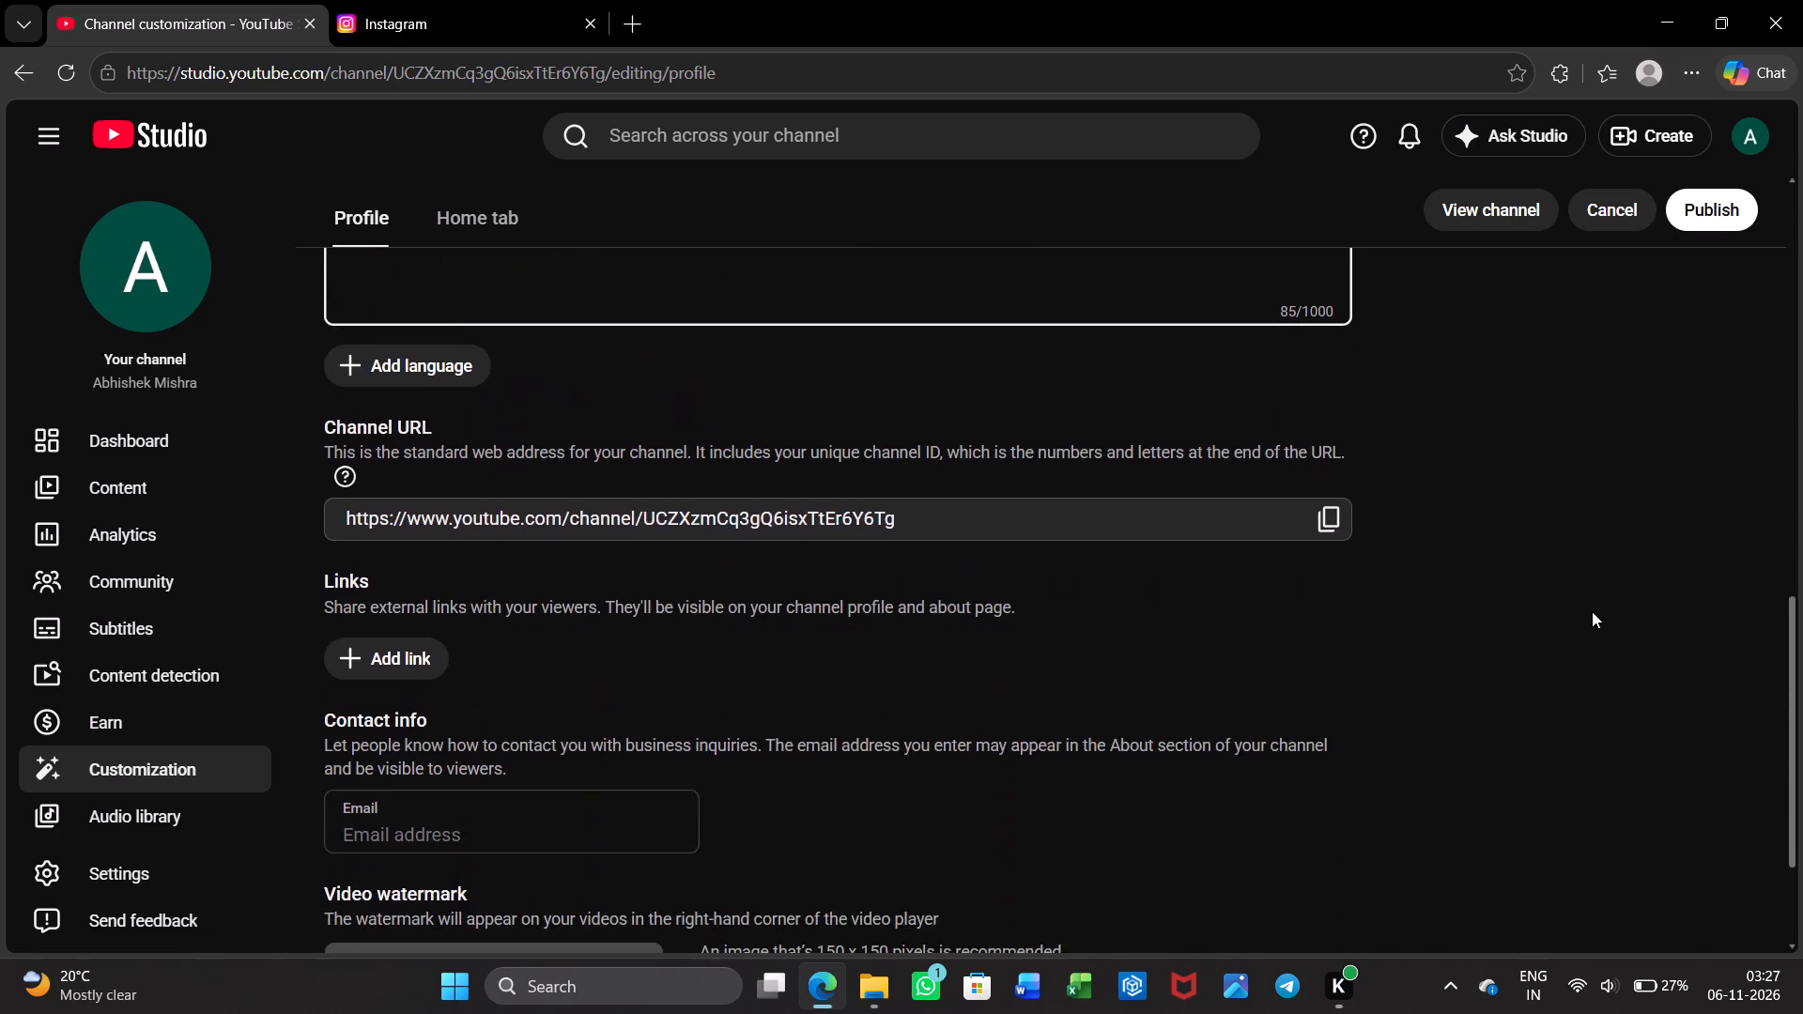
scroll(1592, 611, down, 1)
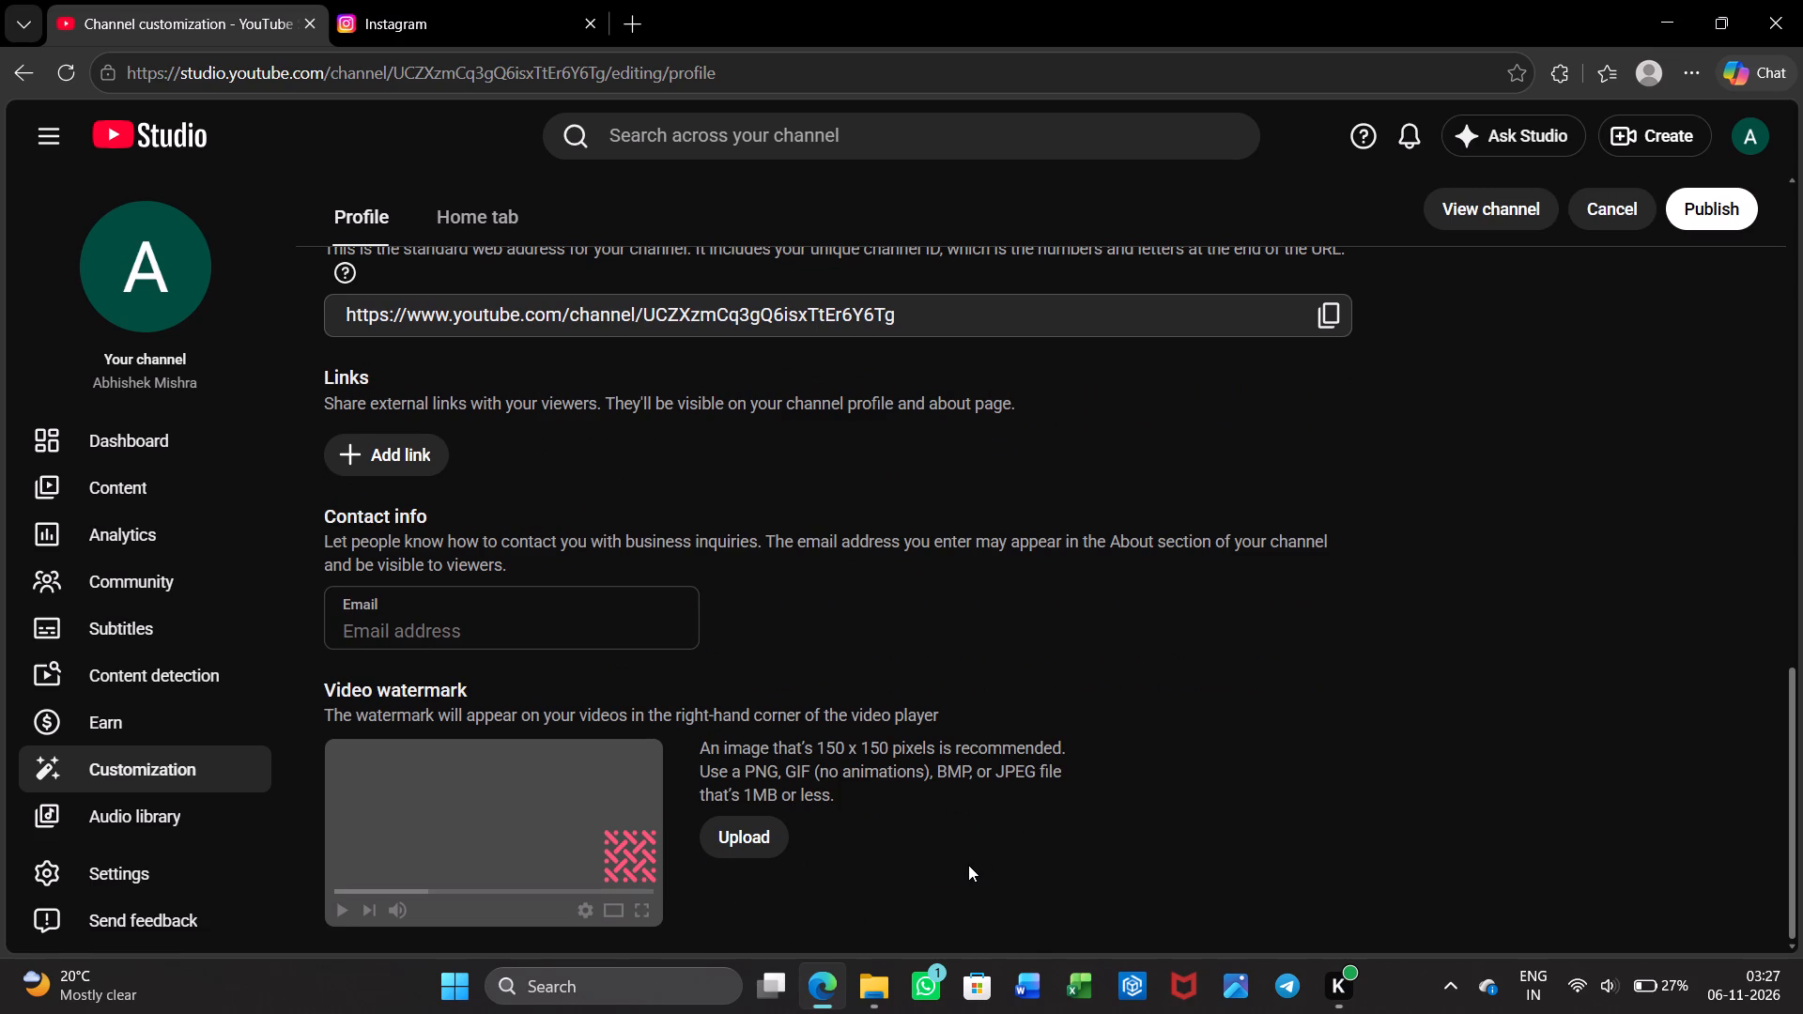
Upload the glowing-brain head image from Downloads as the video watermark and set its display time to Entire video.
click(745, 833)
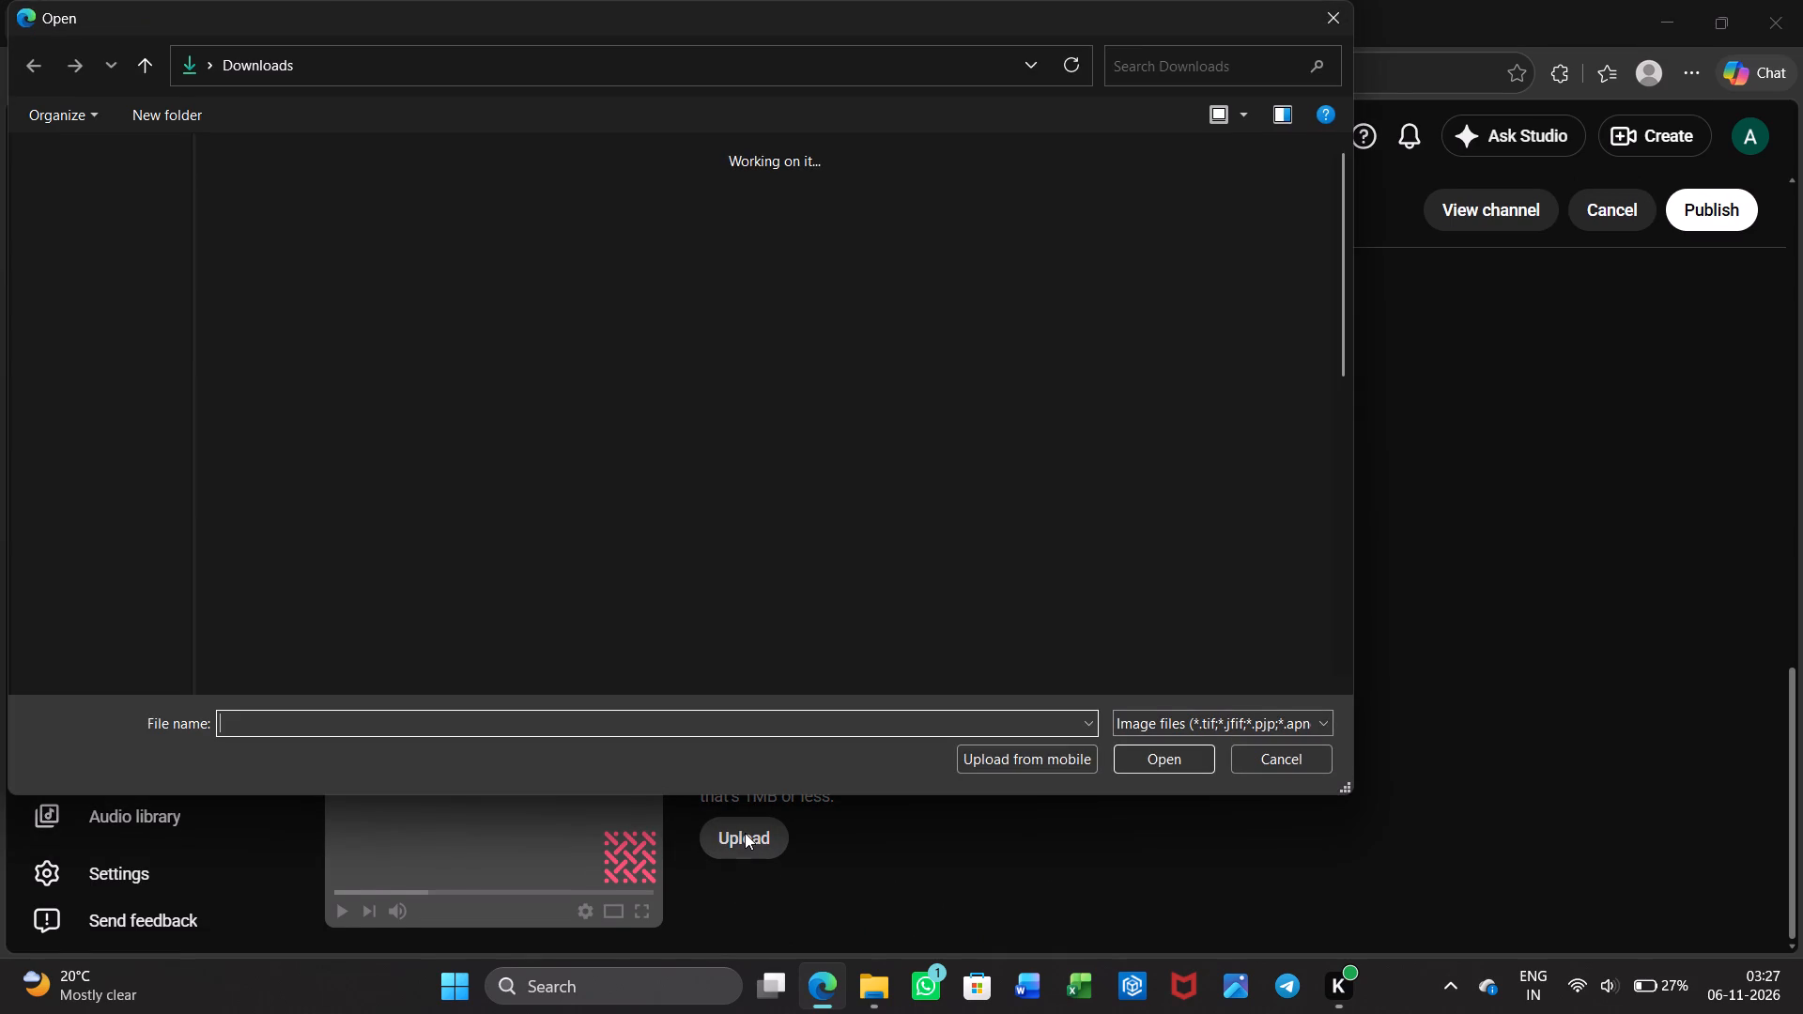
double_click(794, 241)
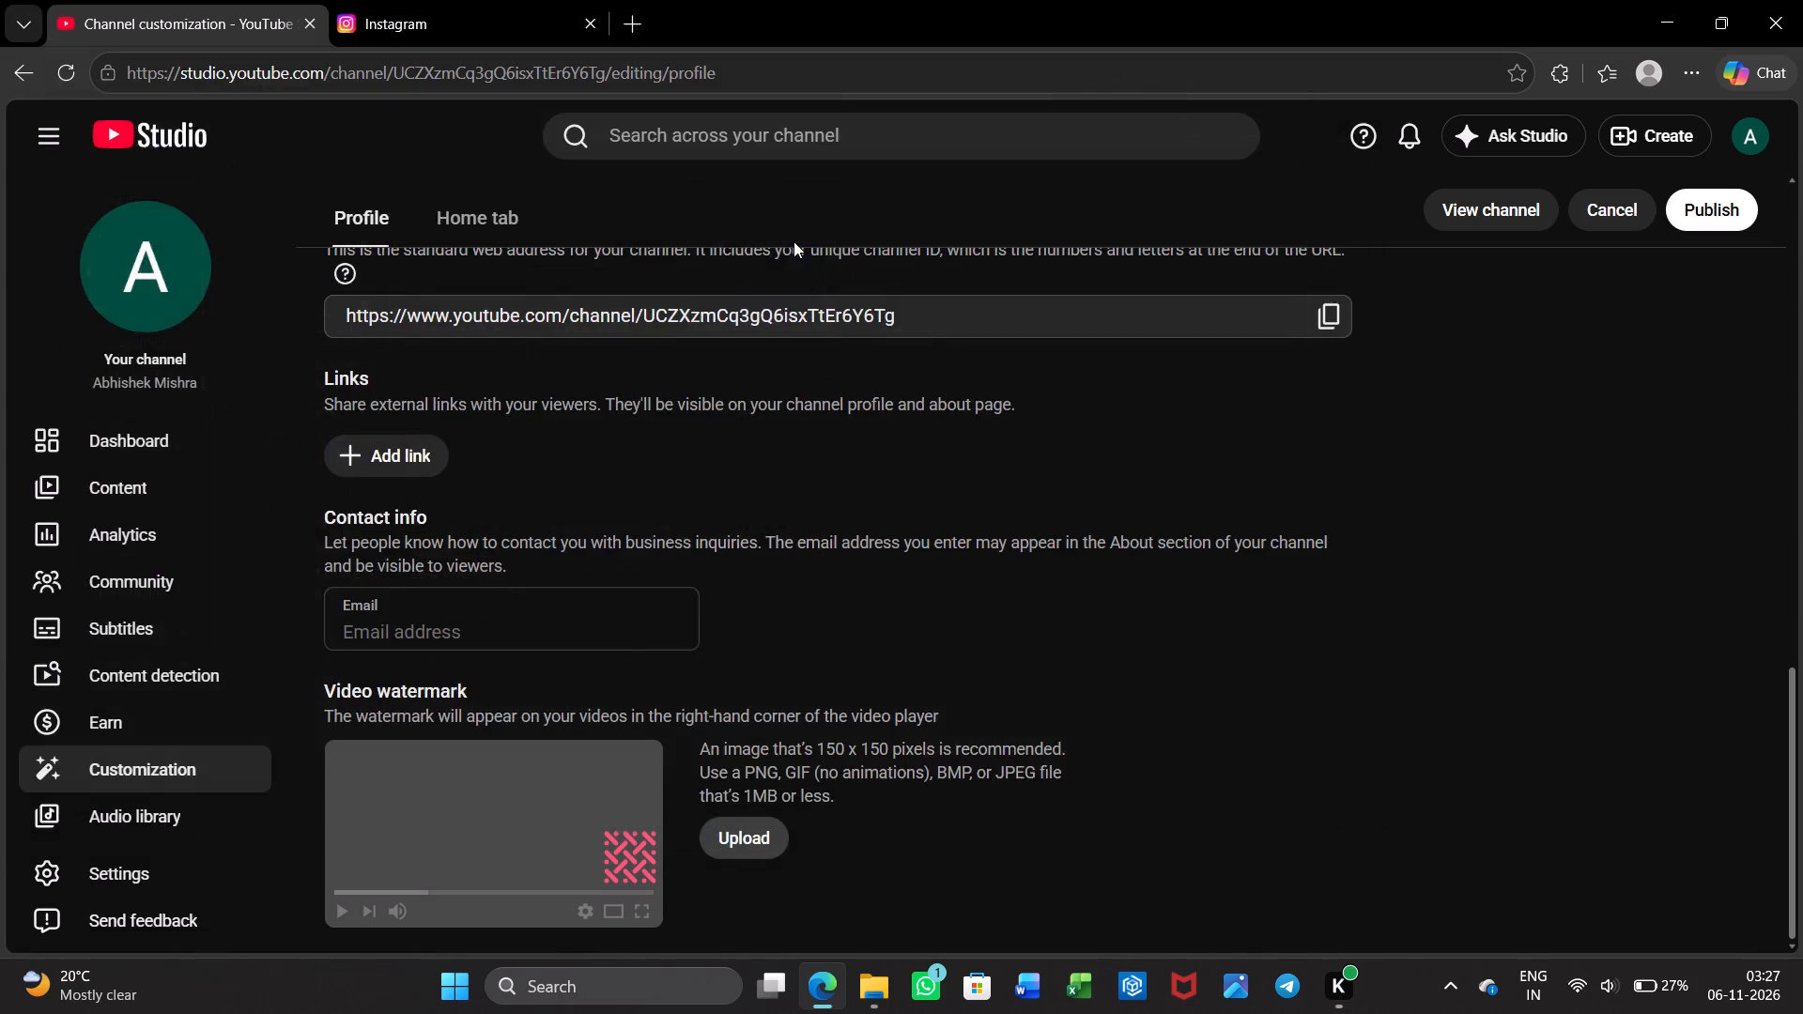
click(1383, 841)
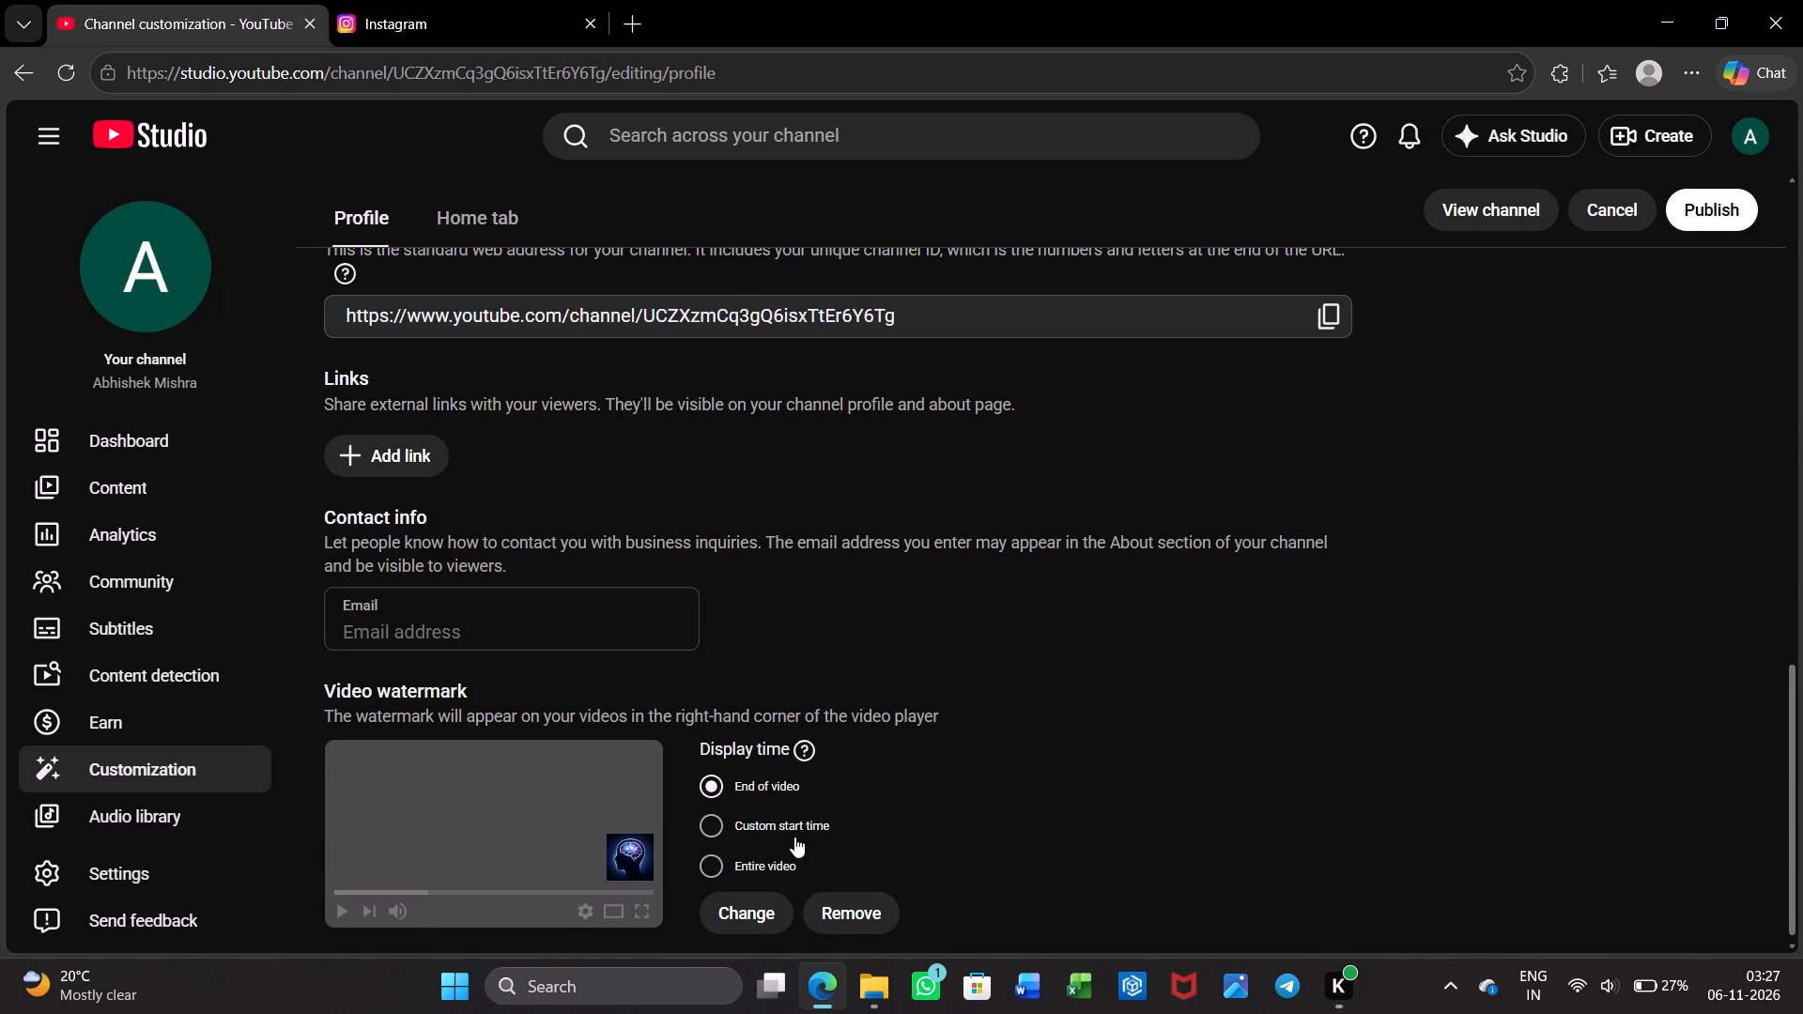
click(715, 860)
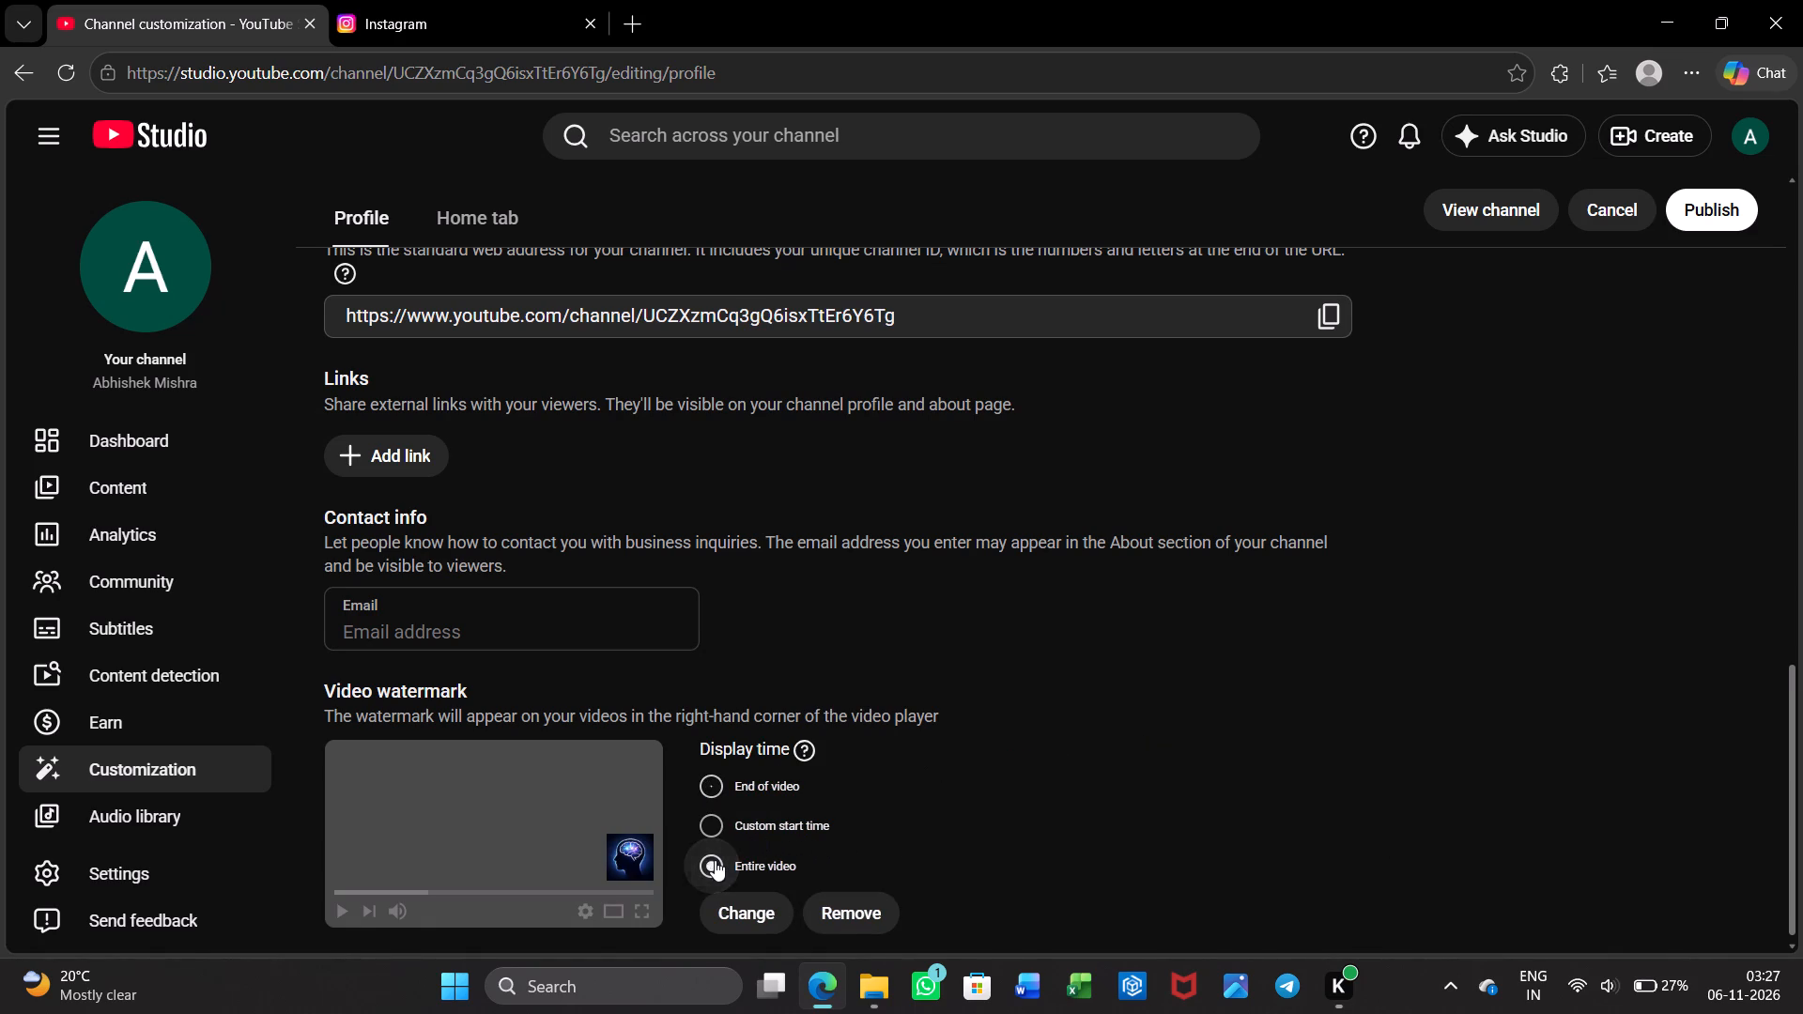
click(745, 902)
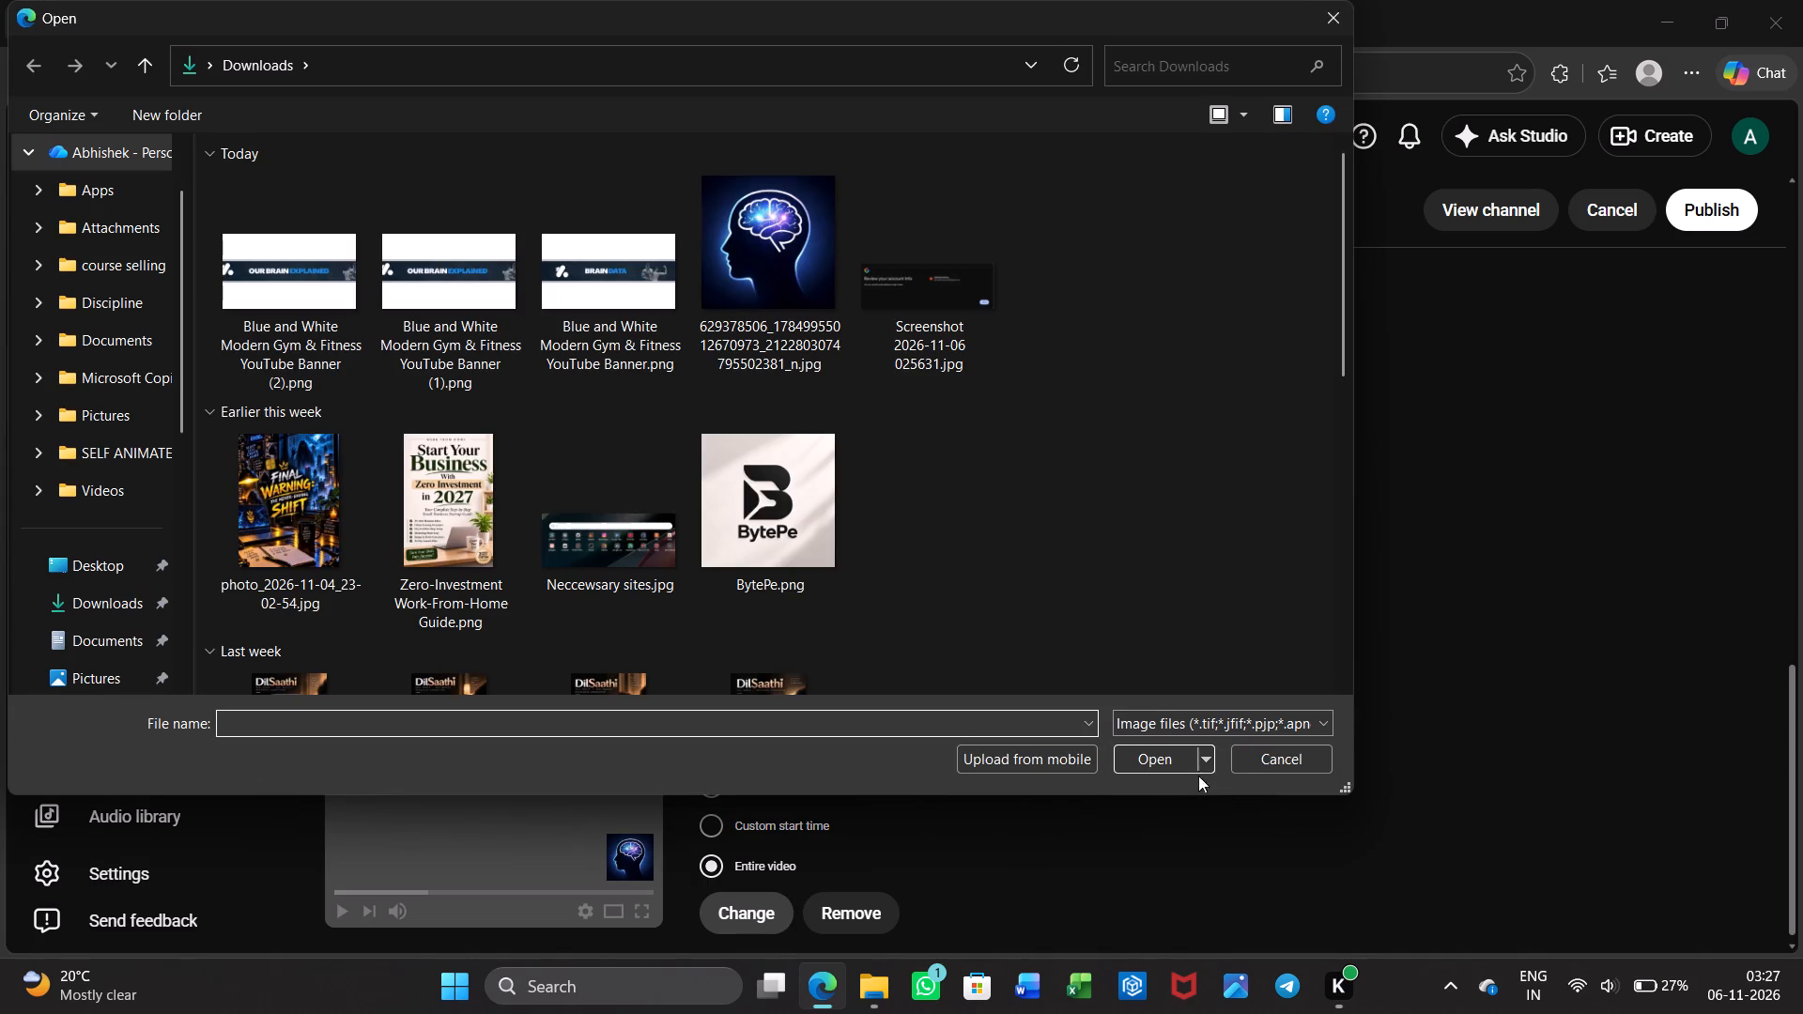
click(1256, 755)
Publish the channel customization changes.
scroll(1256, 755, down, 1)
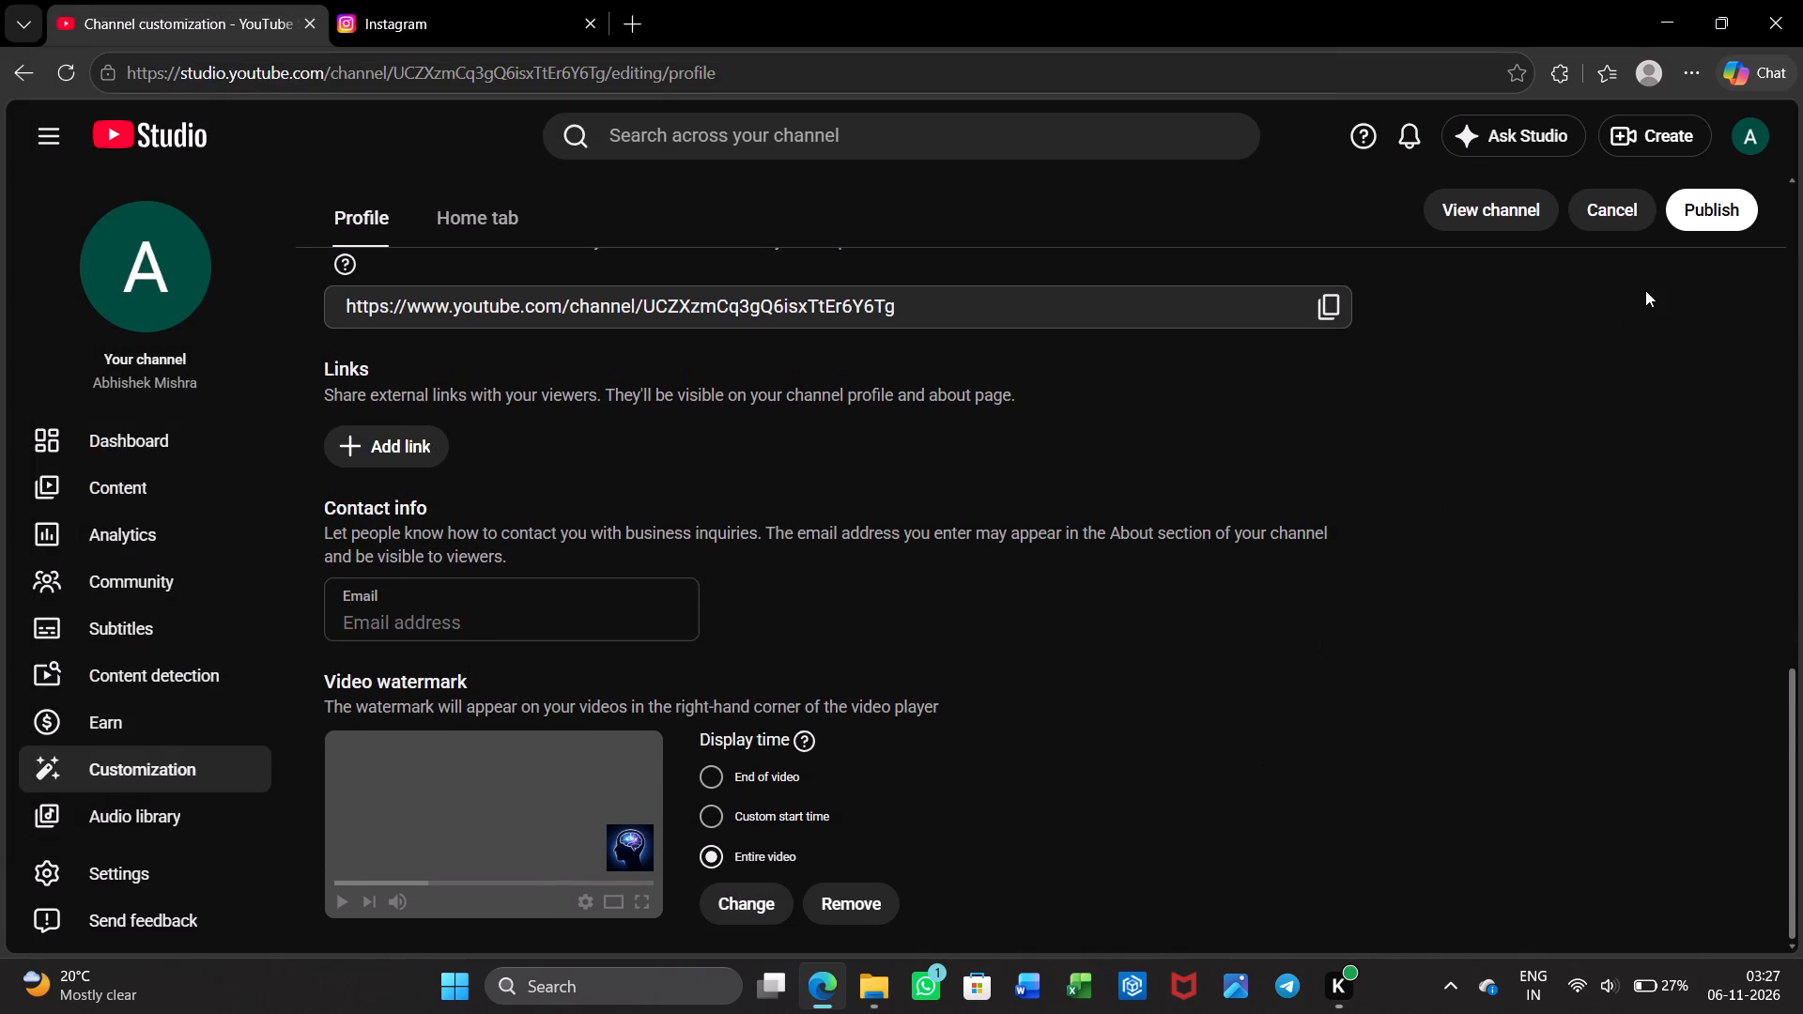
click(1714, 209)
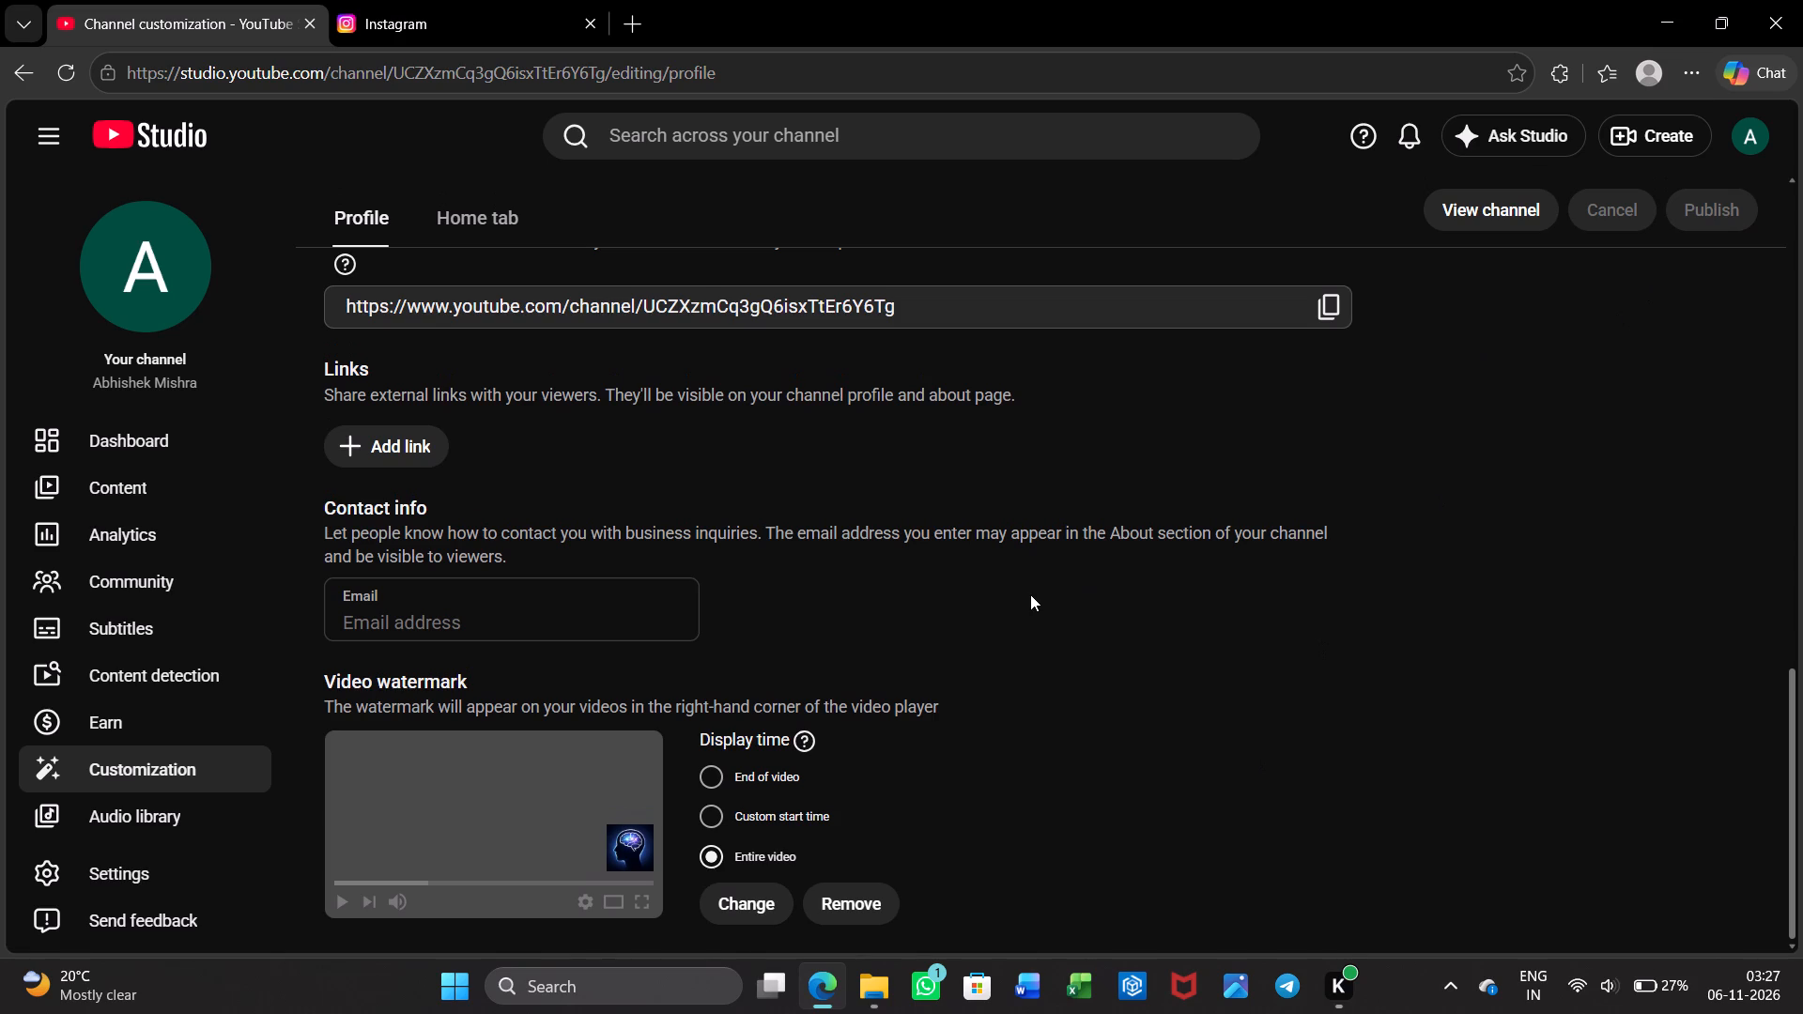
Review the banner, picture, name, handle and description on the channel customization page.
scroll(957, 456, up, 4)
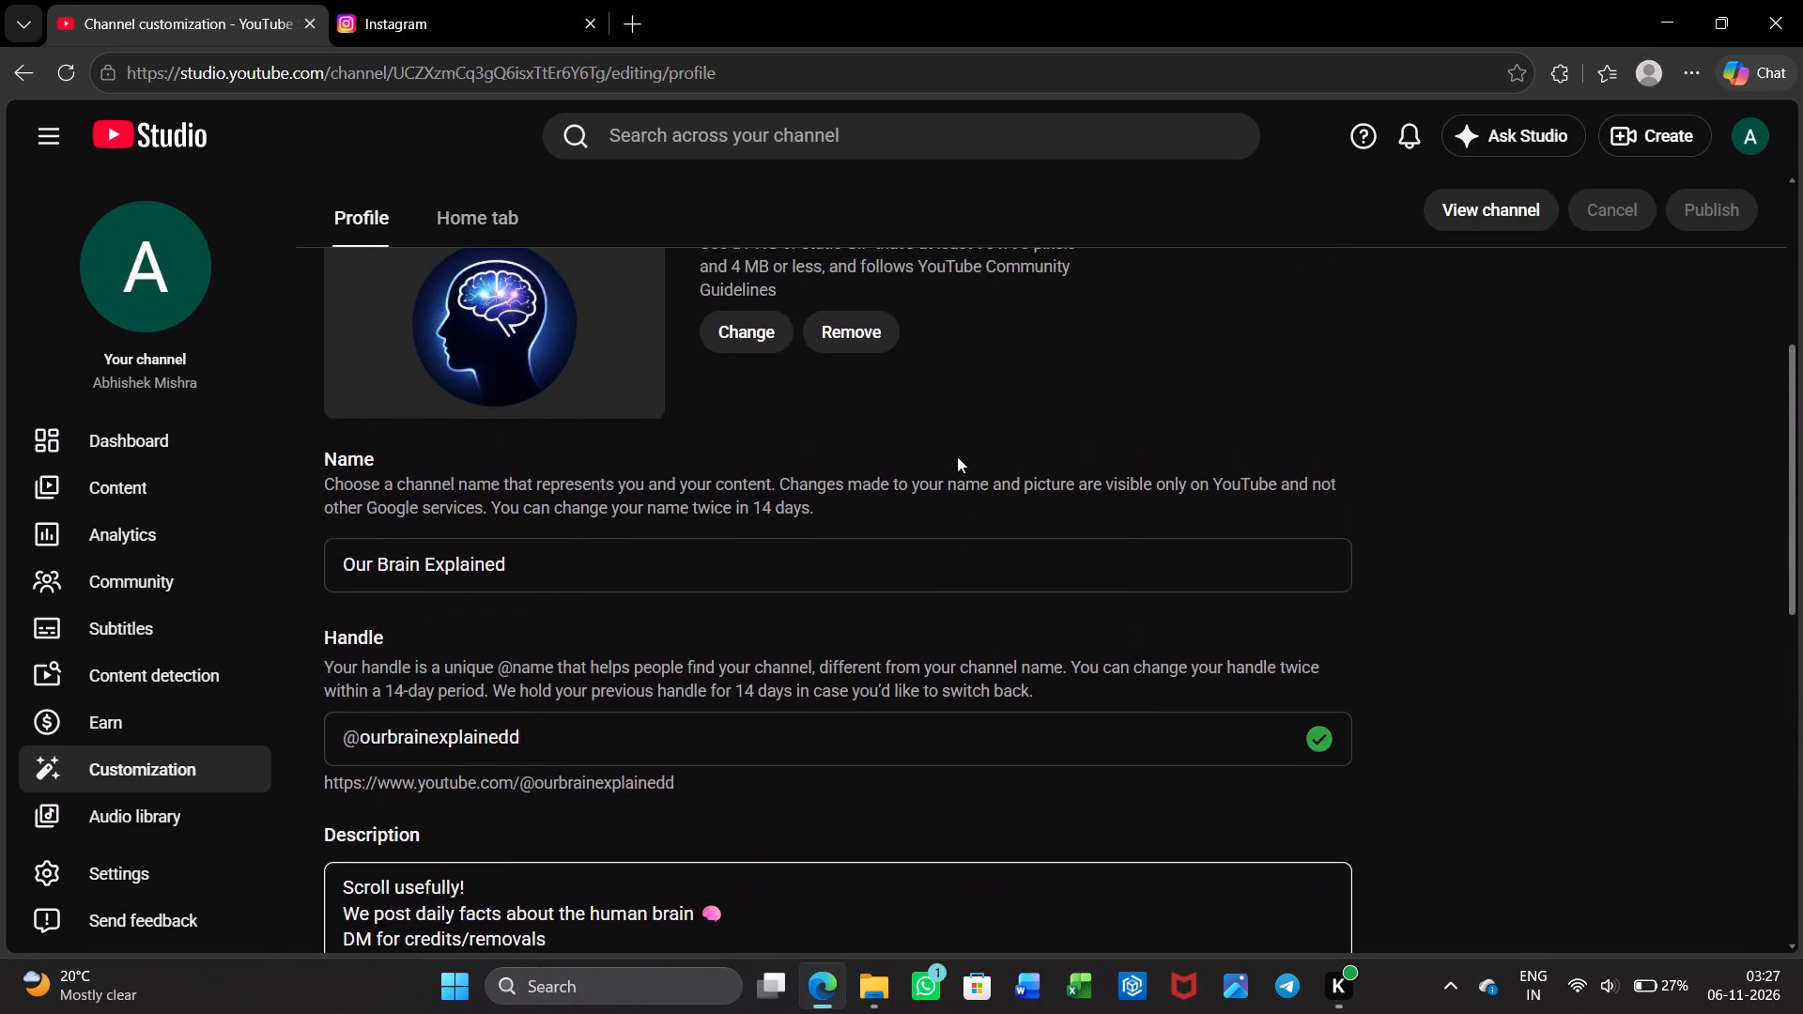
scroll(957, 456, up, 2)
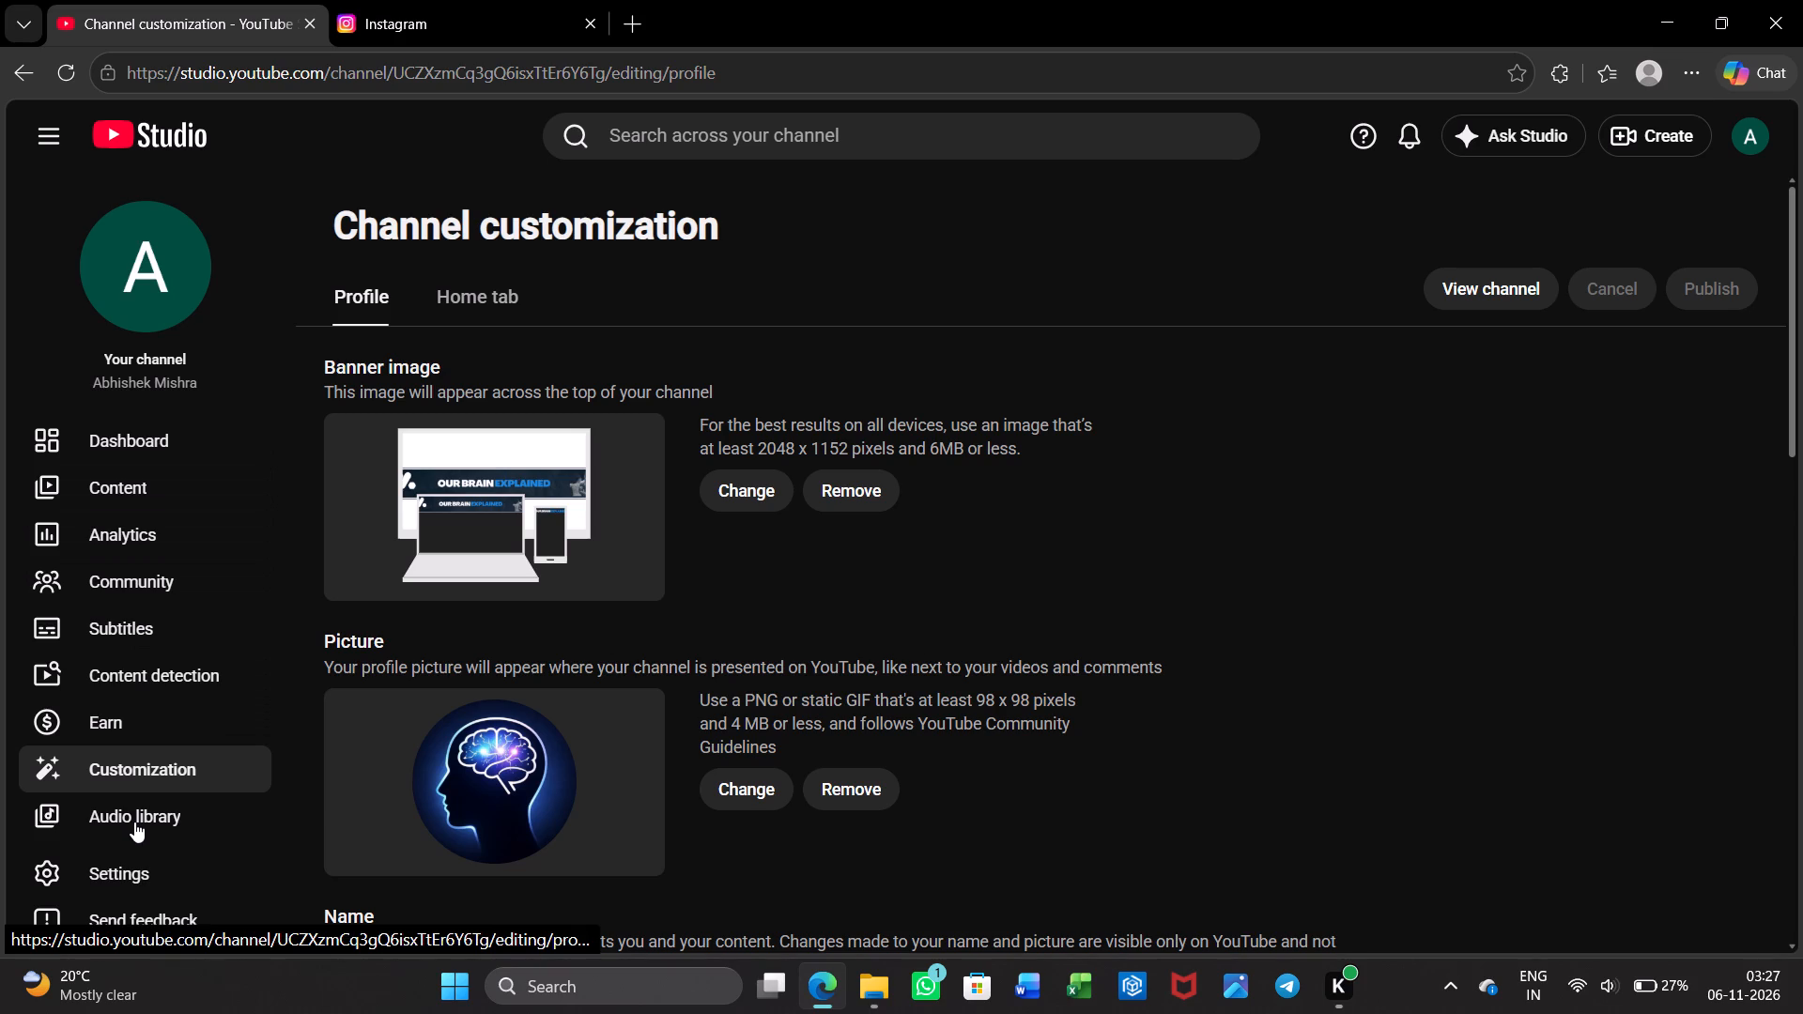
scroll(134, 822, down, 1)
scroll(149, 688, down, 1)
scroll(149, 688, up, 1)
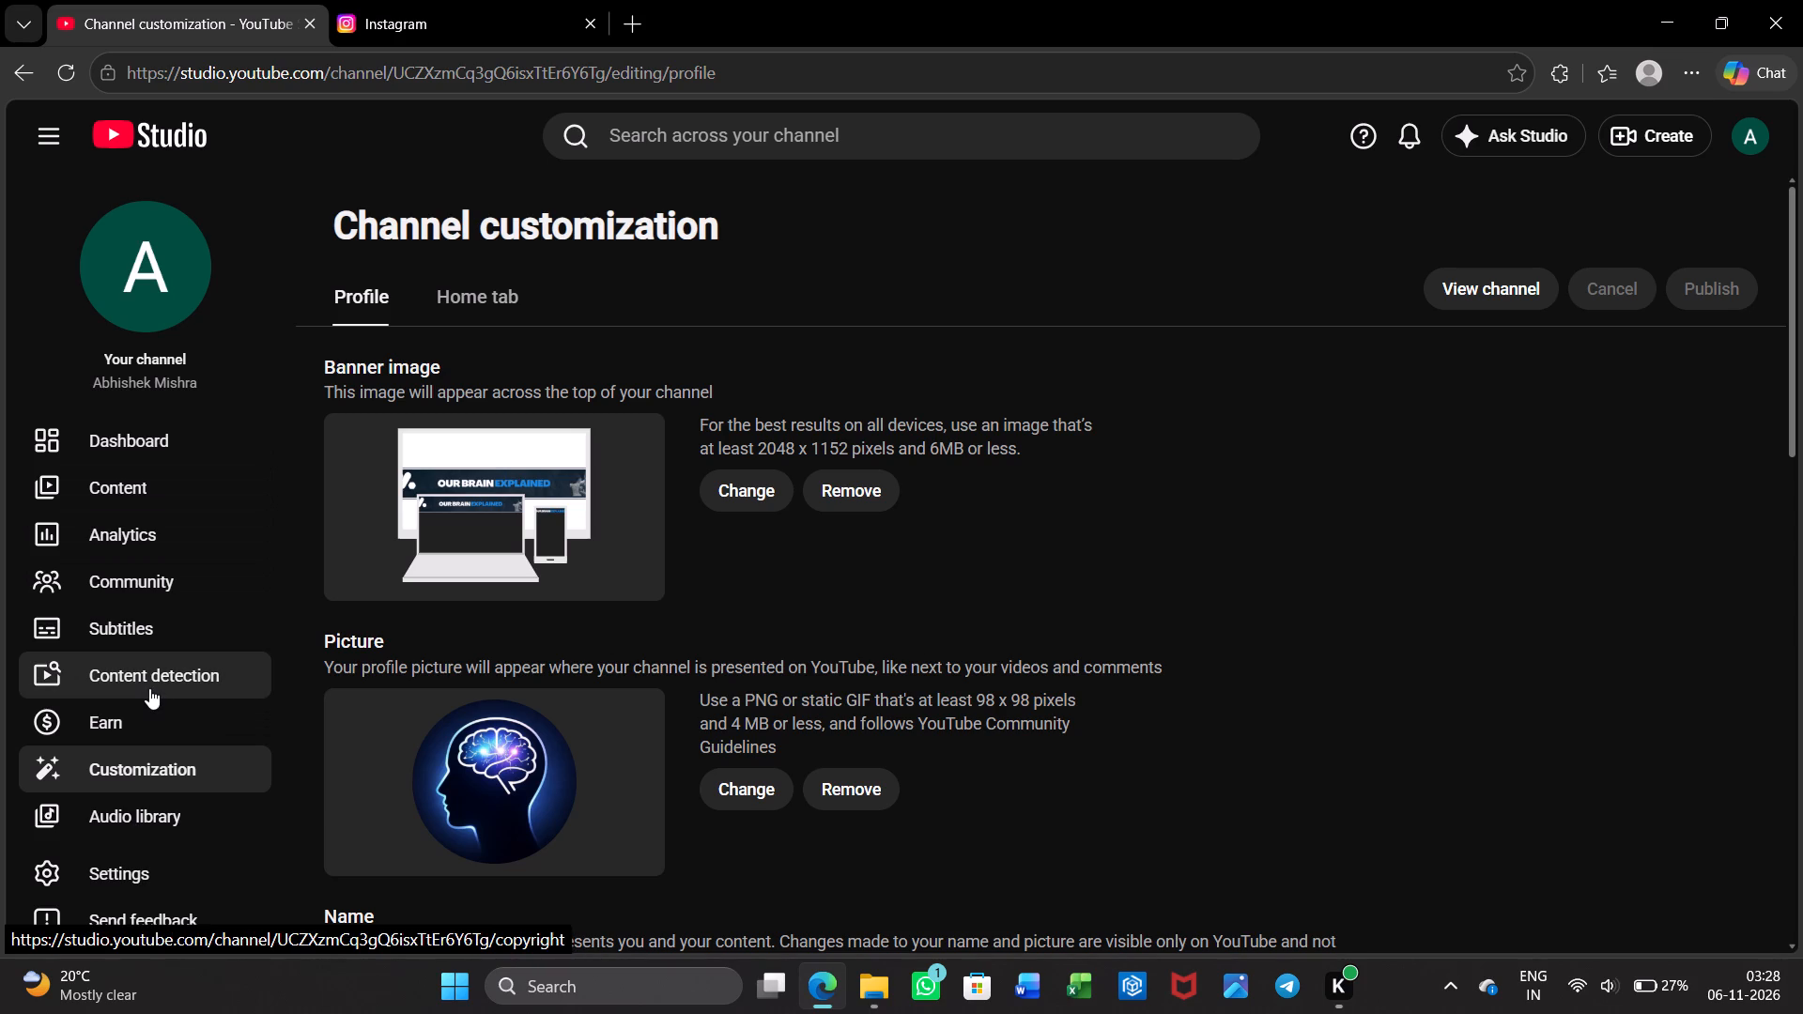
scroll(149, 688, up, 1)
click(1700, 288)
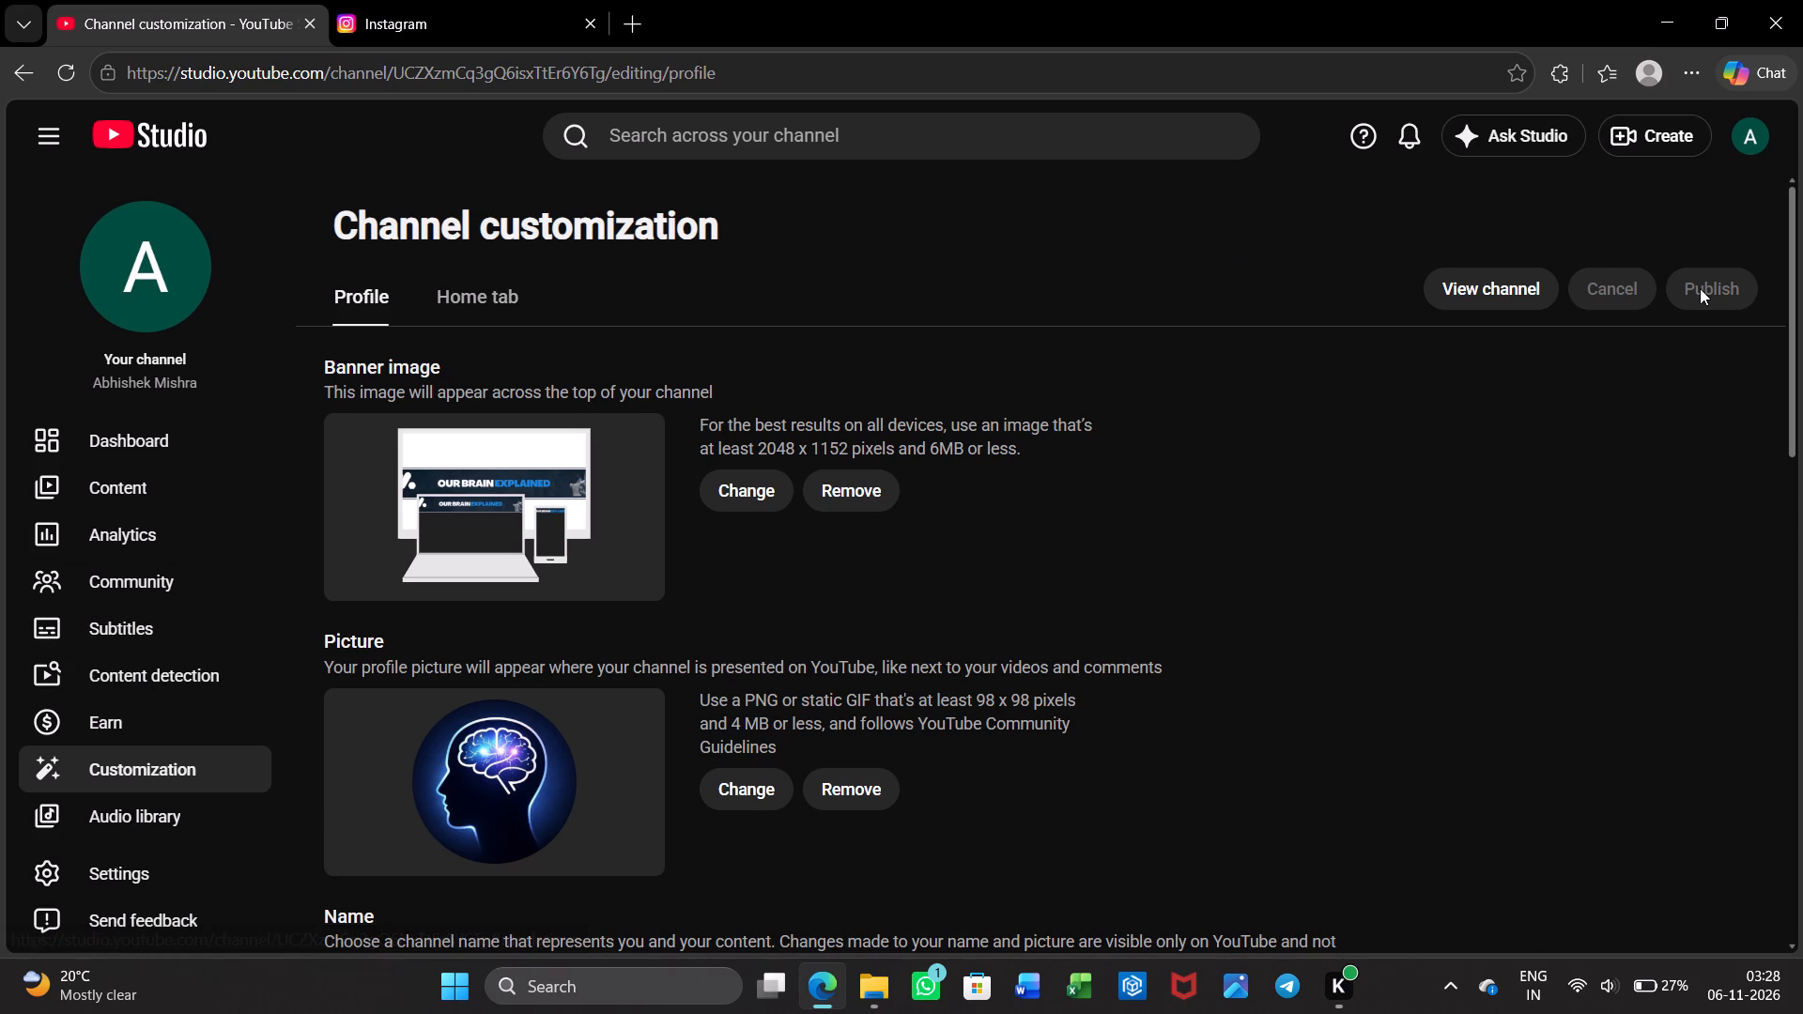
Open the public channel page to check the published changes, keeping the customization page without reloading it.
click(1480, 292)
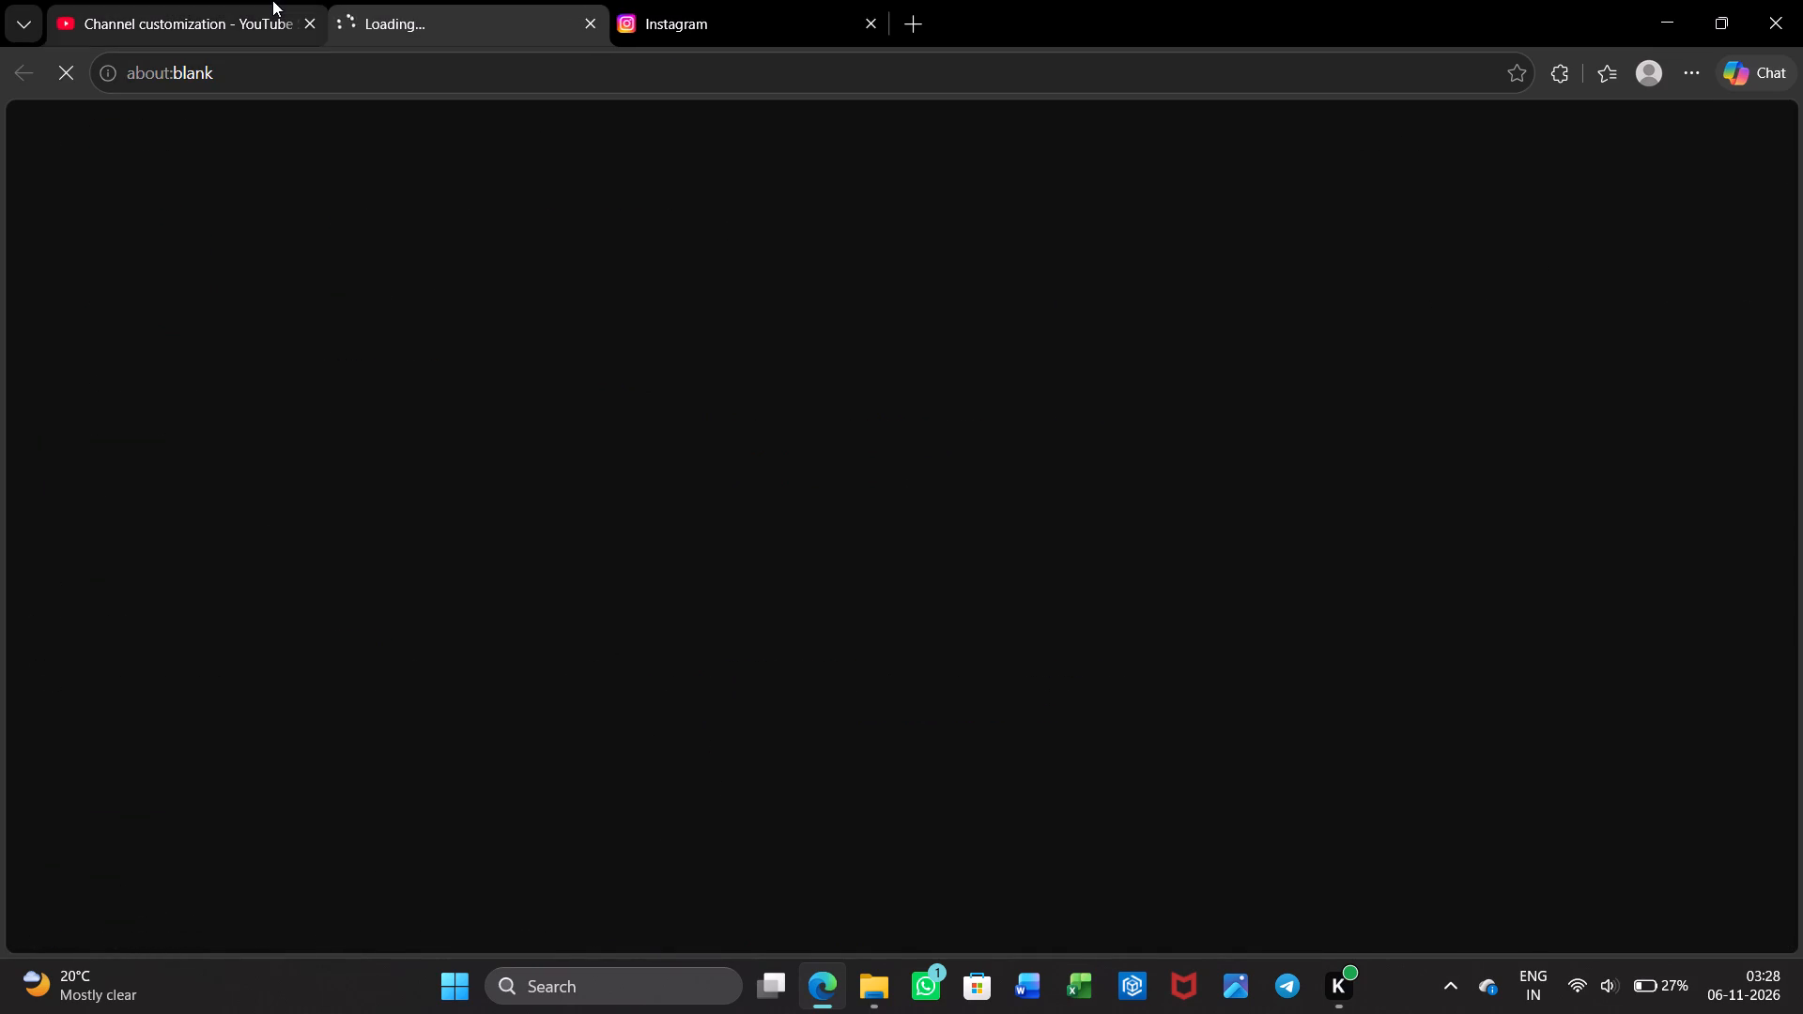
click(272, 0)
click(69, 70)
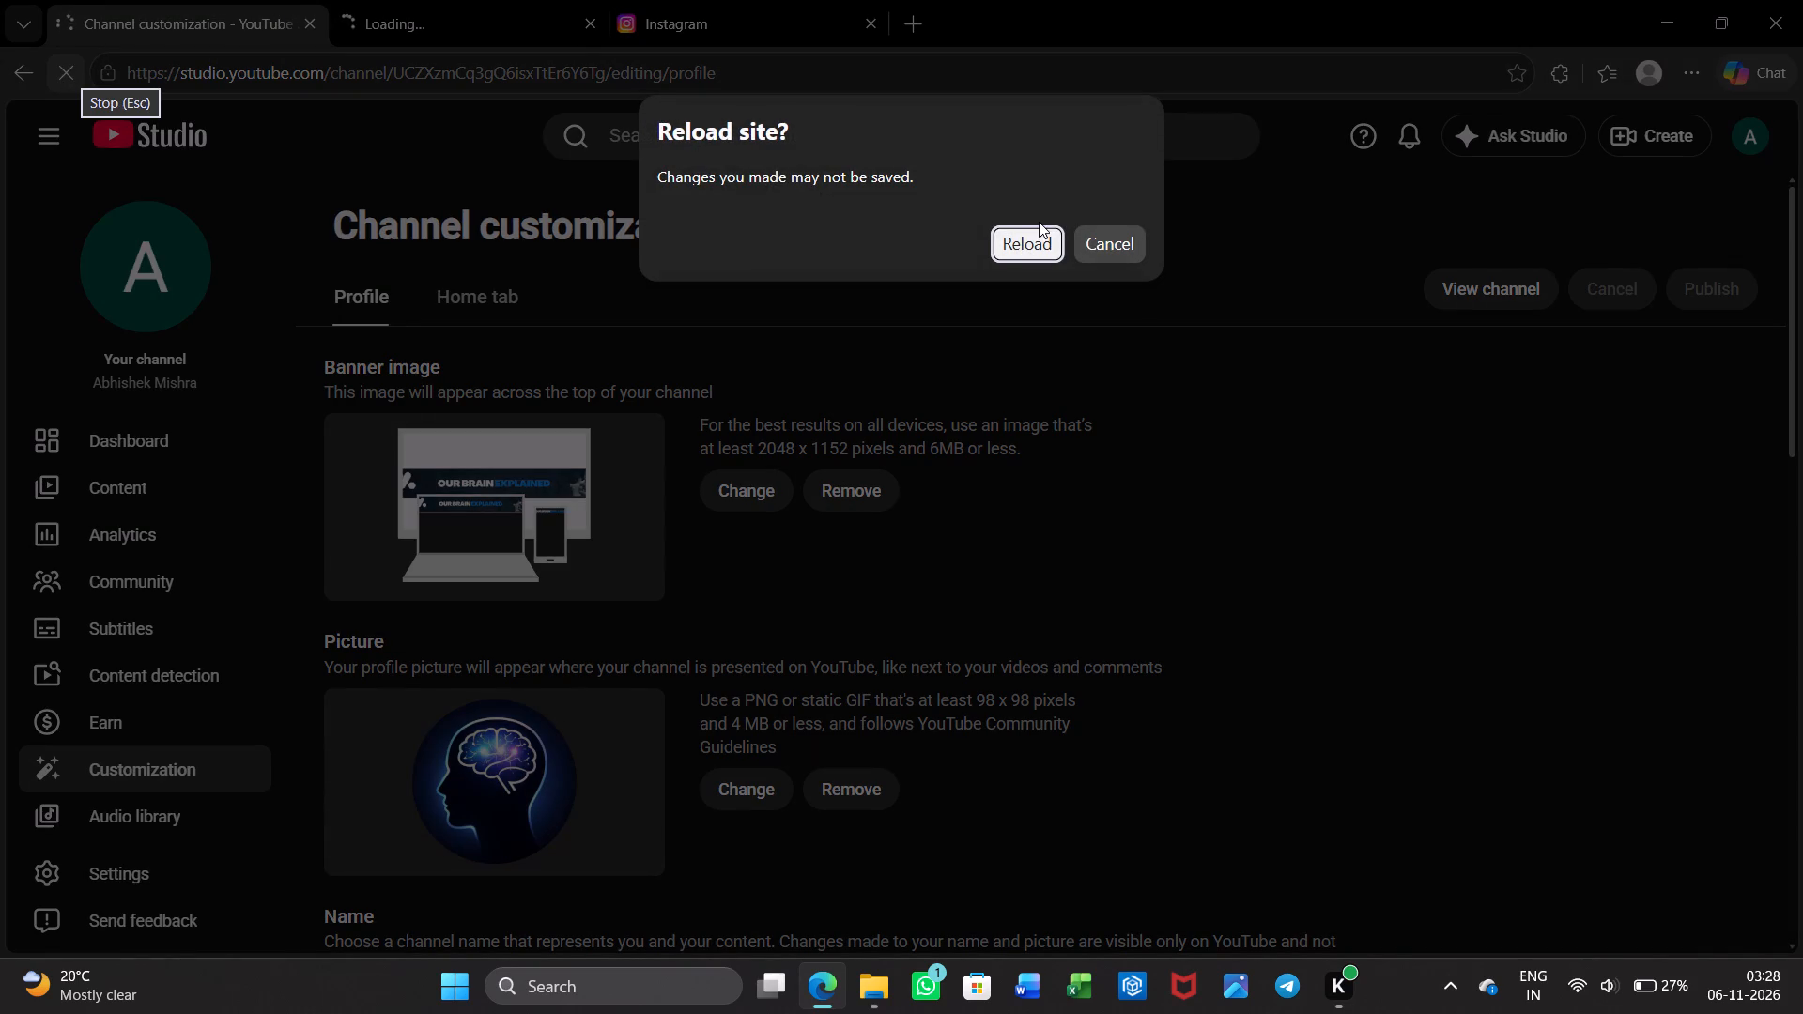
click(1111, 241)
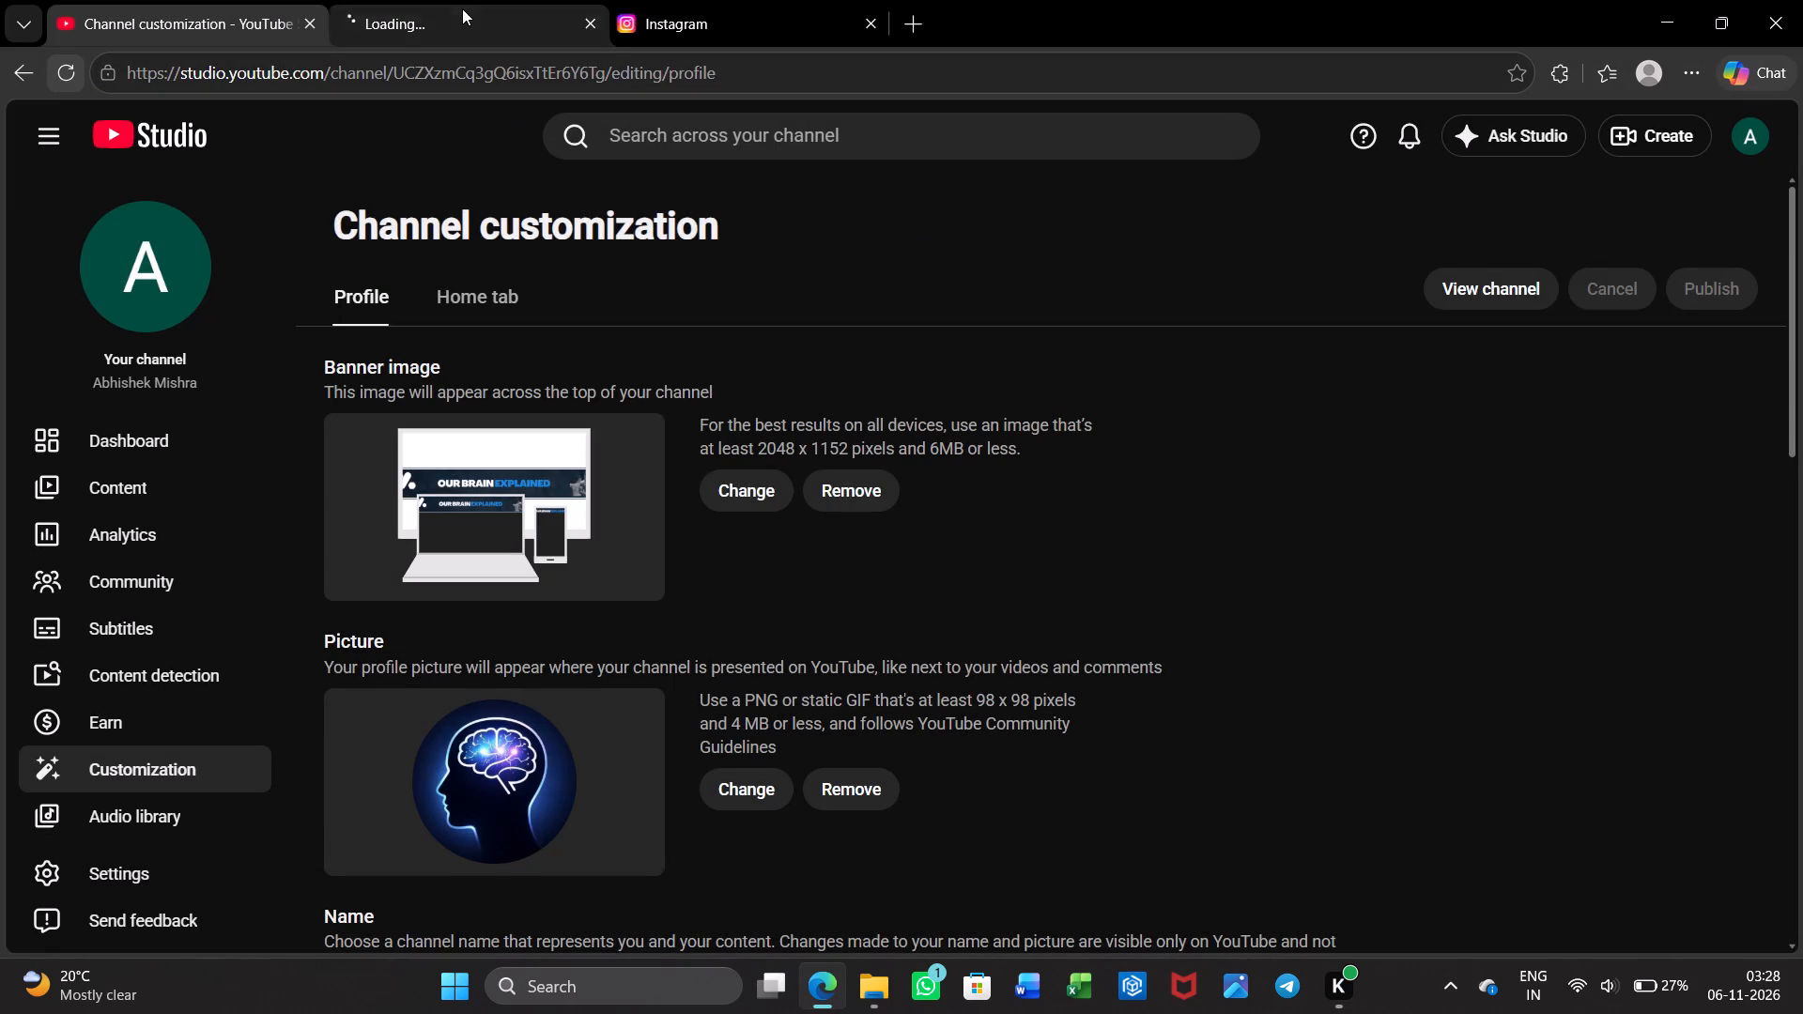
click(462, 8)
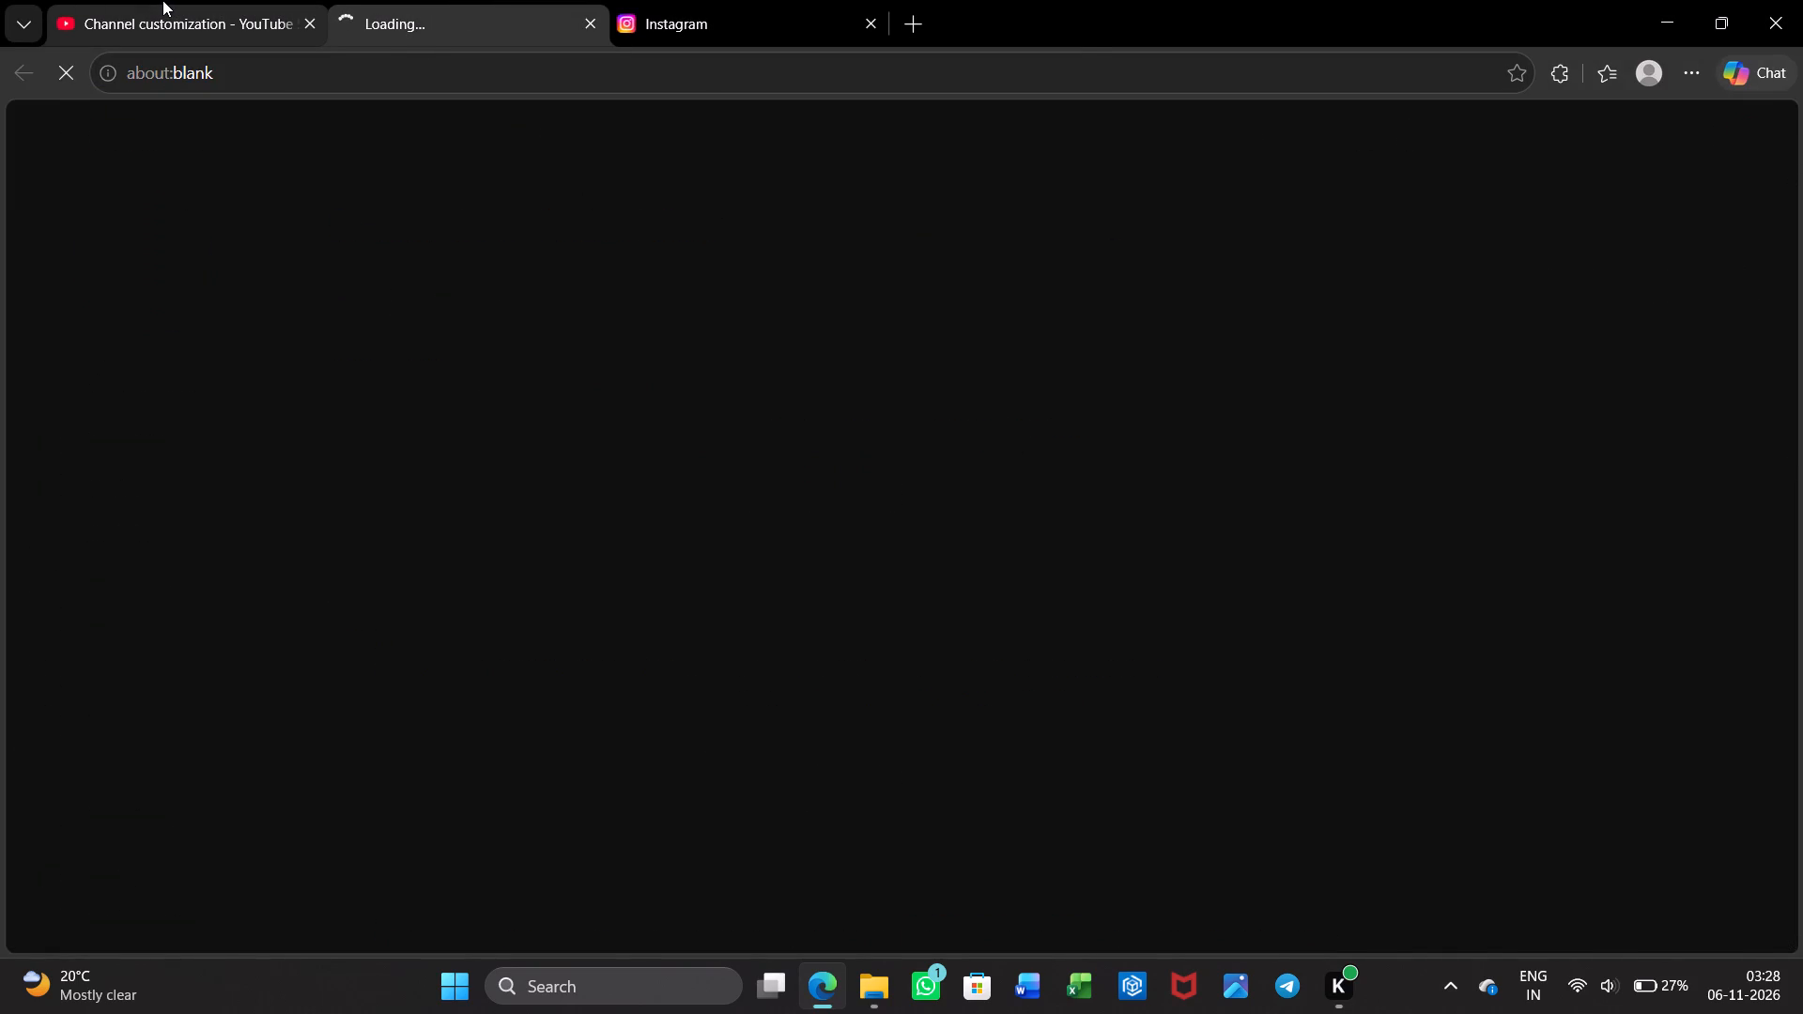
click(162, 0)
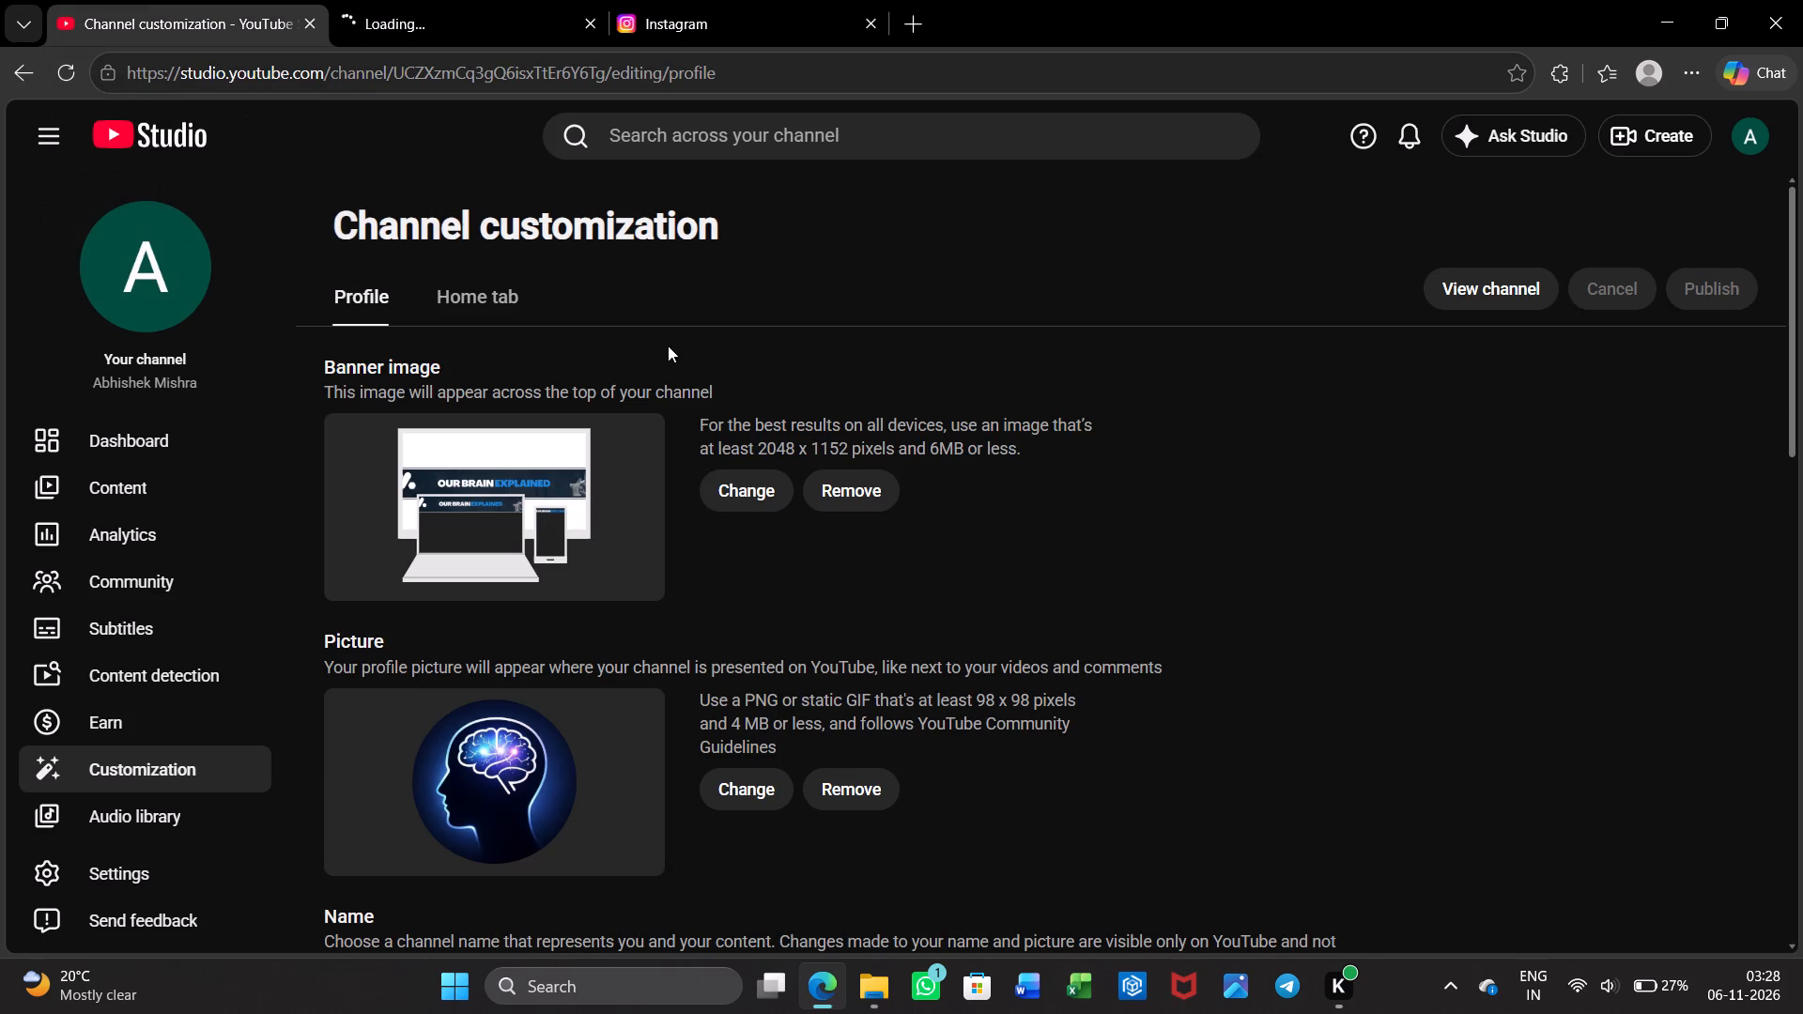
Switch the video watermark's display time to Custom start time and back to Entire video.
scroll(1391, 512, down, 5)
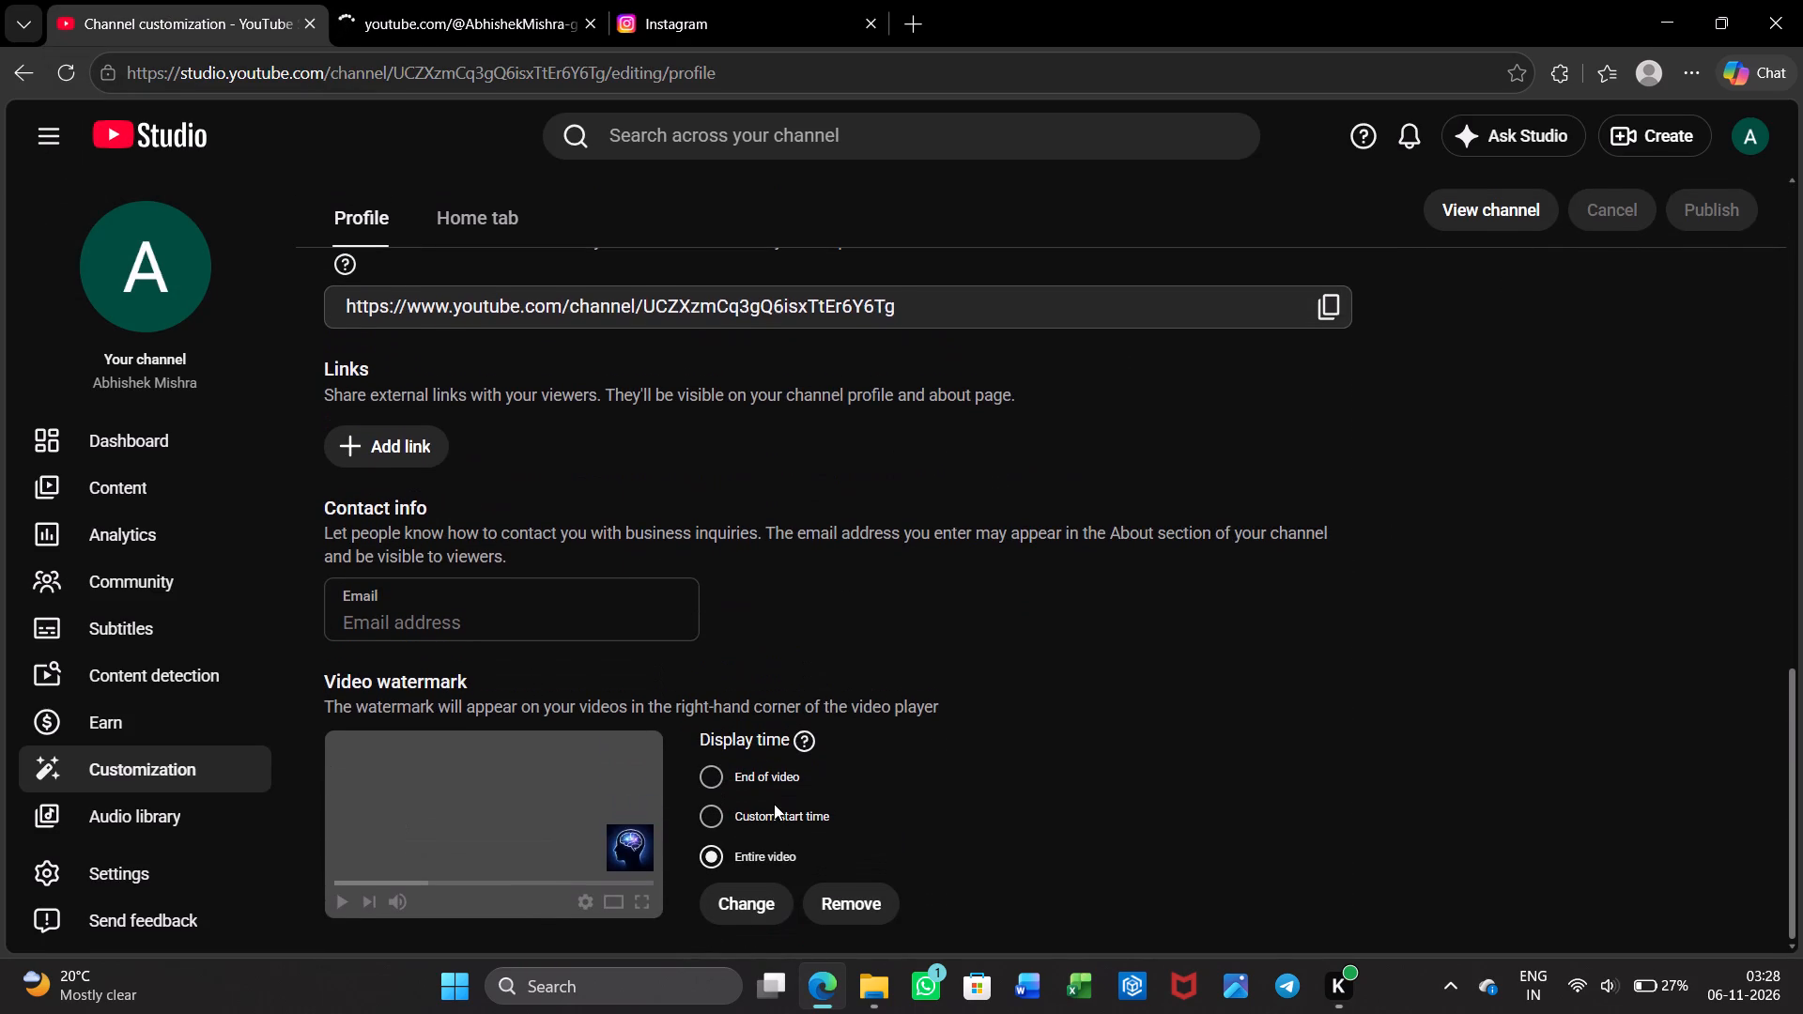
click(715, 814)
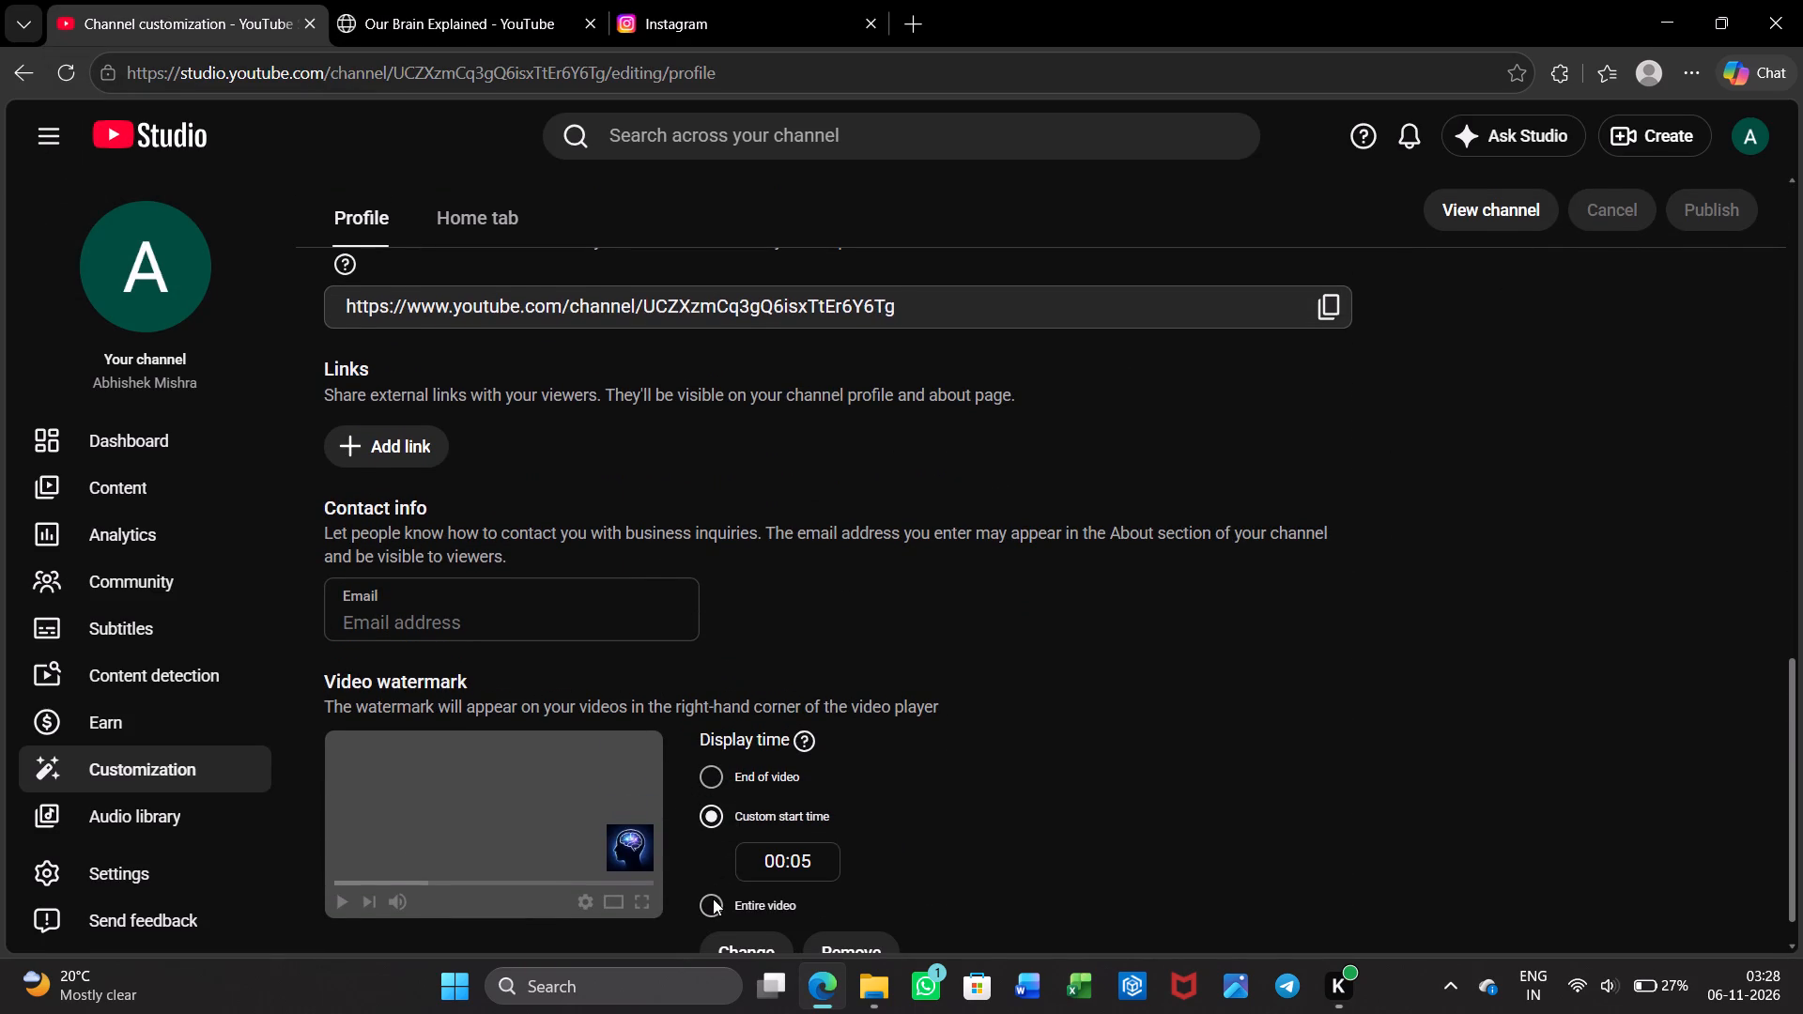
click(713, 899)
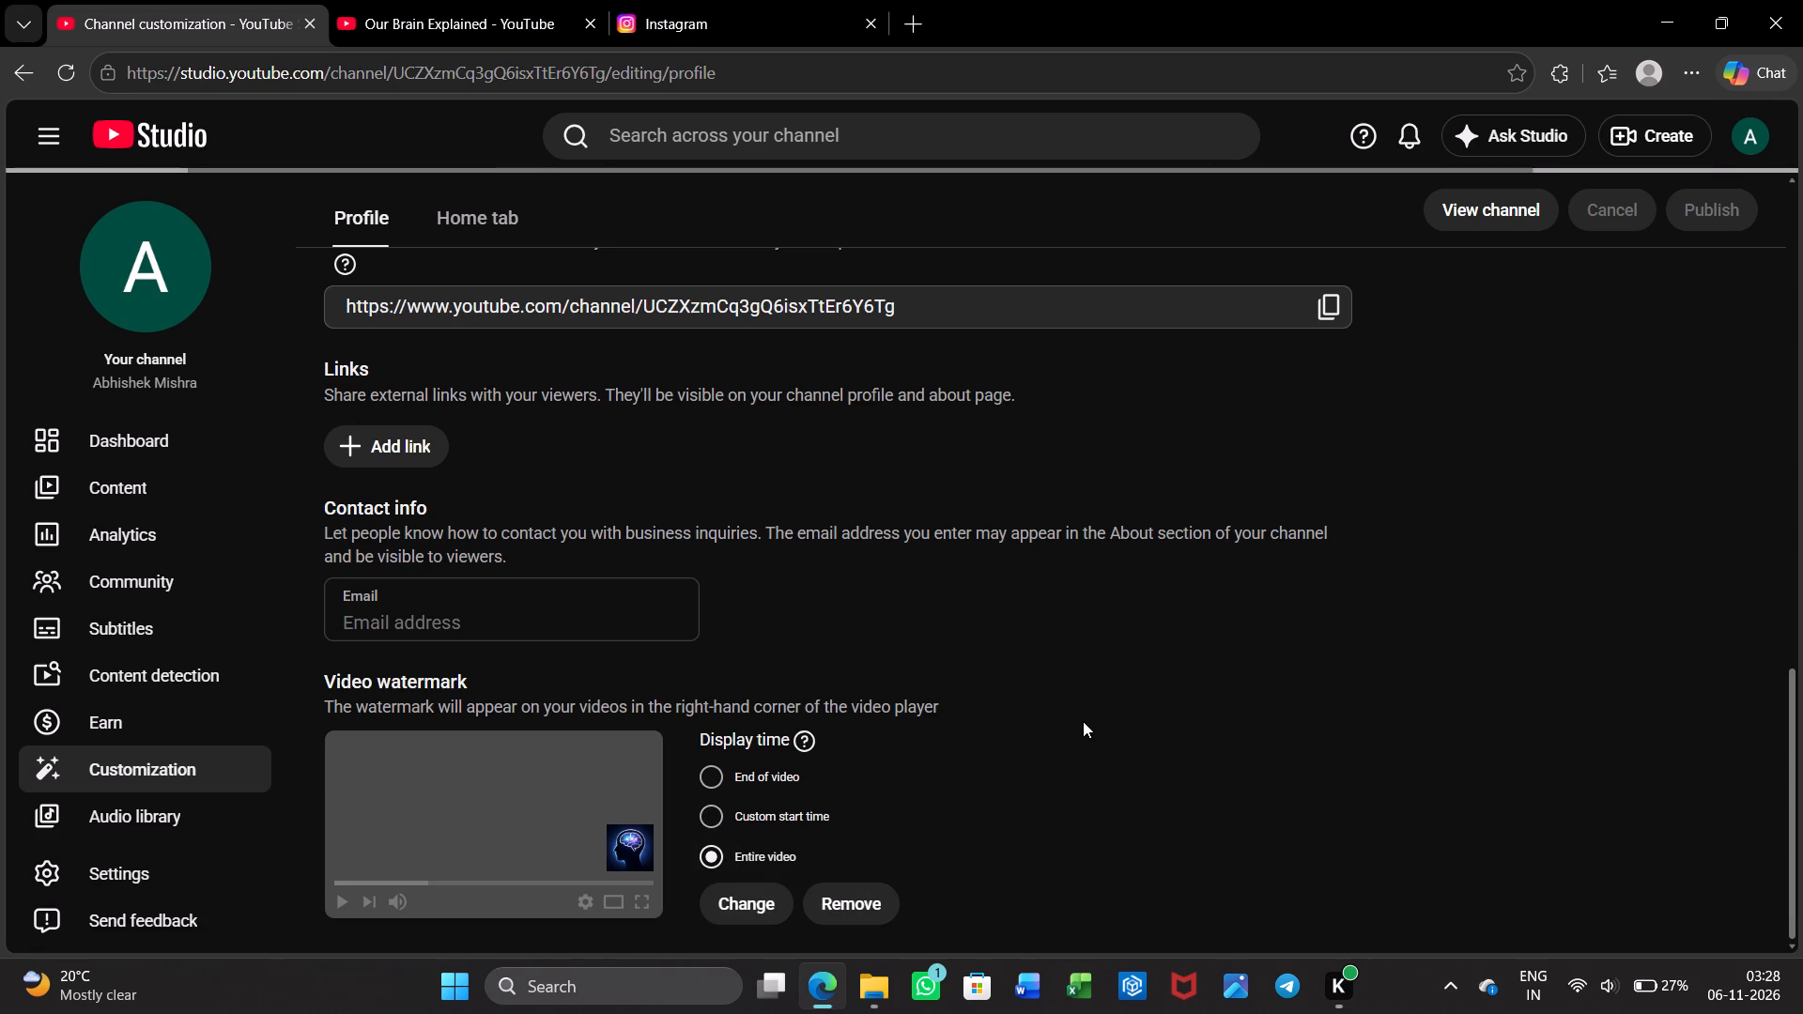
Compare the public channel page with the customization profile to check whether the banner, handle and description are published.
scroll(1083, 721, down, 1)
scroll(1083, 721, up, 2)
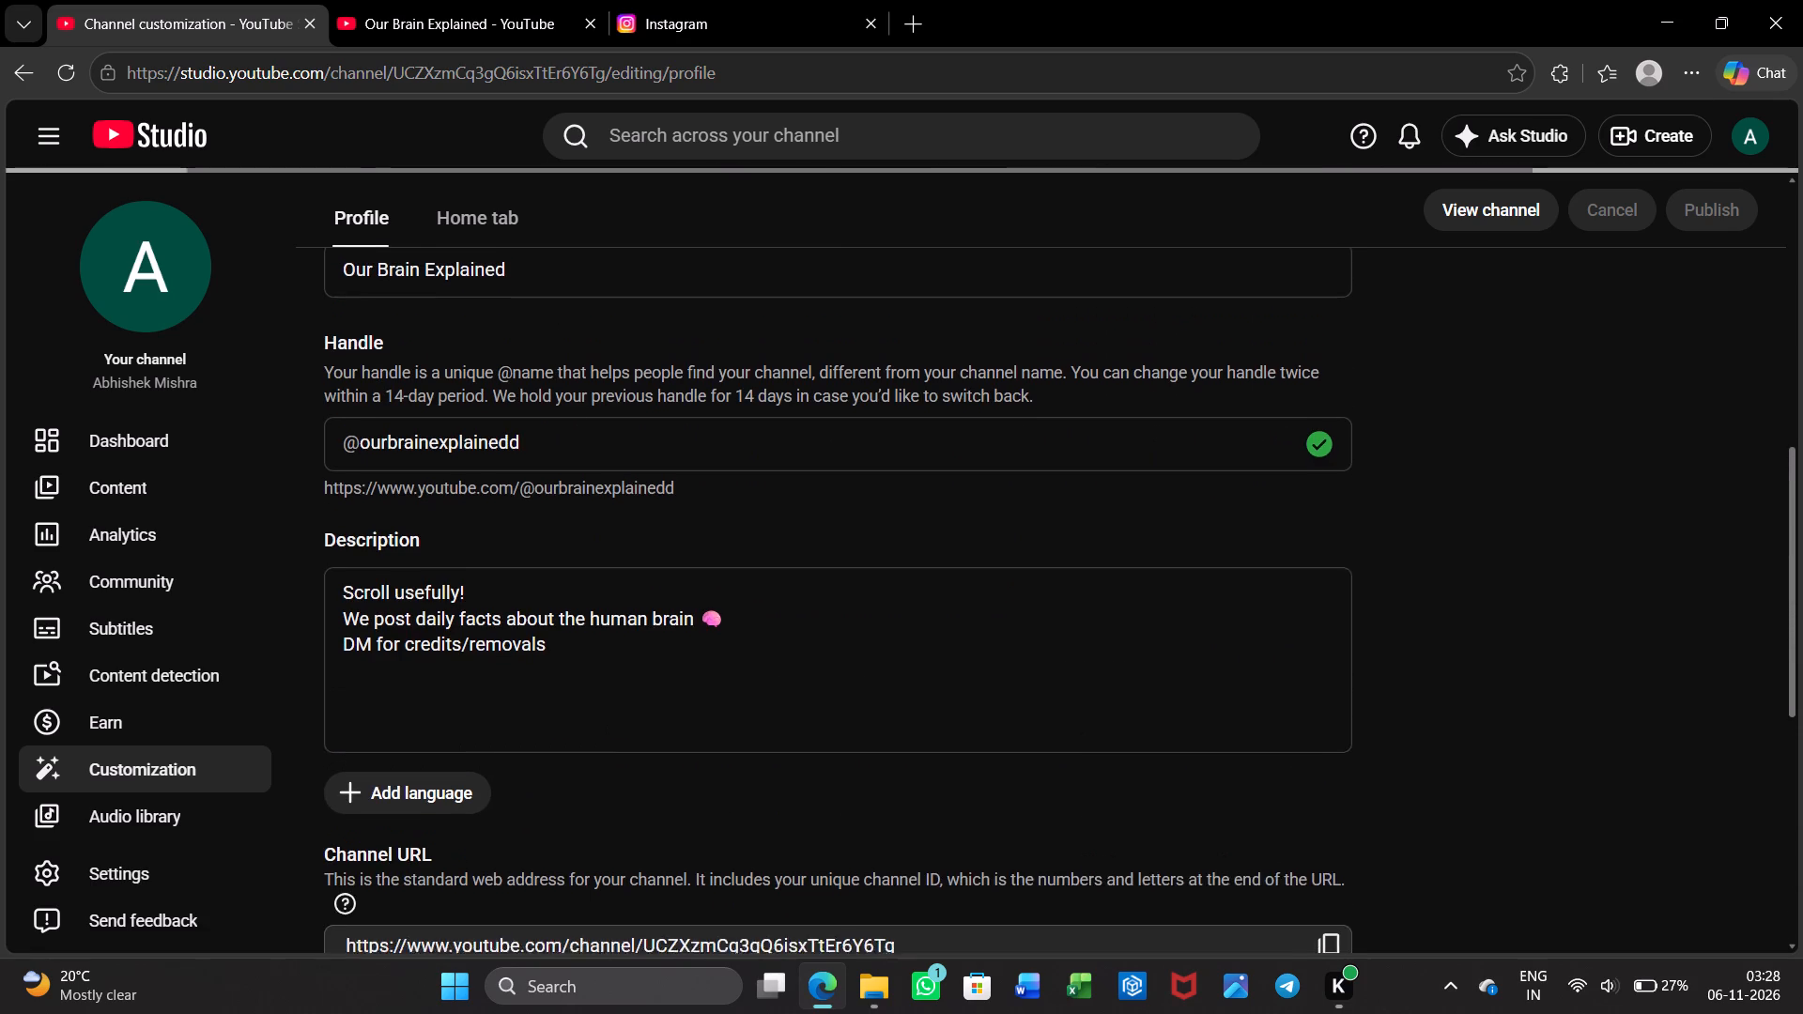
click(439, 0)
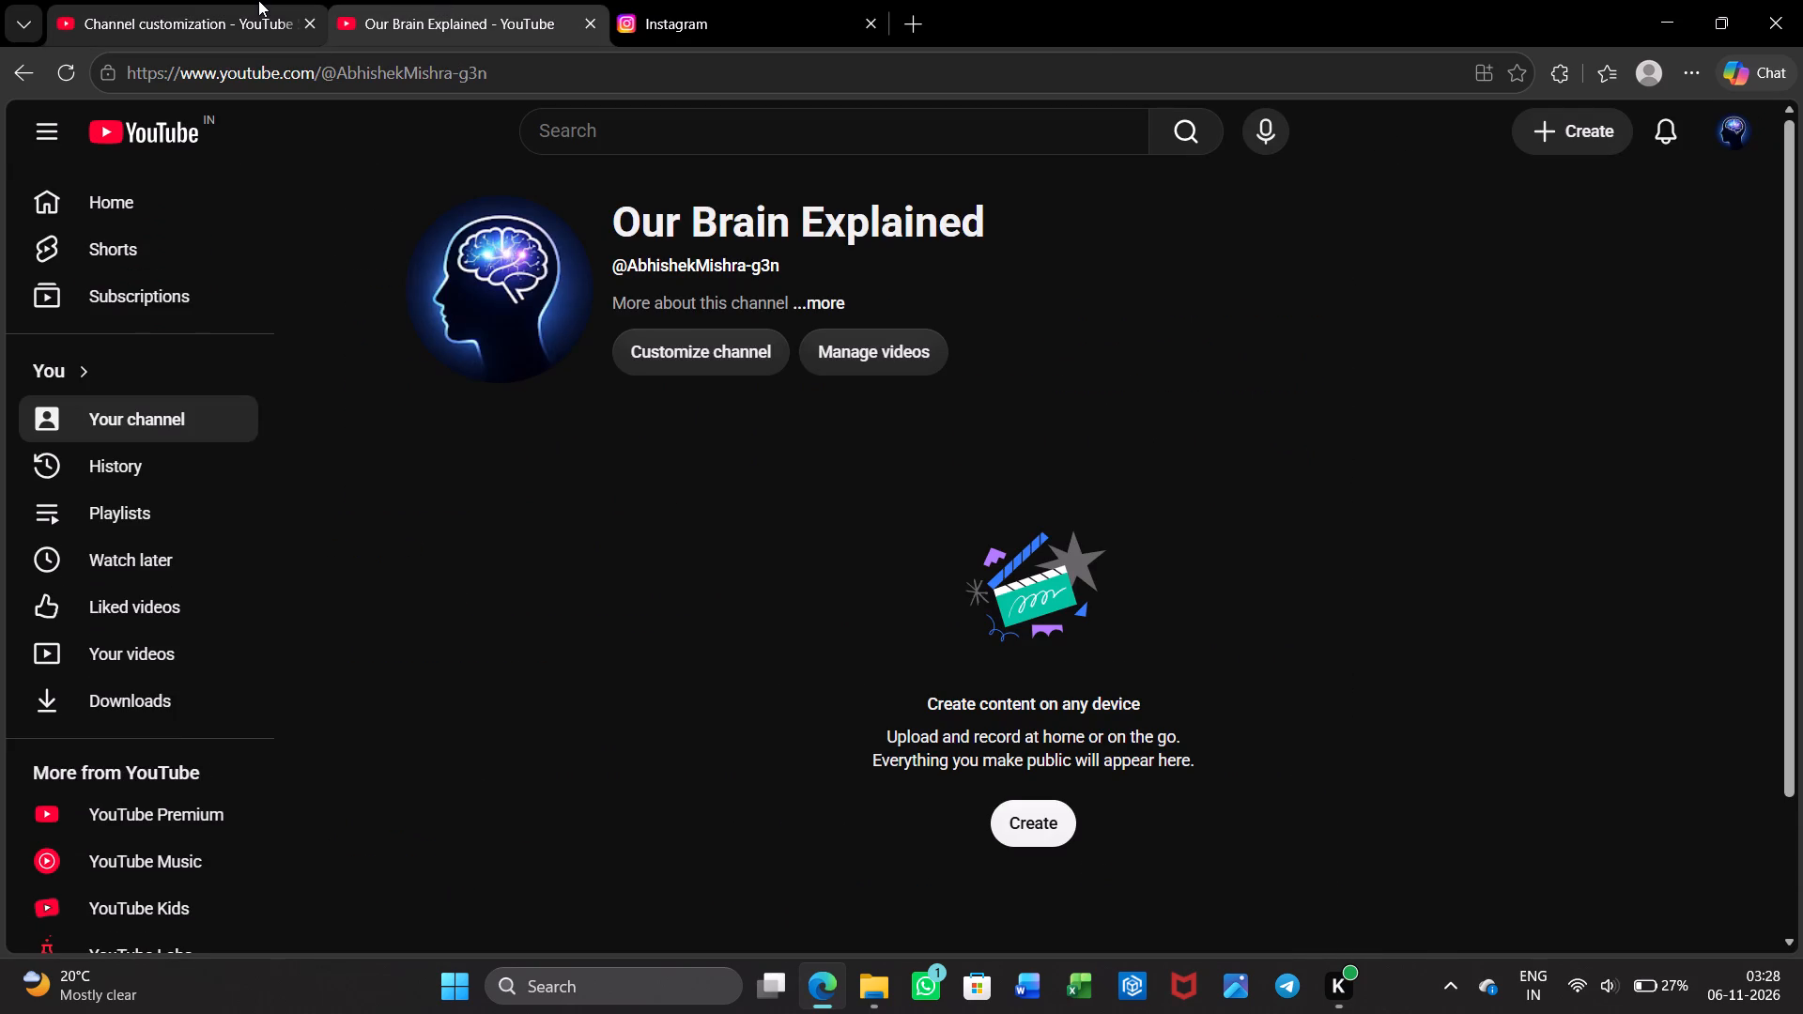
click(194, 0)
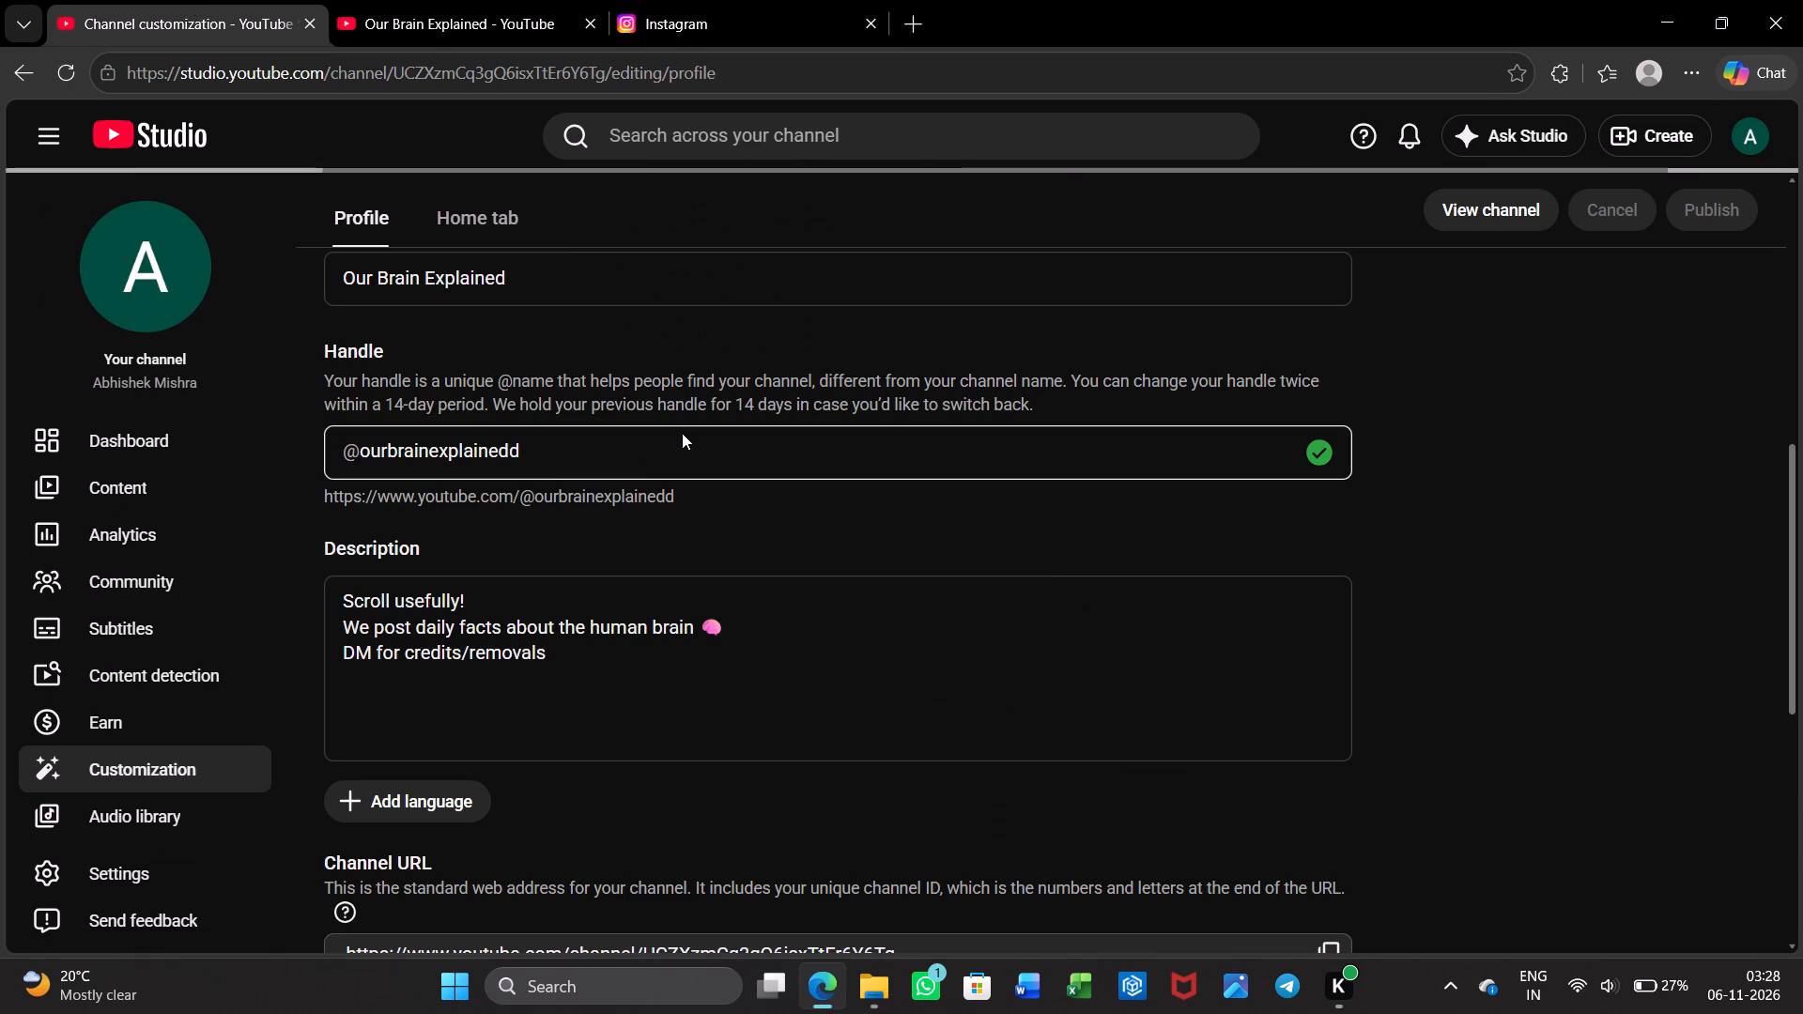
scroll(682, 433, up, 1)
click(450, 0)
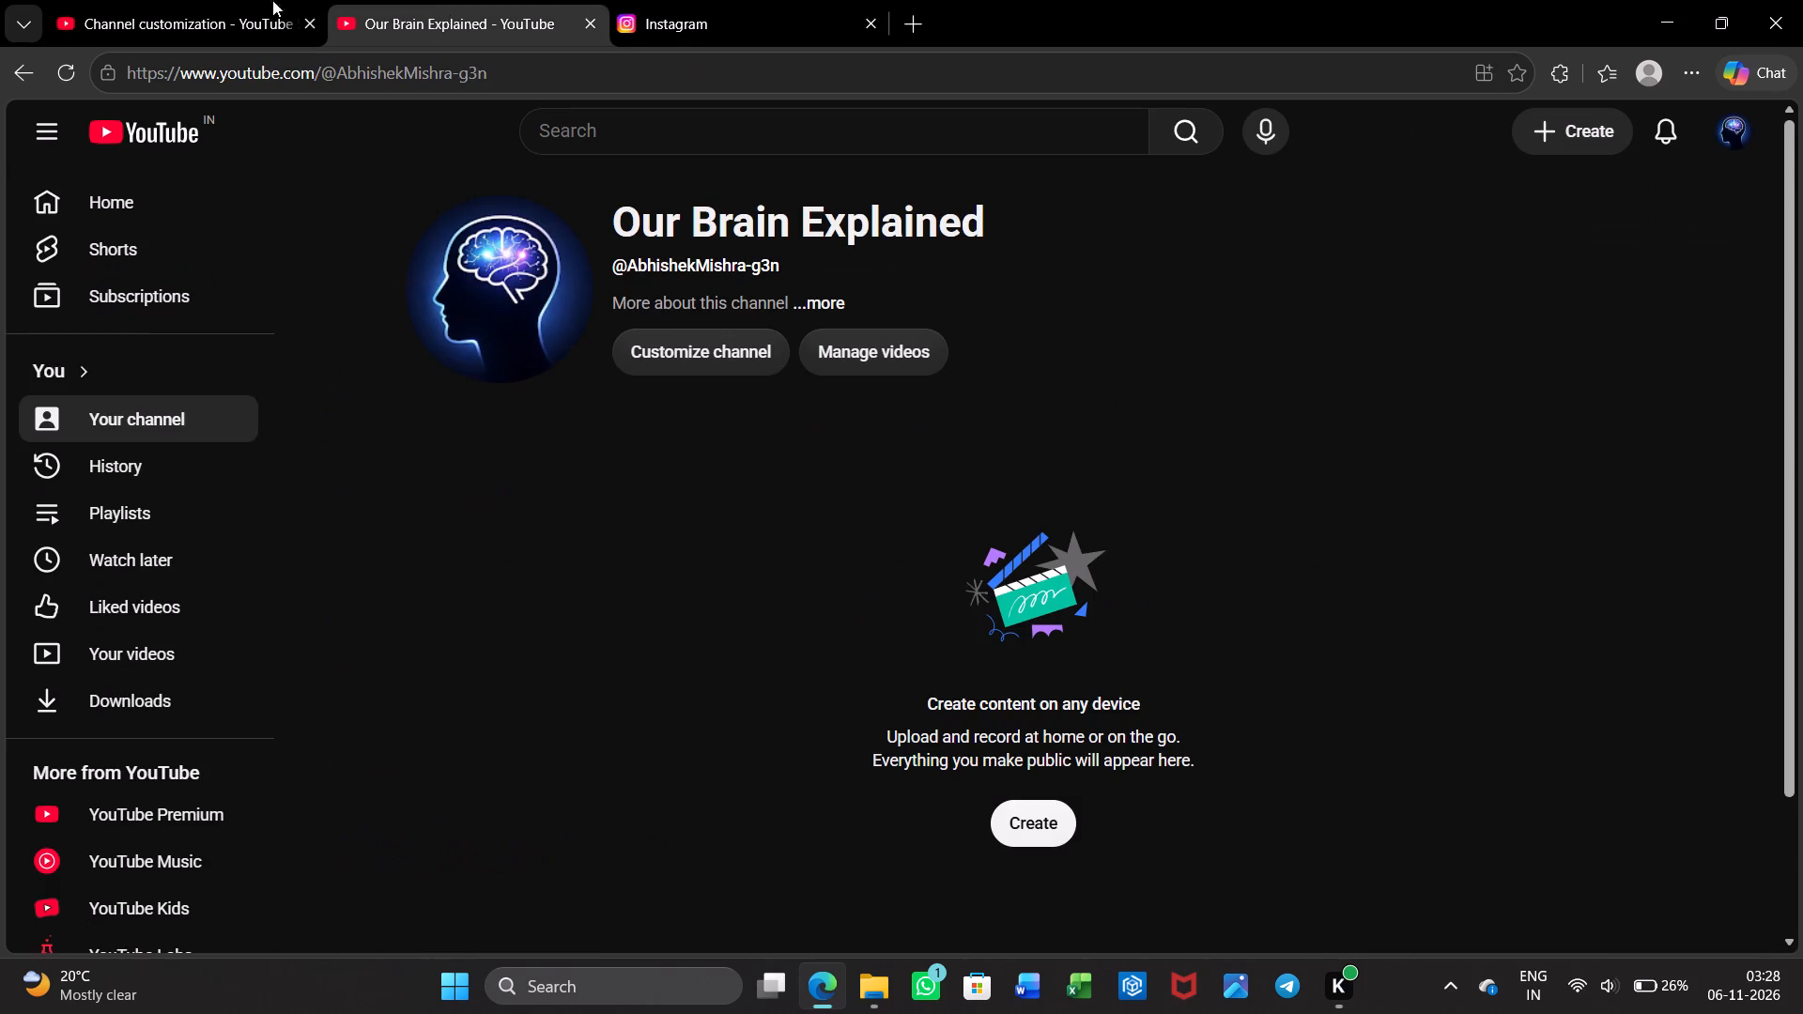
click(253, 0)
scroll(632, 566, down, 2)
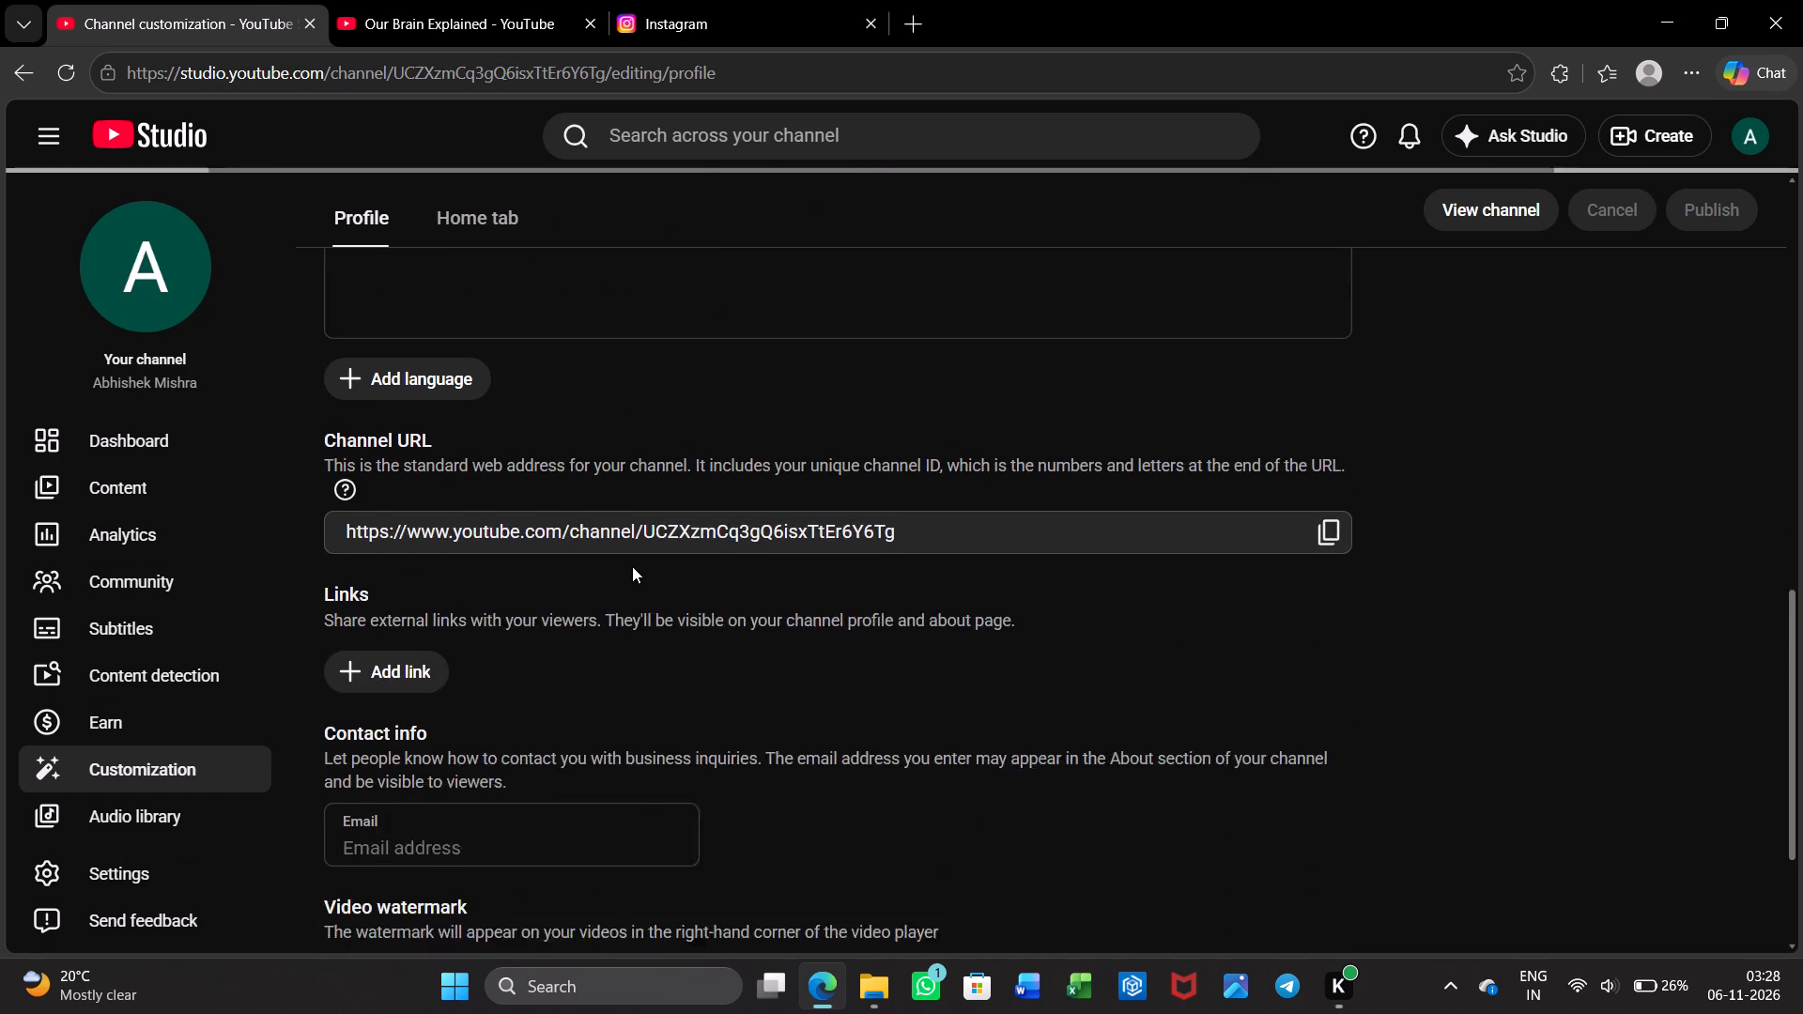
scroll(632, 566, up, 3)
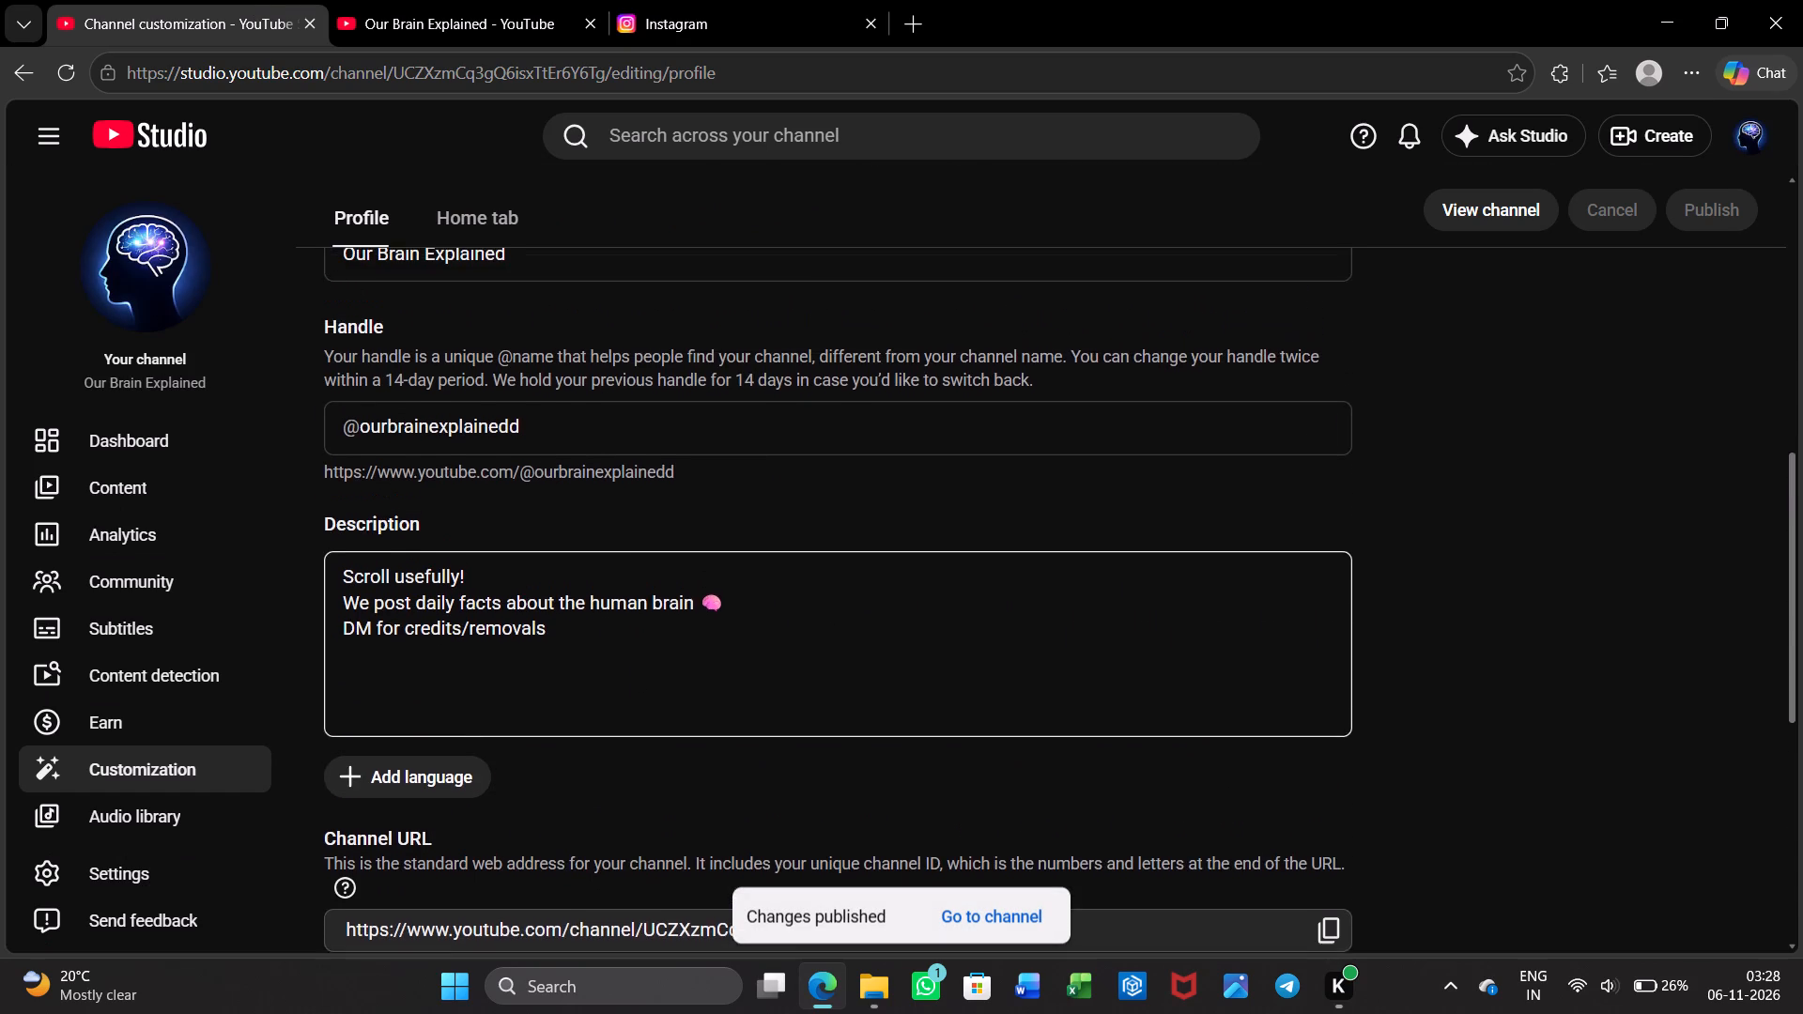
scroll(632, 566, up, 1)
scroll(632, 566, down, 2)
scroll(878, 605, up, 5)
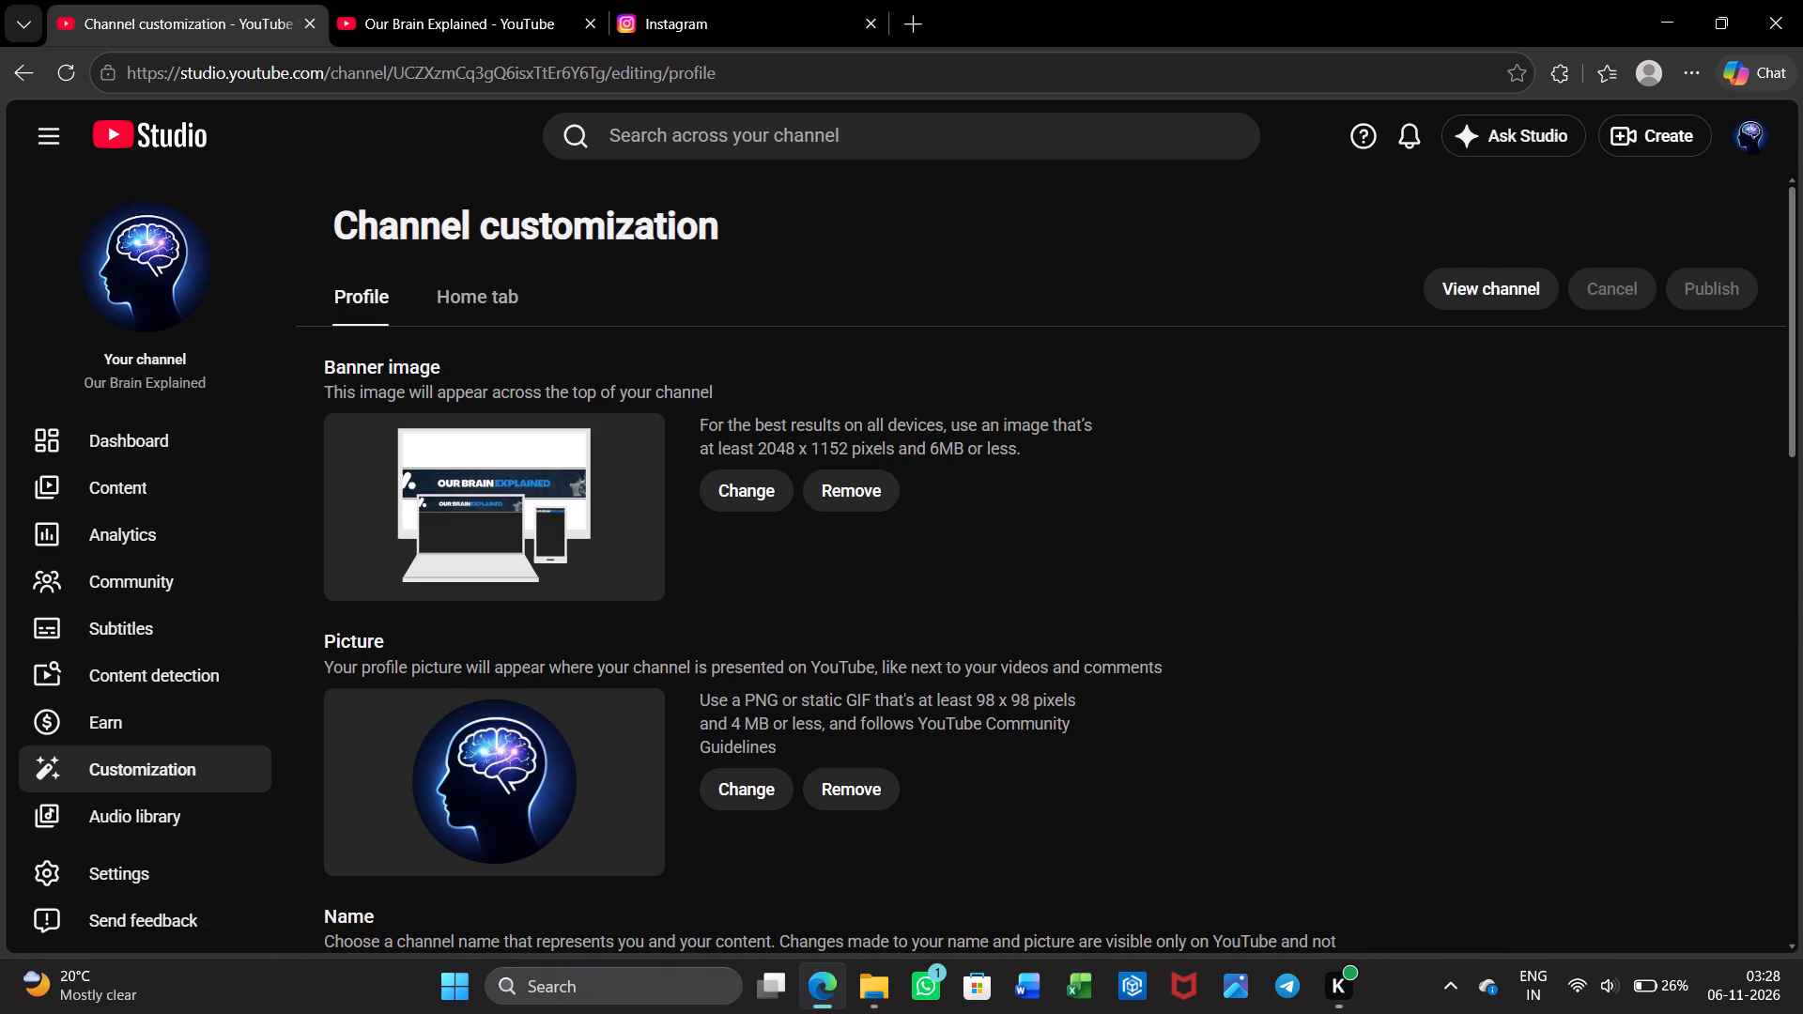
Reload the public channel page to check the published banner, handle and description, and close it.
click(415, 0)
click(54, 71)
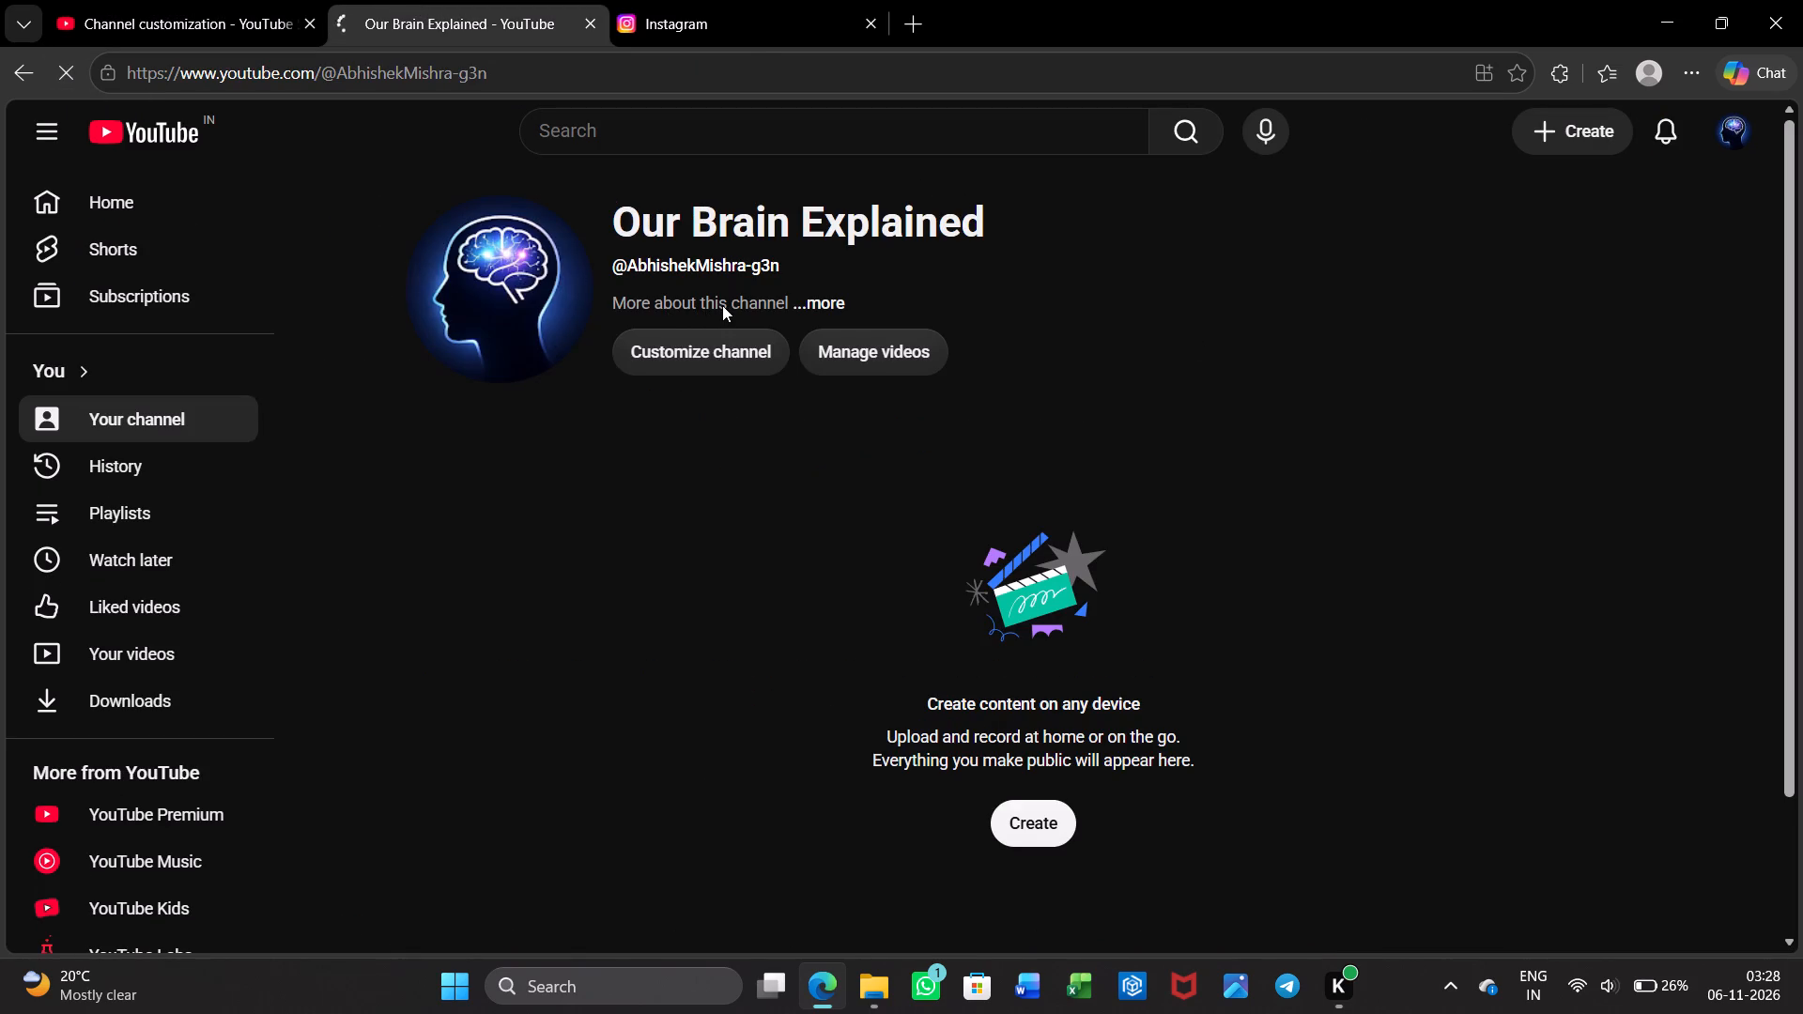
click(816, 301)
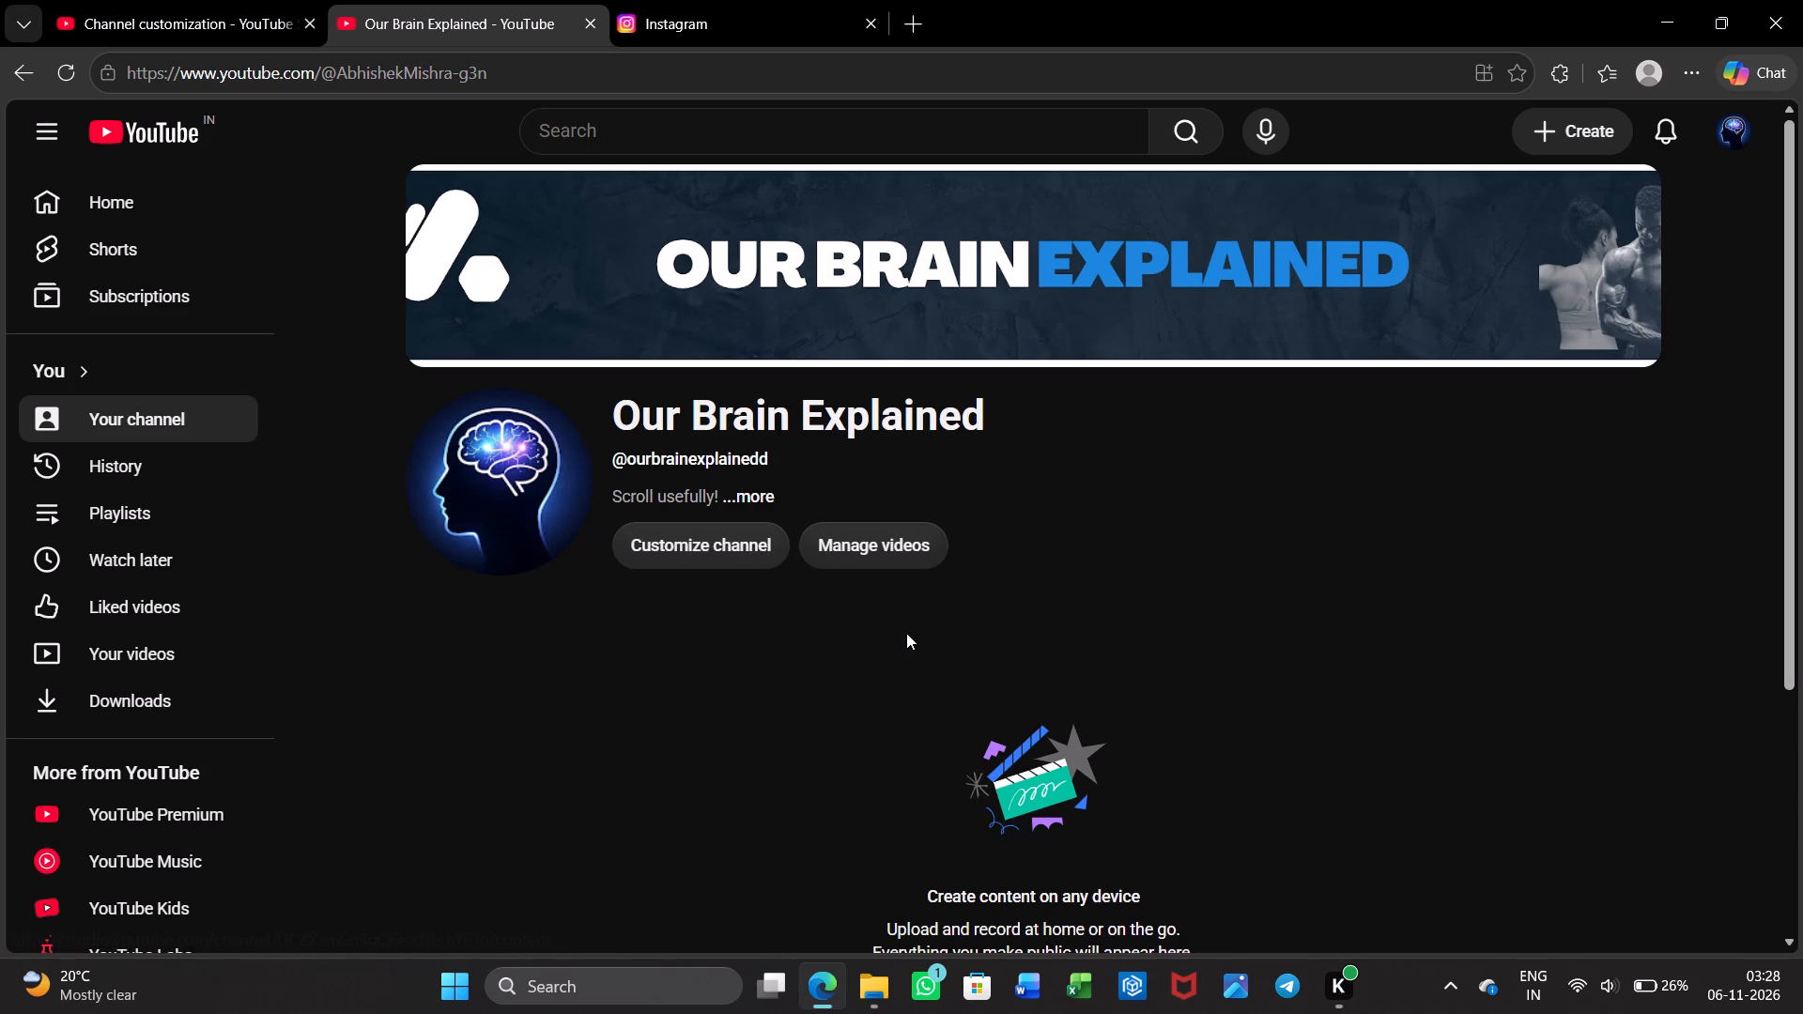
click(588, 26)
scroll(163, 568, down, 1)
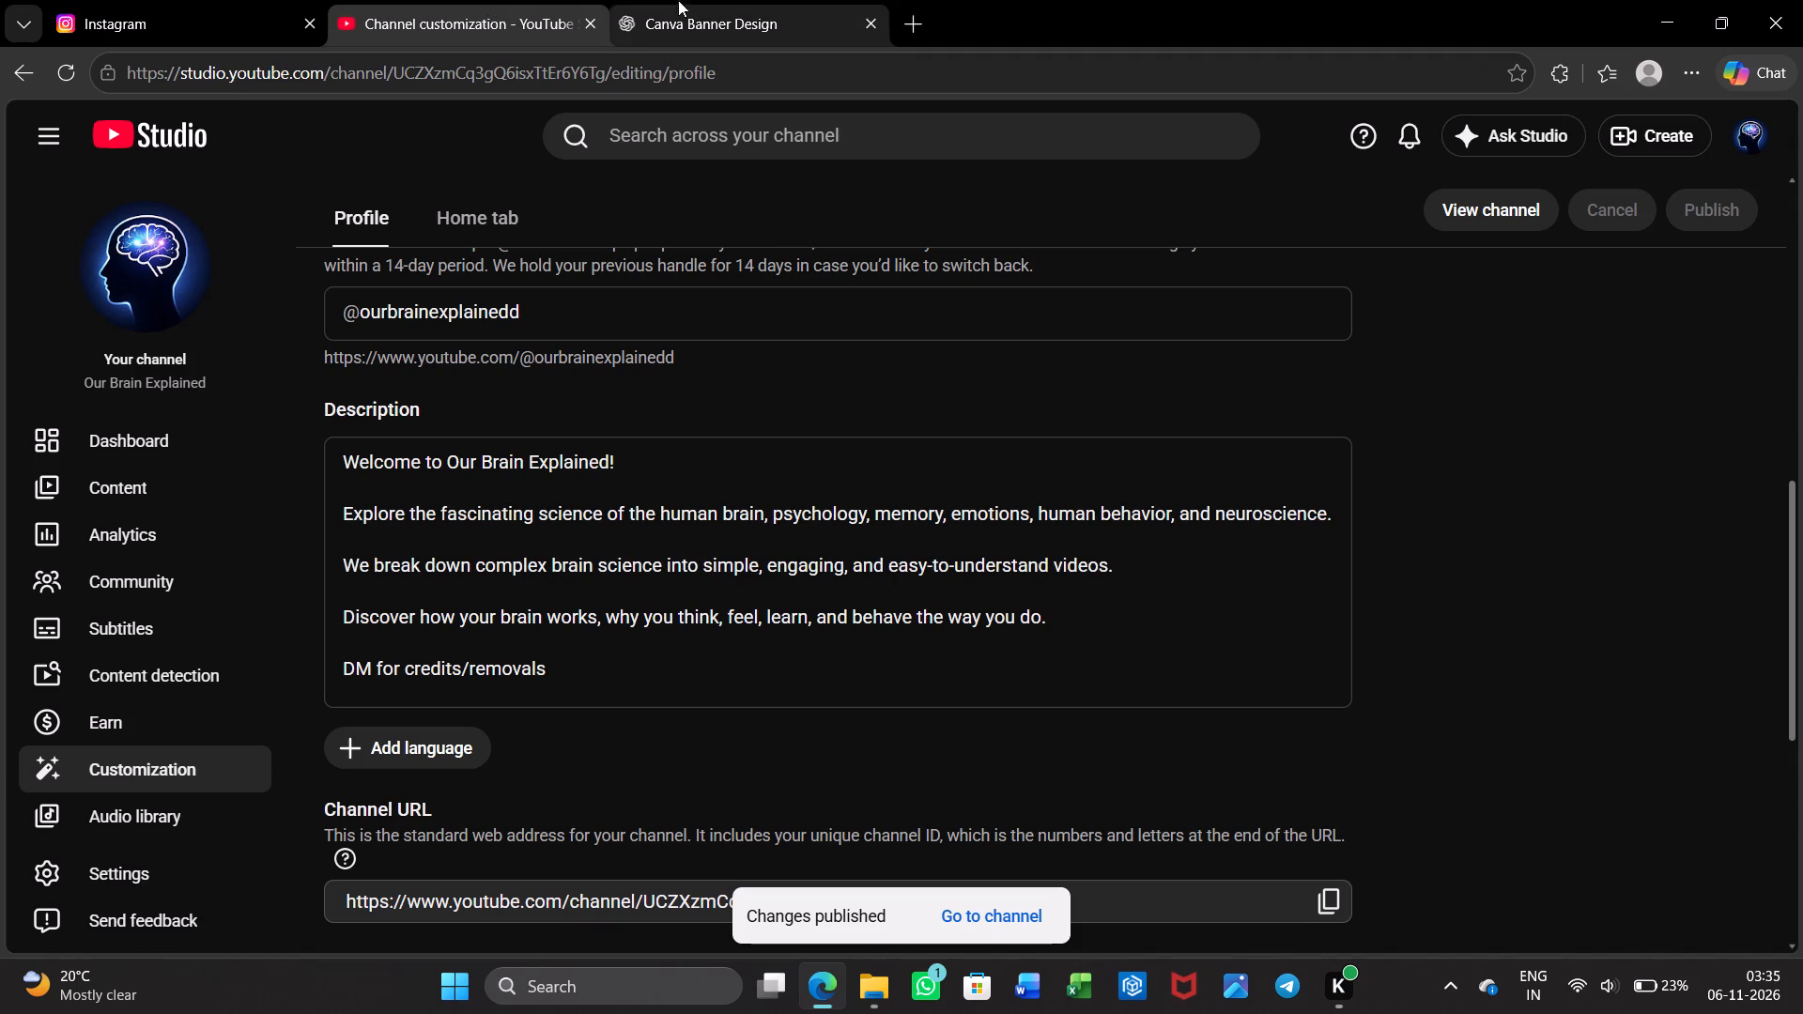
click(732, 0)
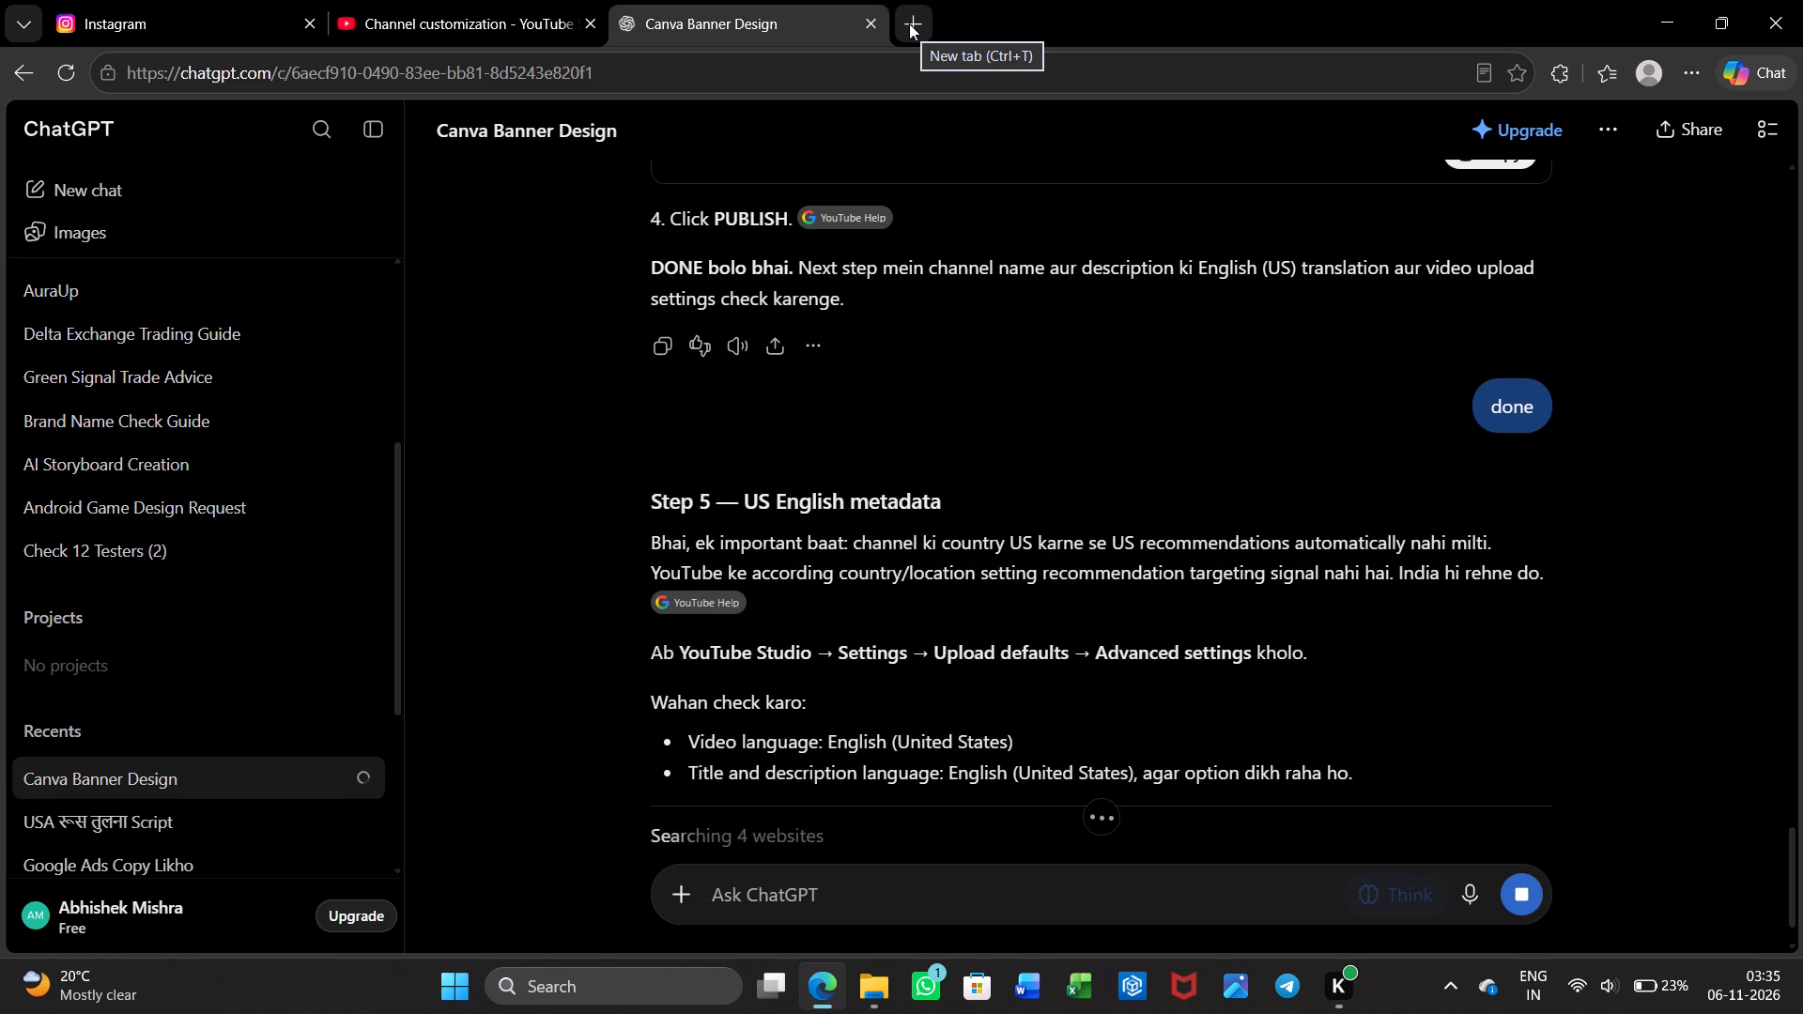
scroll(826, 520, down, 1)
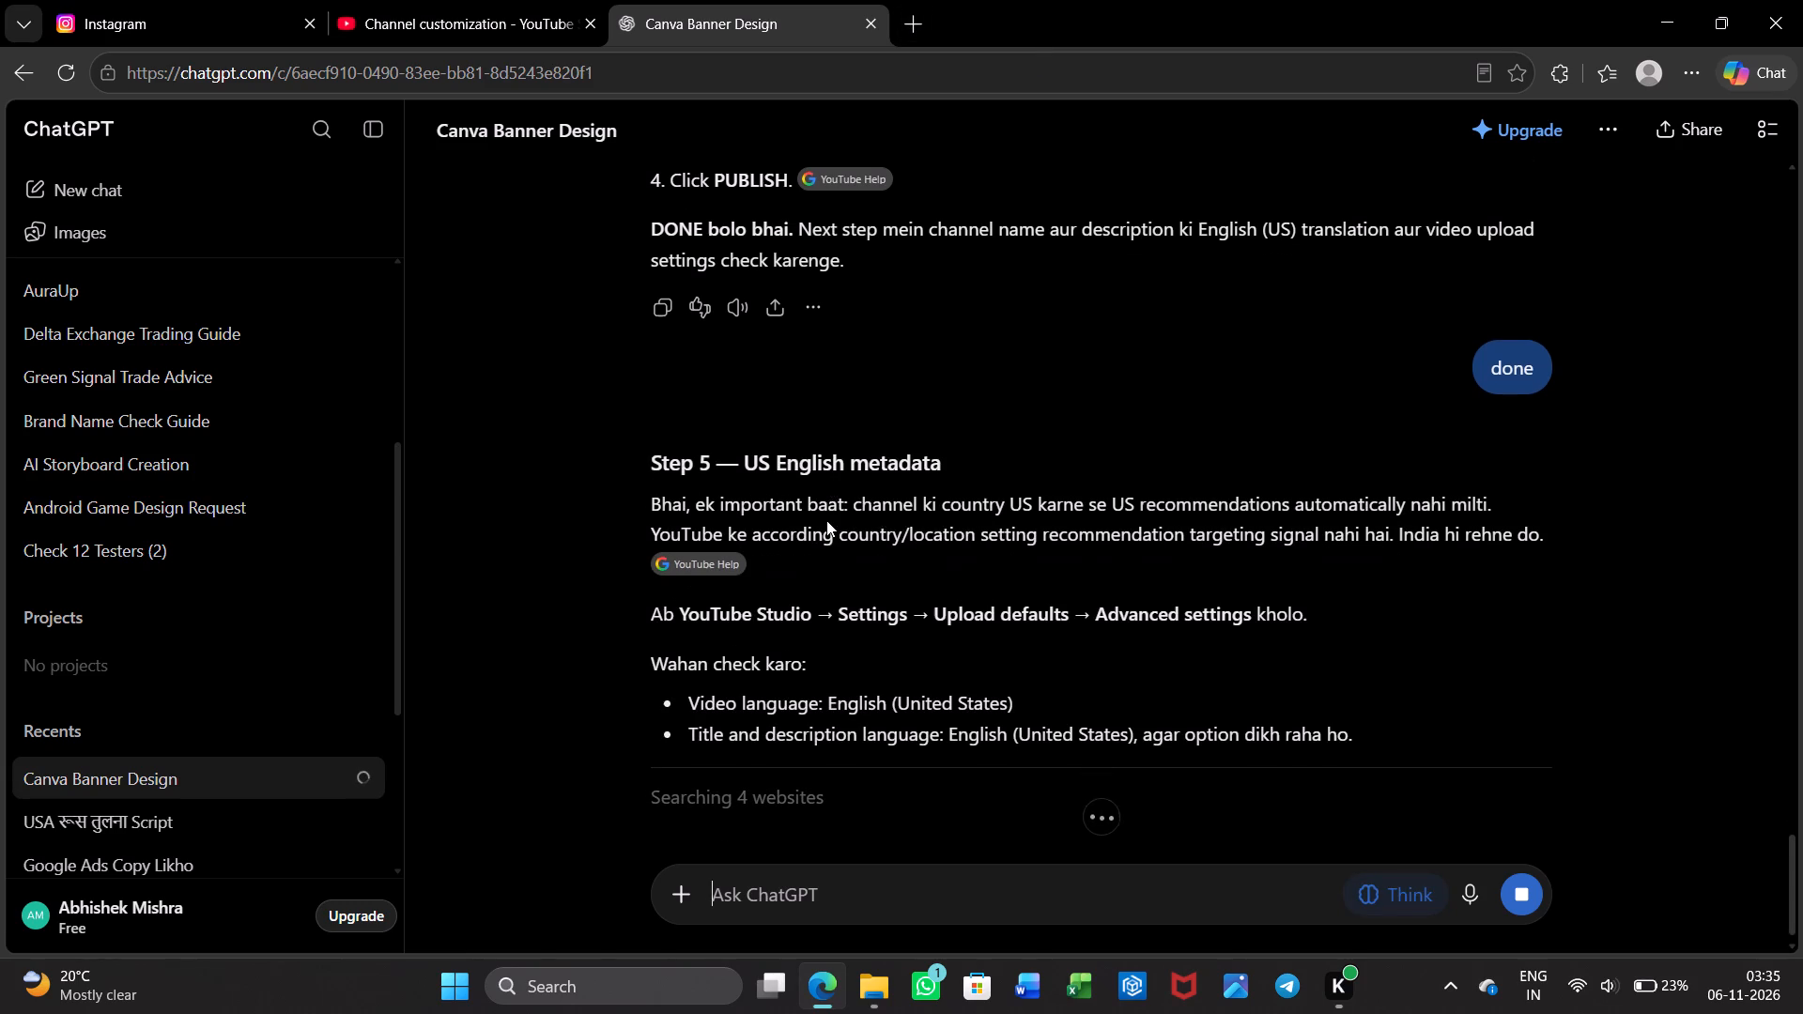
scroll(826, 520, down, 1)
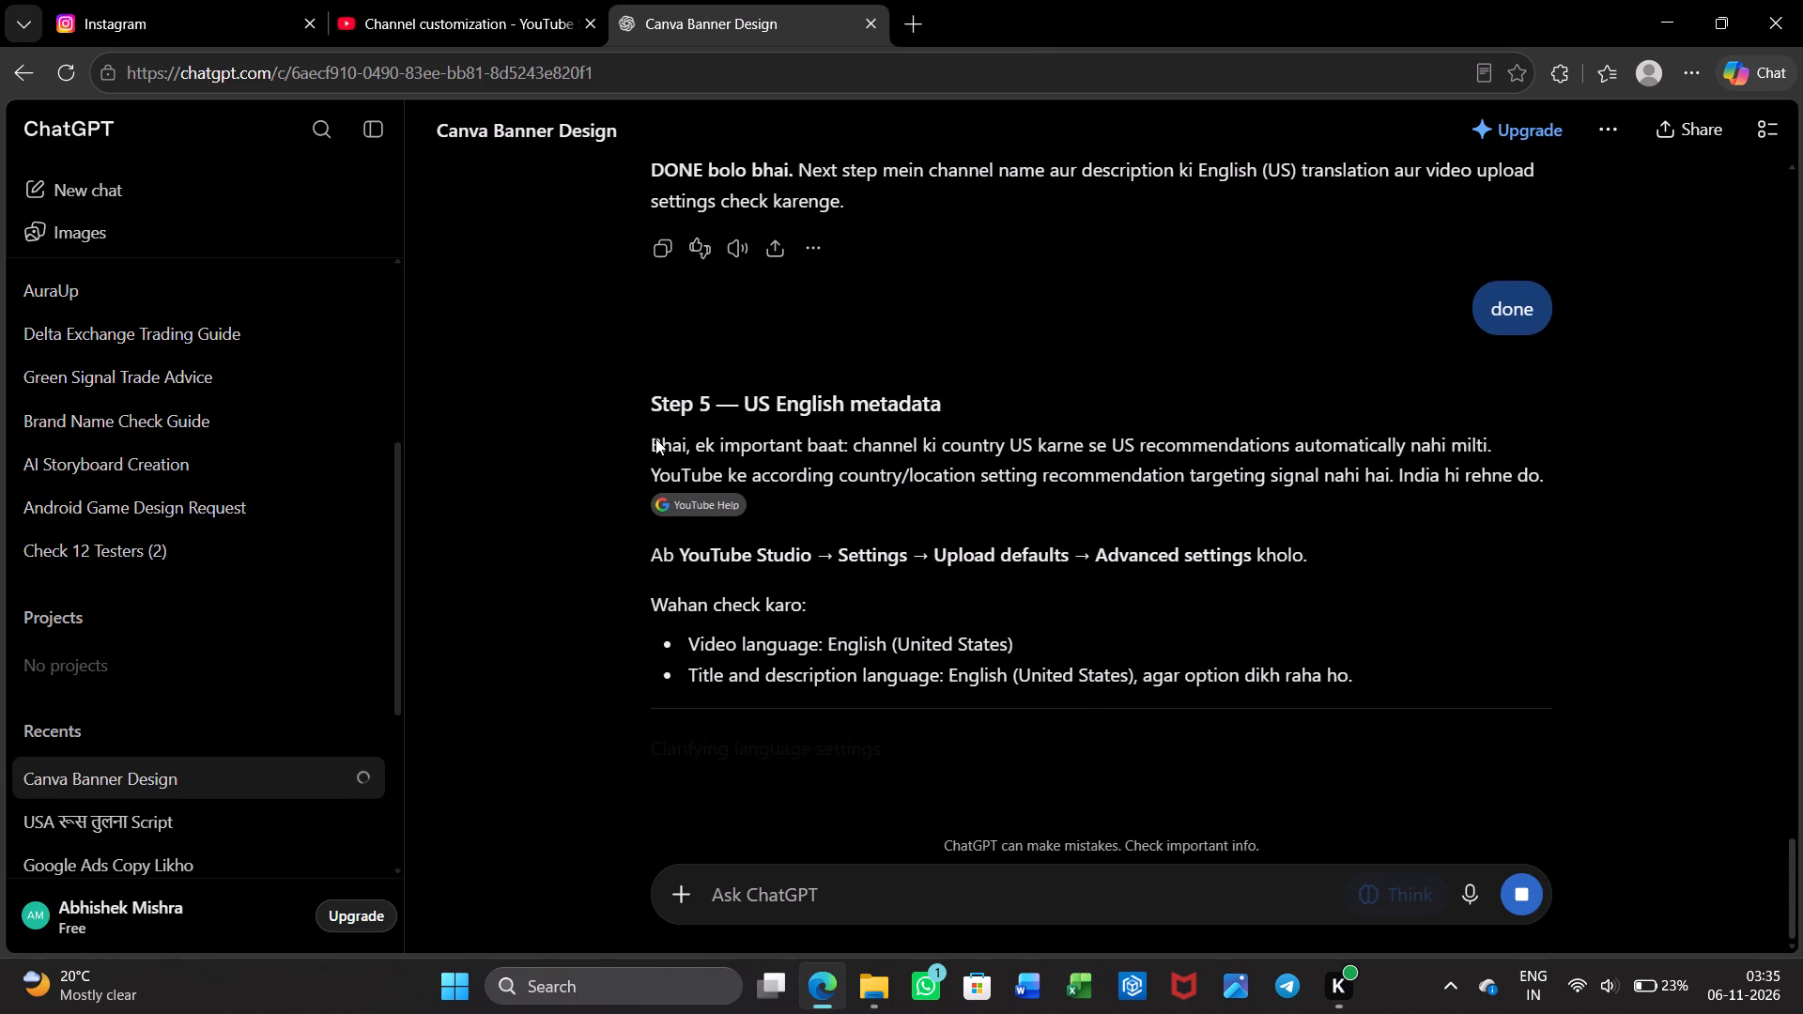
Open the advanced settings of the upload defaults in YouTube Studio and compare the language options with ChatGPT's Step 5.
click(471, 0)
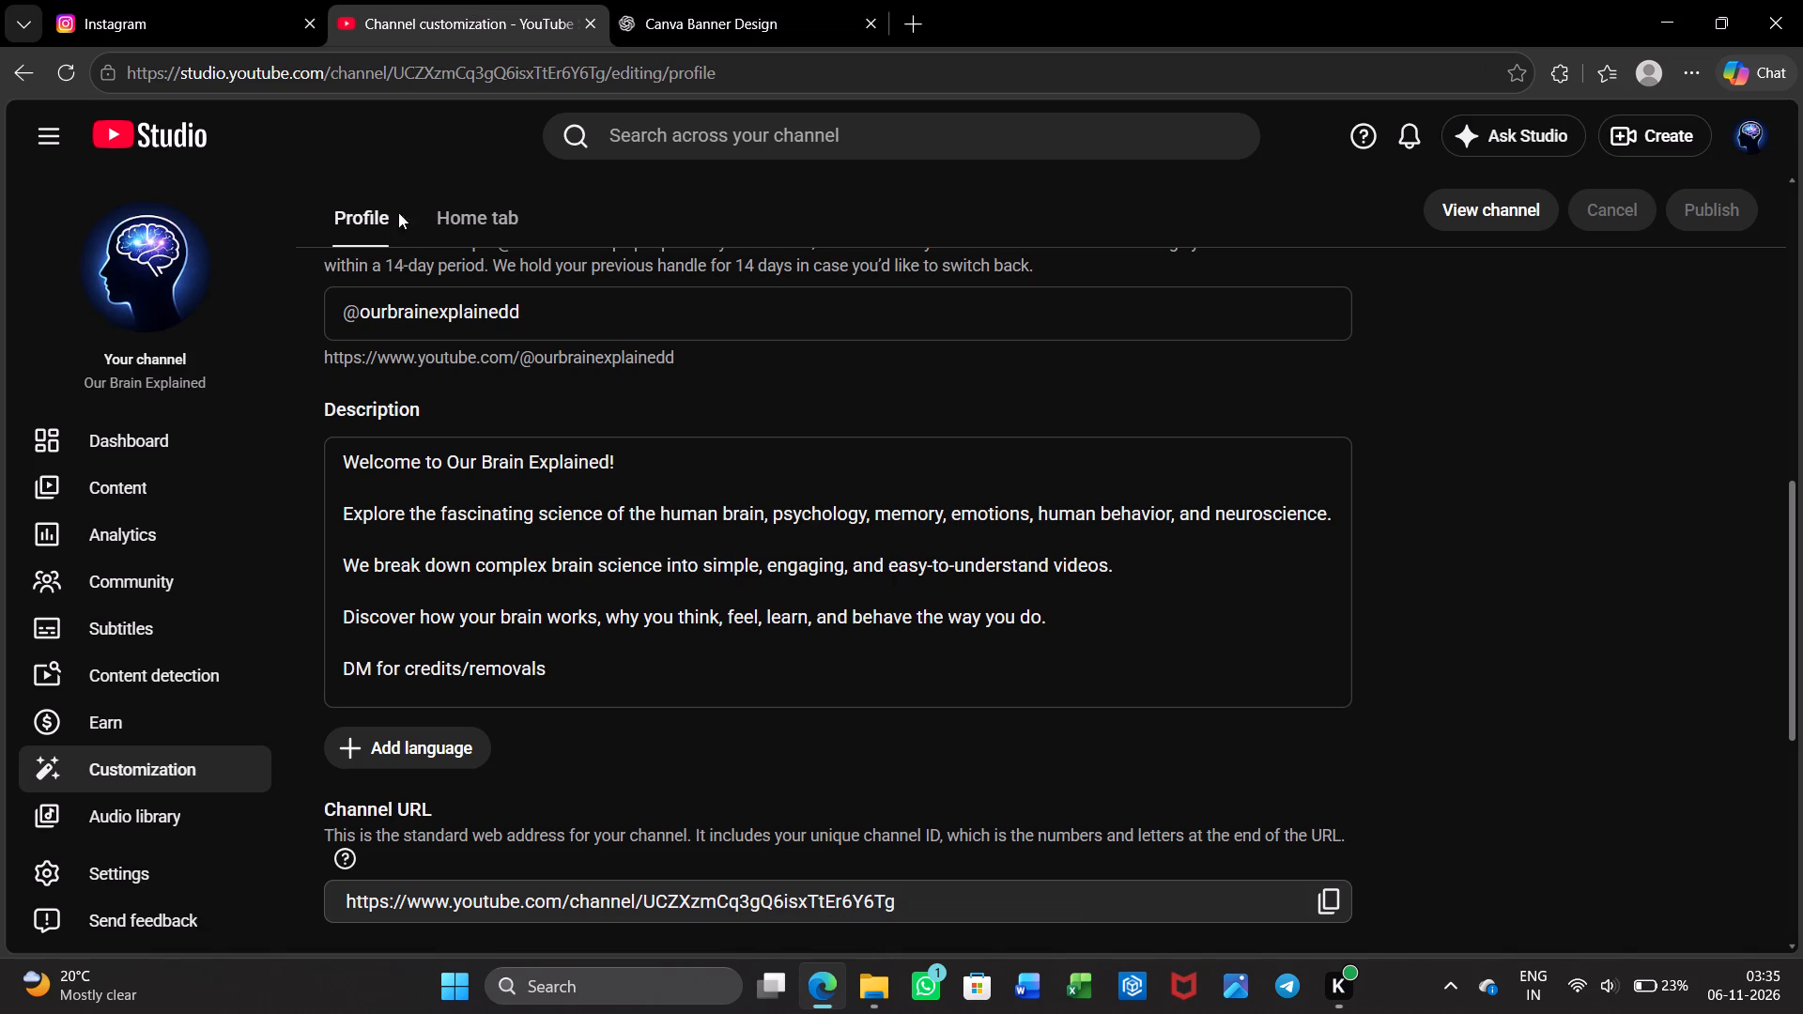
click(119, 862)
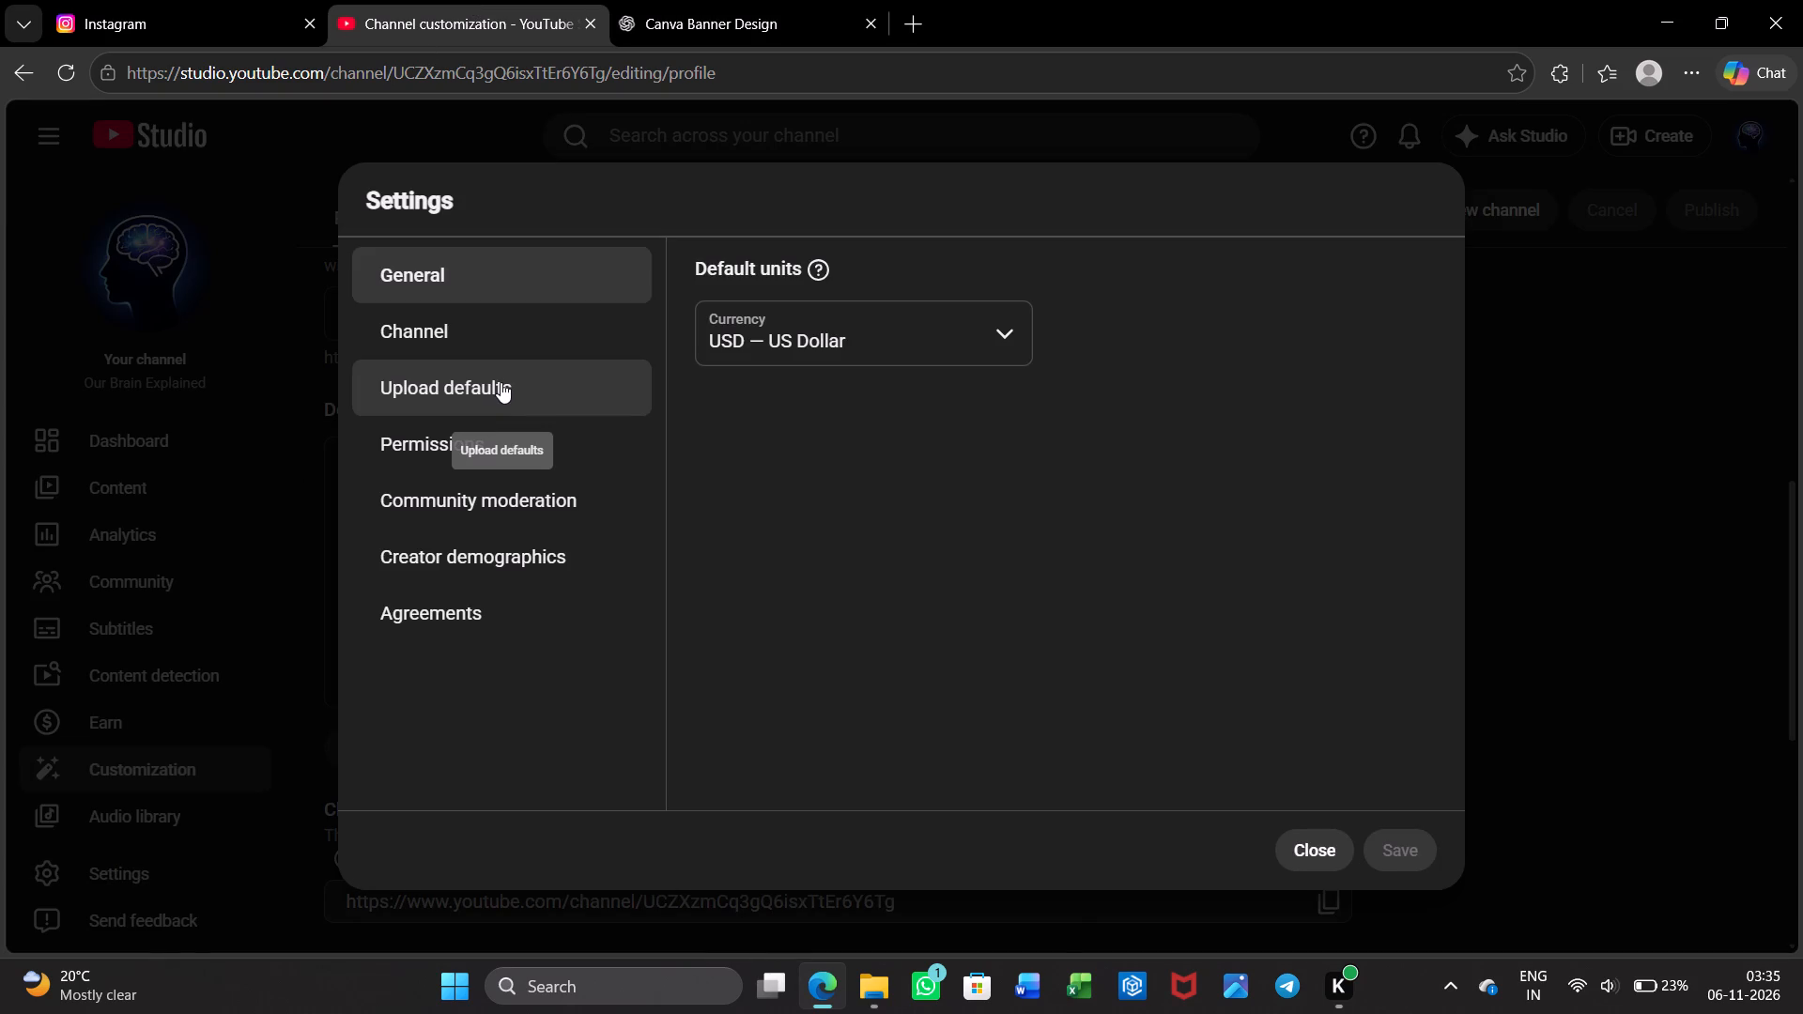
click(501, 382)
click(891, 279)
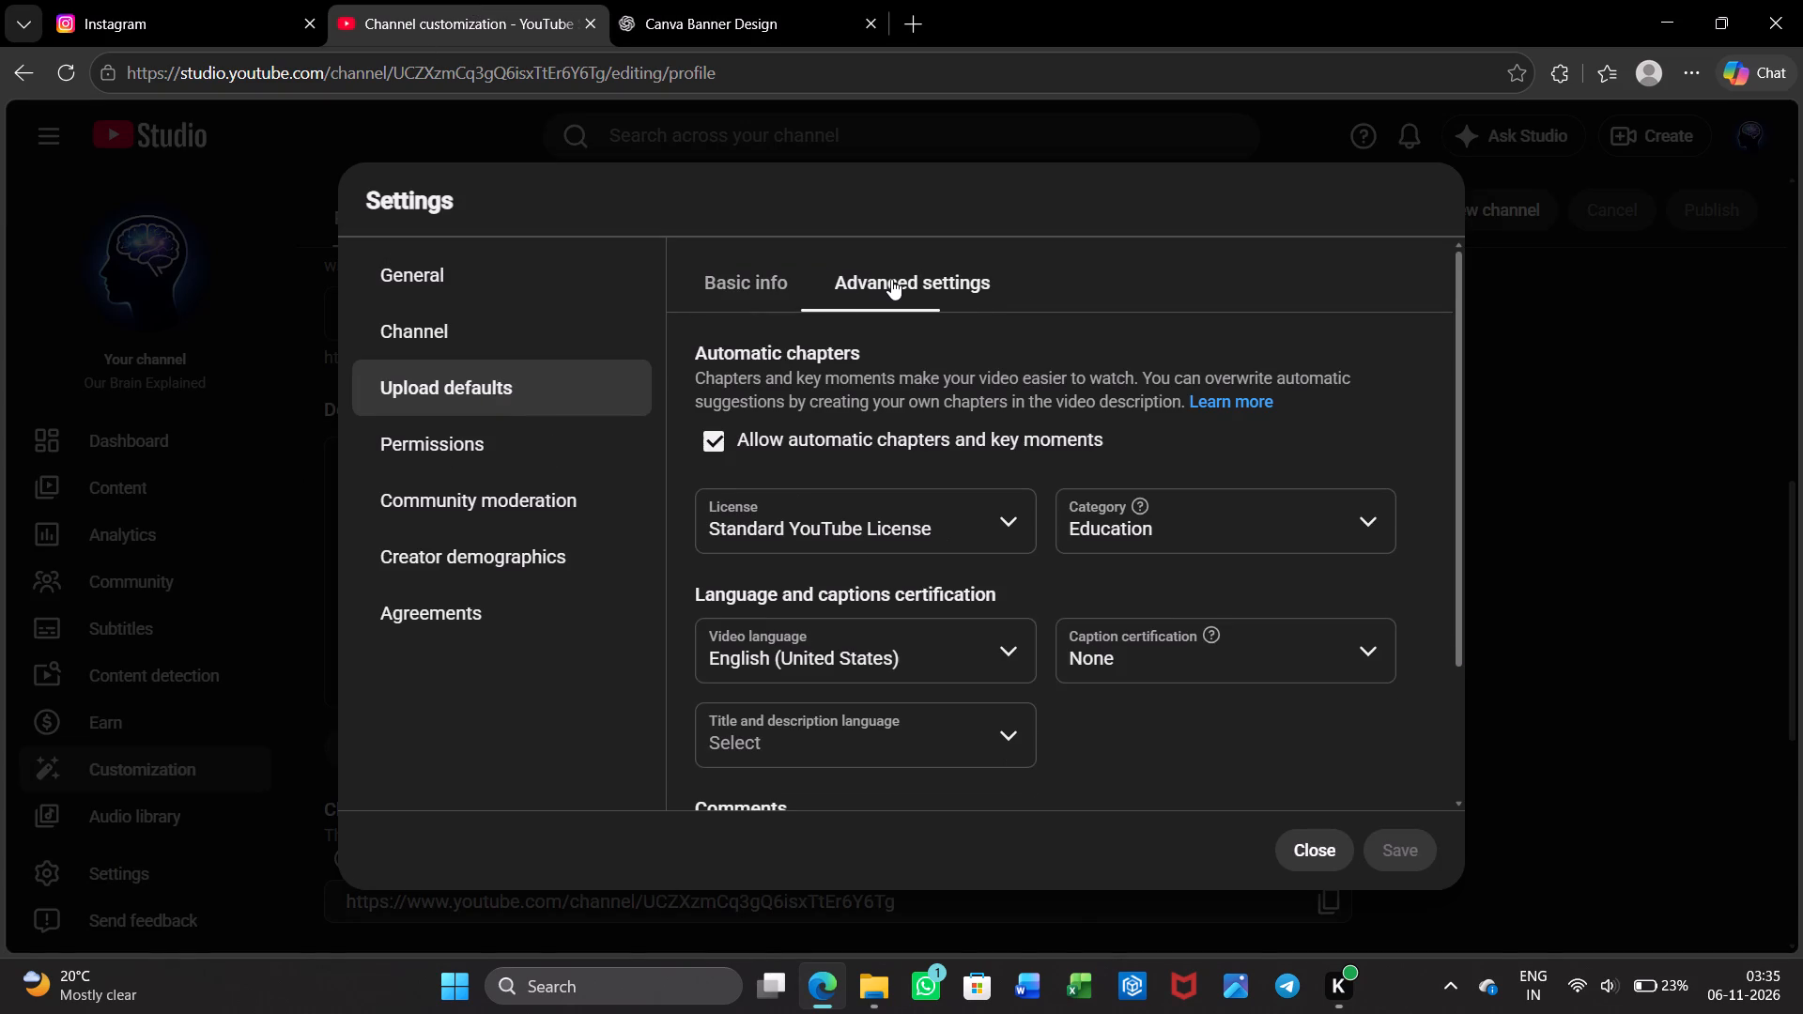
scroll(840, 459, down, 1)
click(769, 16)
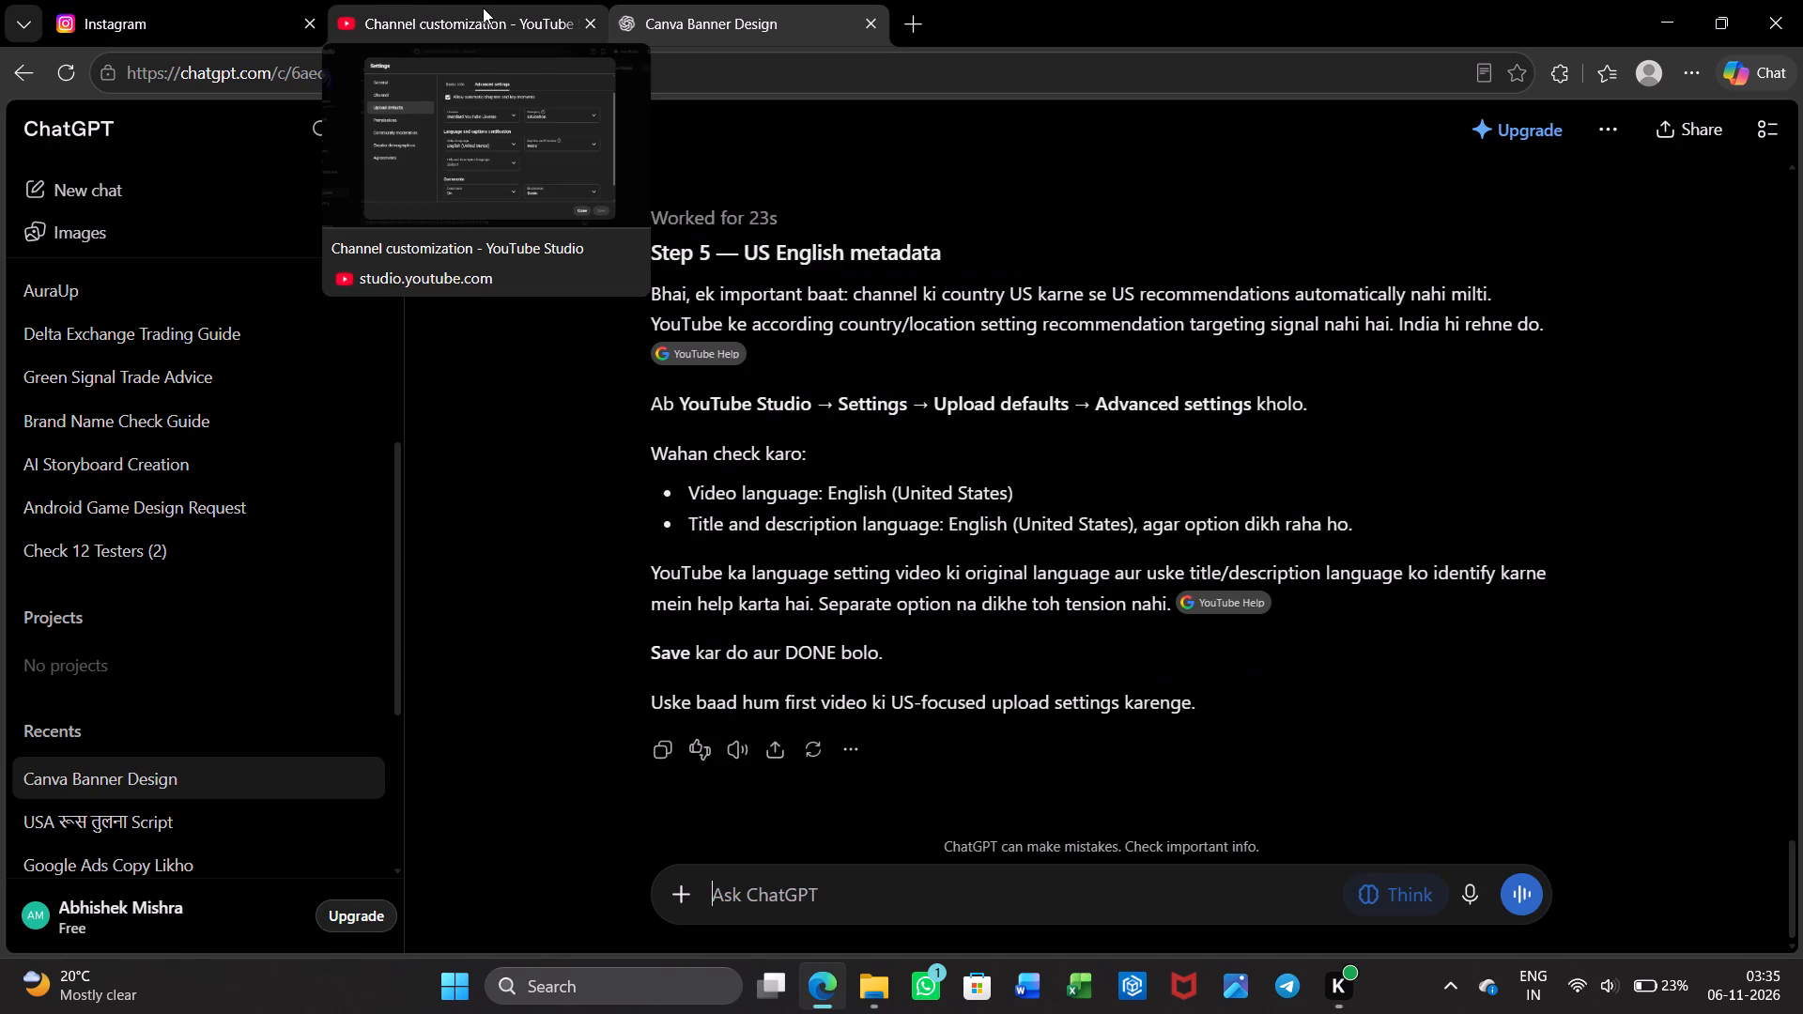
scroll(716, 487, down, 1)
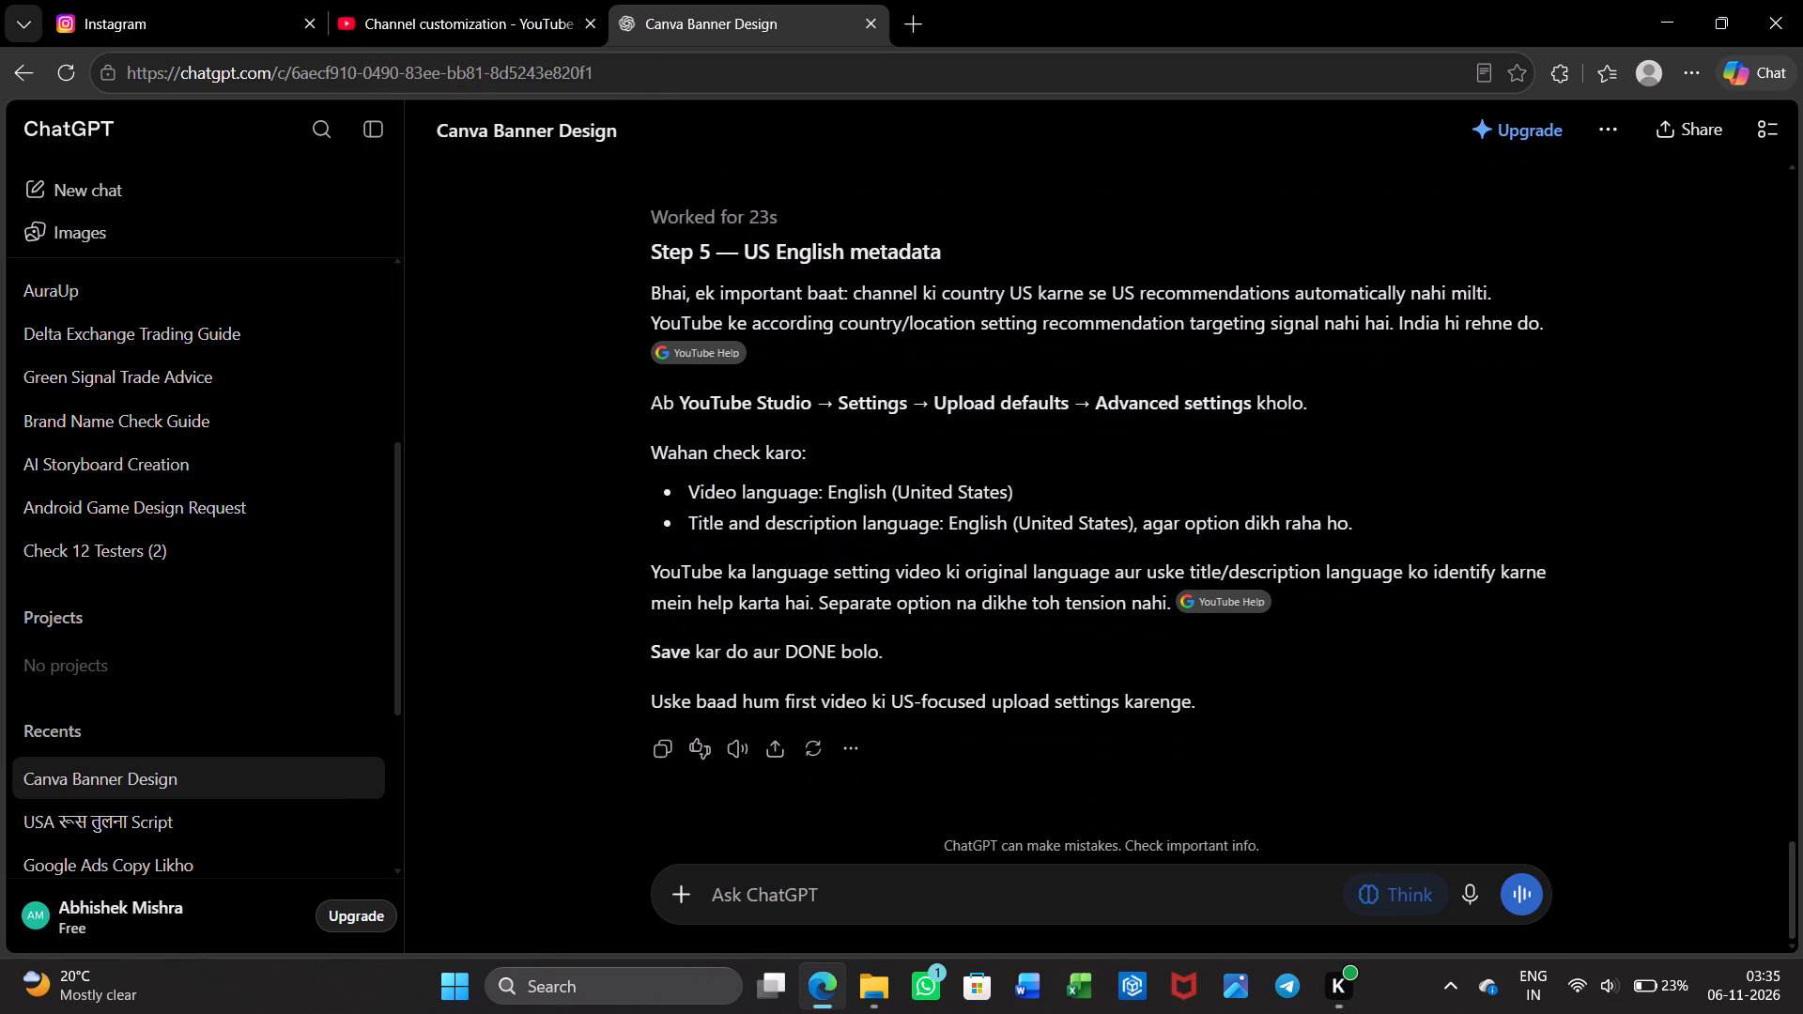
click(440, 0)
click(482, 382)
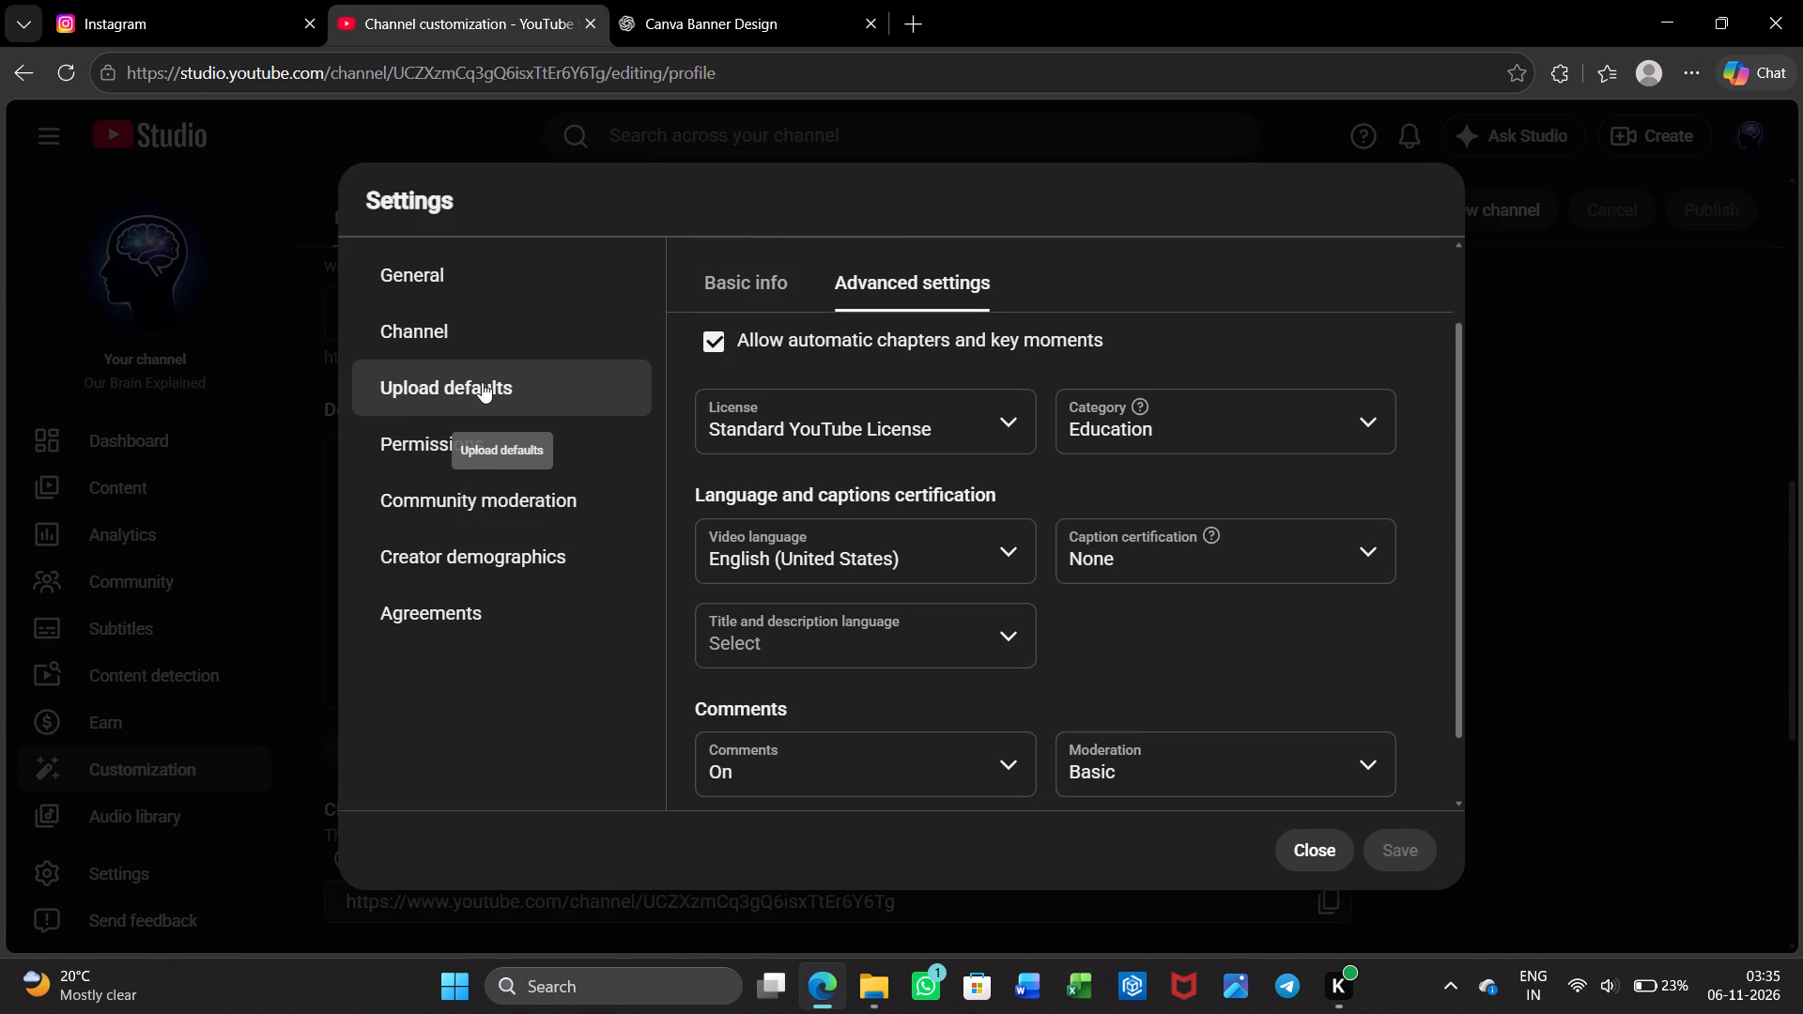
click(681, 0)
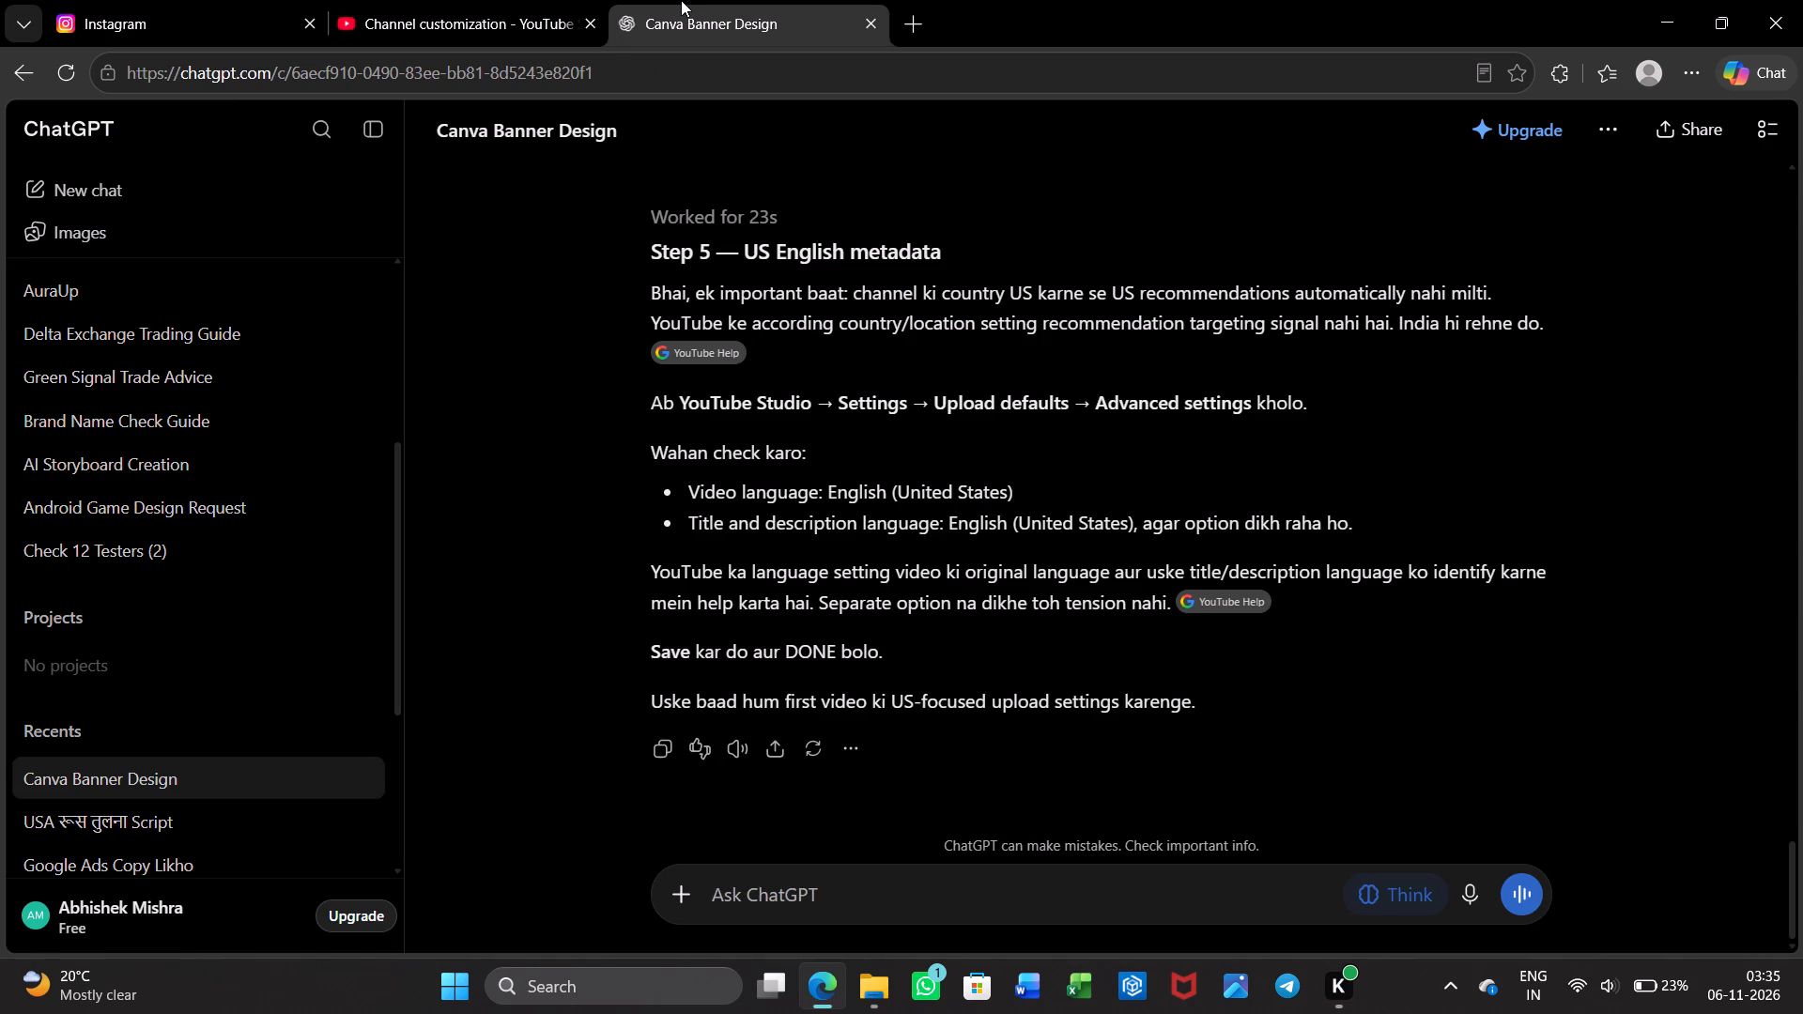
click(428, 2)
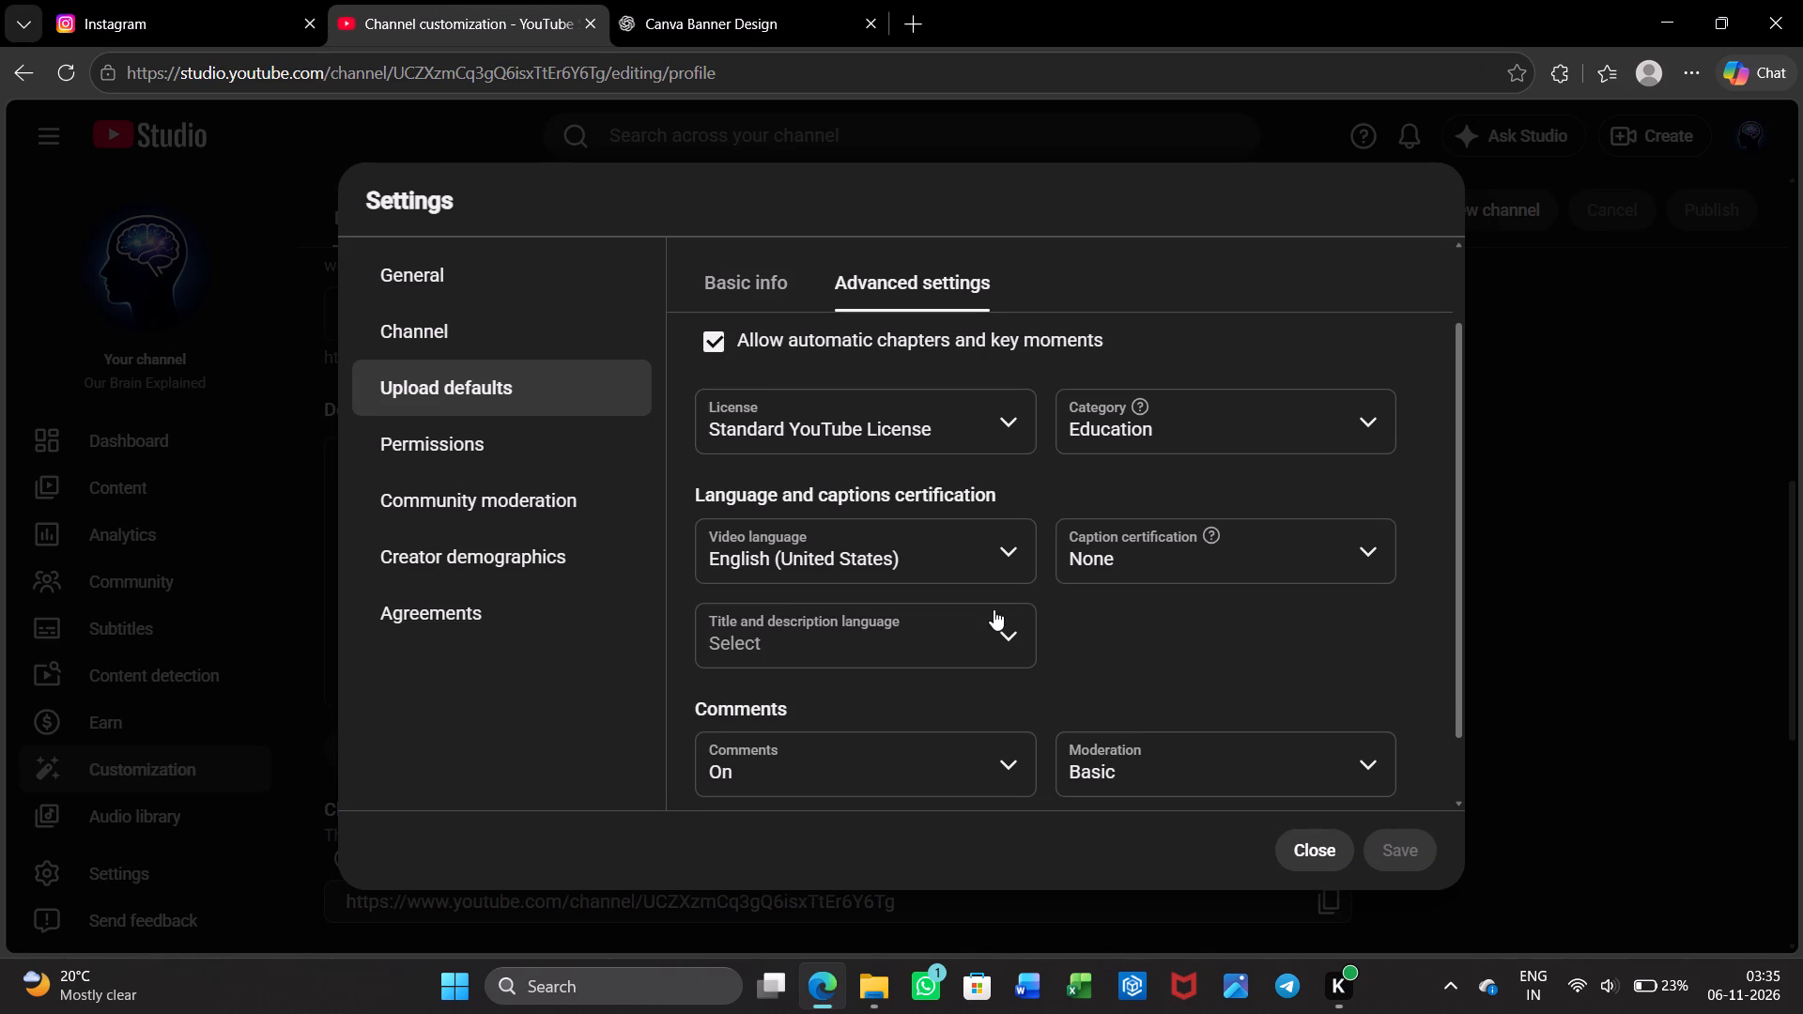
scroll(1086, 637, down, 1)
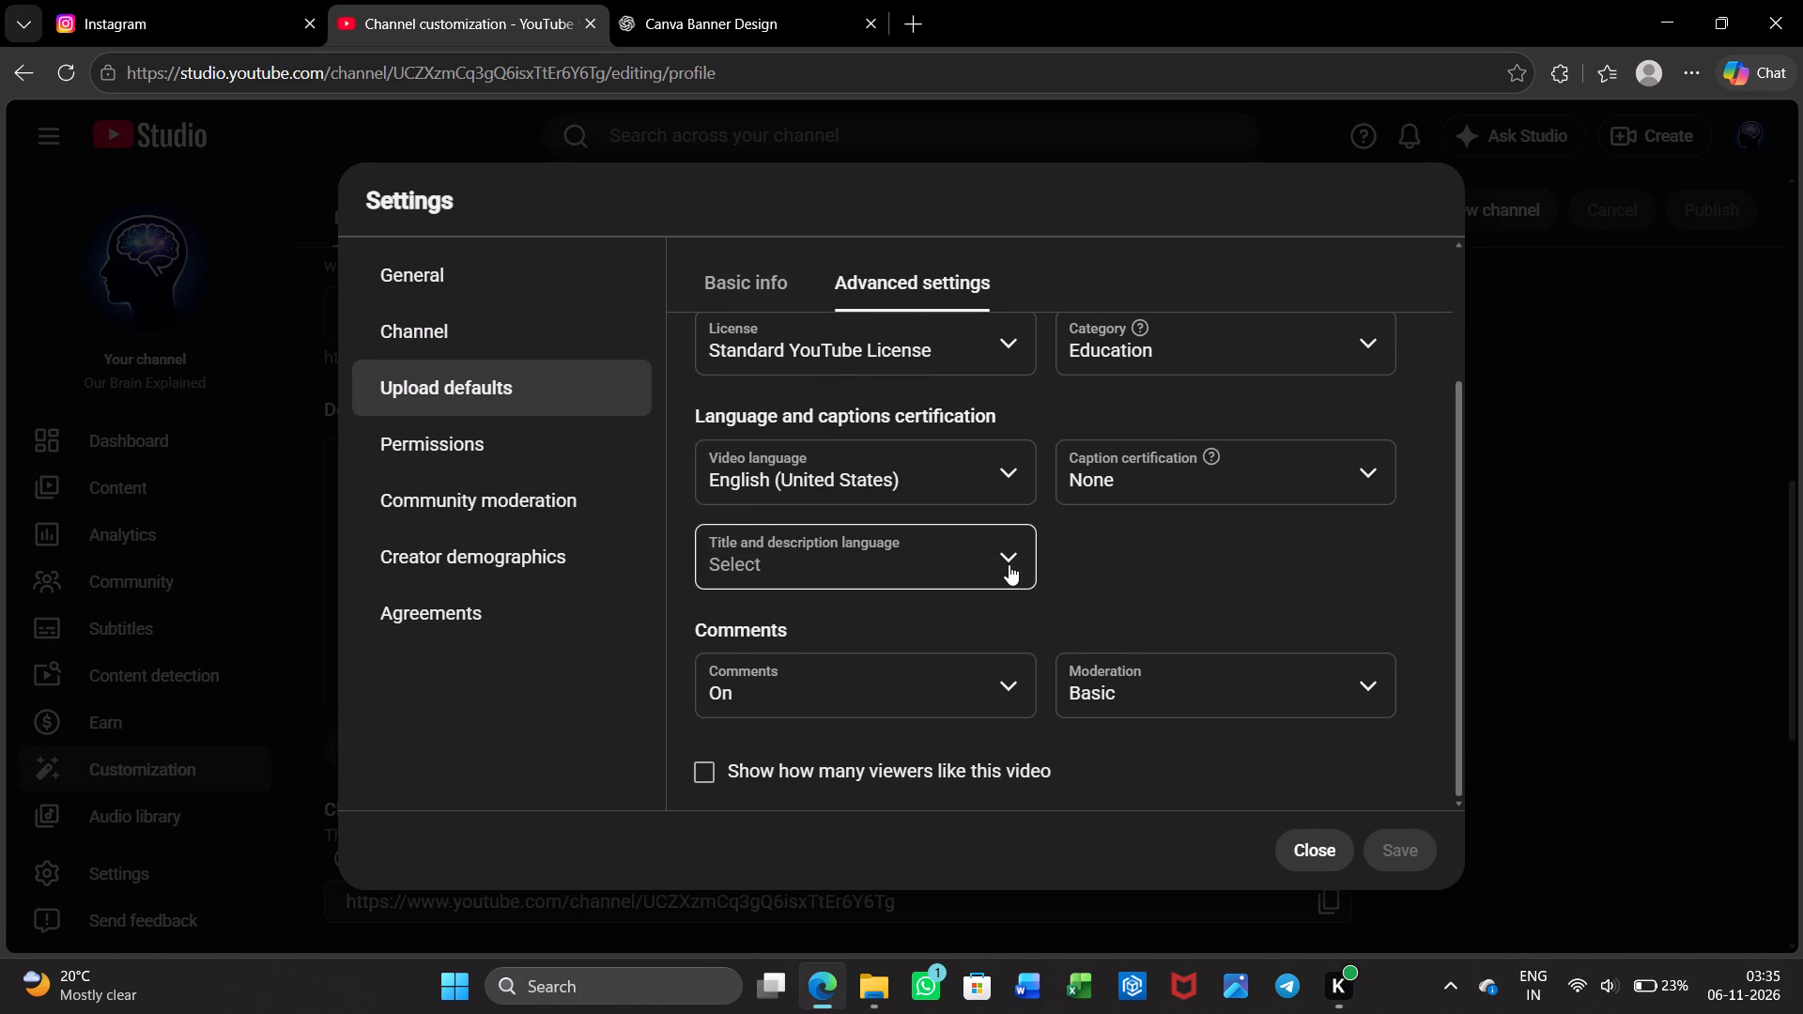
click(1009, 564)
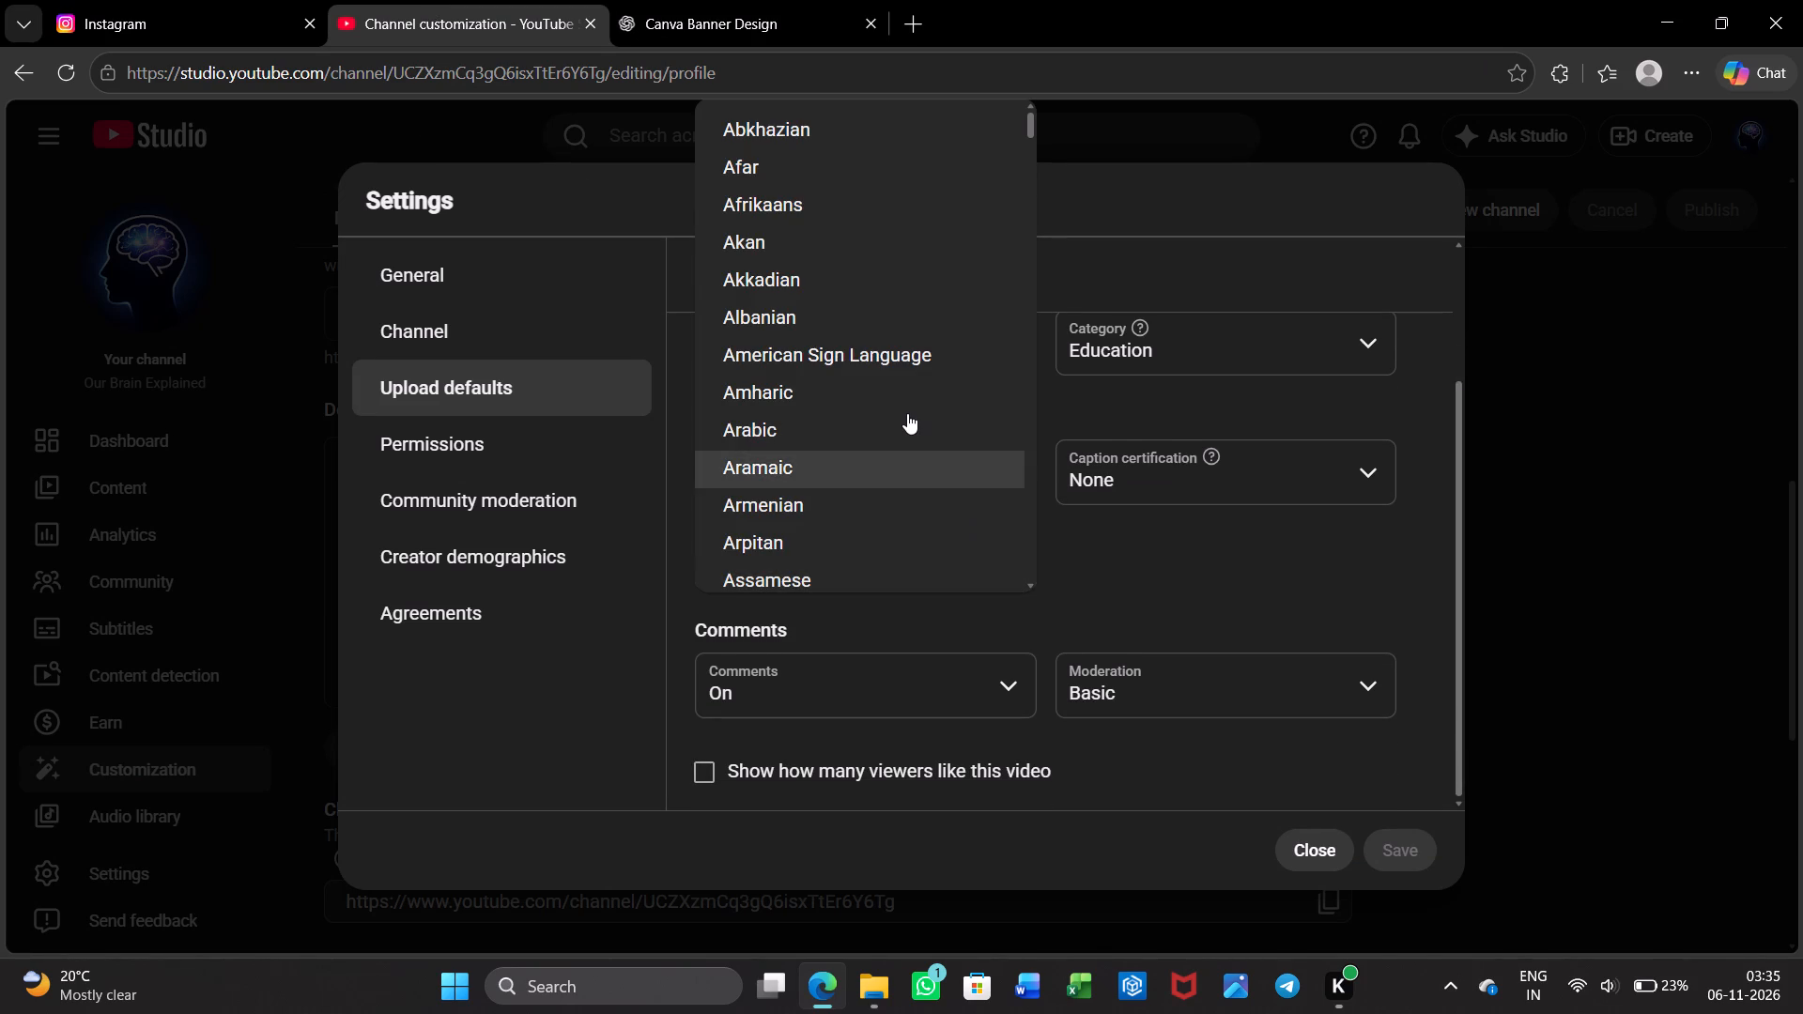
scroll(907, 413, down, 7)
scroll(907, 413, up, 3)
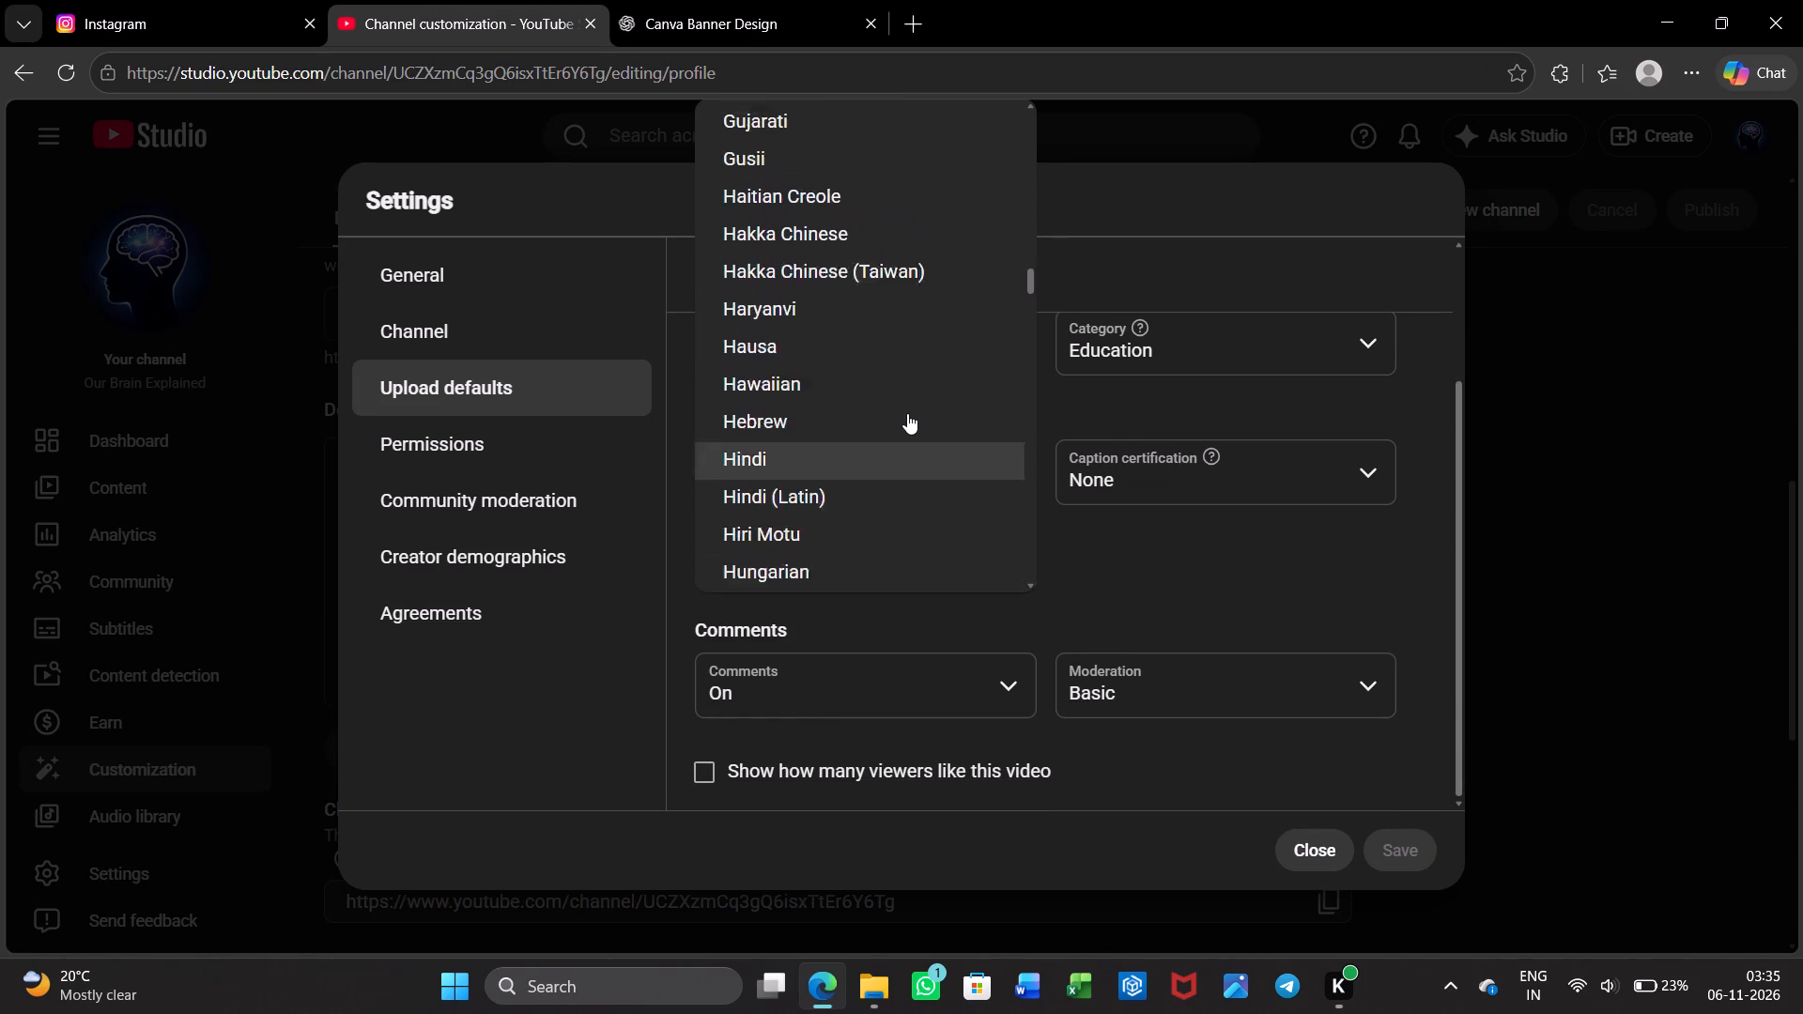
scroll(907, 413, up, 1)
scroll(907, 413, down, 2)
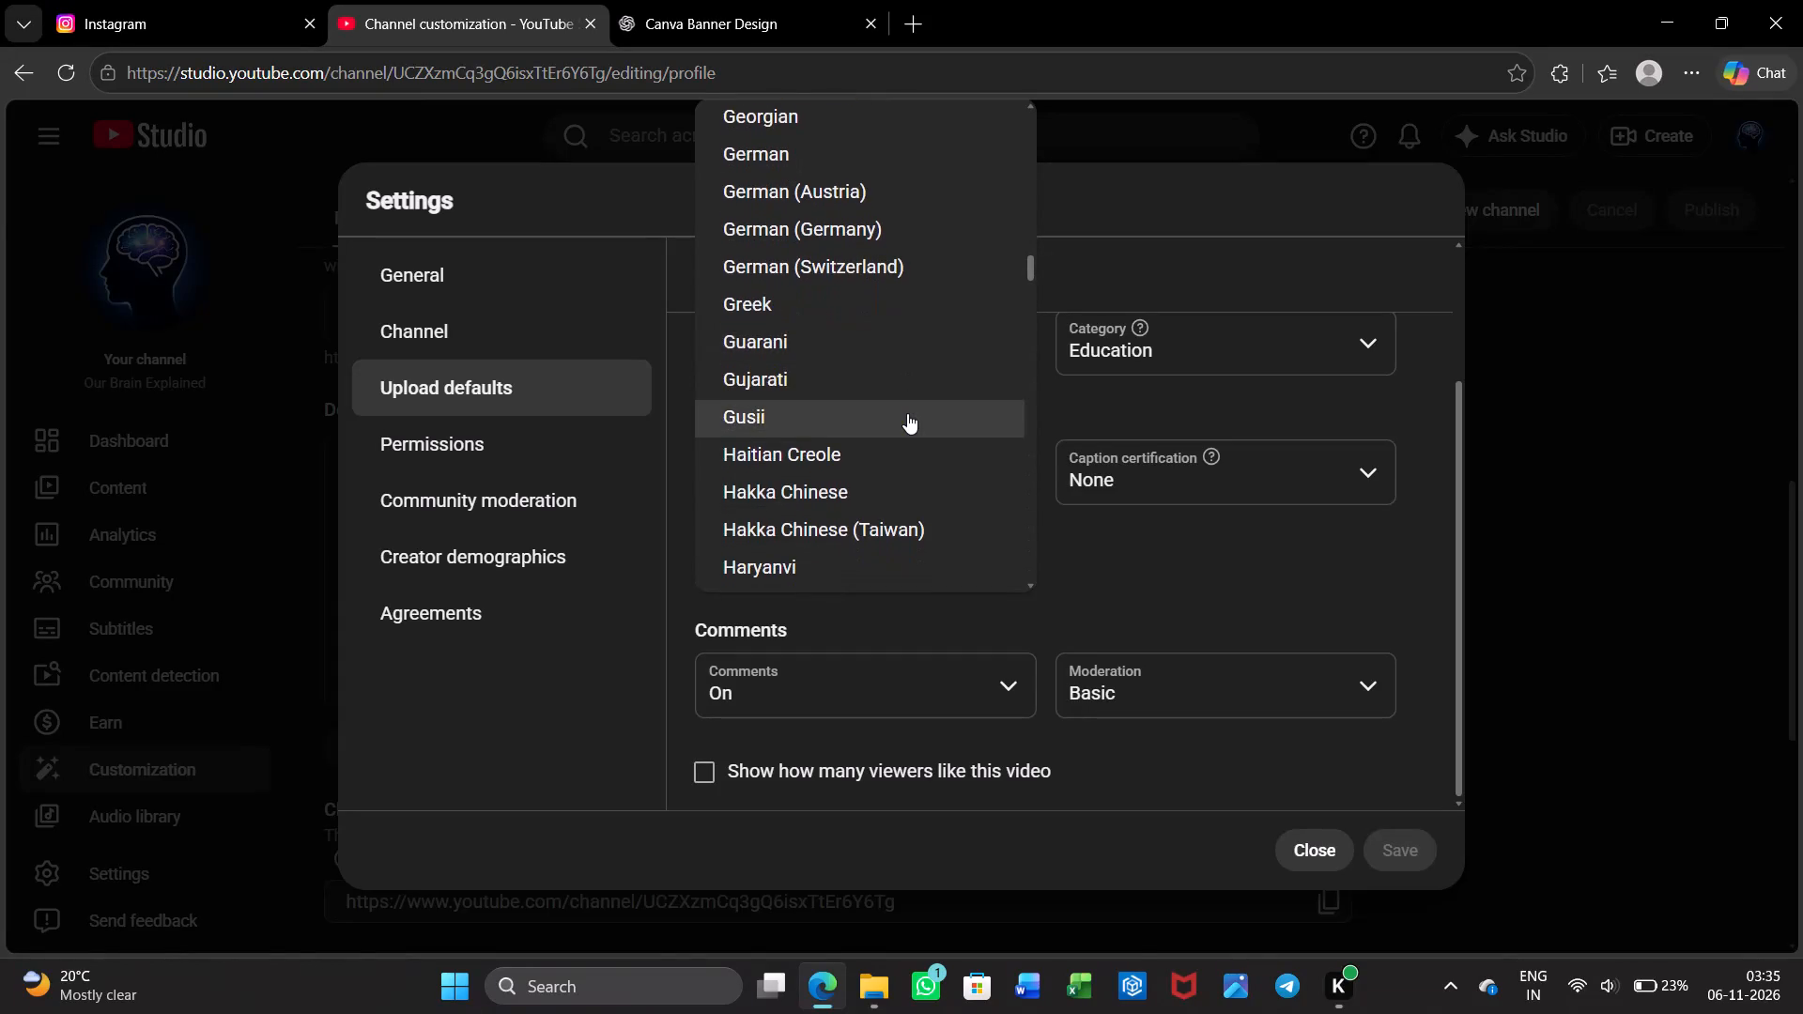
scroll(907, 413, down, 1)
scroll(907, 413, up, 1)
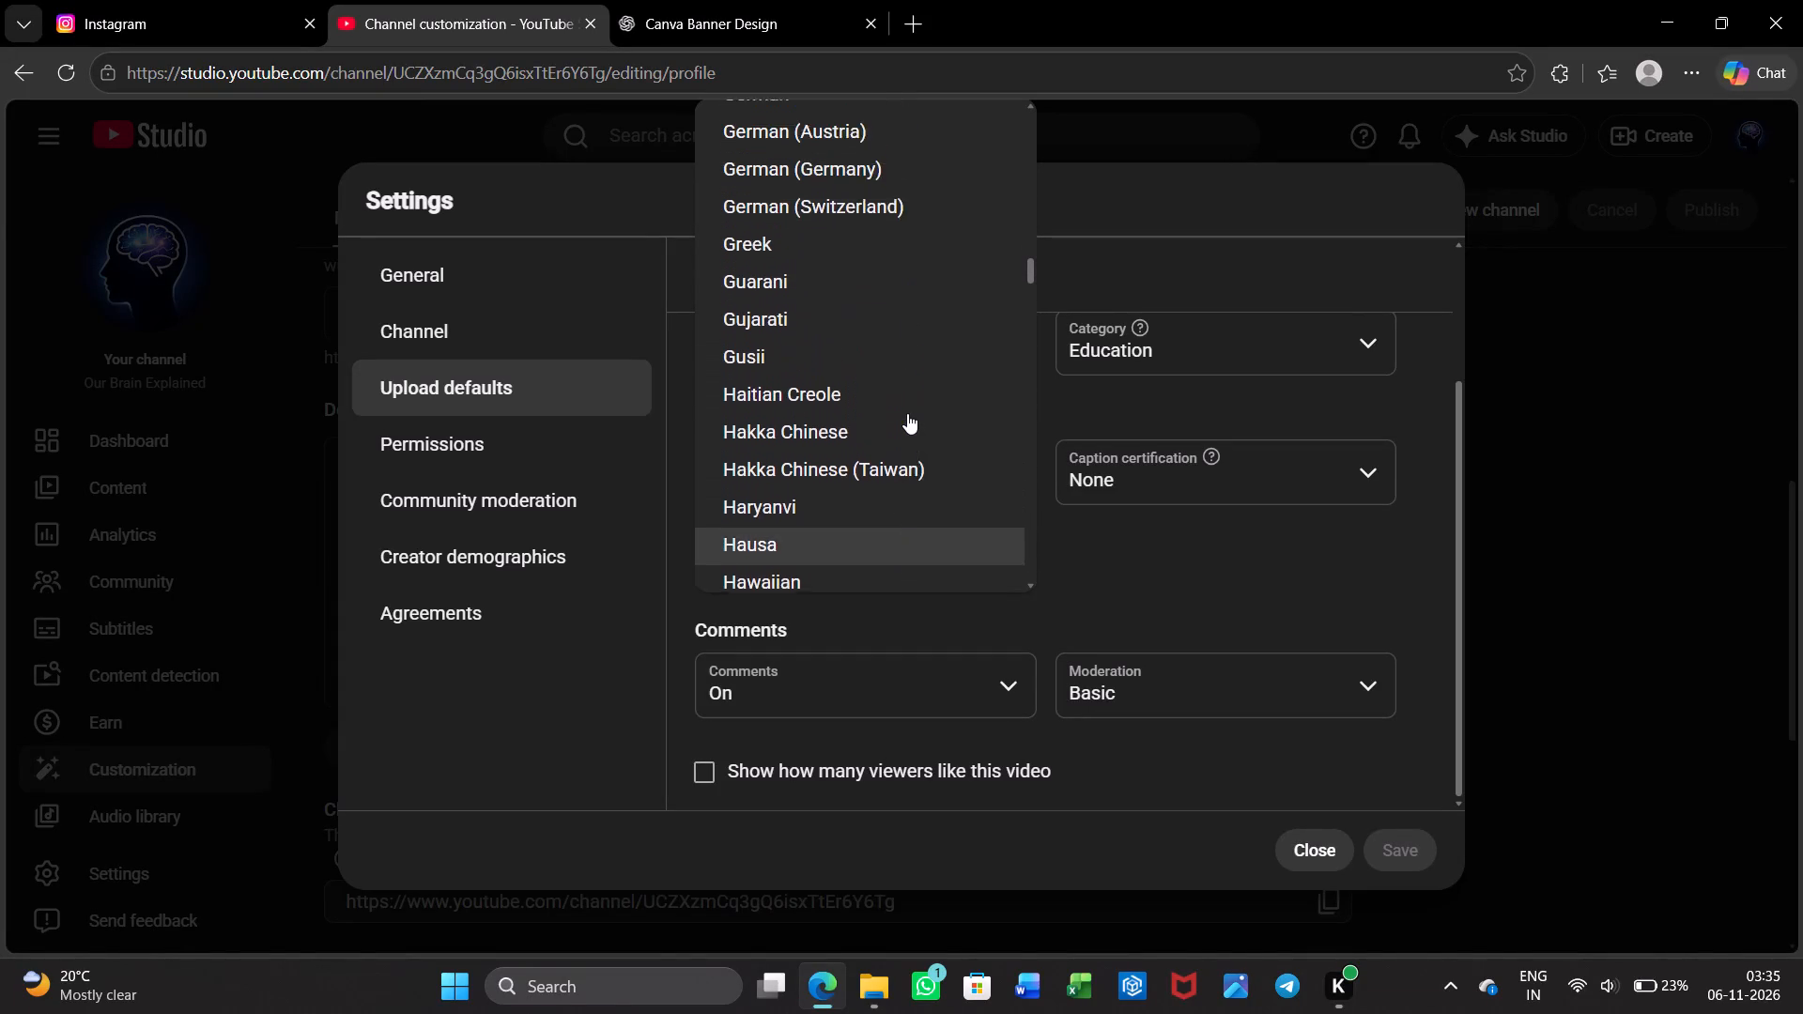
scroll(907, 413, up, 3)
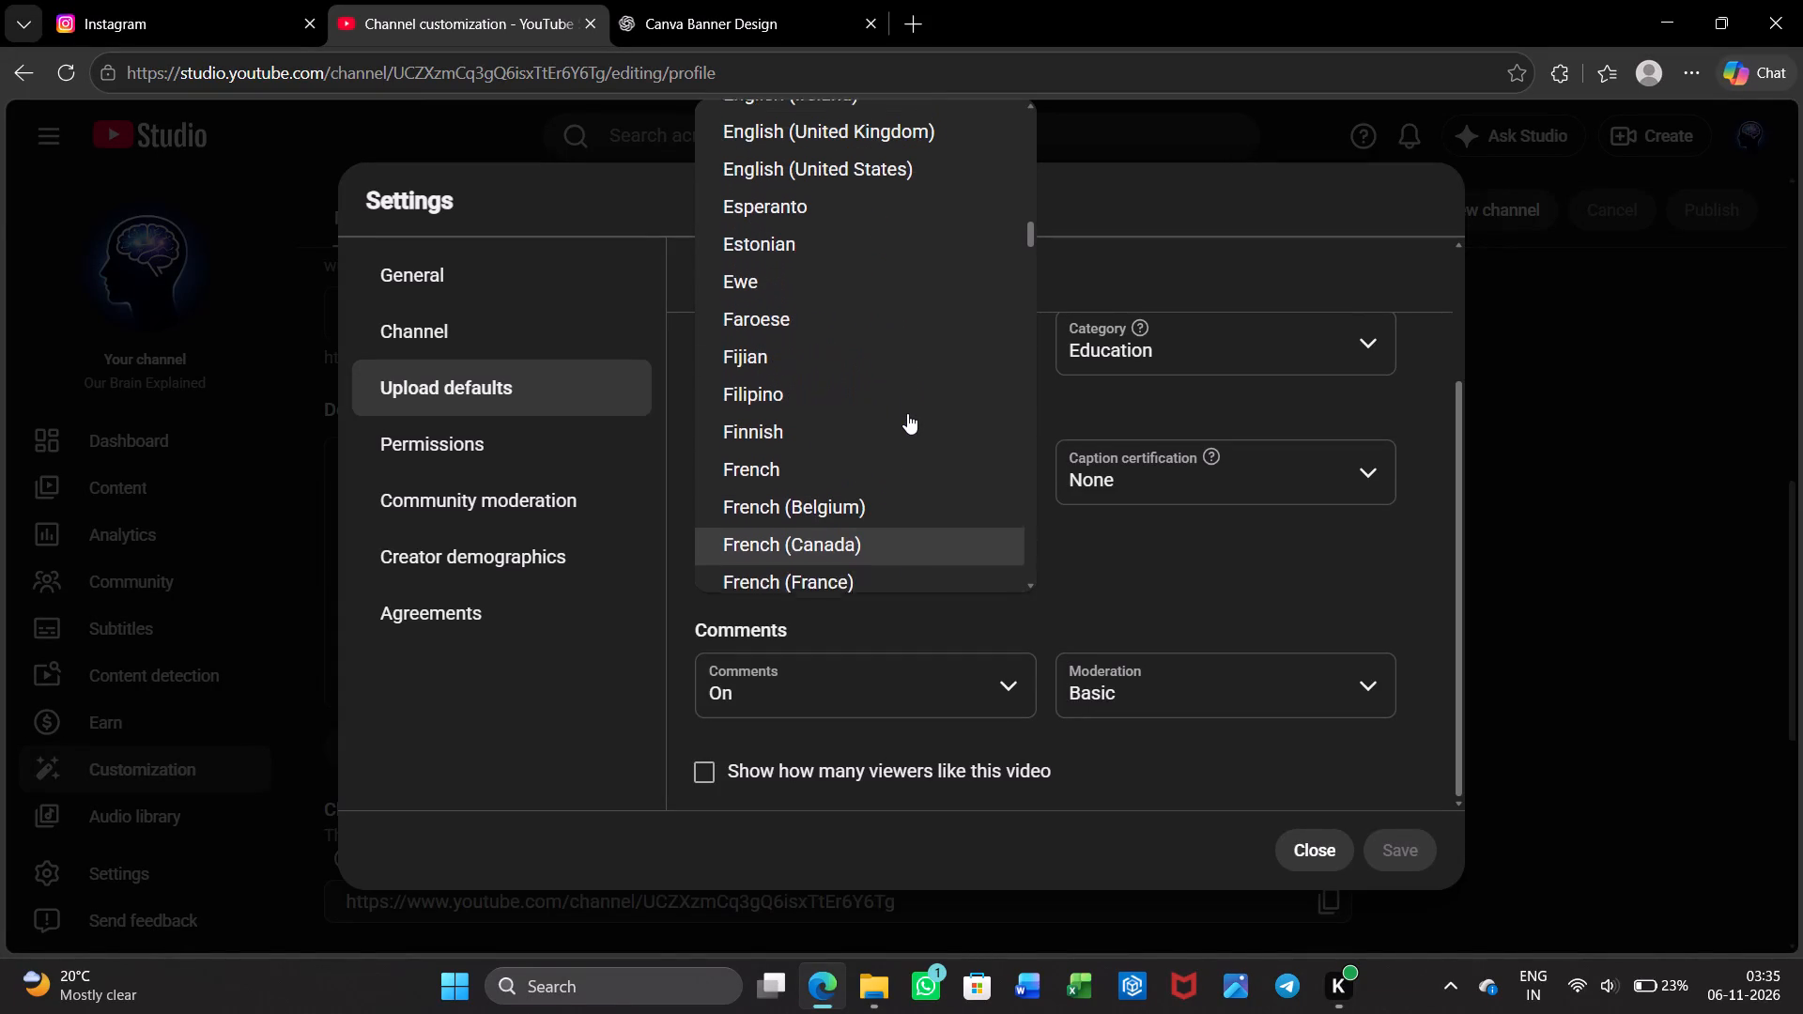
scroll(907, 413, up, 1)
click(868, 272)
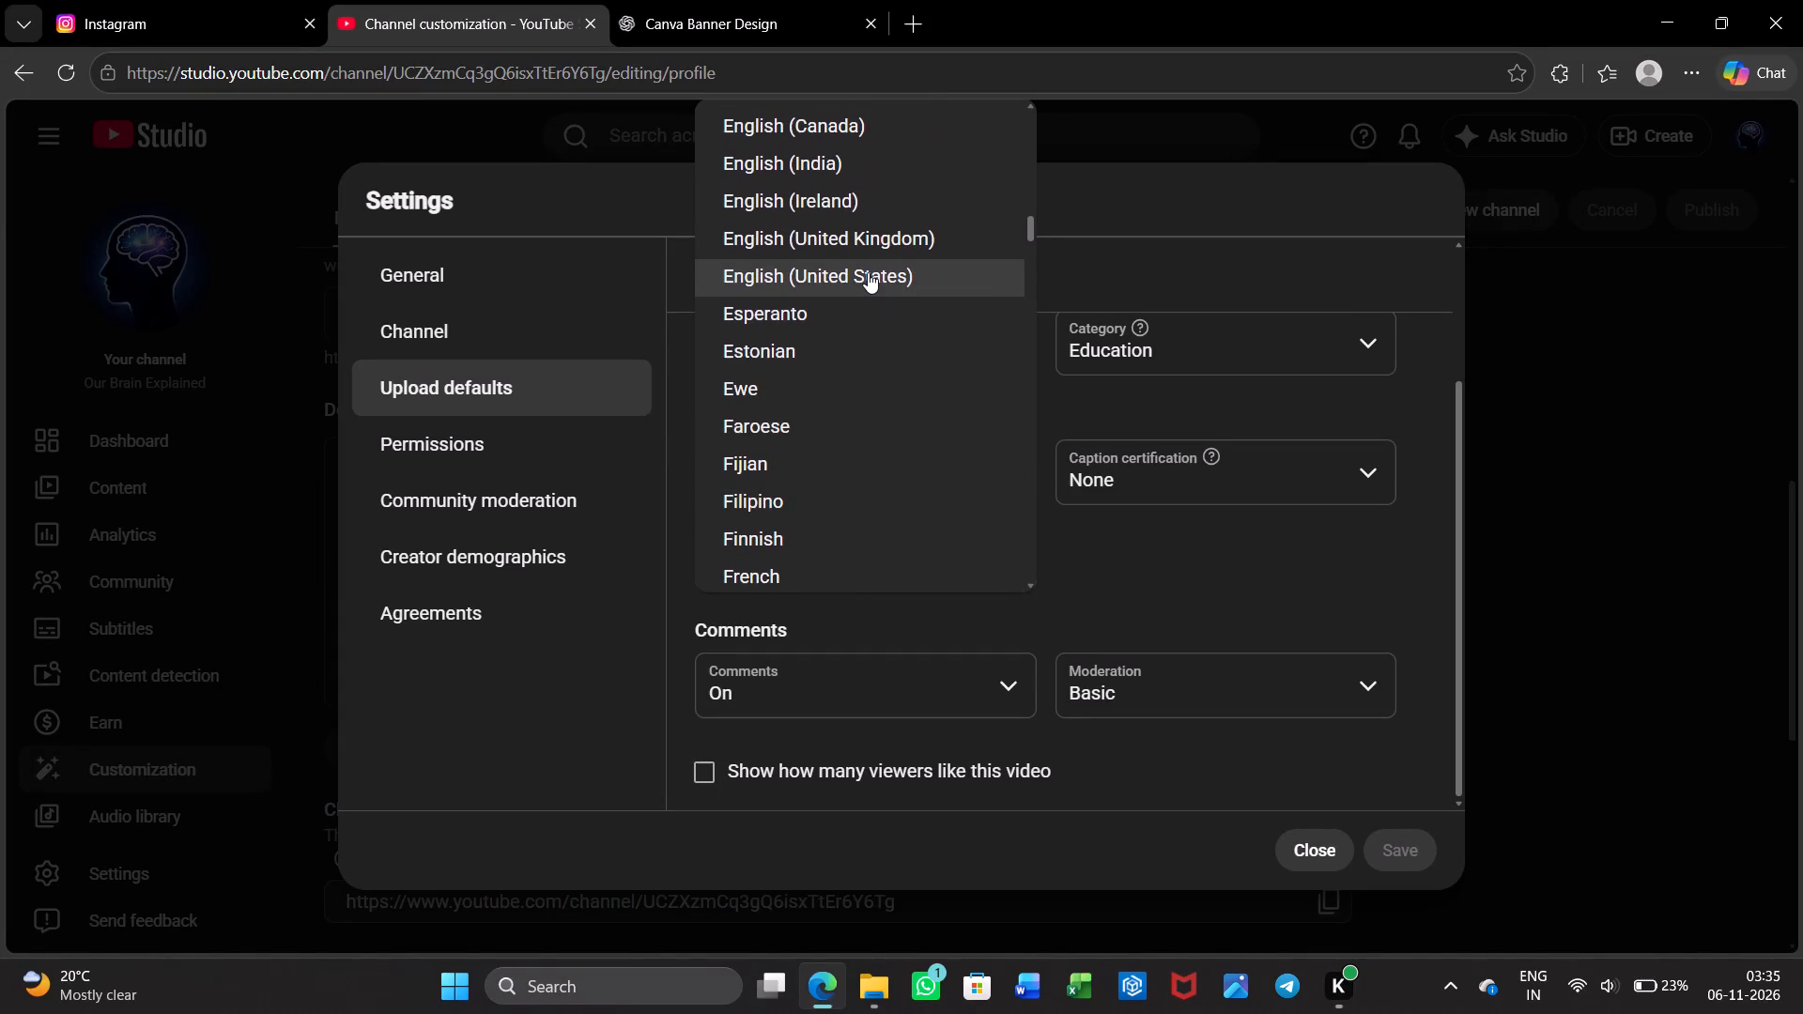
click(700, 0)
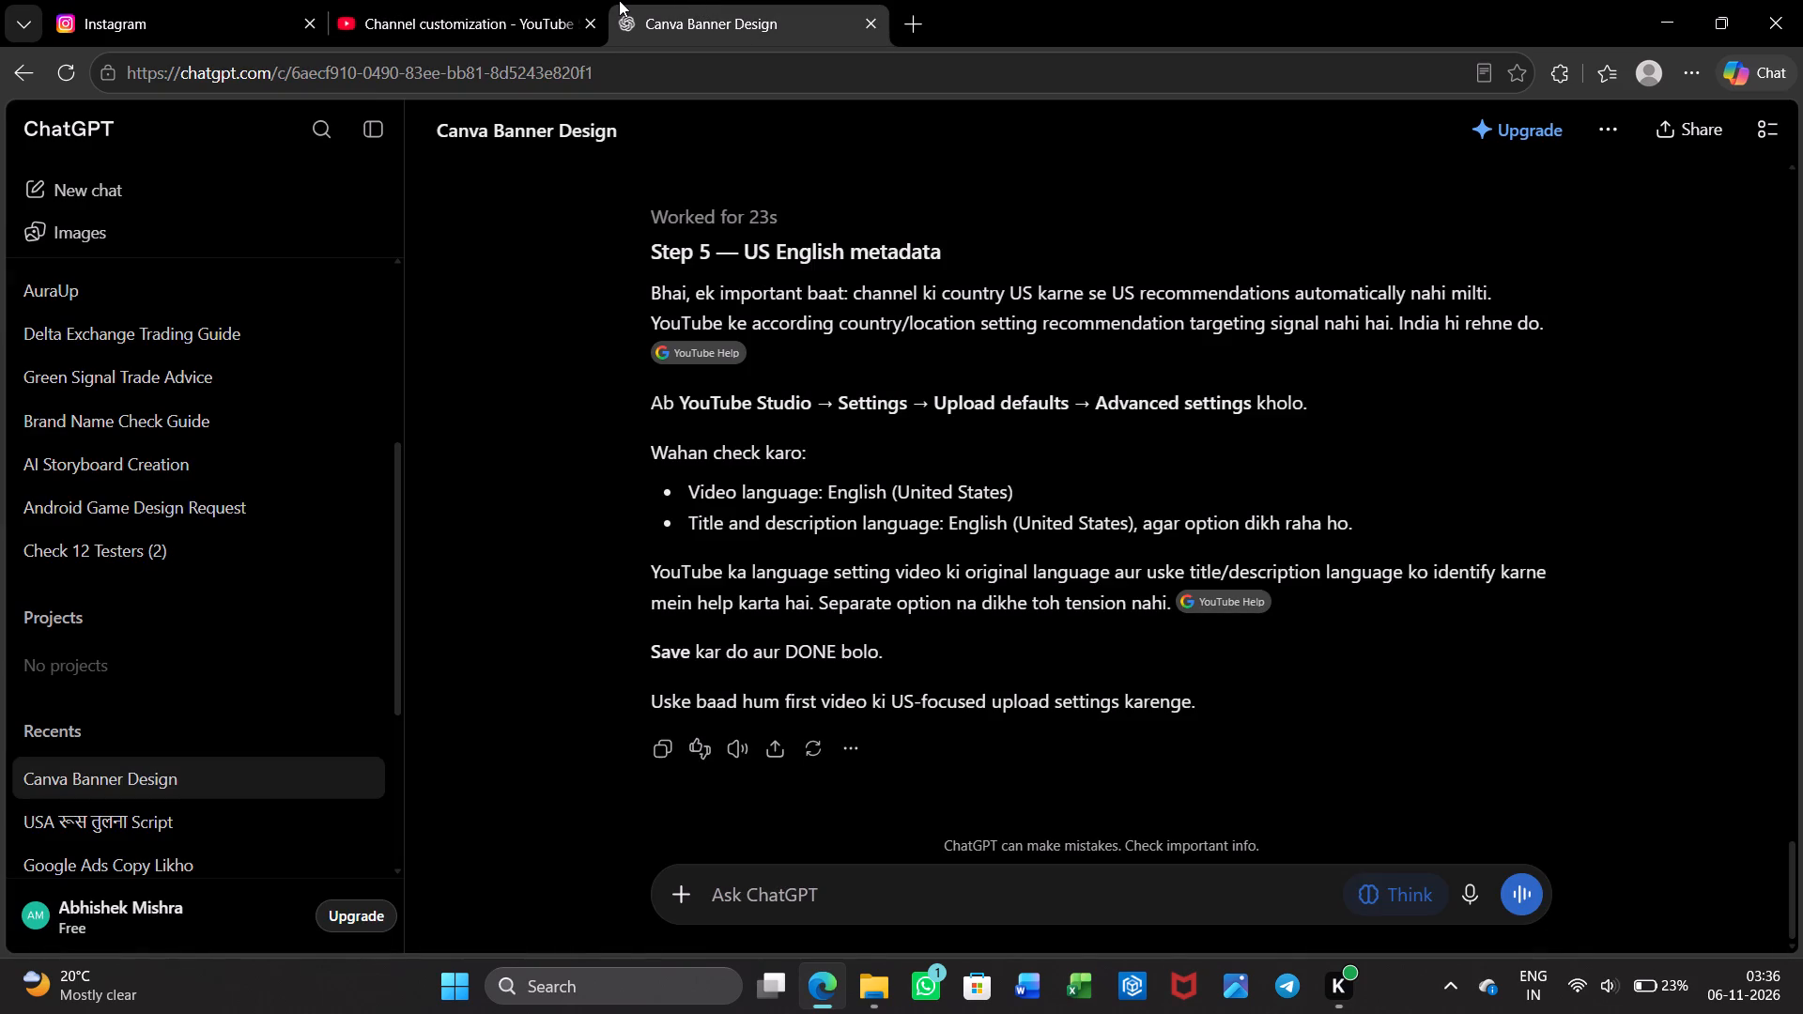
click(485, 1)
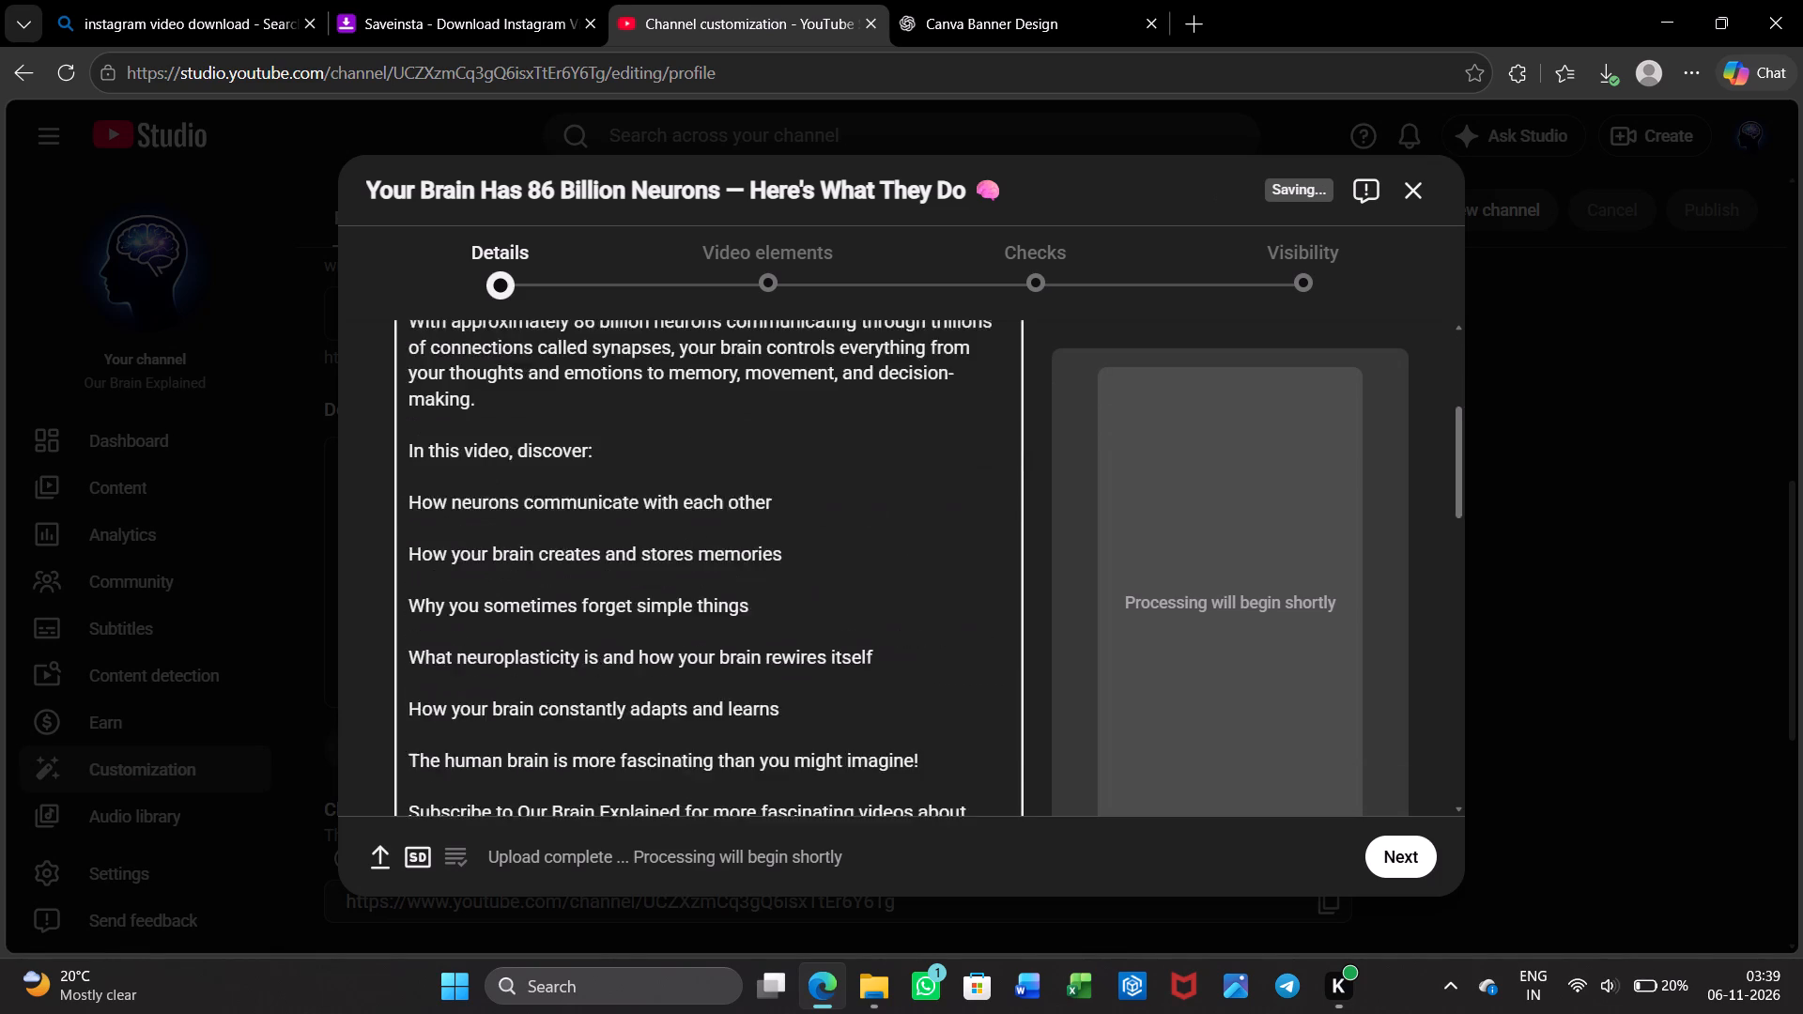
scroll(635, 583, down, 1)
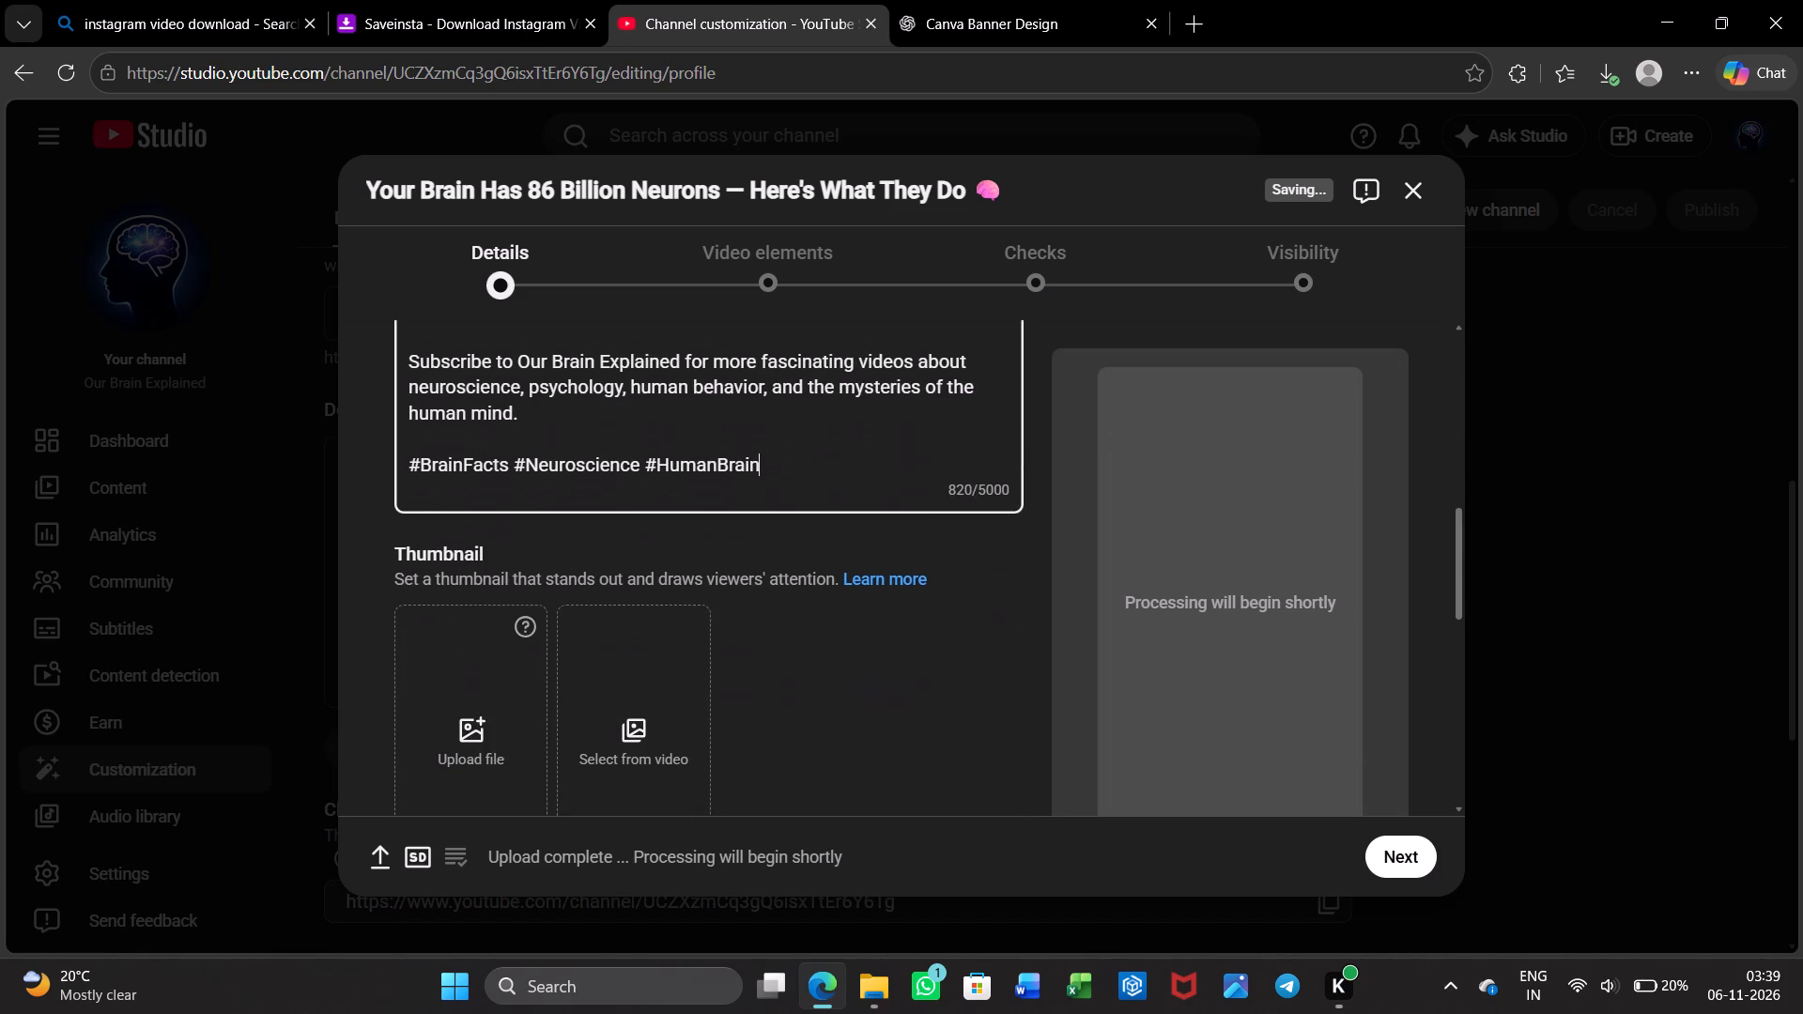
scroll(800, 665, down, 1)
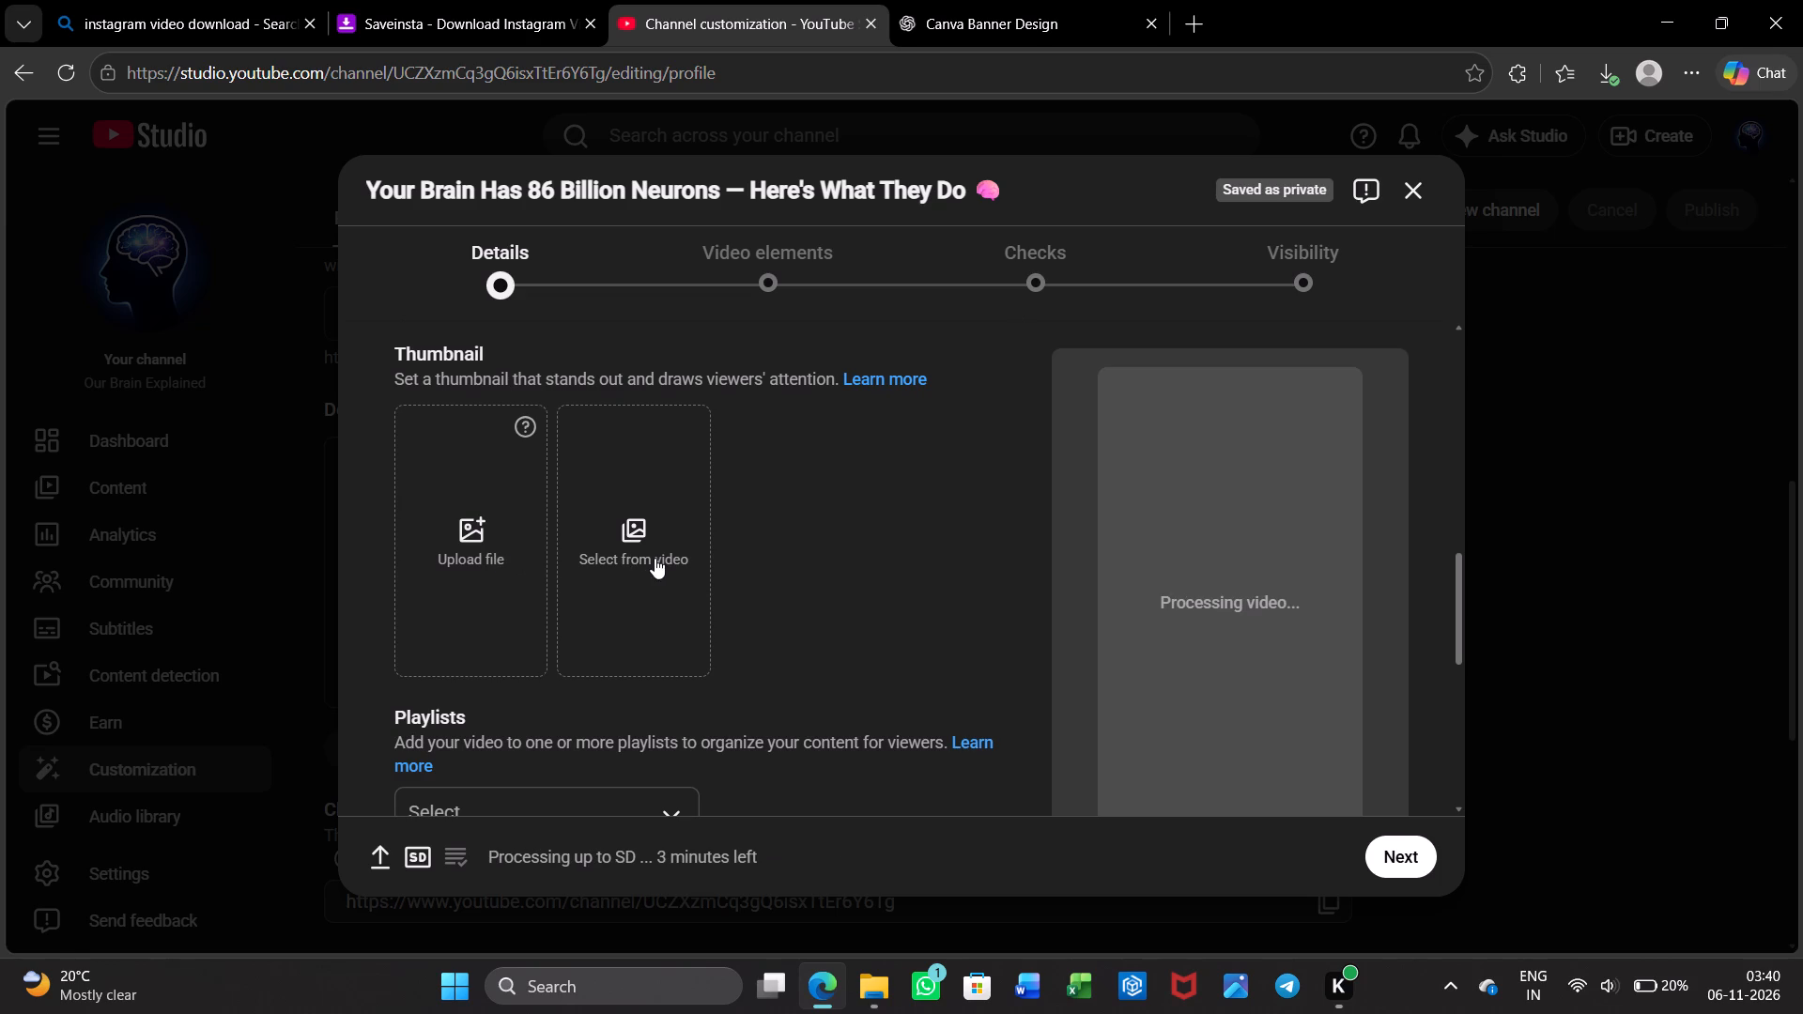
click(620, 533)
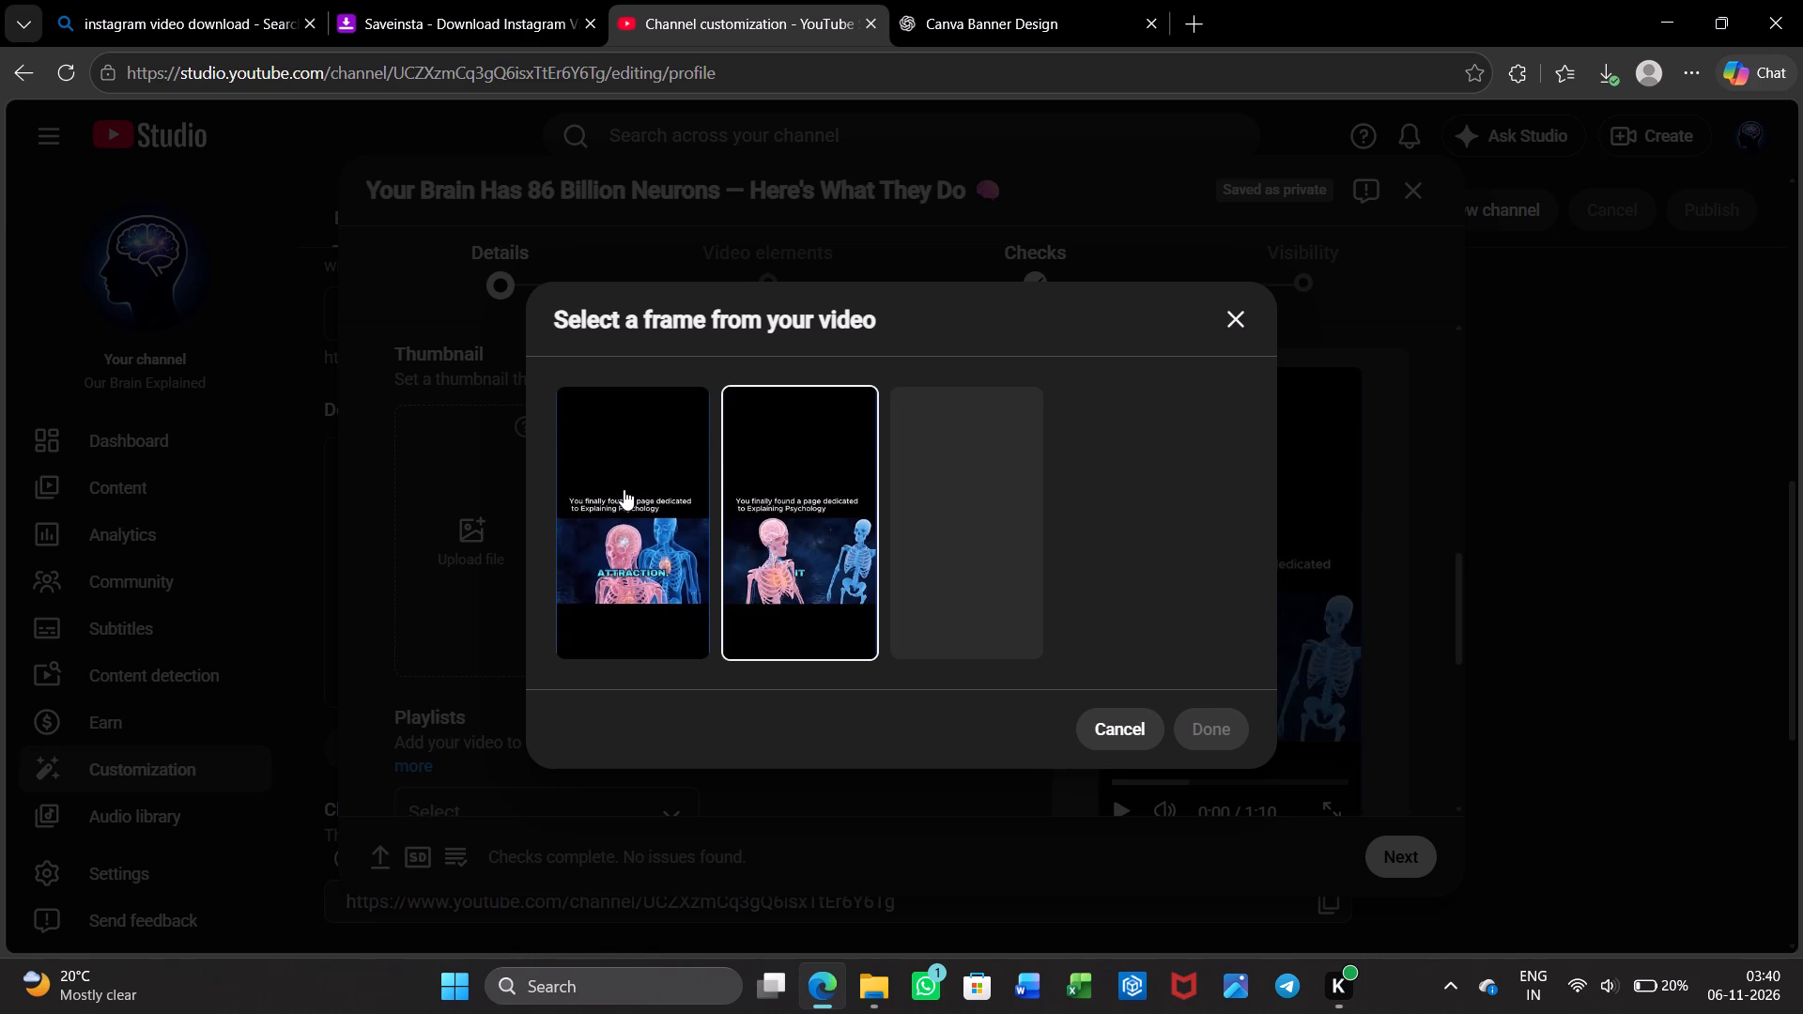
click(972, 566)
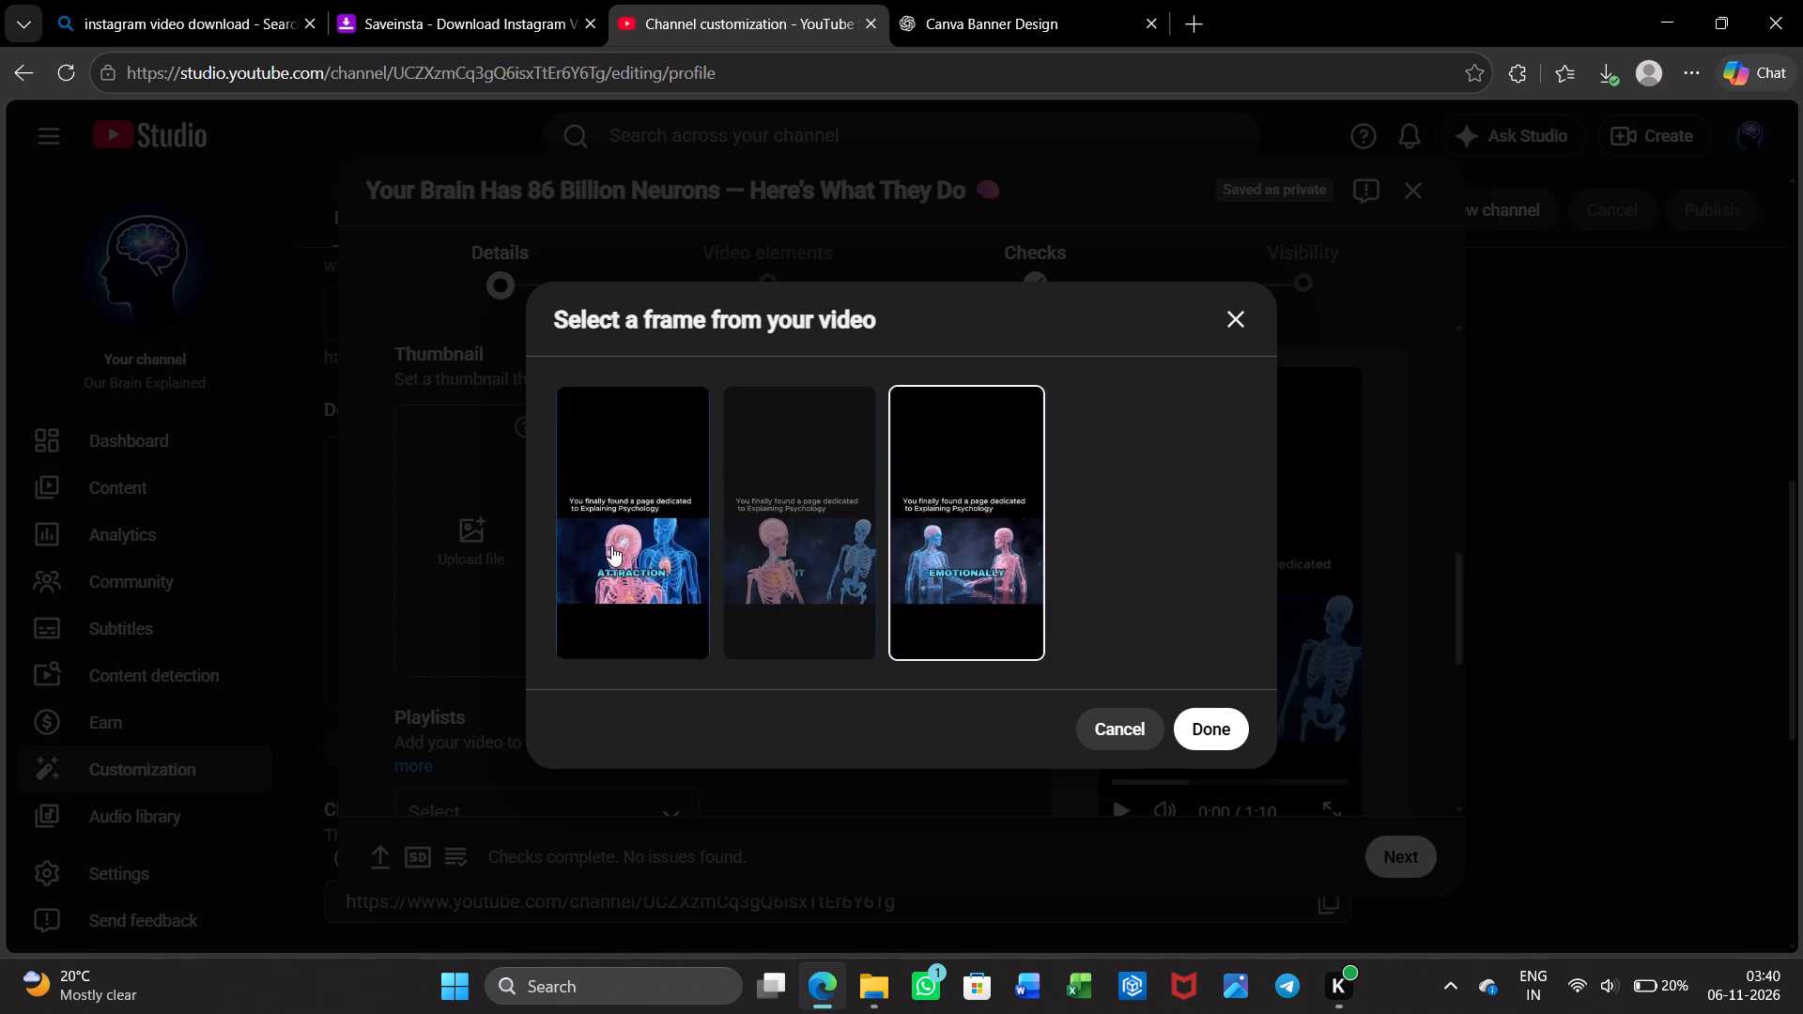
click(613, 544)
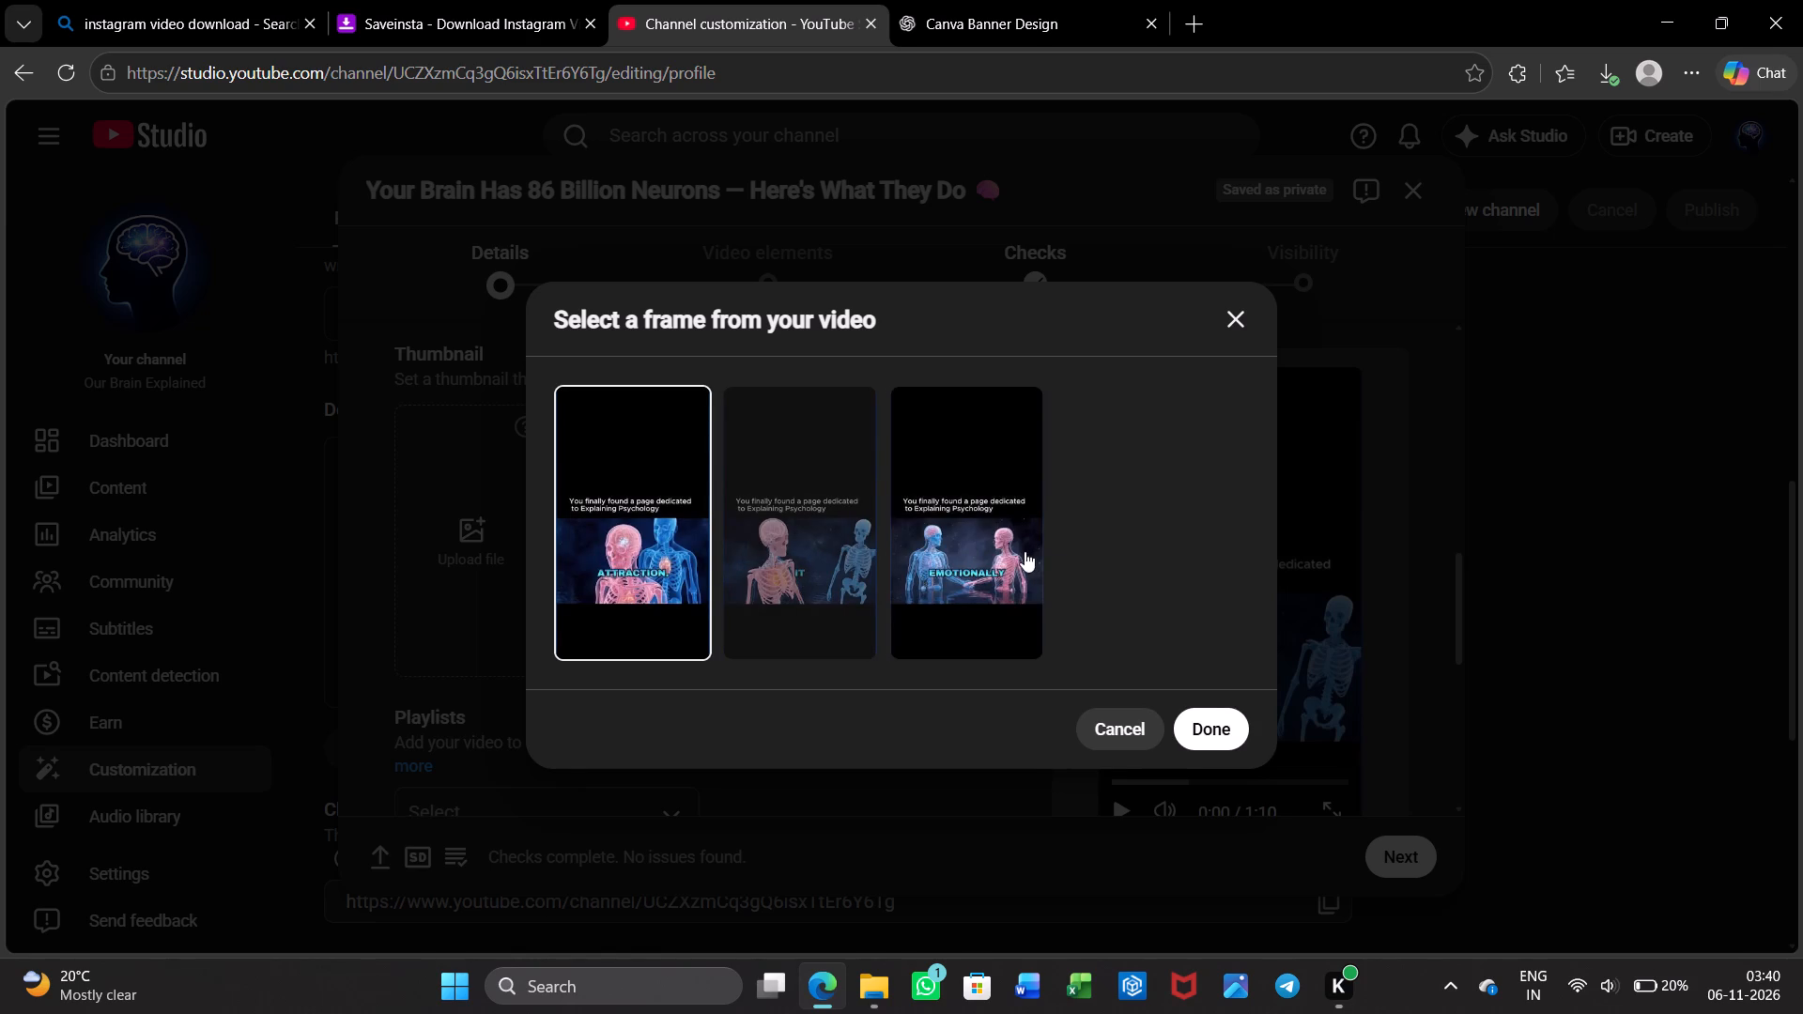
click(1001, 551)
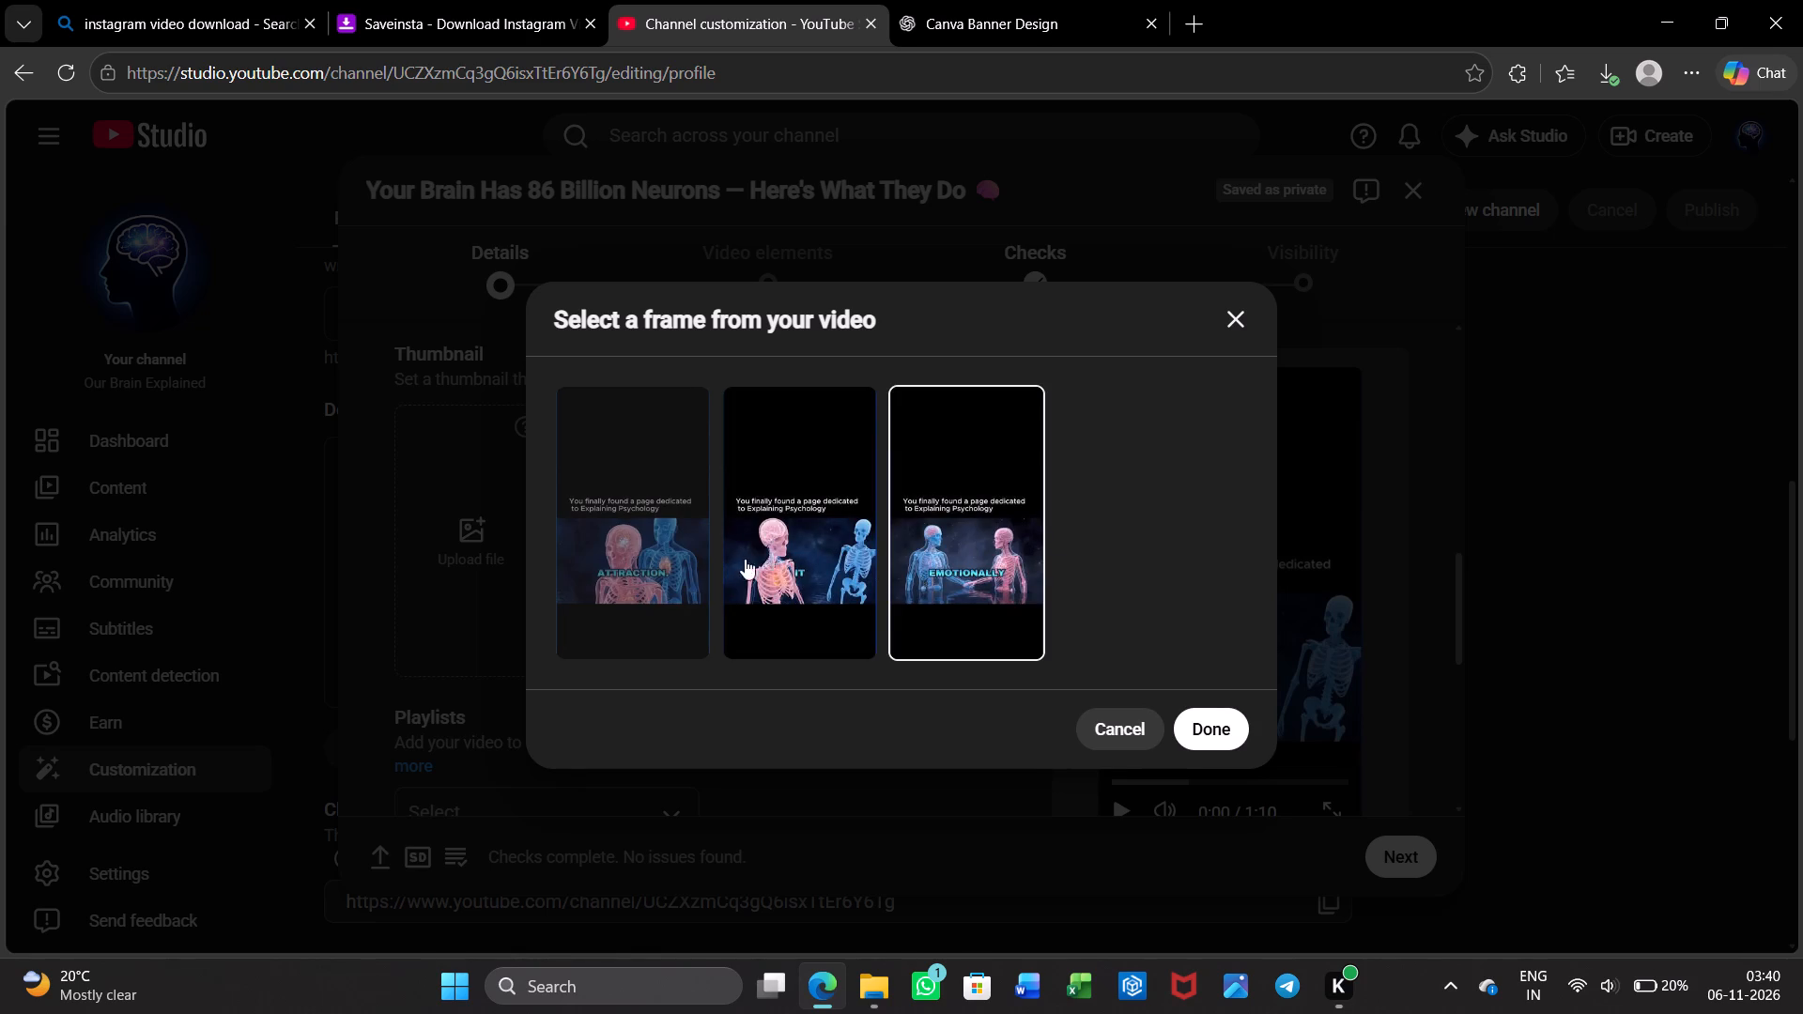
click(676, 547)
click(1211, 740)
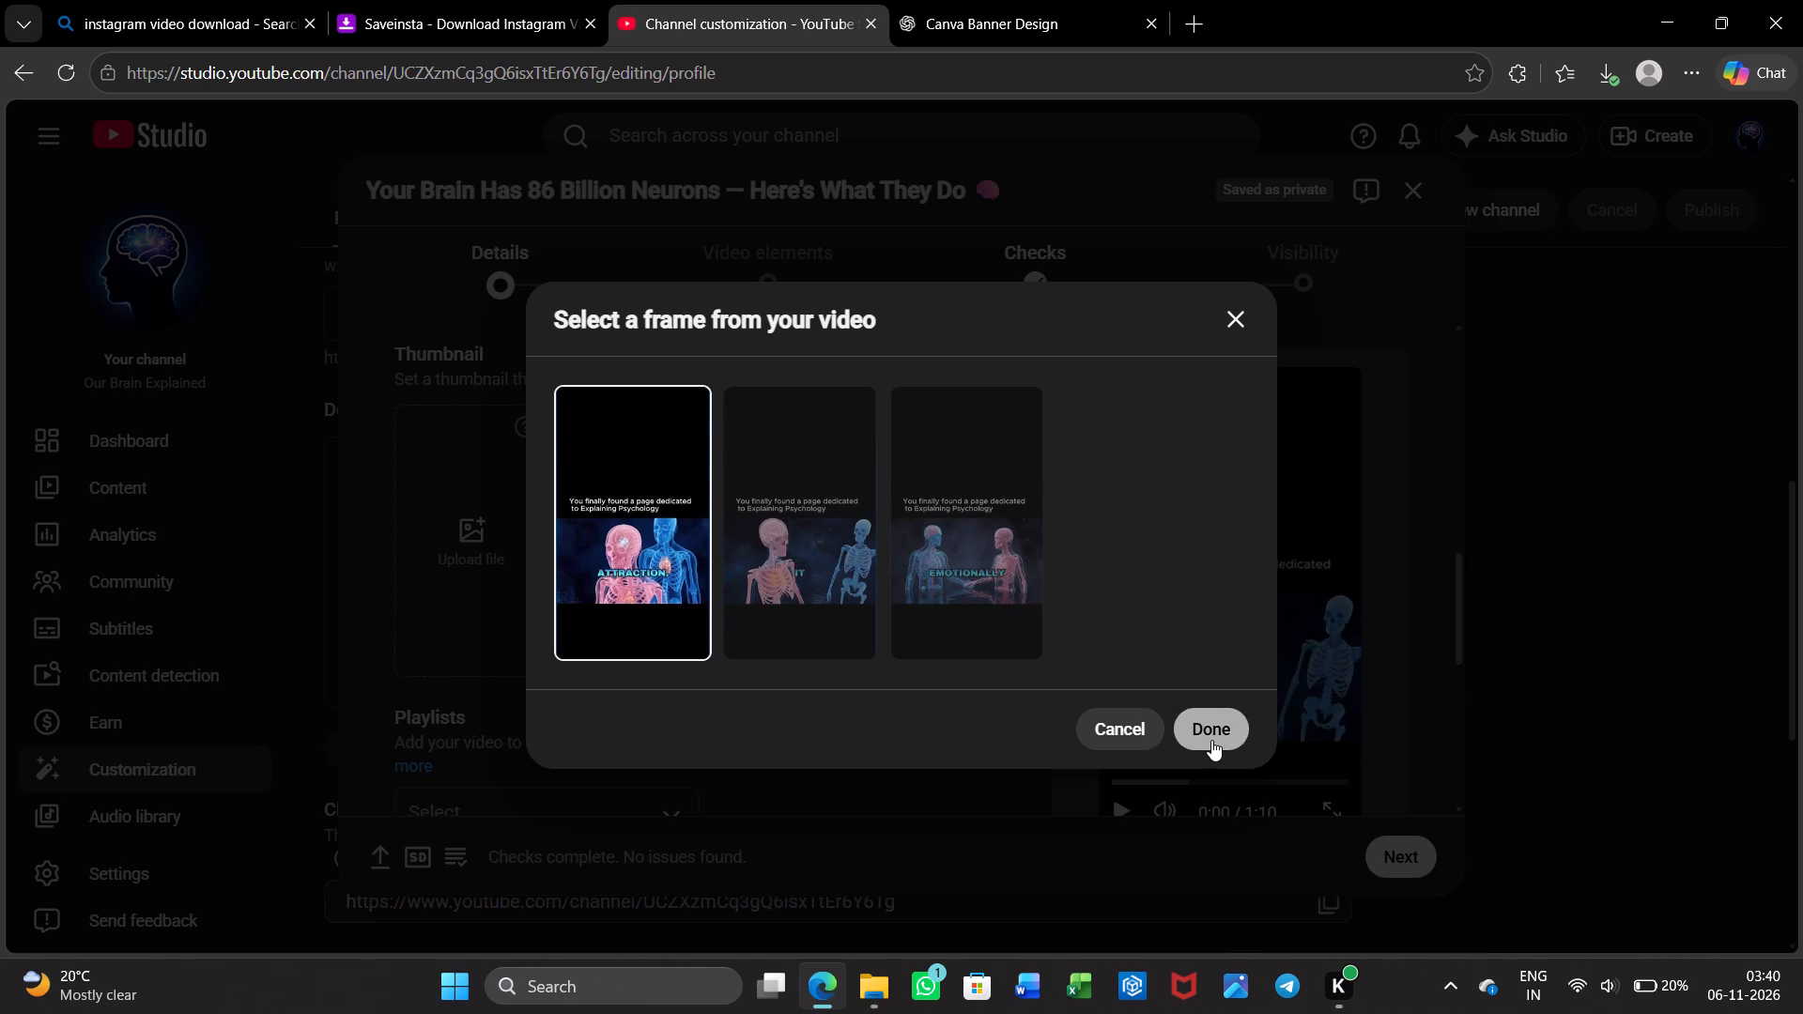
Copy ChatGPT's TAGS block, from "human brain" through "neurons explained", and append it below the hashtags in the video description.
scroll(822, 674, down, 1)
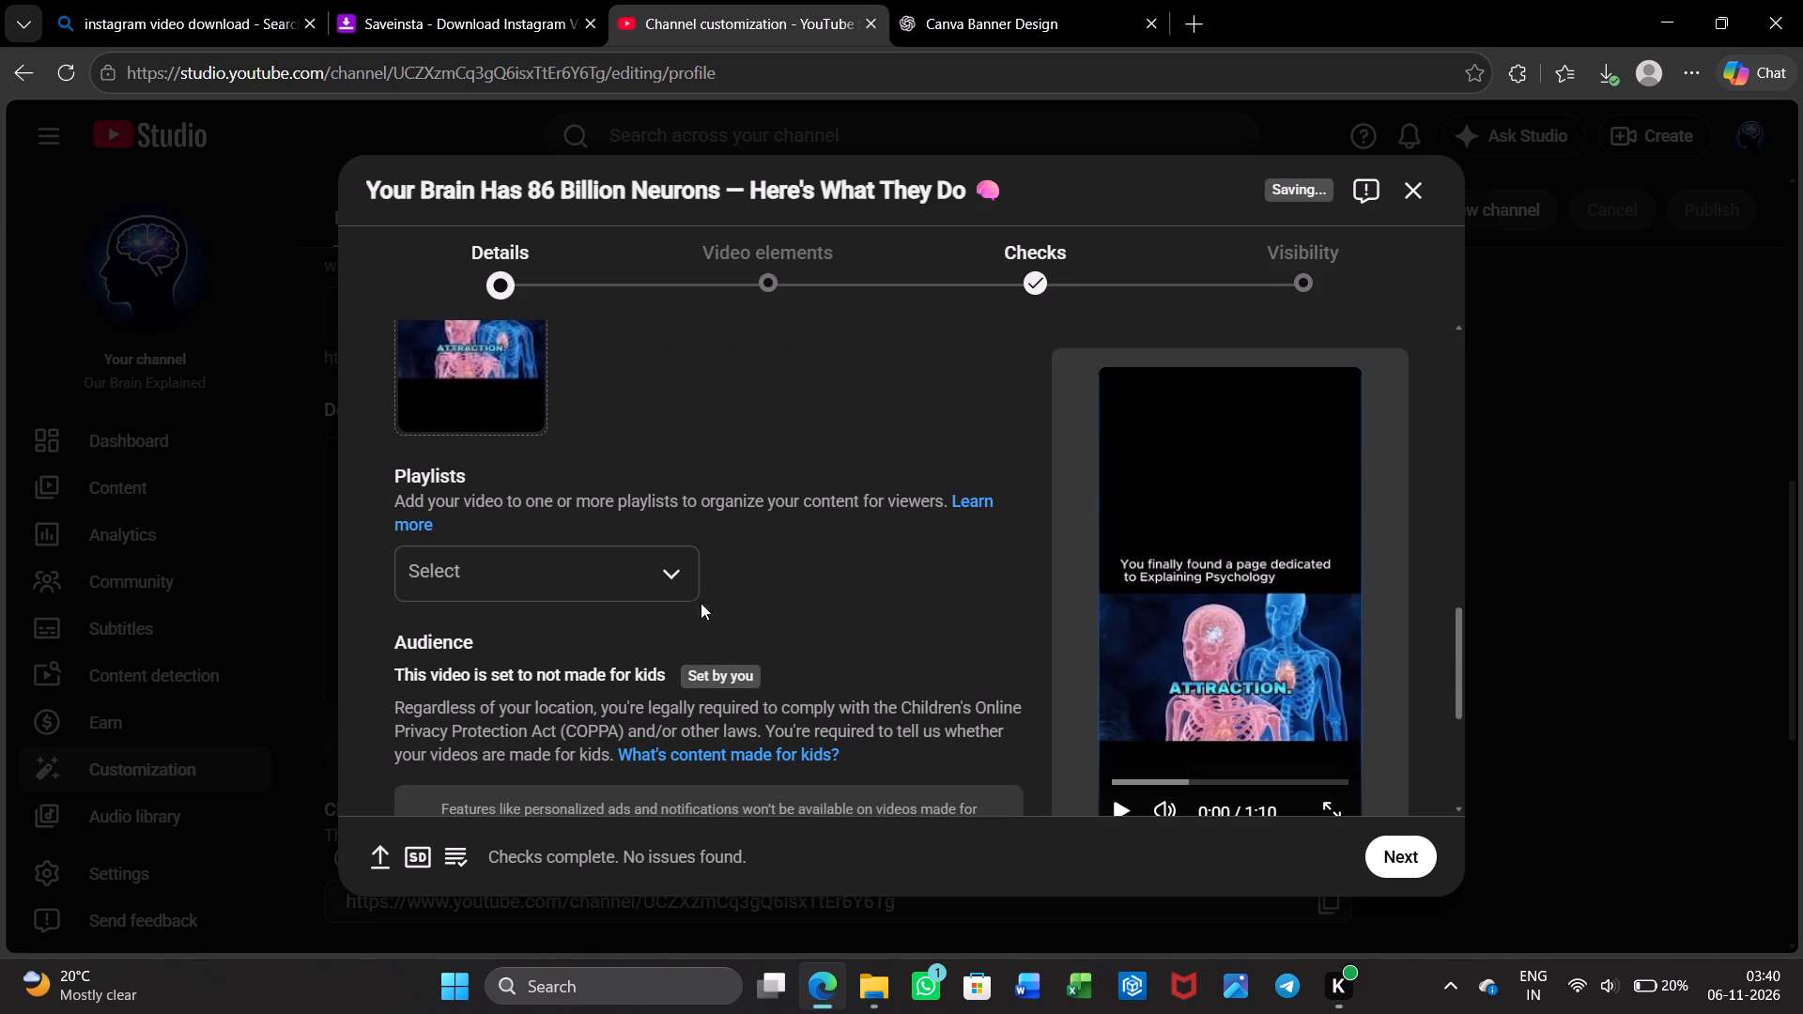
scroll(794, 623, down, 1)
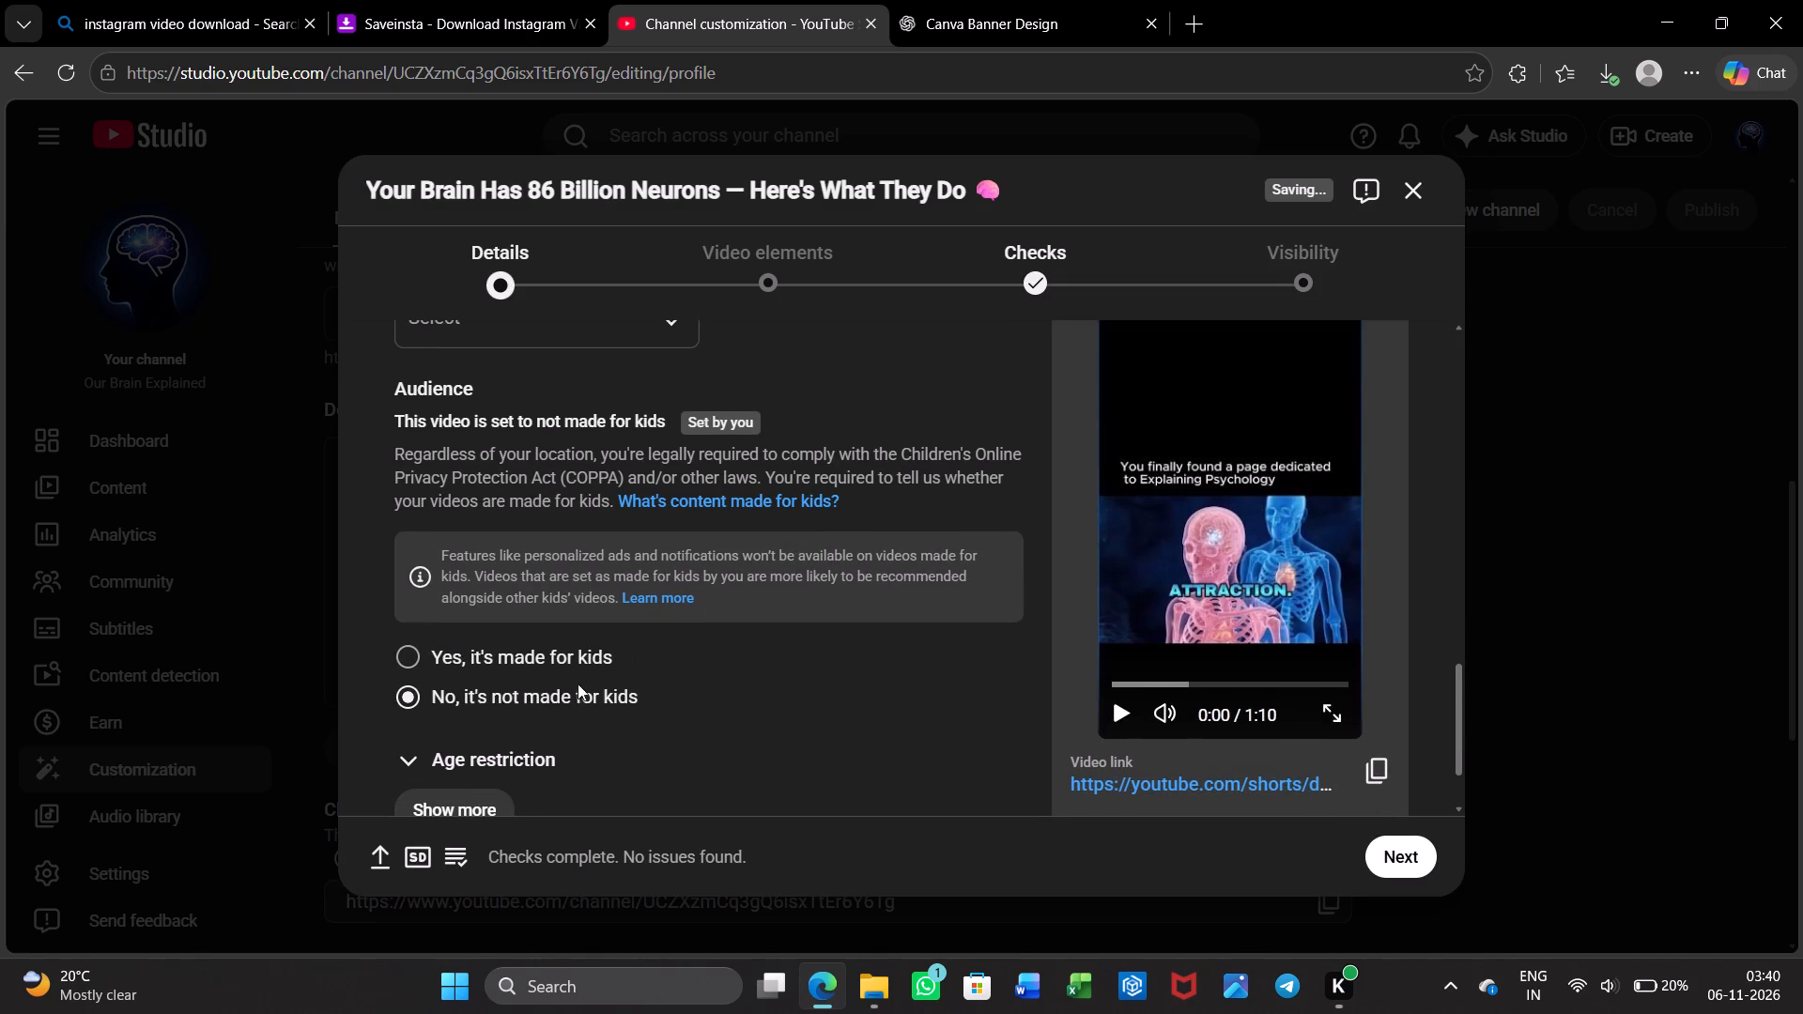
scroll(576, 685, down, 1)
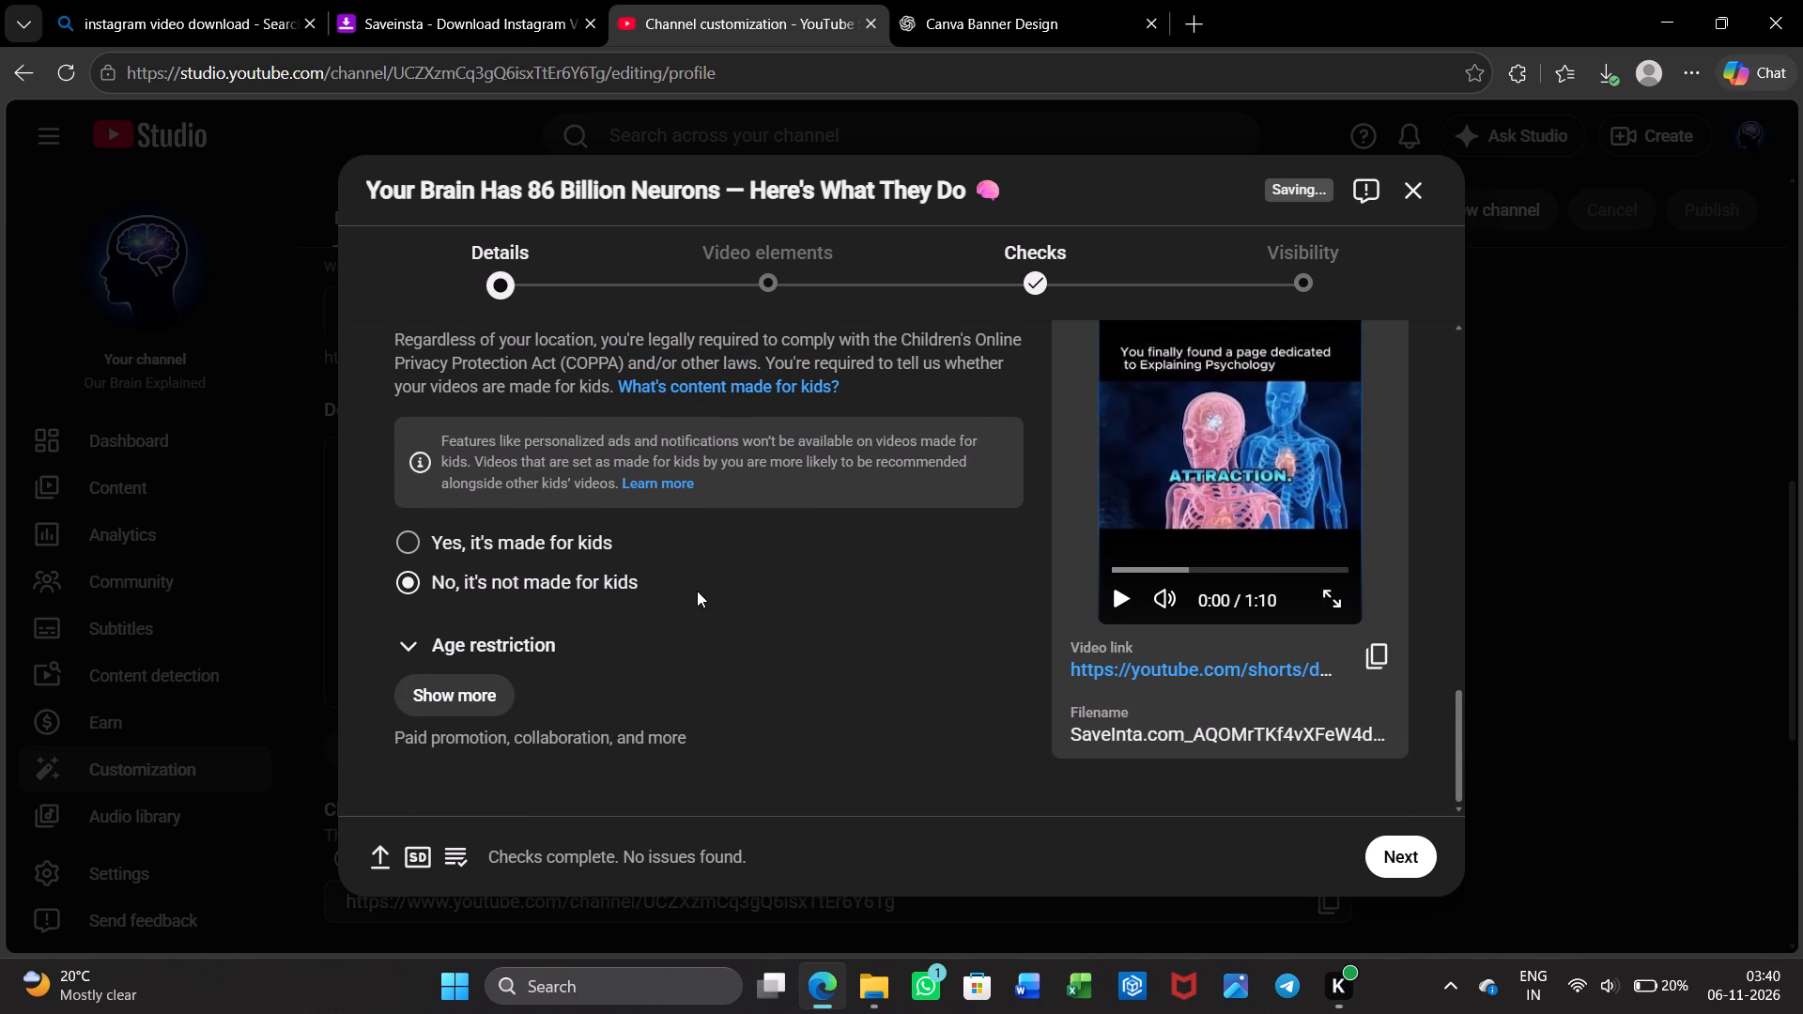
scroll(697, 591, up, 1)
click(949, 0)
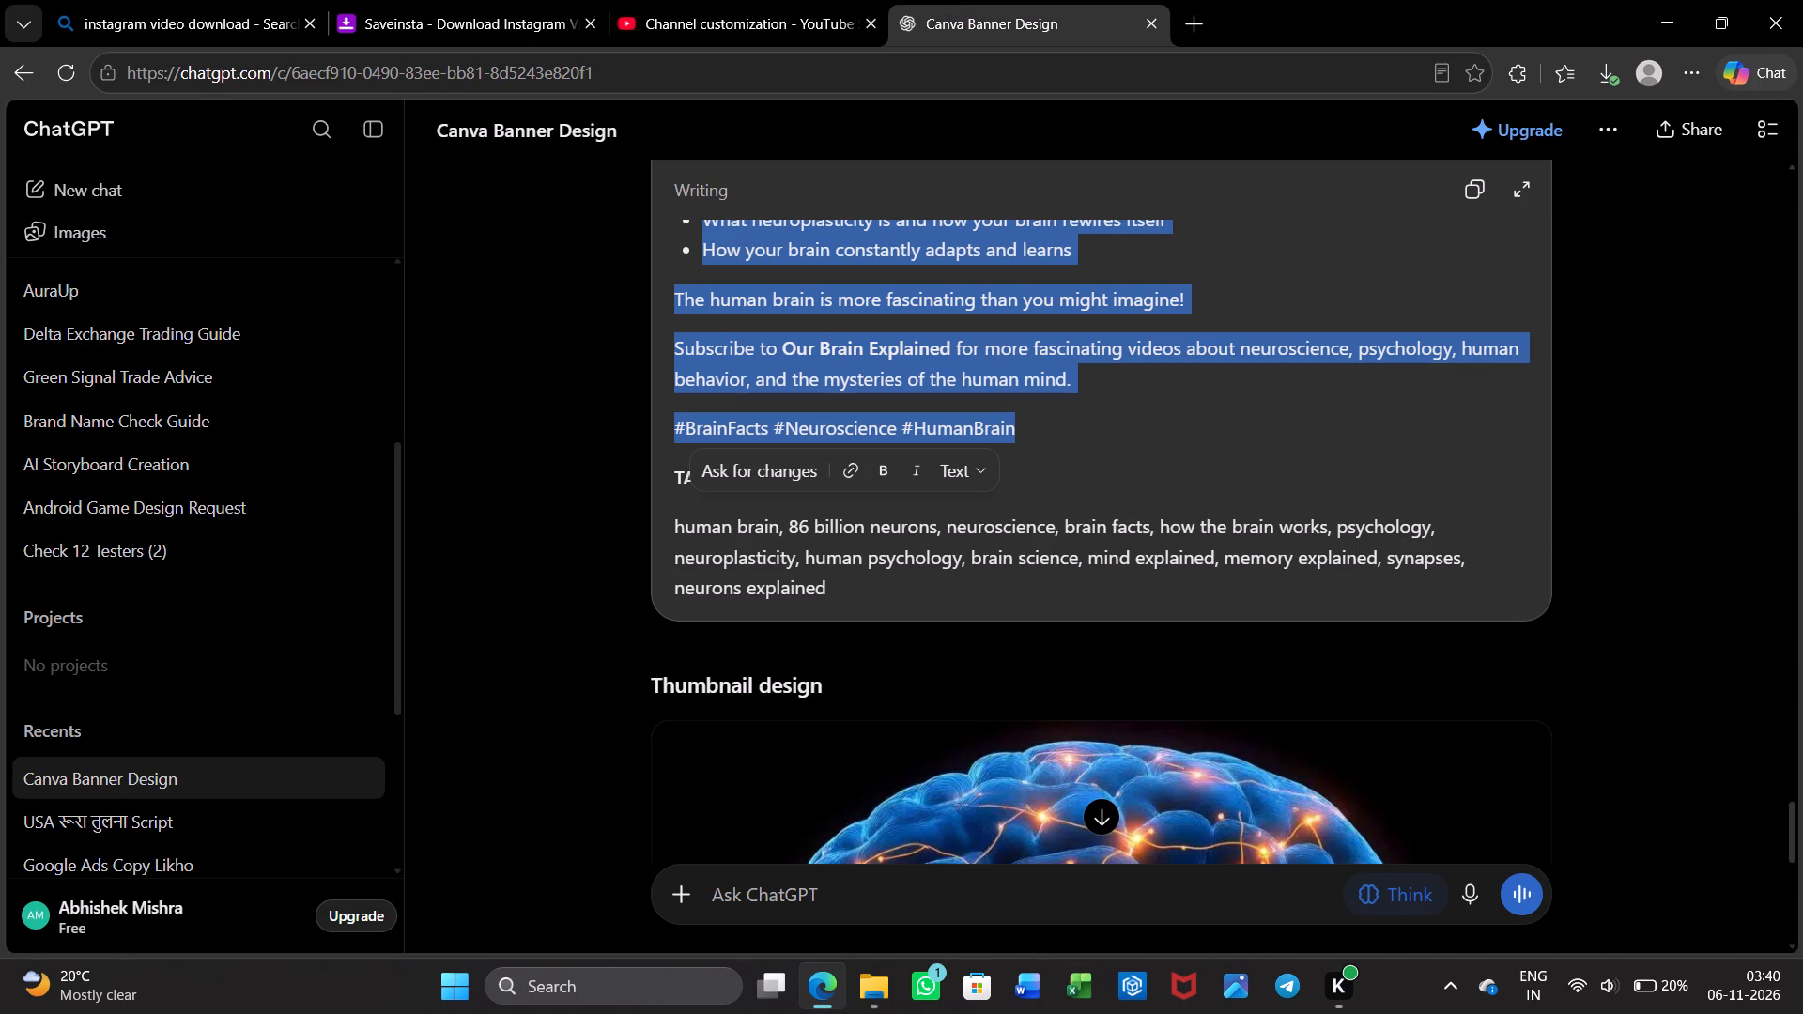
click(584, 467)
scroll(584, 467, down, 1)
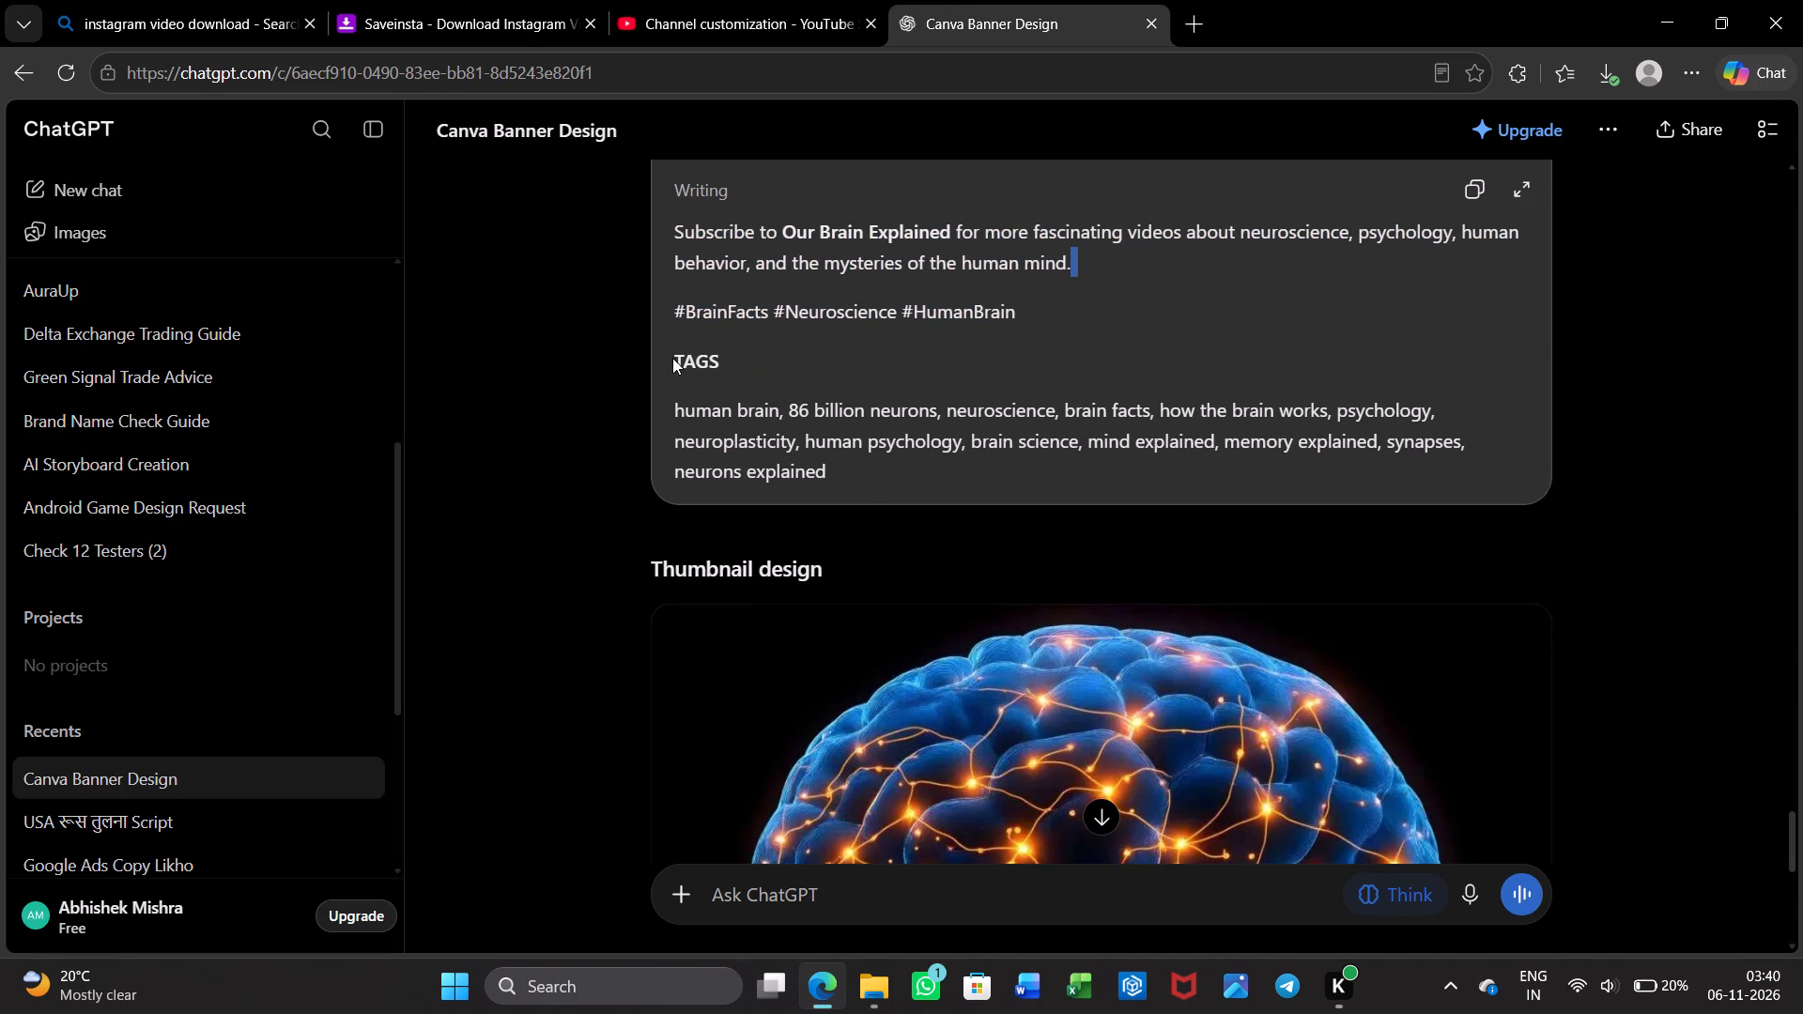
drag(675, 355, 843, 456)
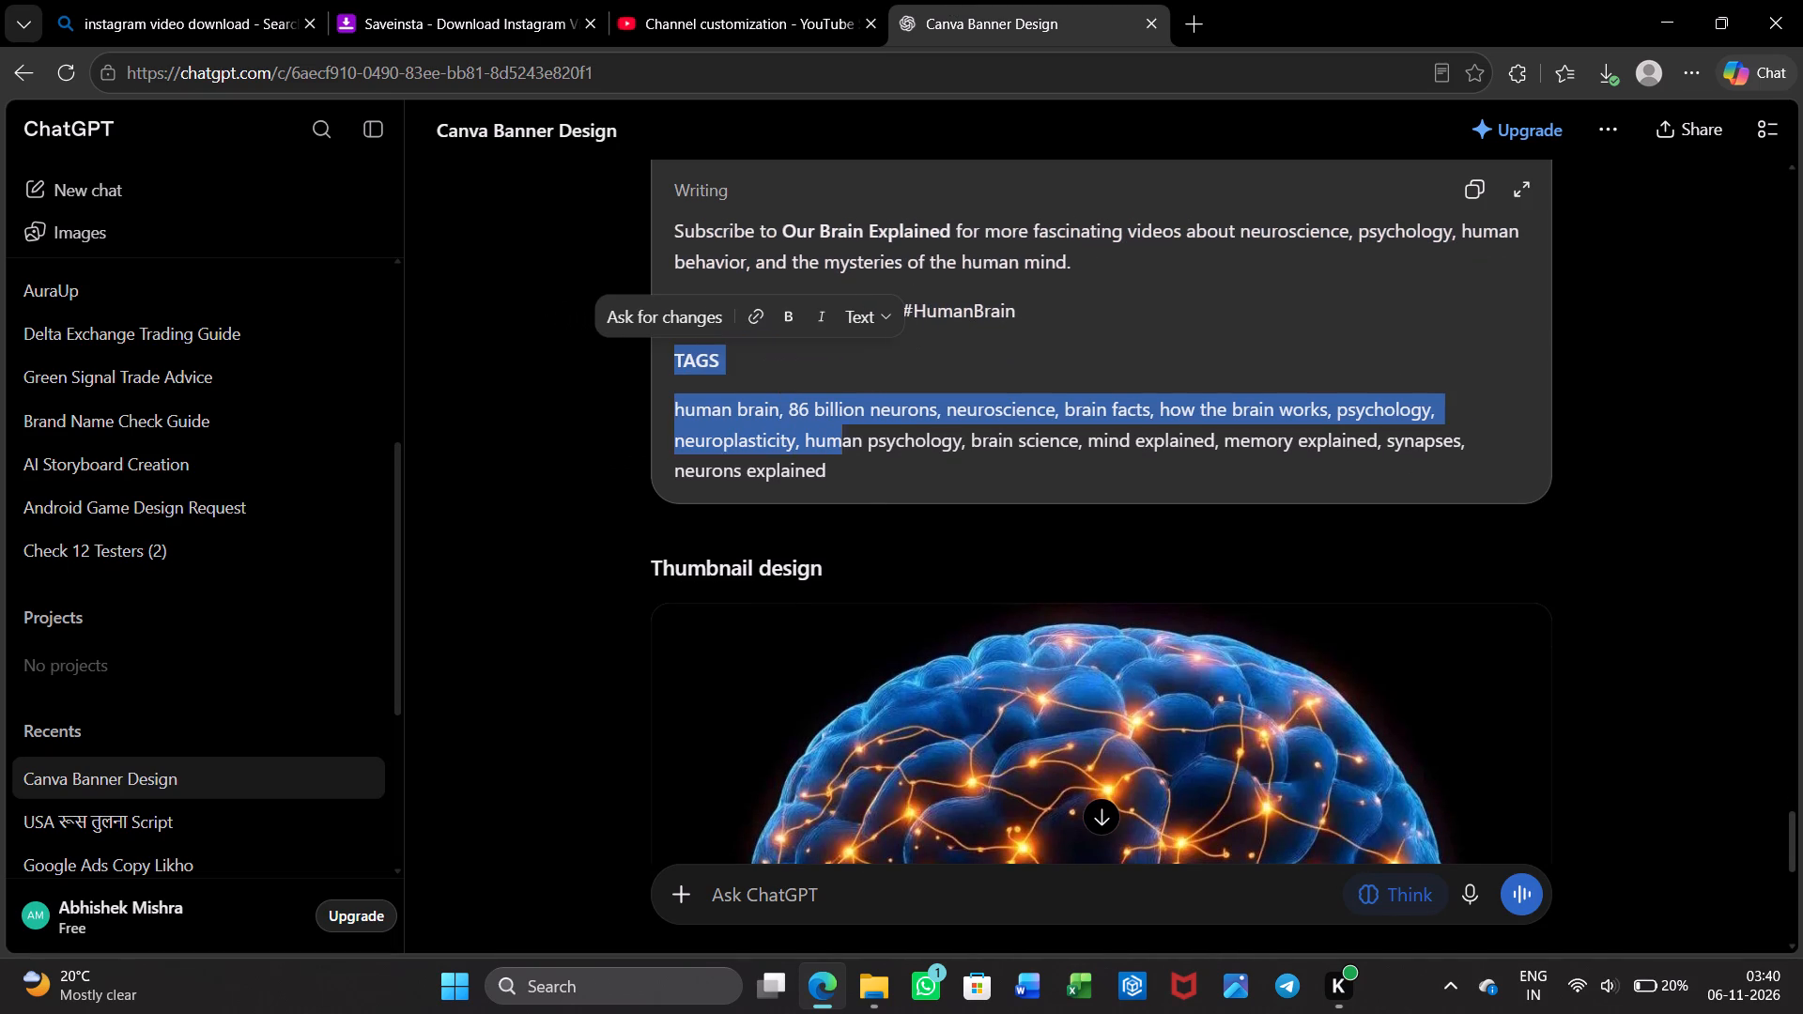
drag(843, 456, 875, 477)
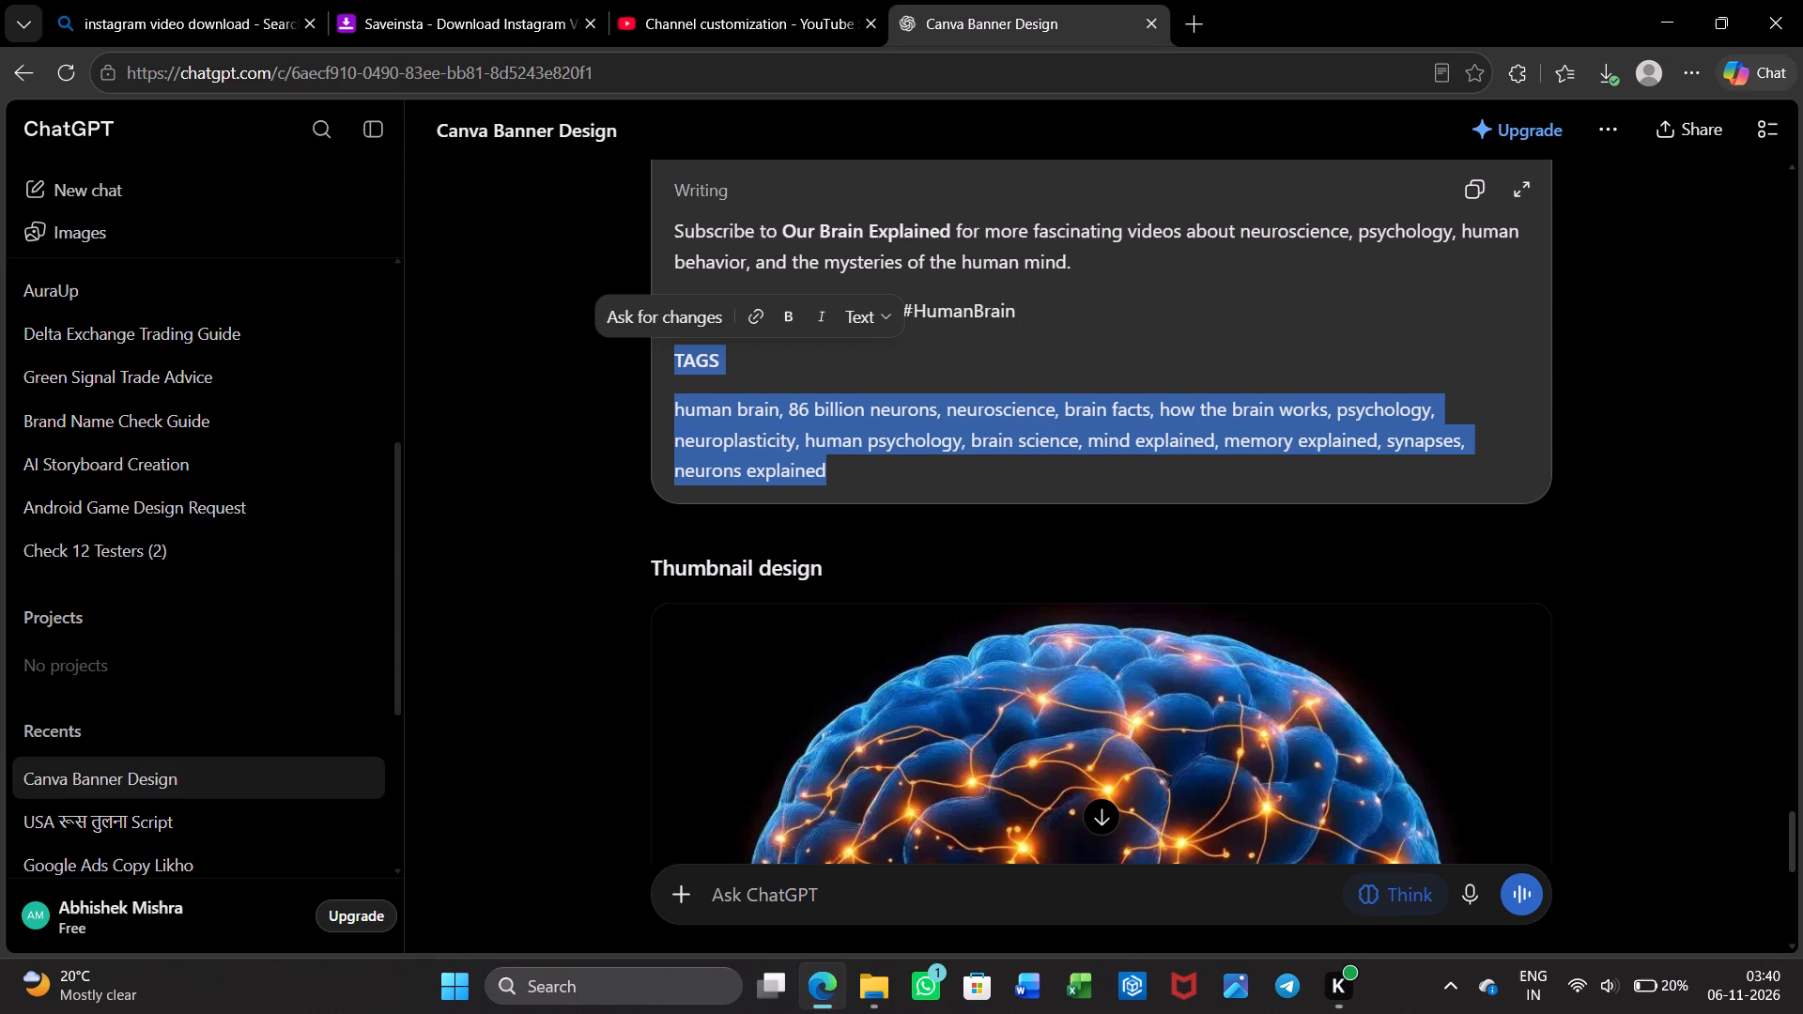
key(ctrl+c)
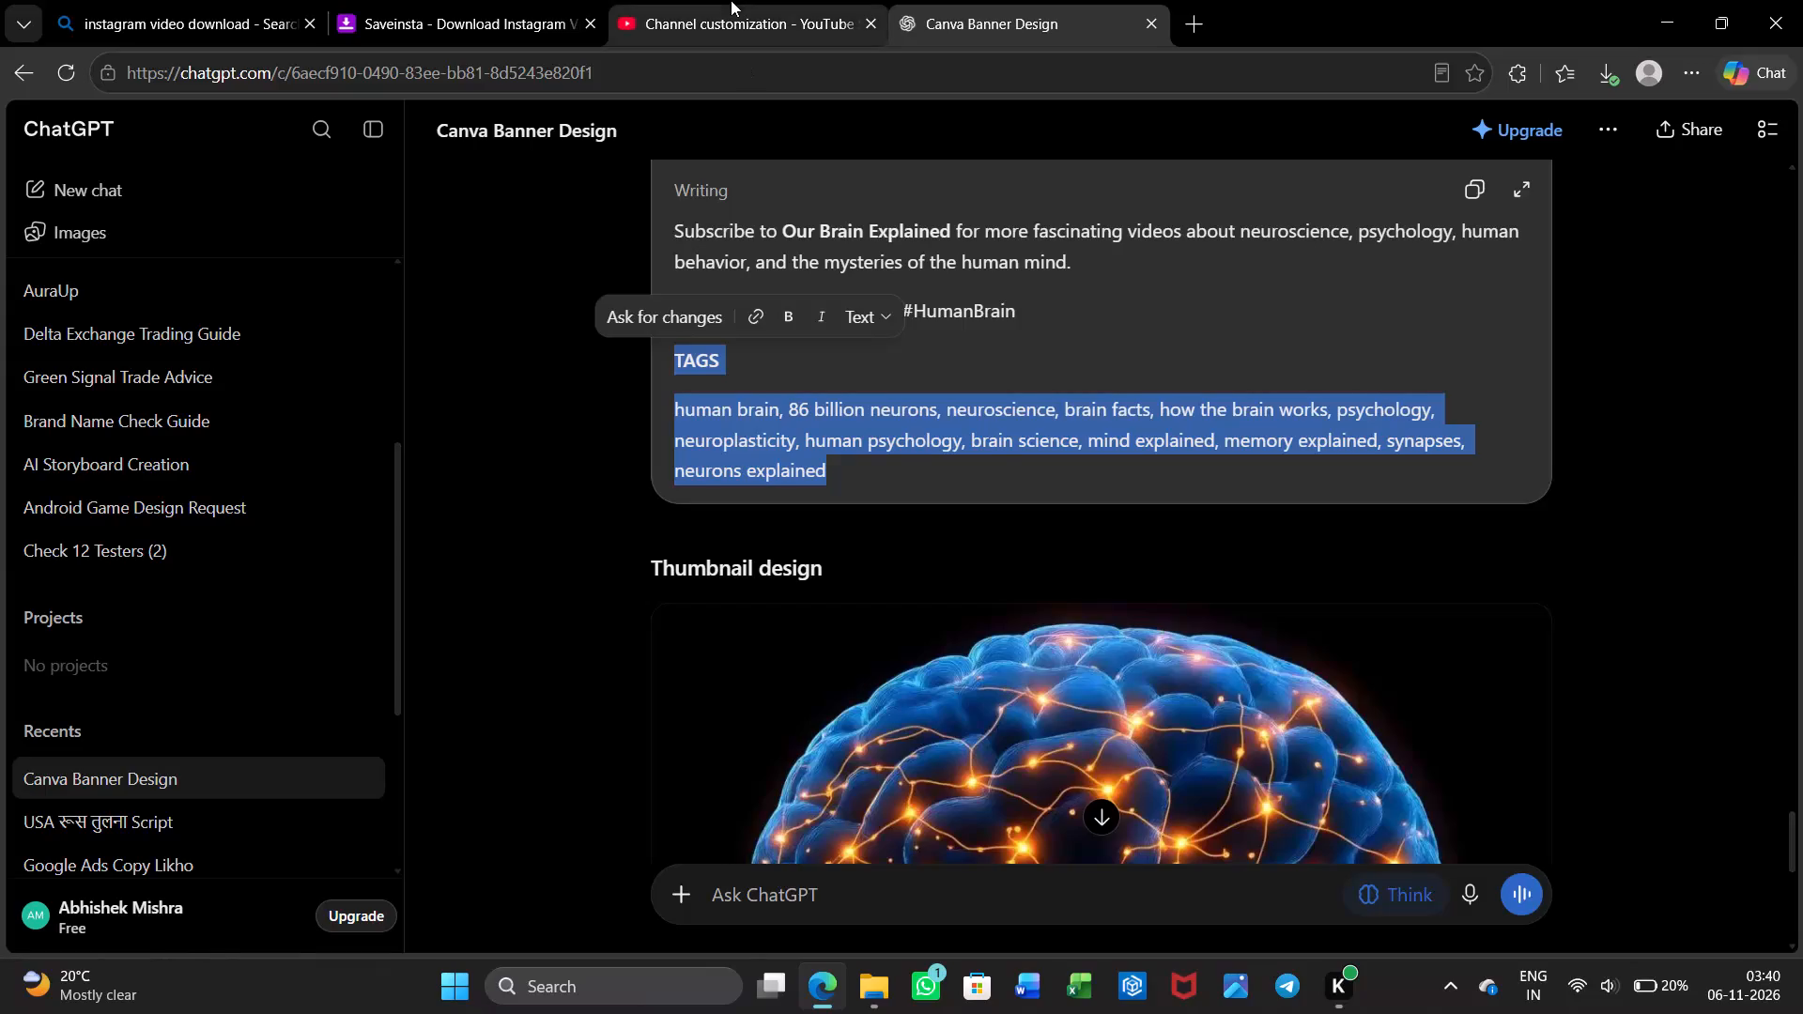
click(731, 0)
scroll(655, 596, up, 1)
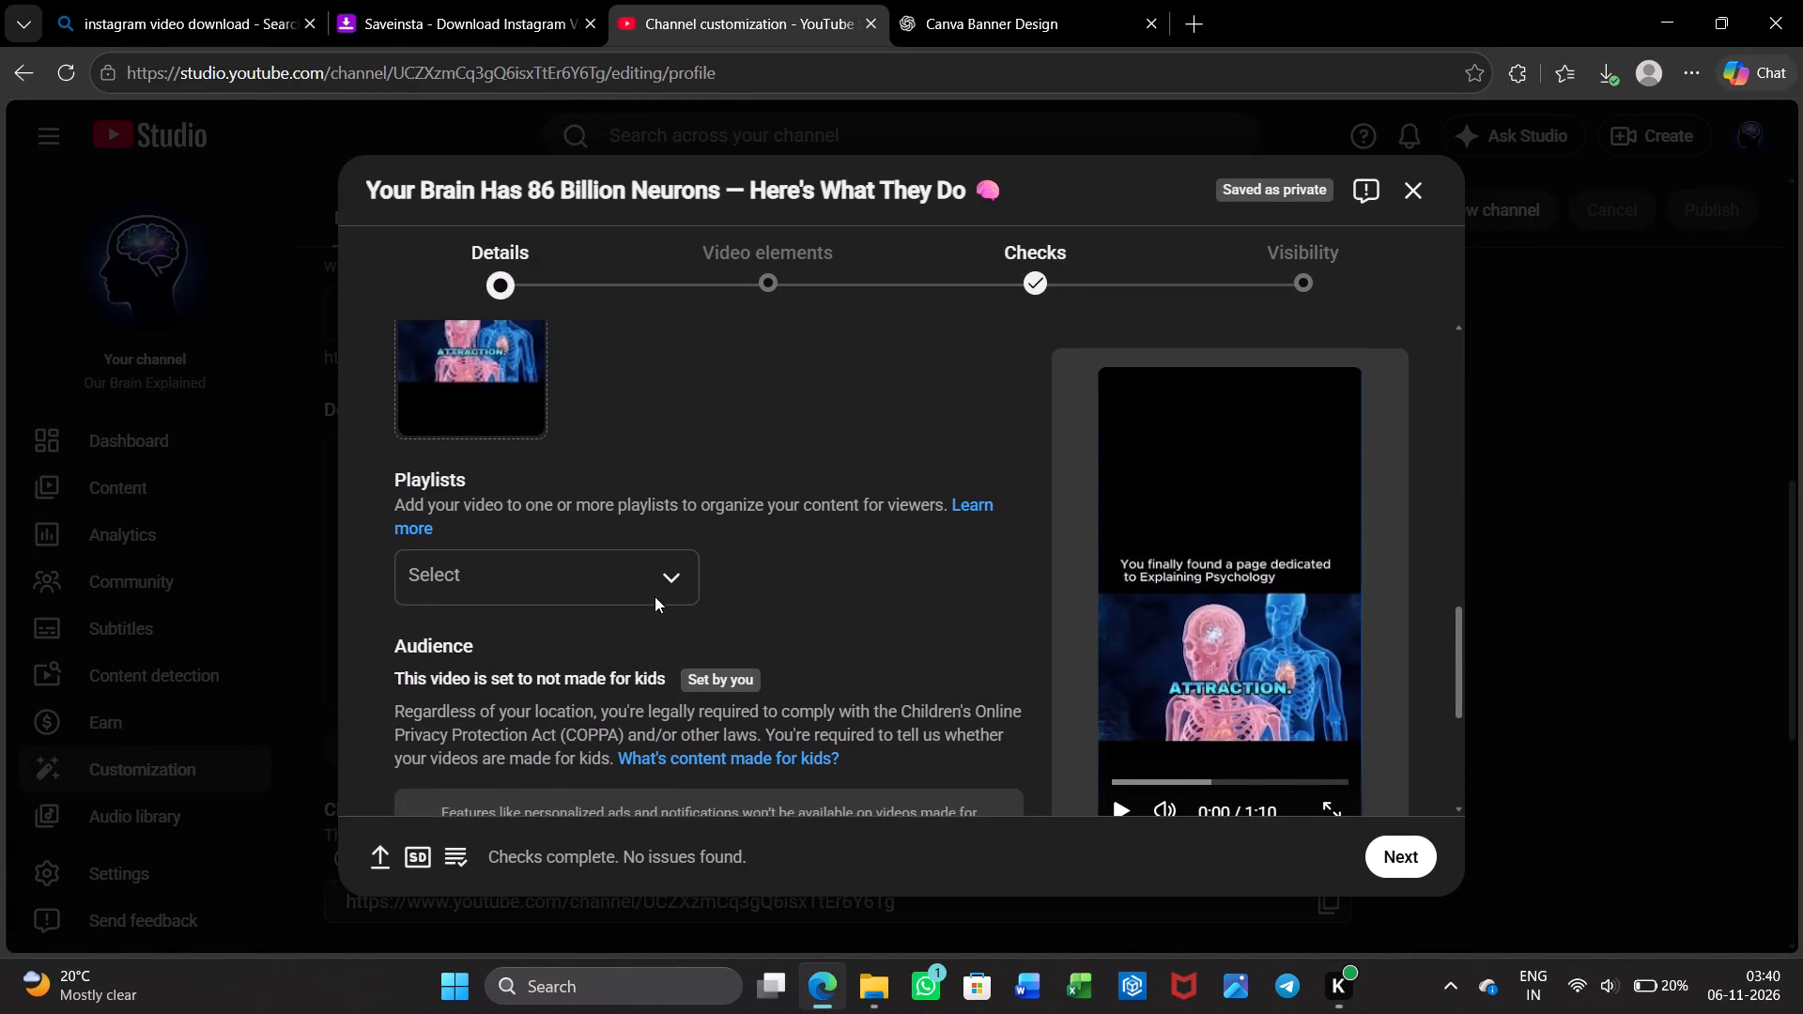
scroll(655, 596, up, 3)
click(769, 596)
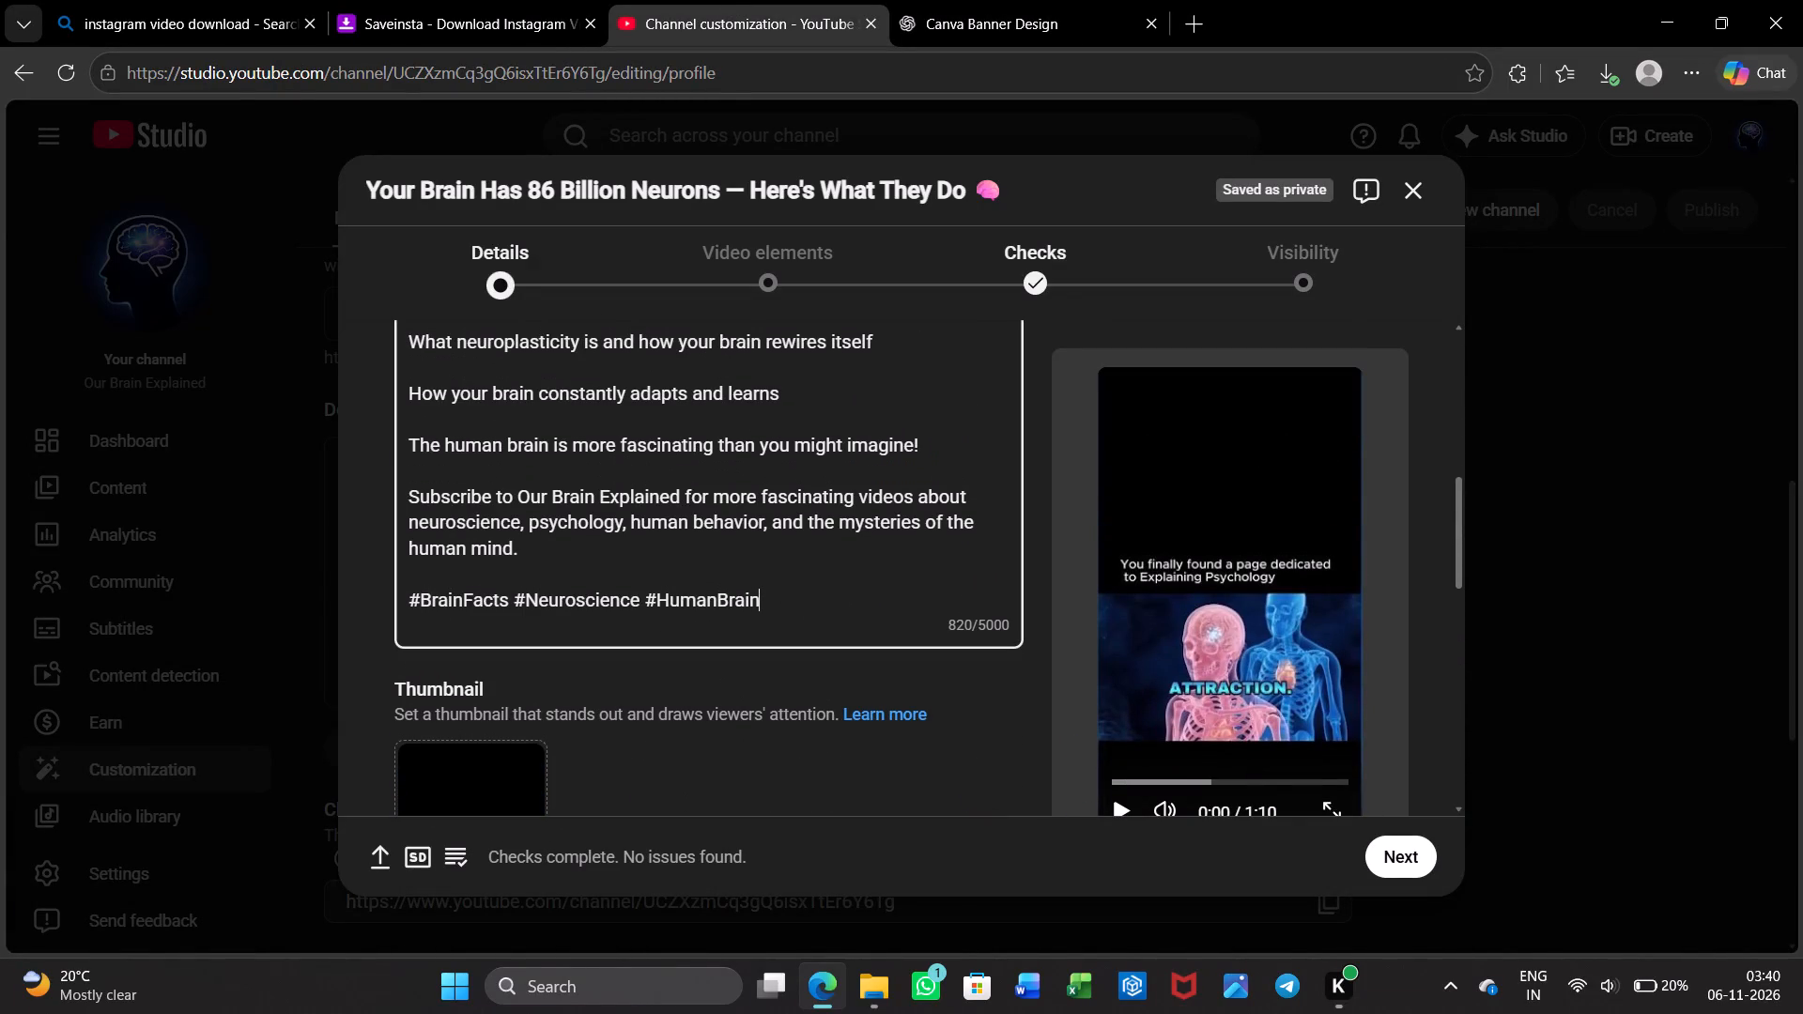
key(Return)
key(Return)
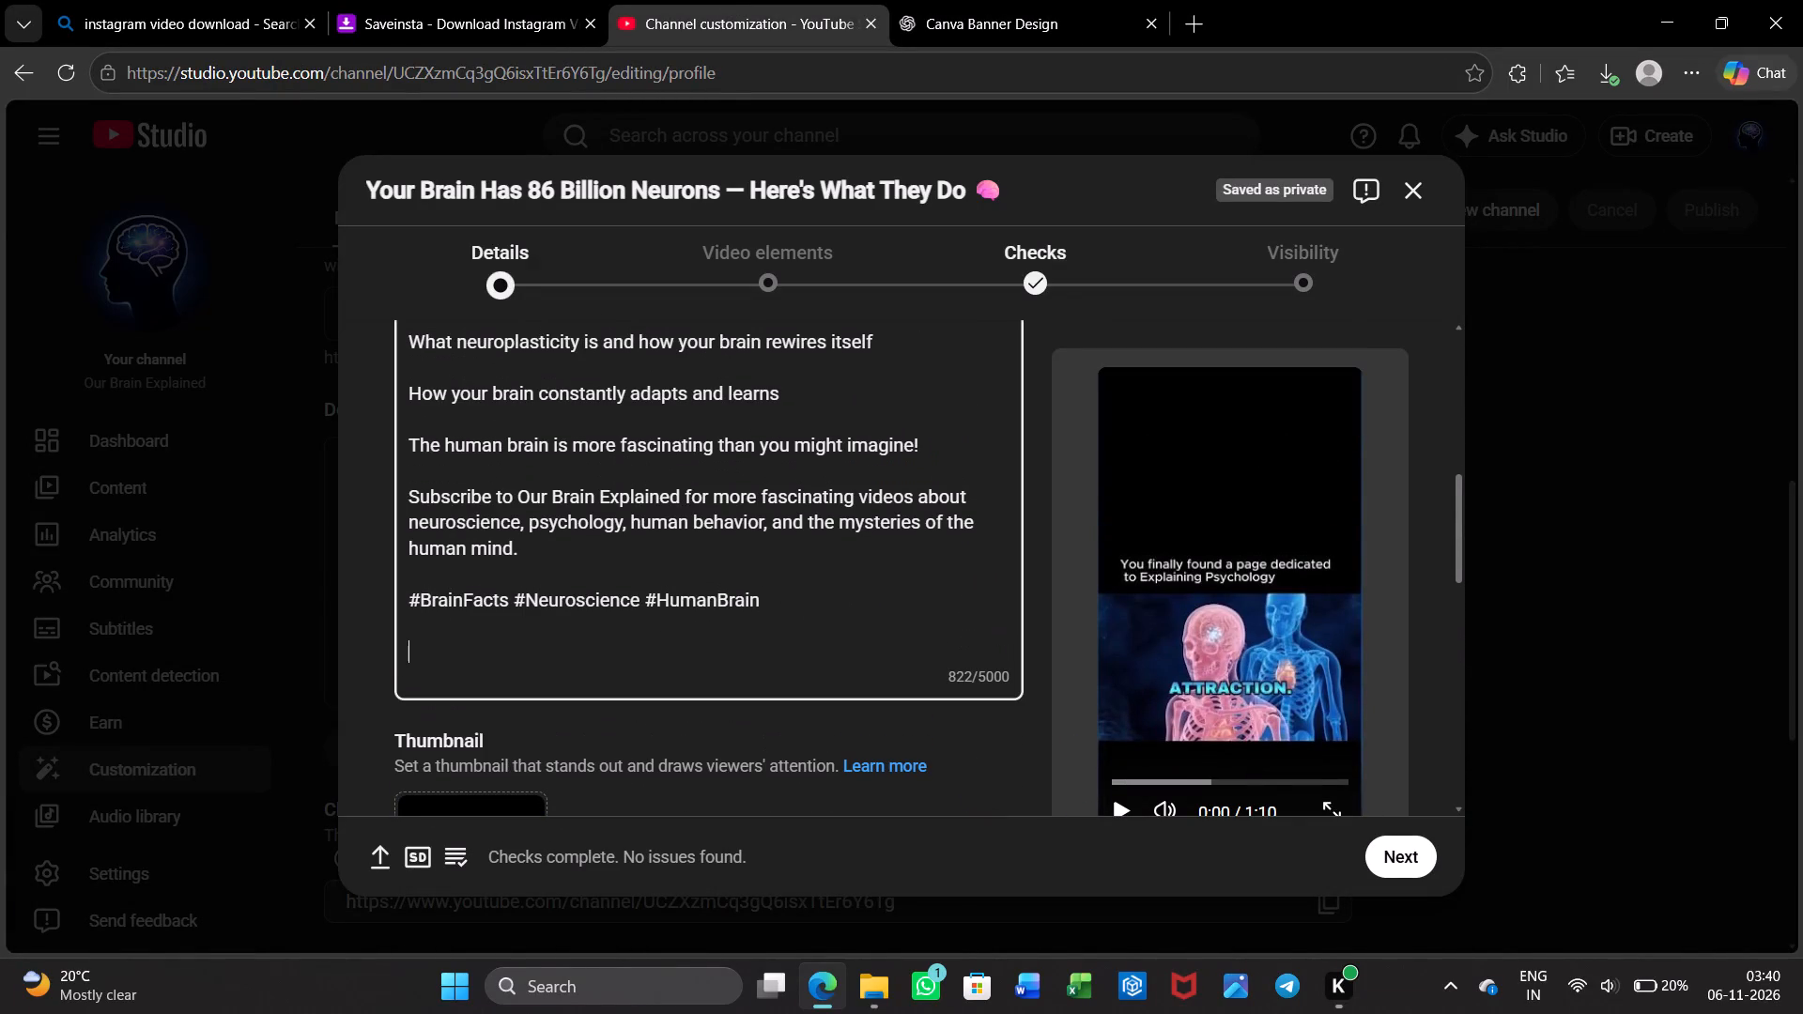
key(ctrl+v)
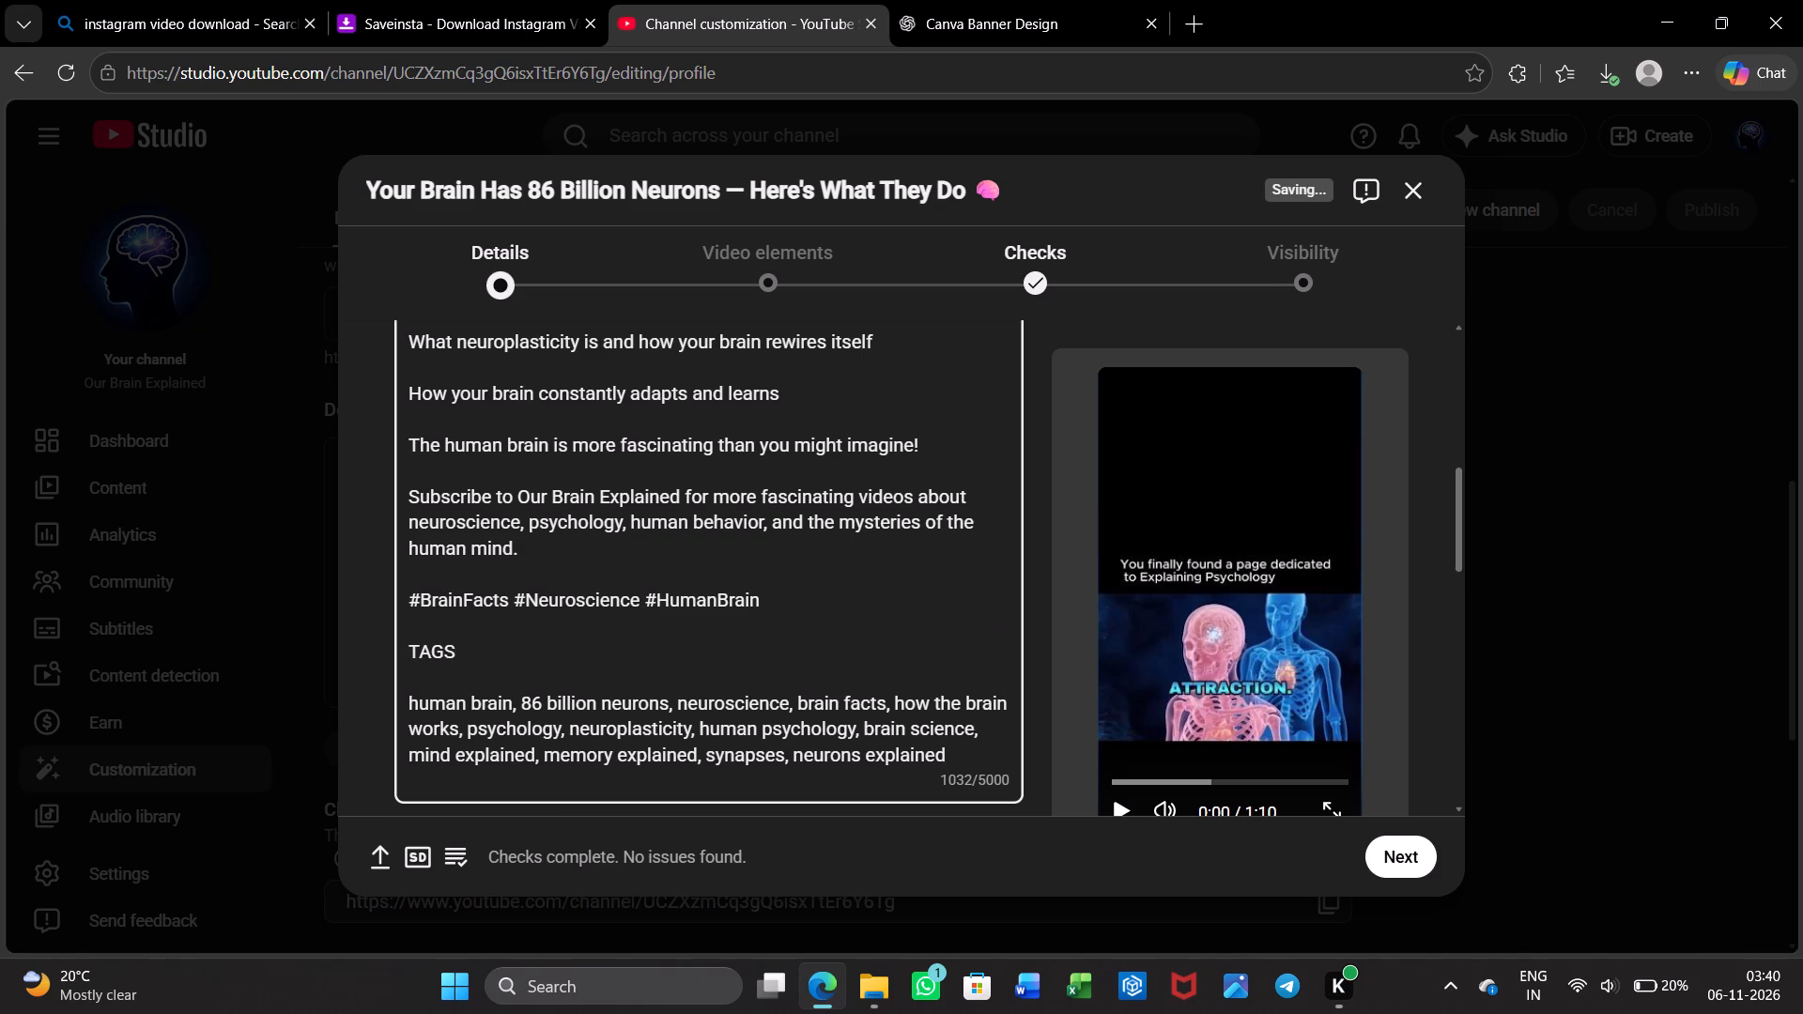
Check ChatGPT's recommended thumbnail text and upload settings against the video's details in YouTube Studio.
click(967, 0)
click(755, 0)
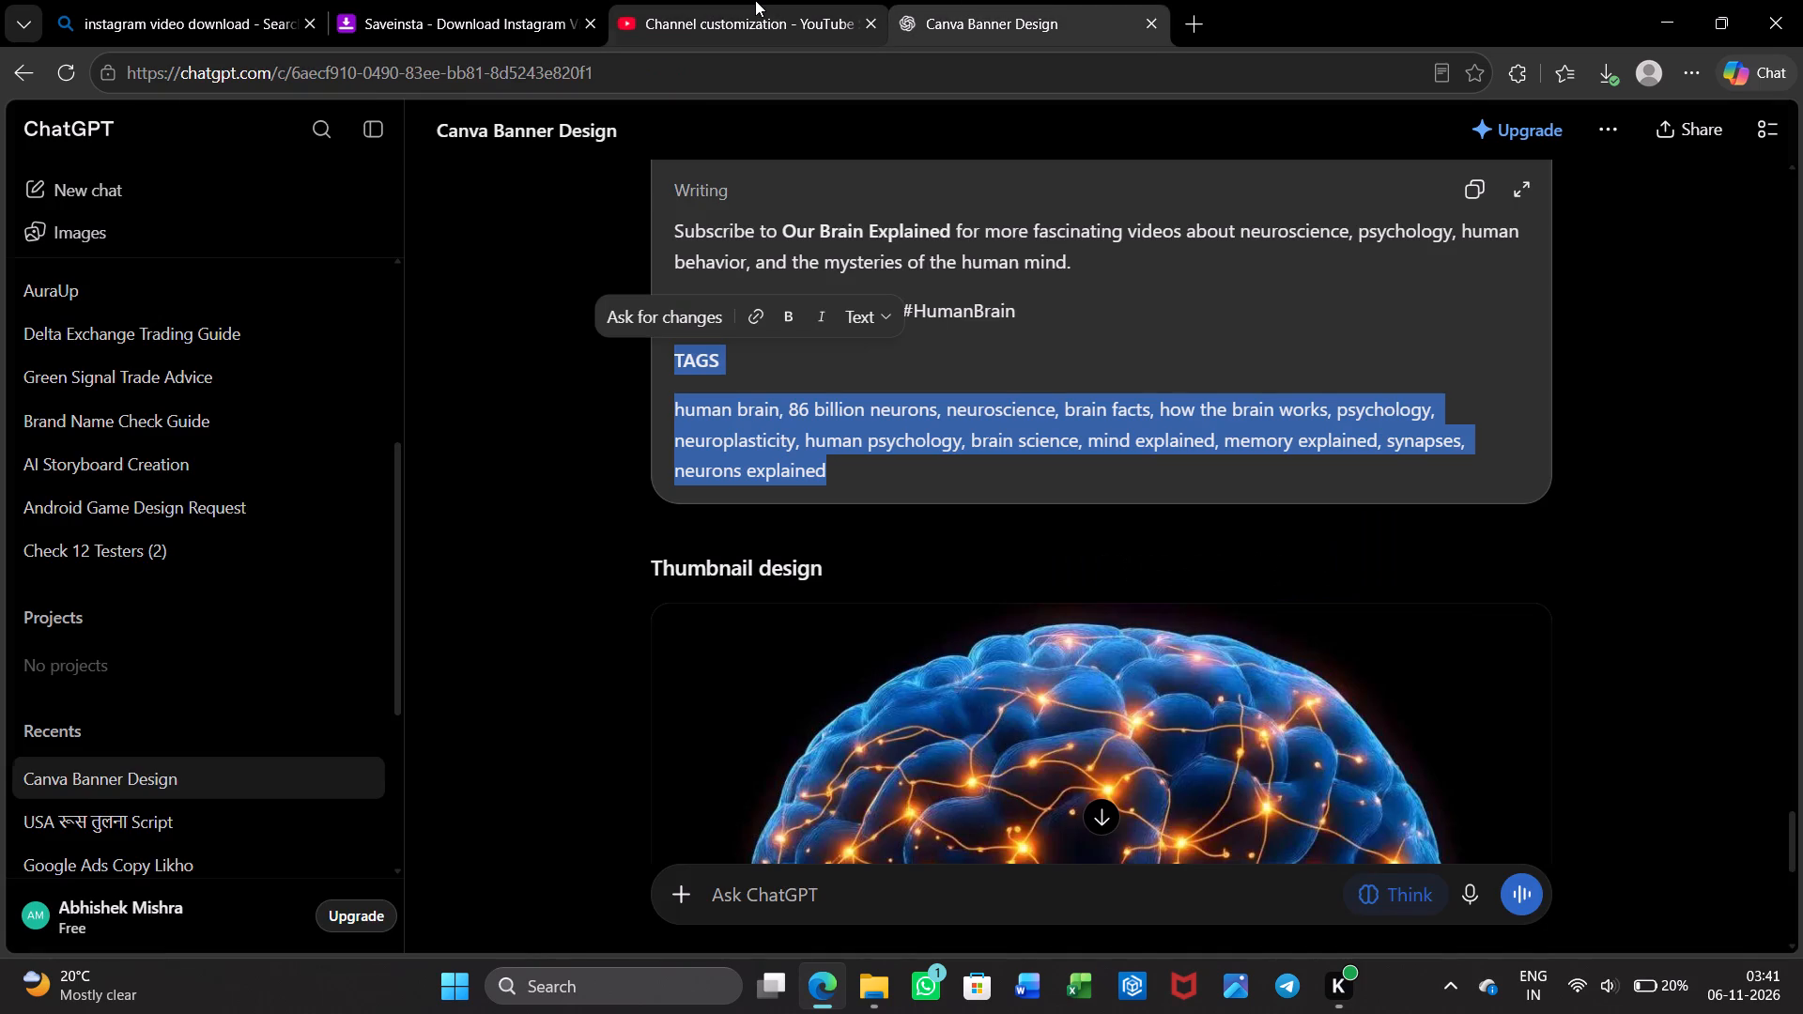
scroll(731, 456, down, 2)
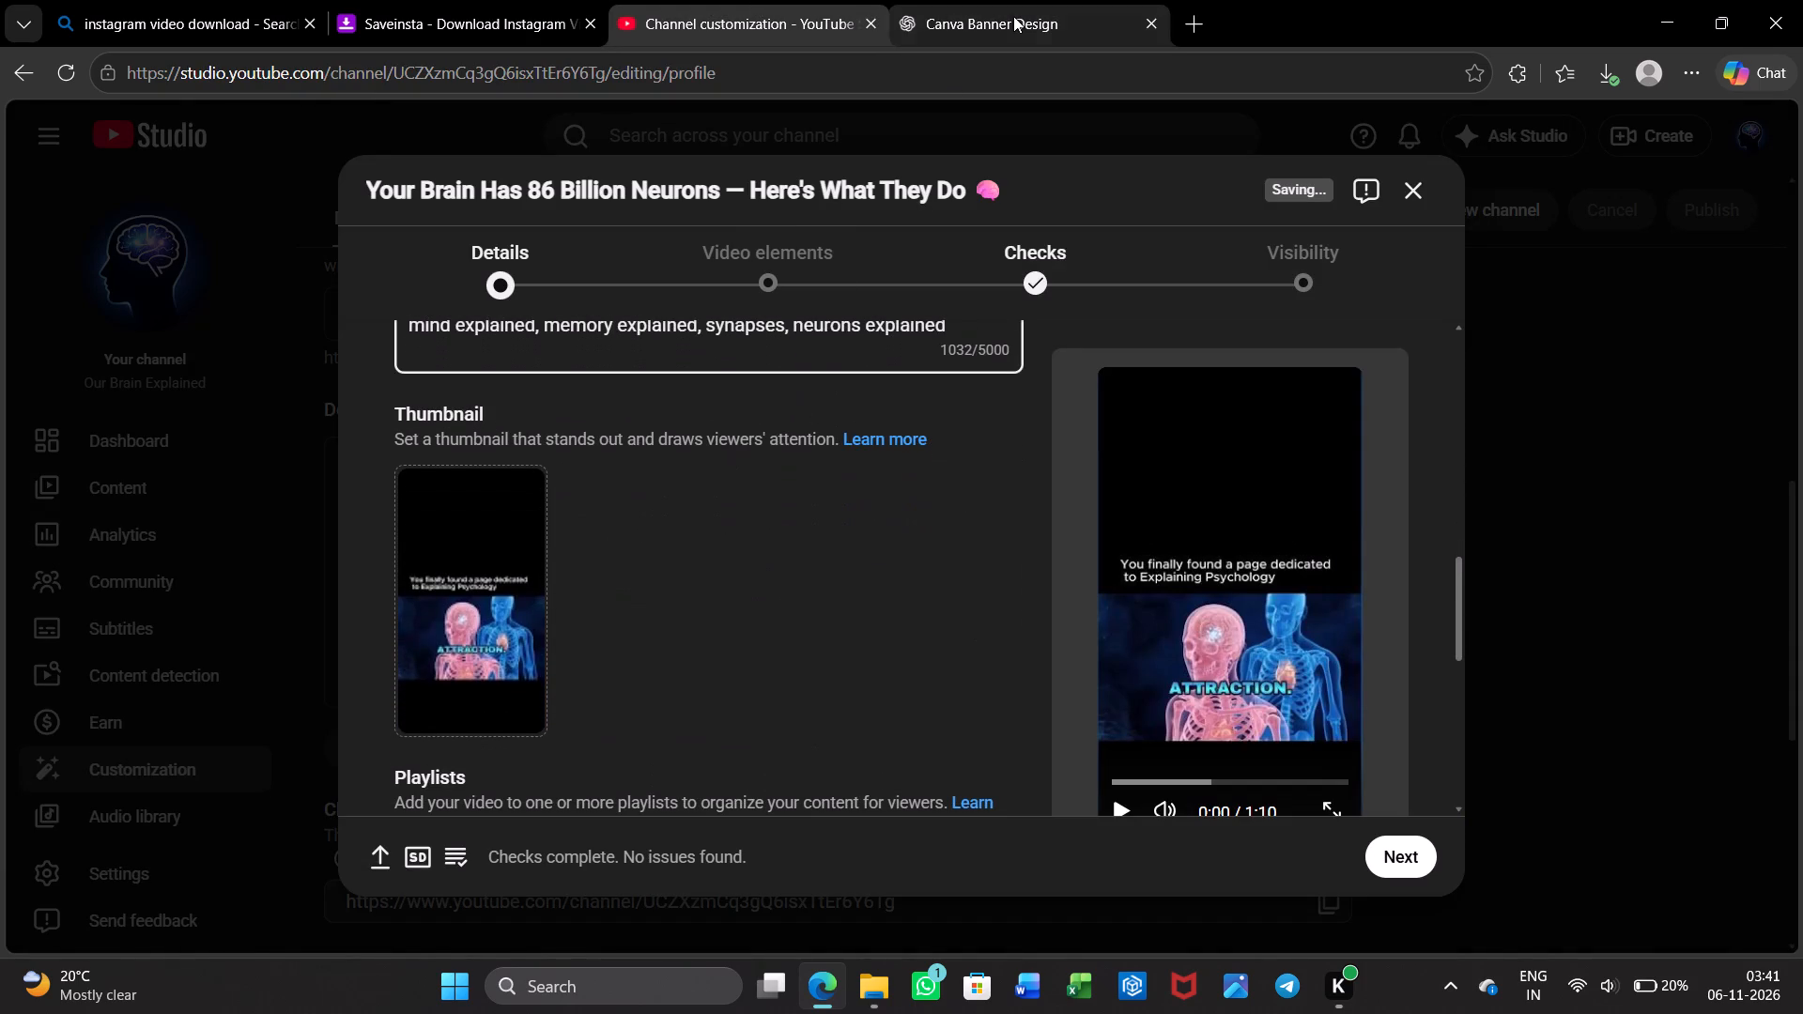
click(1014, 16)
scroll(661, 559, down, 2)
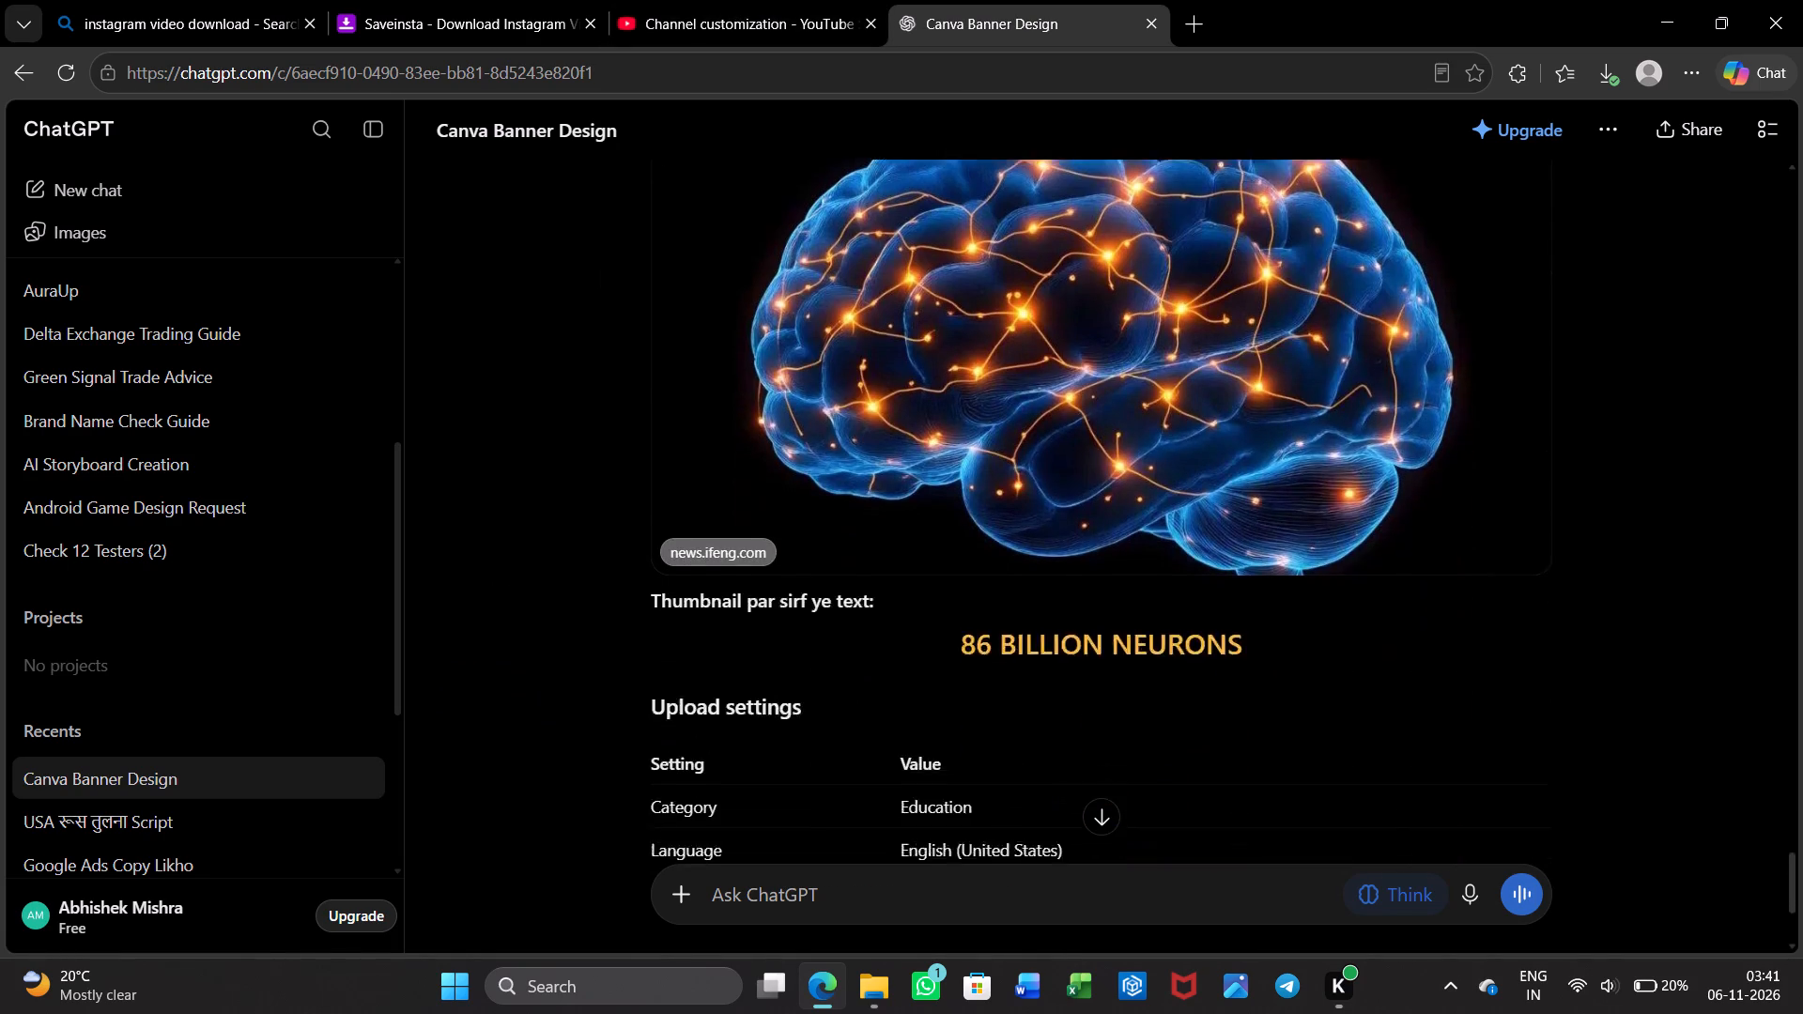
scroll(517, 580, down, 1)
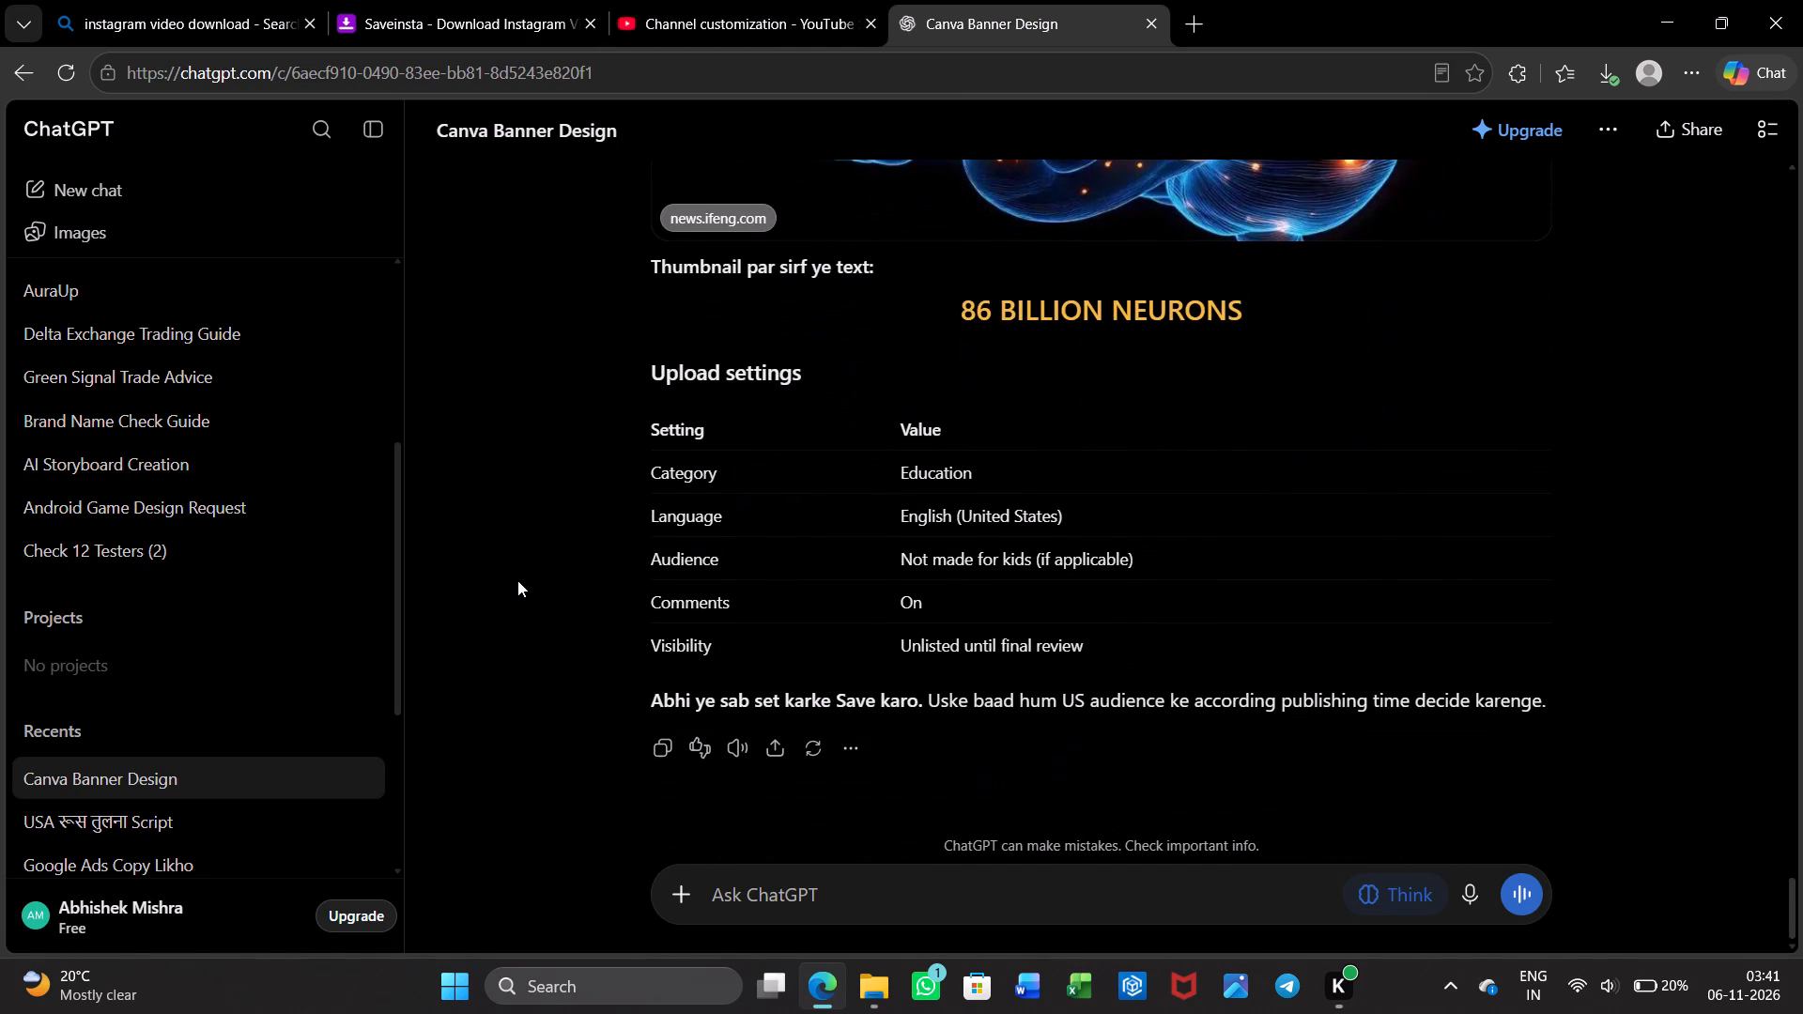
click(701, 0)
scroll(764, 450, down, 1)
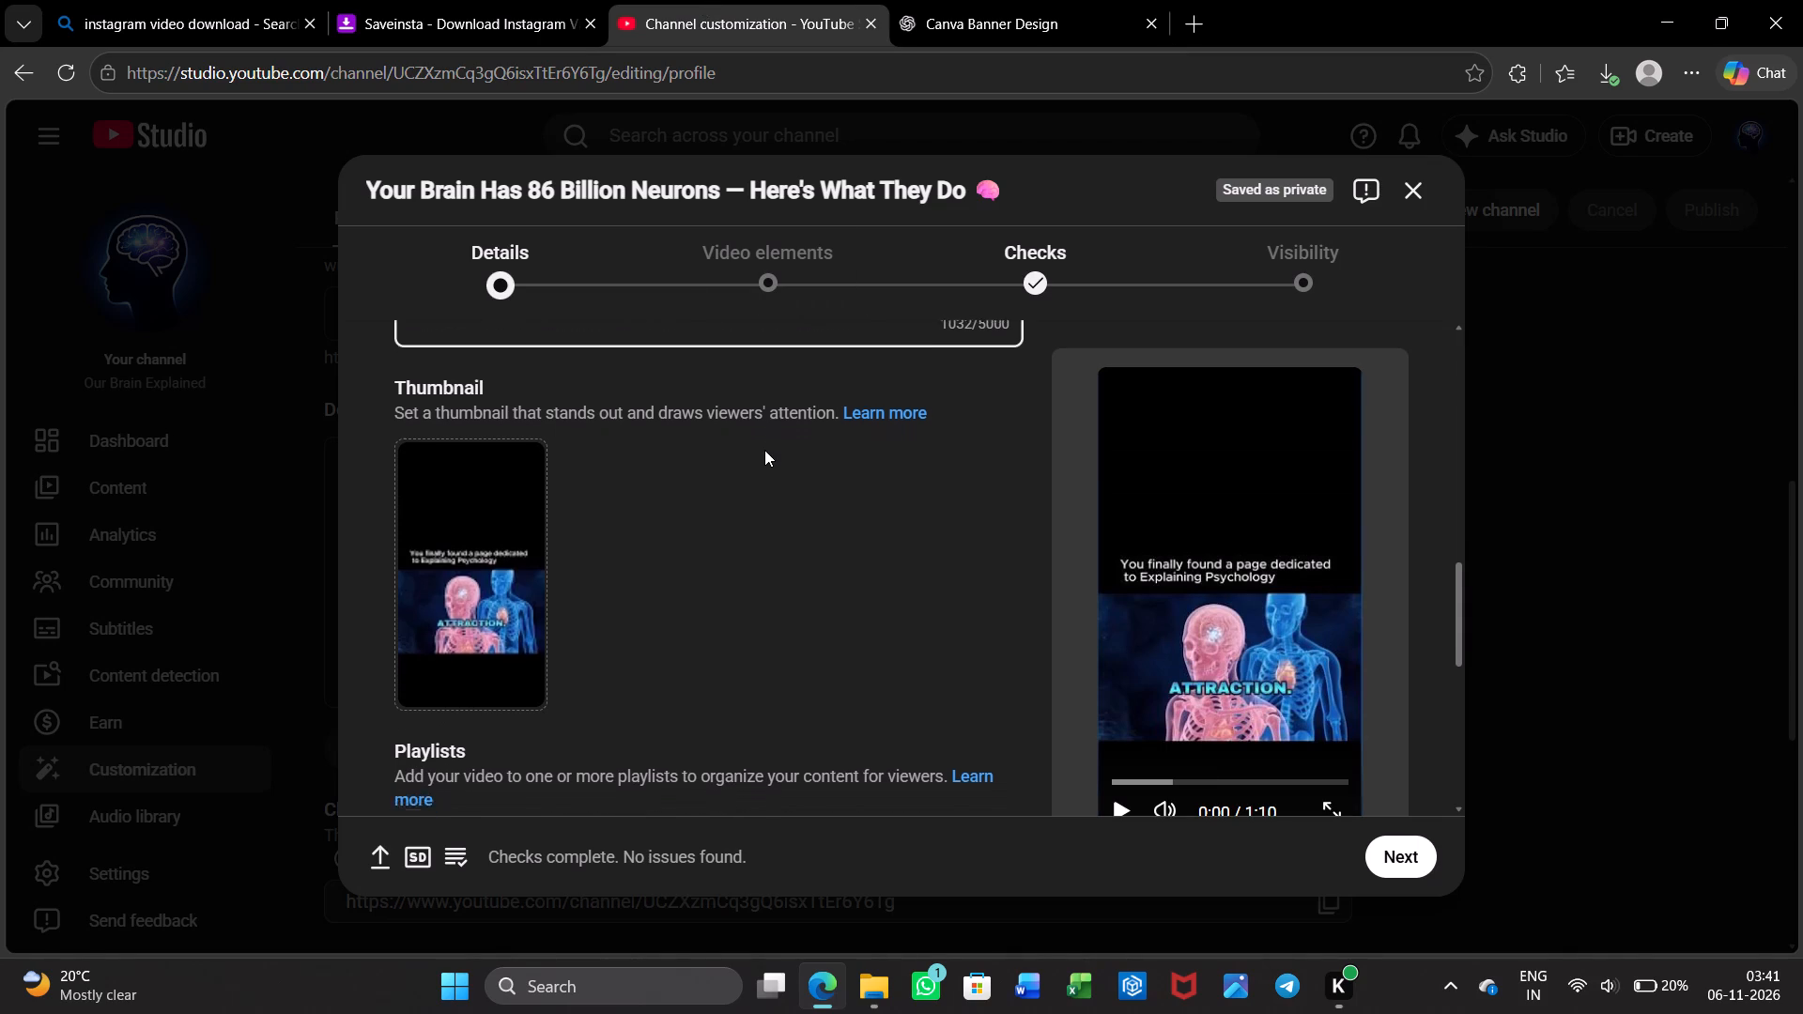
scroll(764, 450, down, 1)
scroll(764, 450, up, 4)
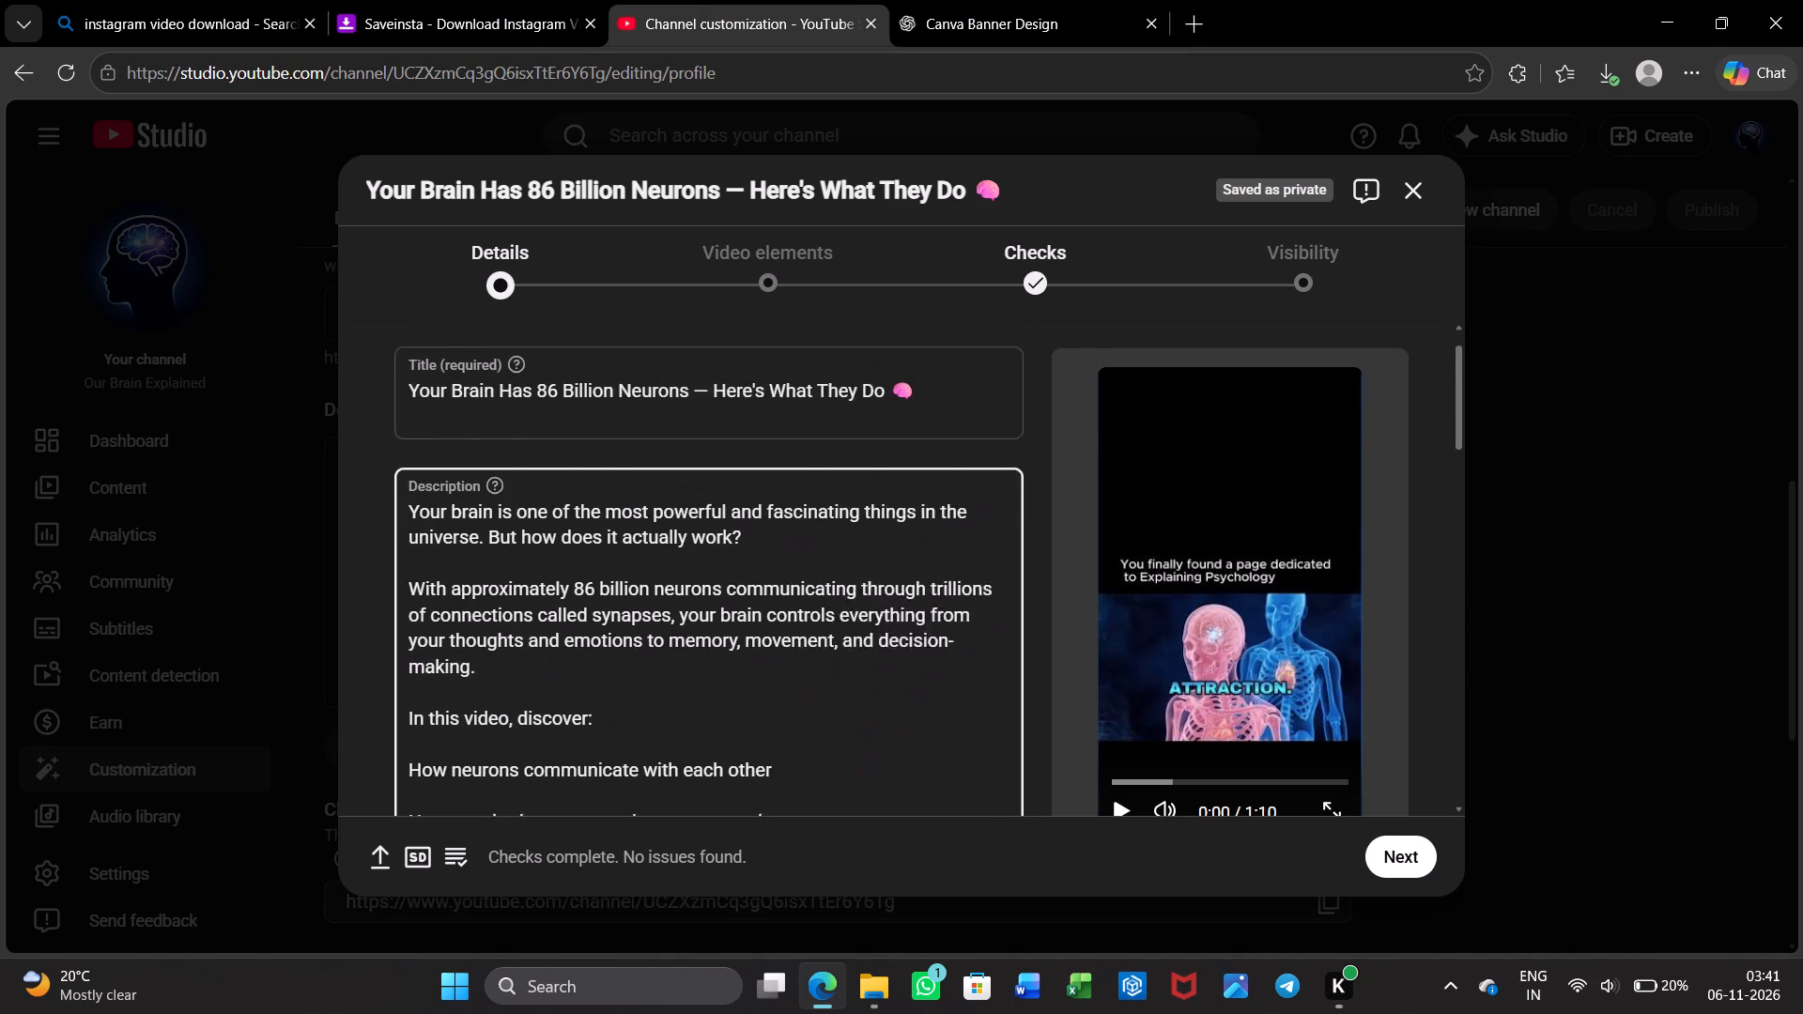
scroll(764, 450, up, 1)
Expand the additional video details and declare that the video doesn't include paid promotion.
scroll(764, 450, down, 6)
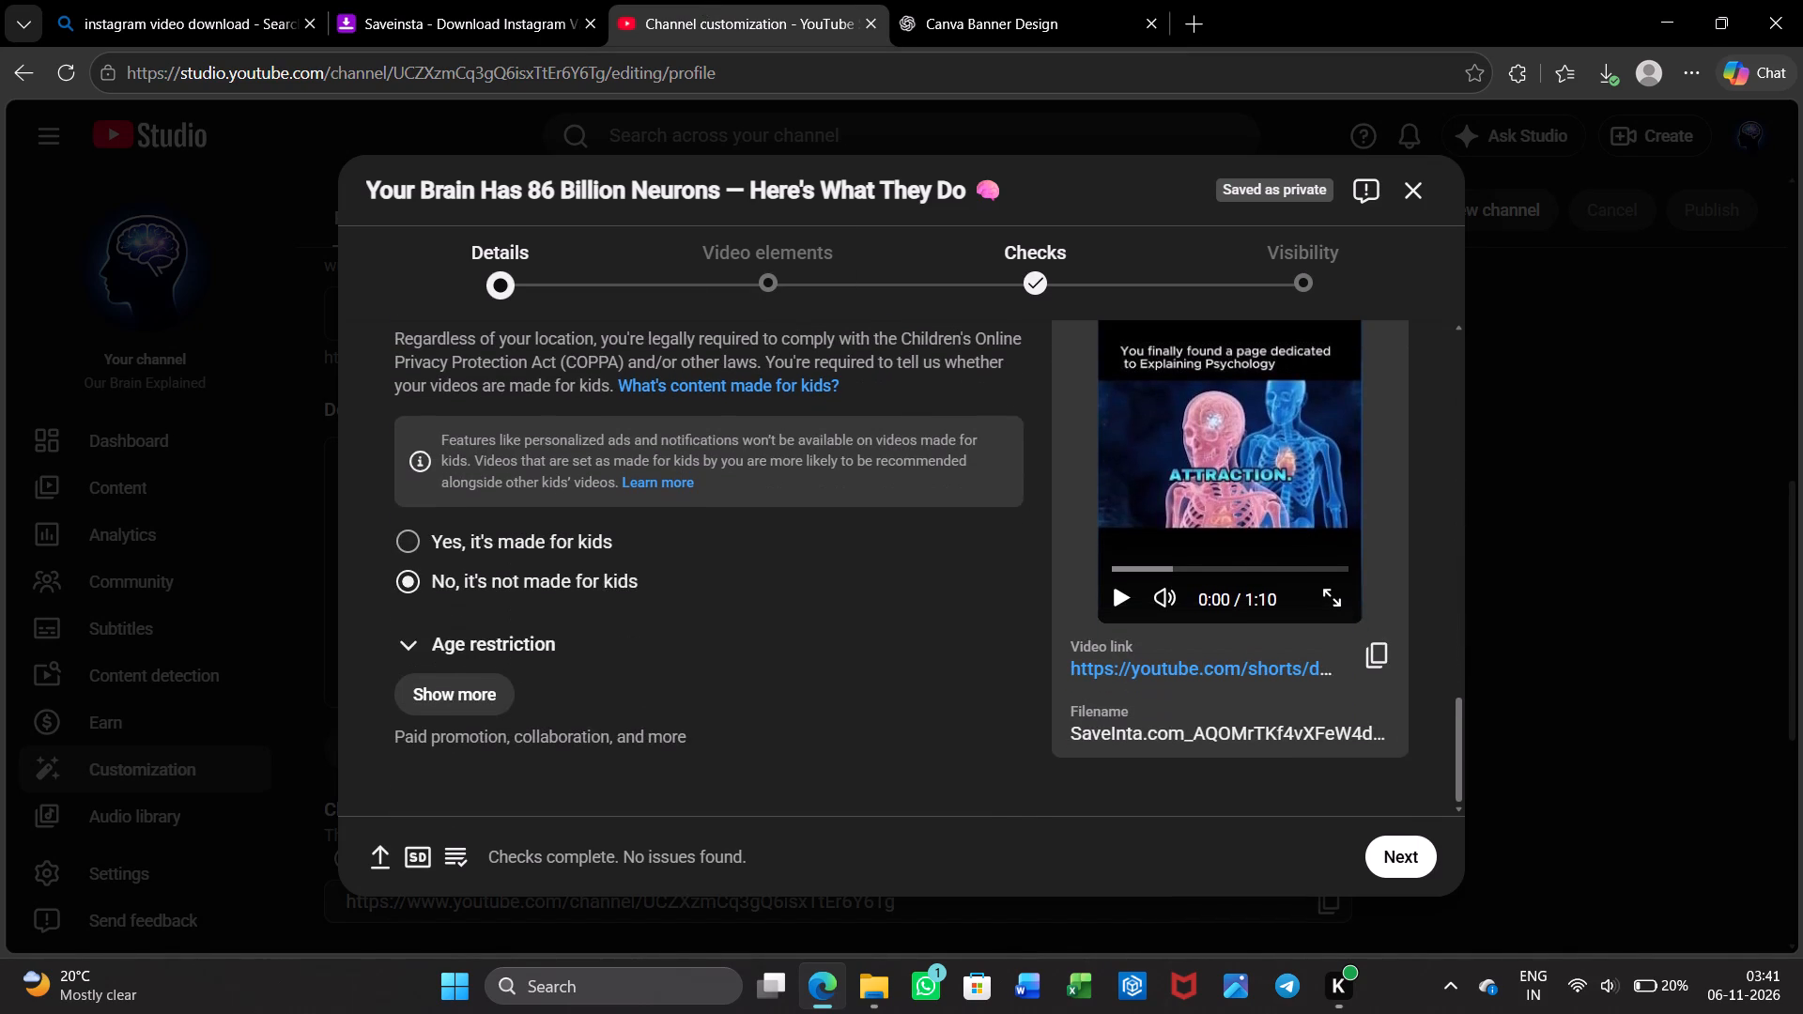
click(472, 695)
scroll(472, 695, down, 2)
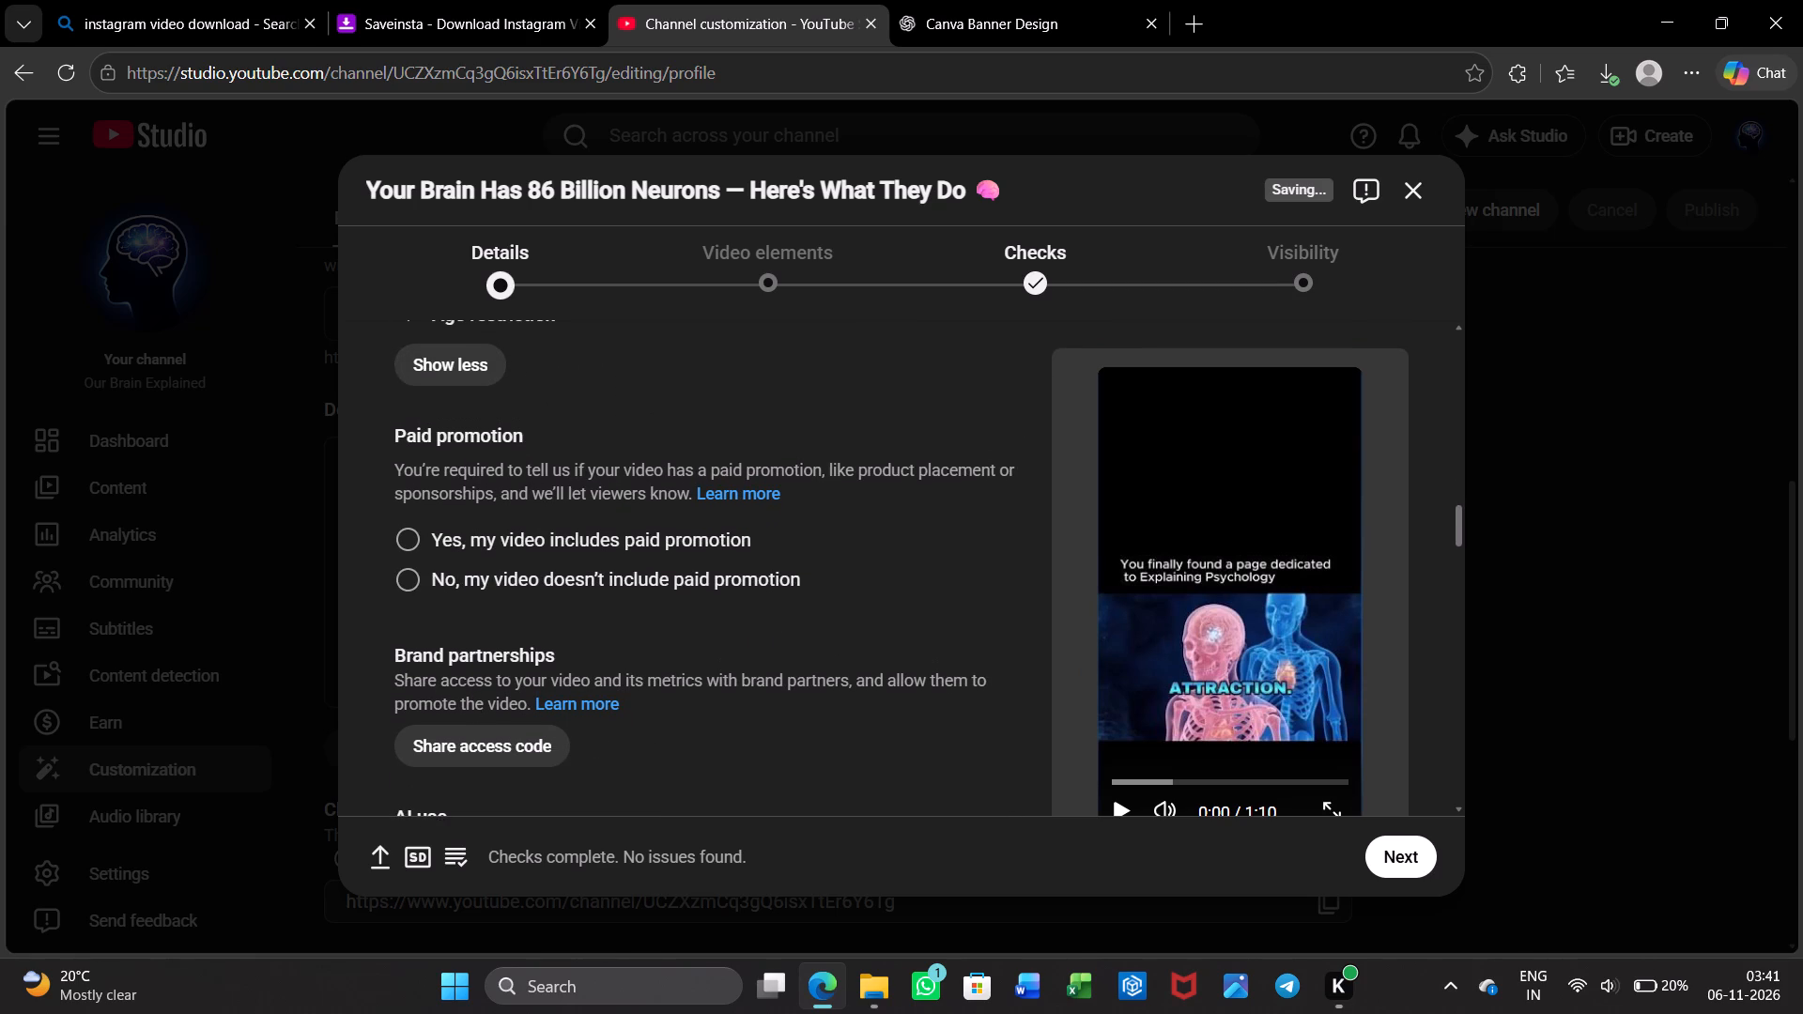
click(400, 578)
Paste ChatGPT's copied tag list into the video's Tags, and remove the merged "TAGS human brain" tag.
scroll(511, 649, down, 1)
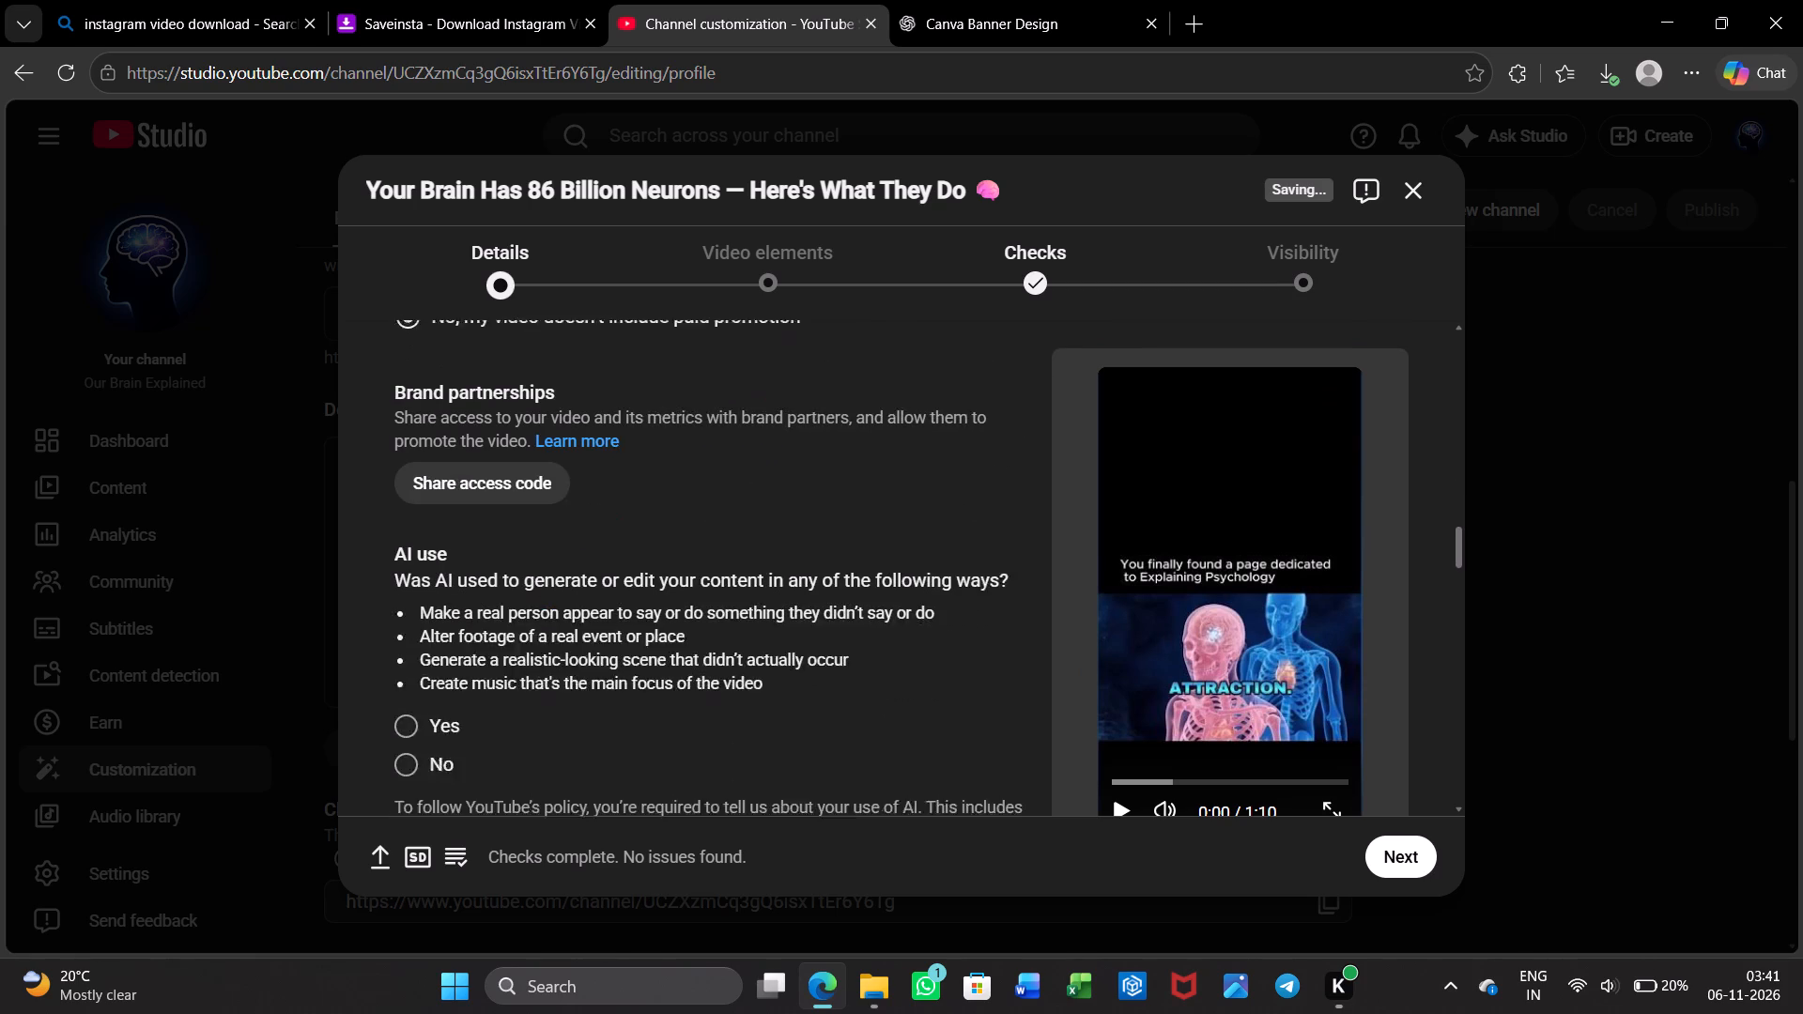
scroll(511, 649, down, 2)
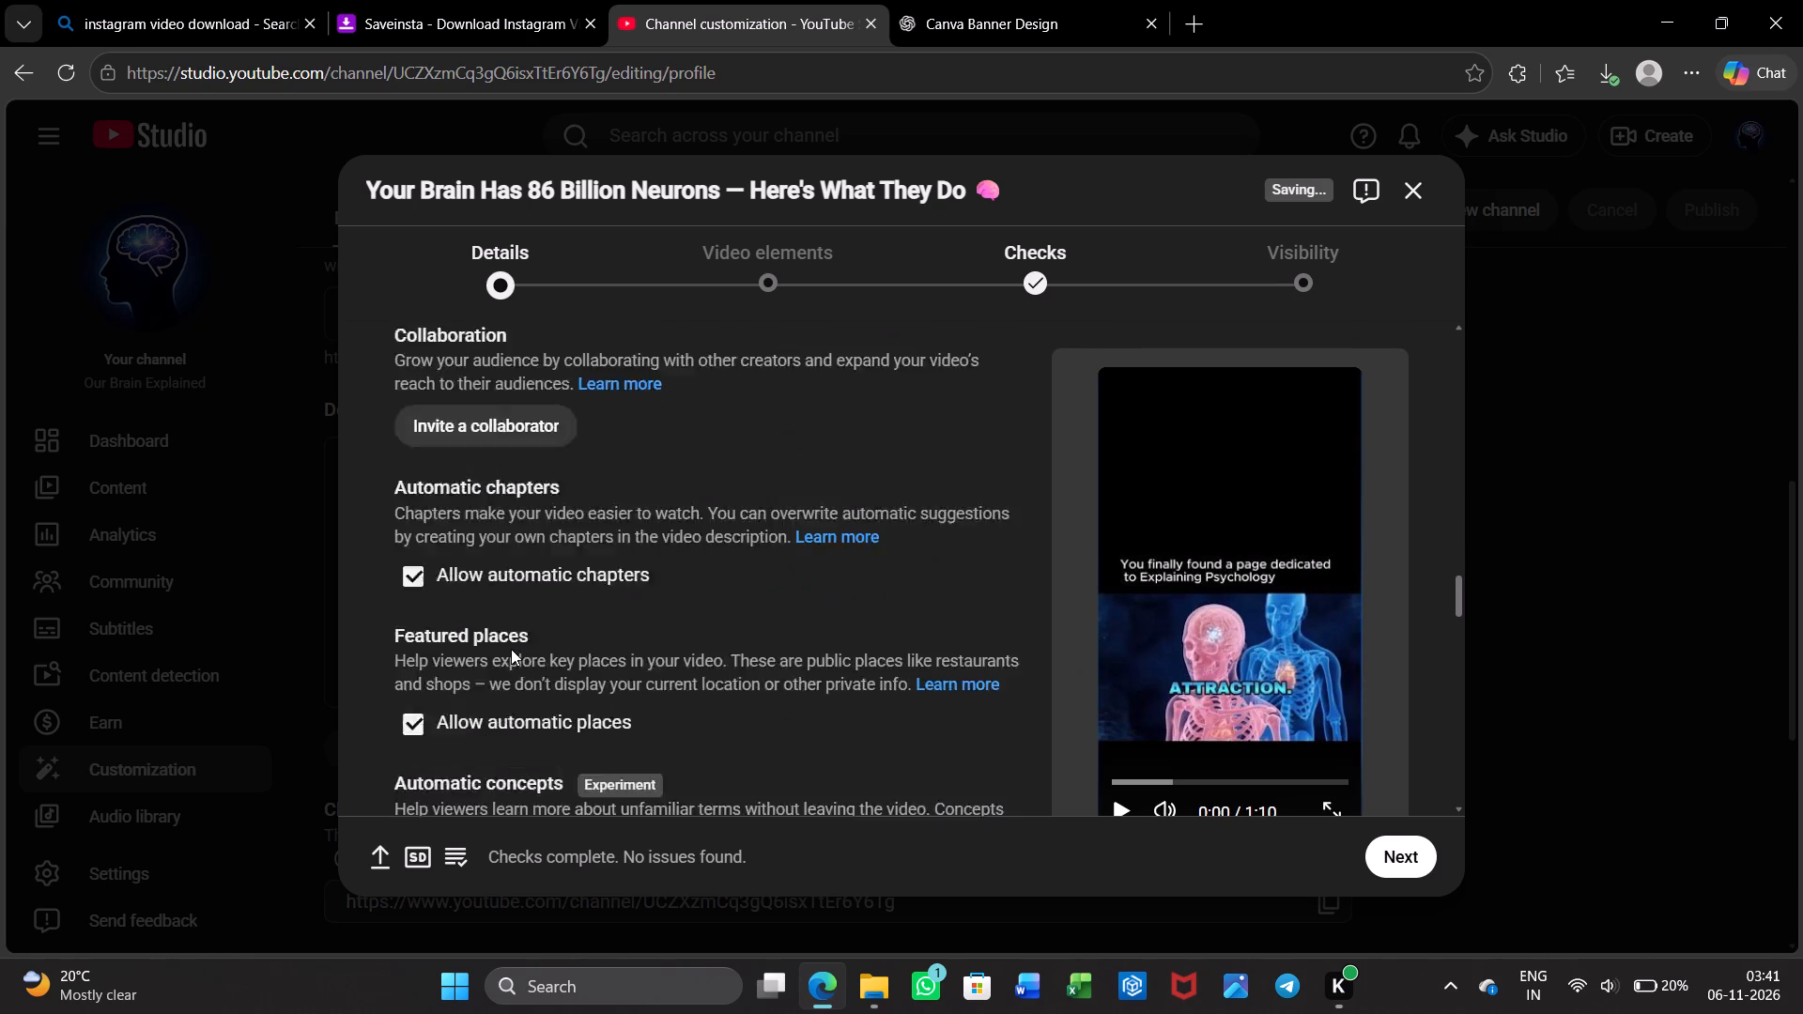
scroll(511, 649, up, 3)
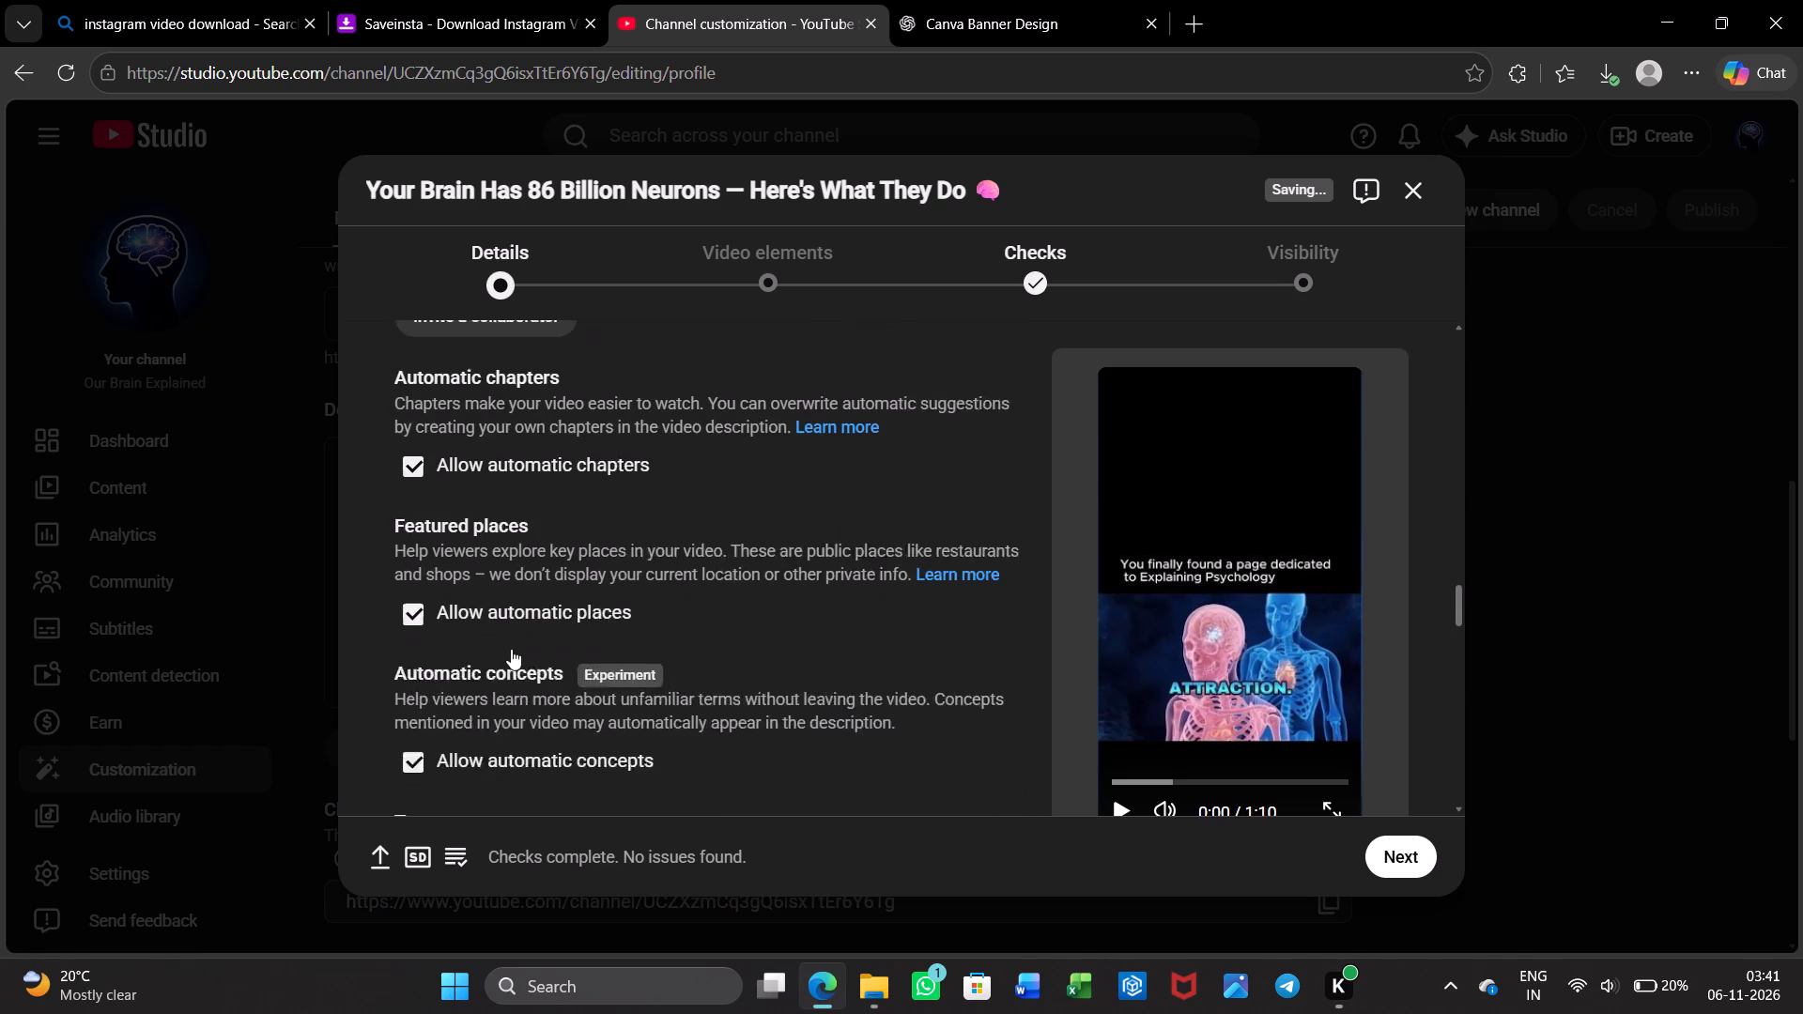
scroll(511, 649, up, 1)
scroll(511, 649, down, 2)
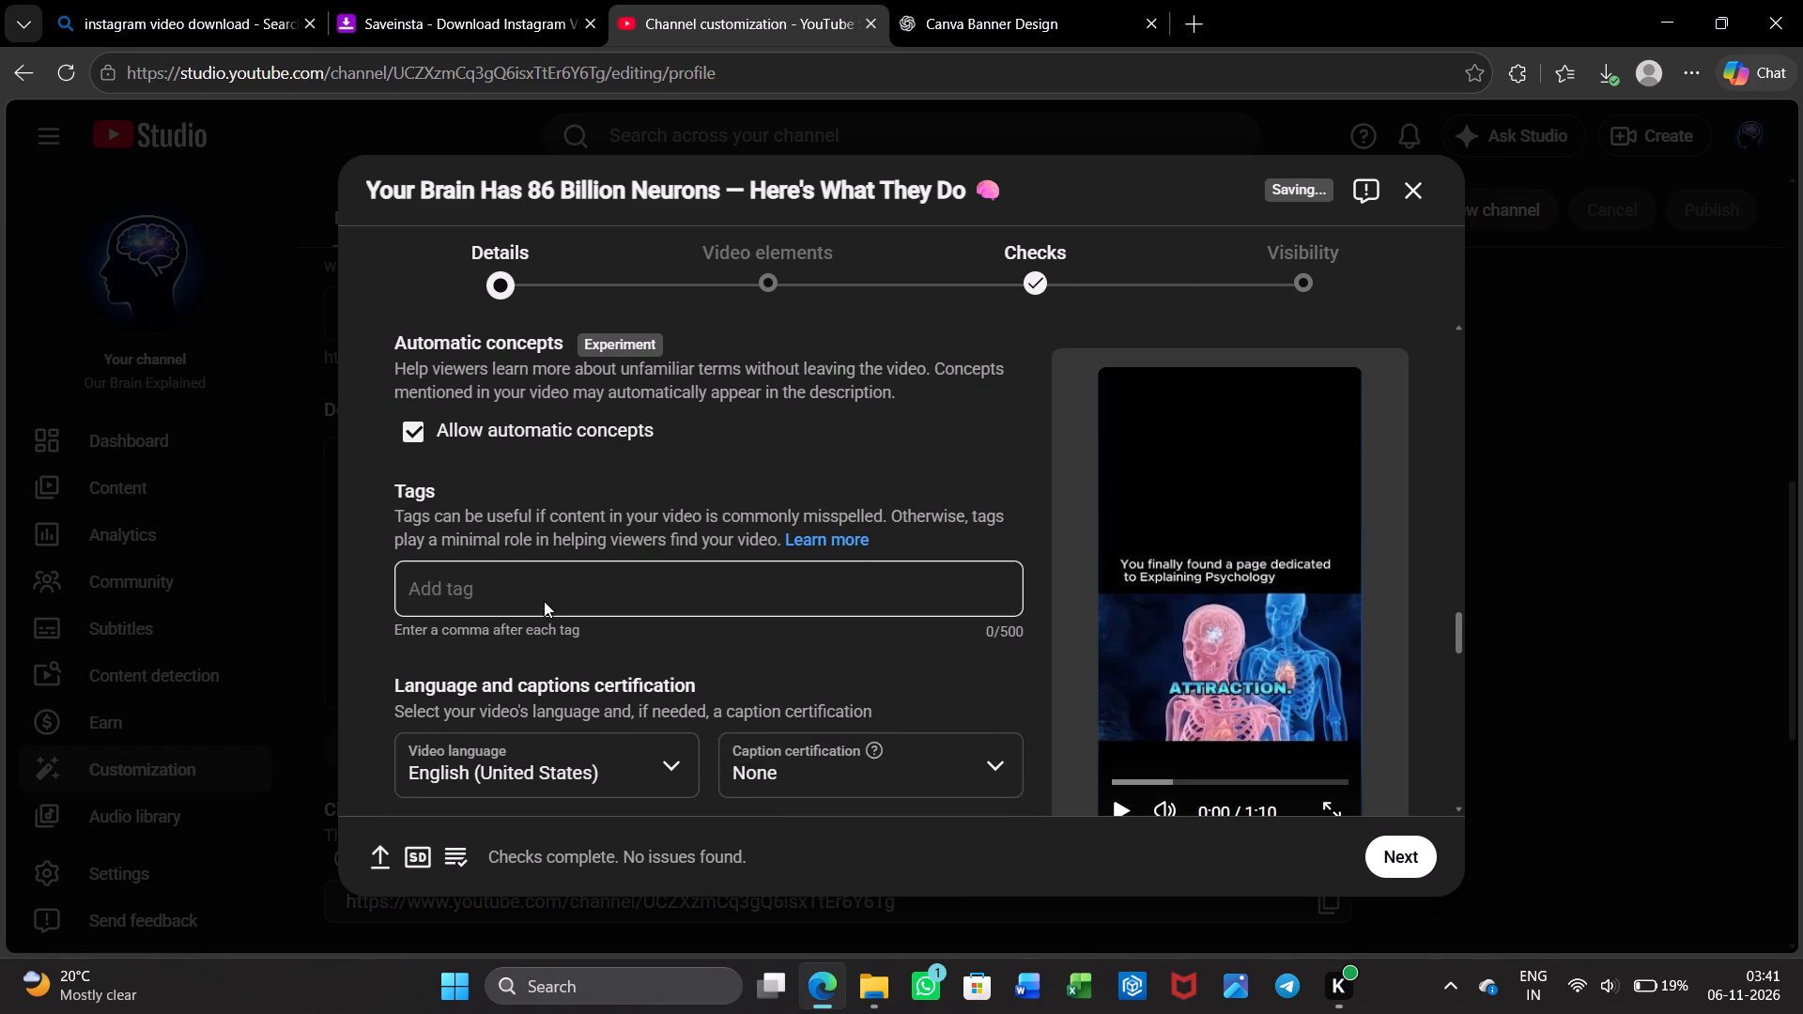
click(547, 598)
key(ctrl+v)
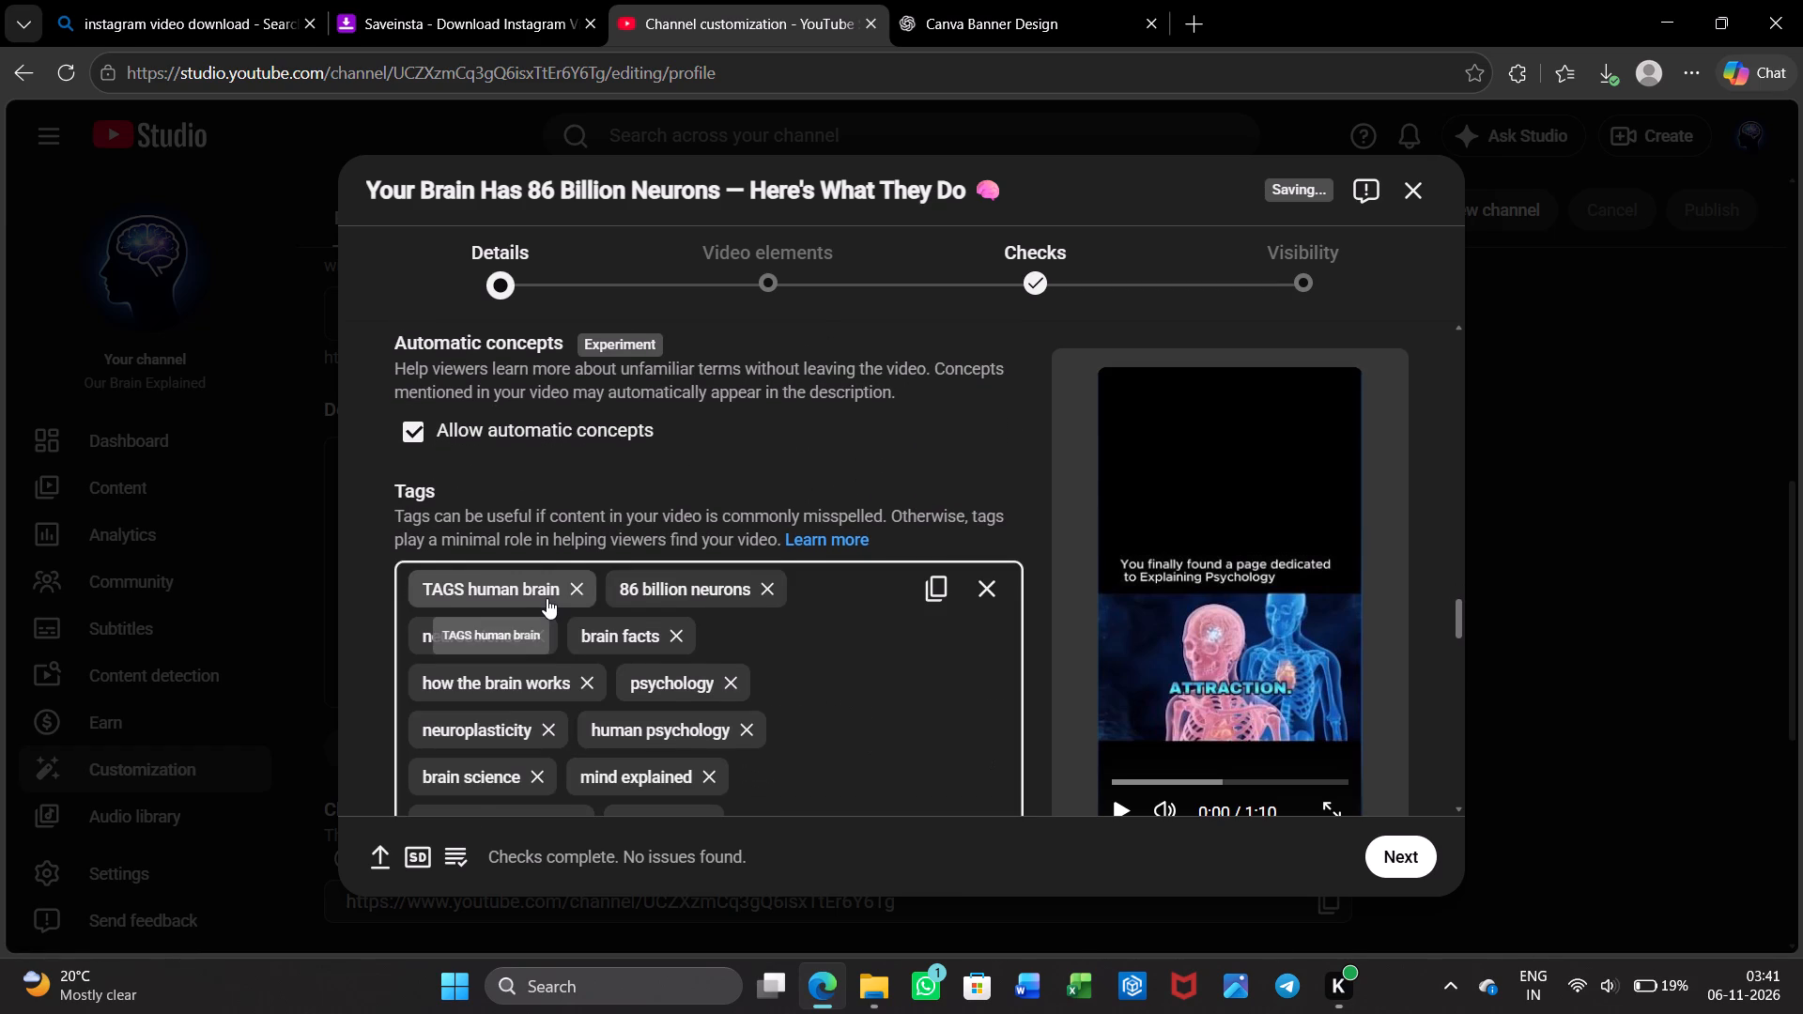
scroll(547, 598, down, 1)
click(566, 488)
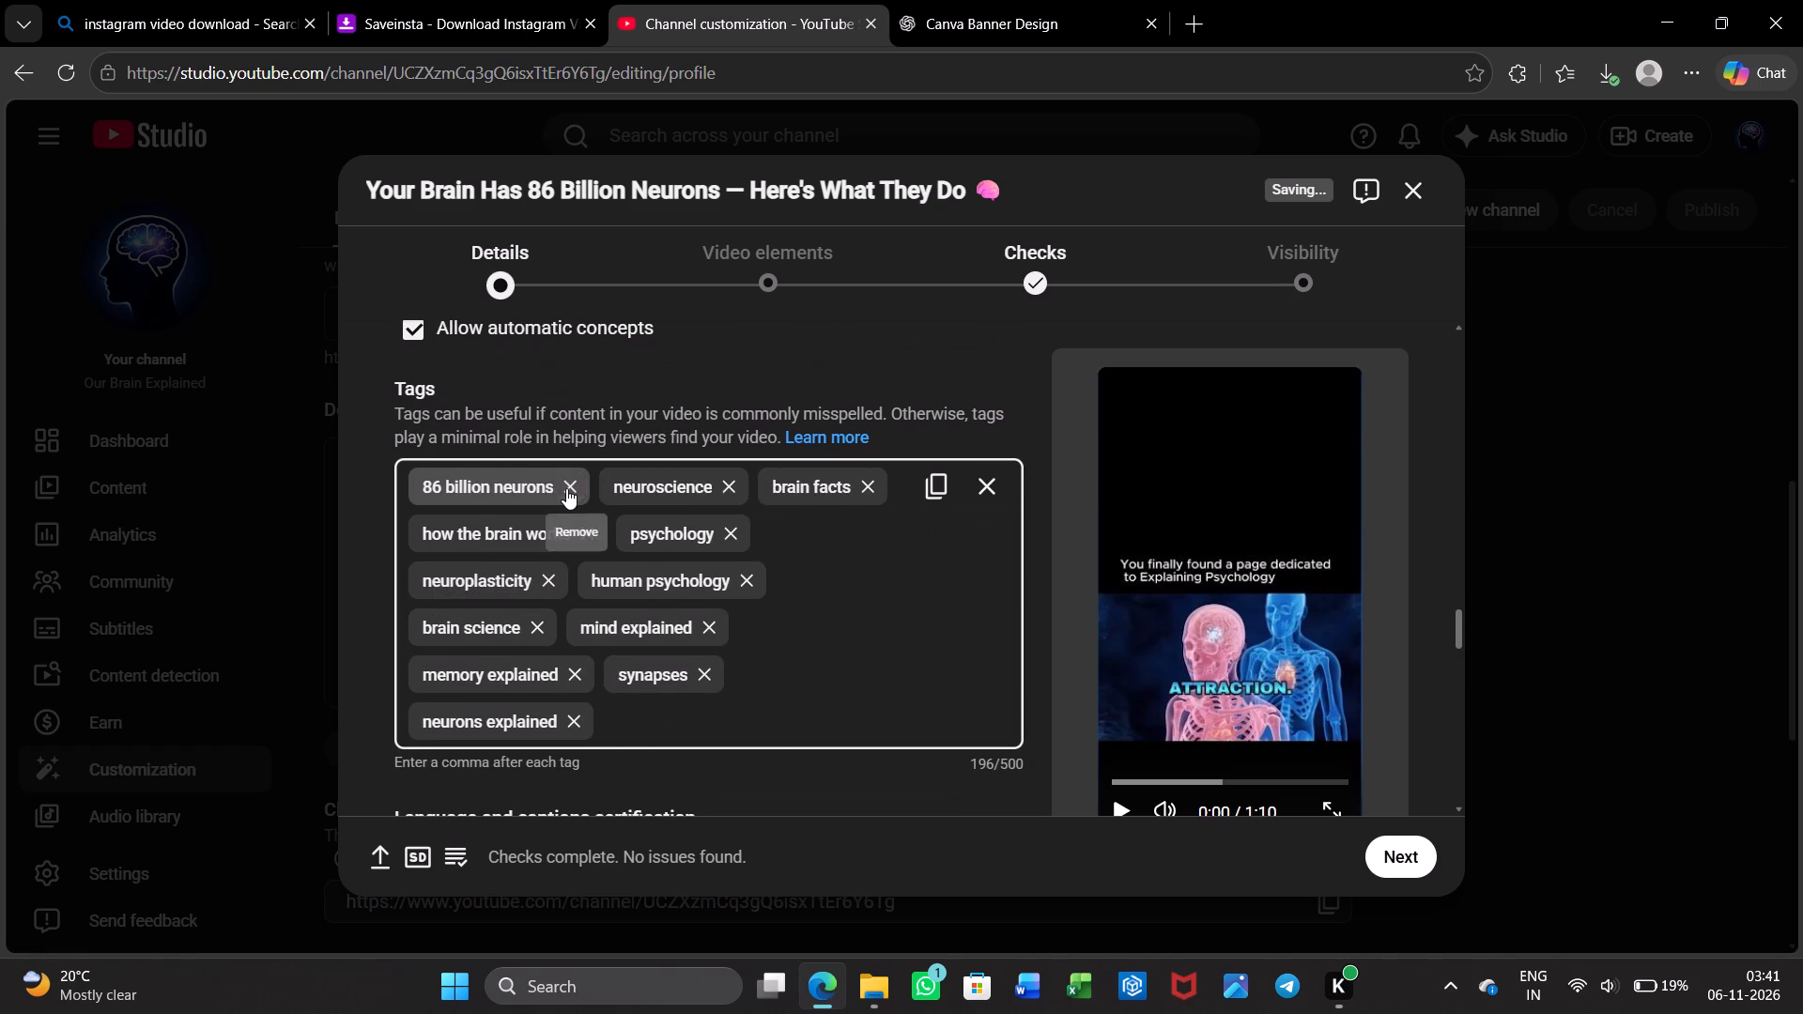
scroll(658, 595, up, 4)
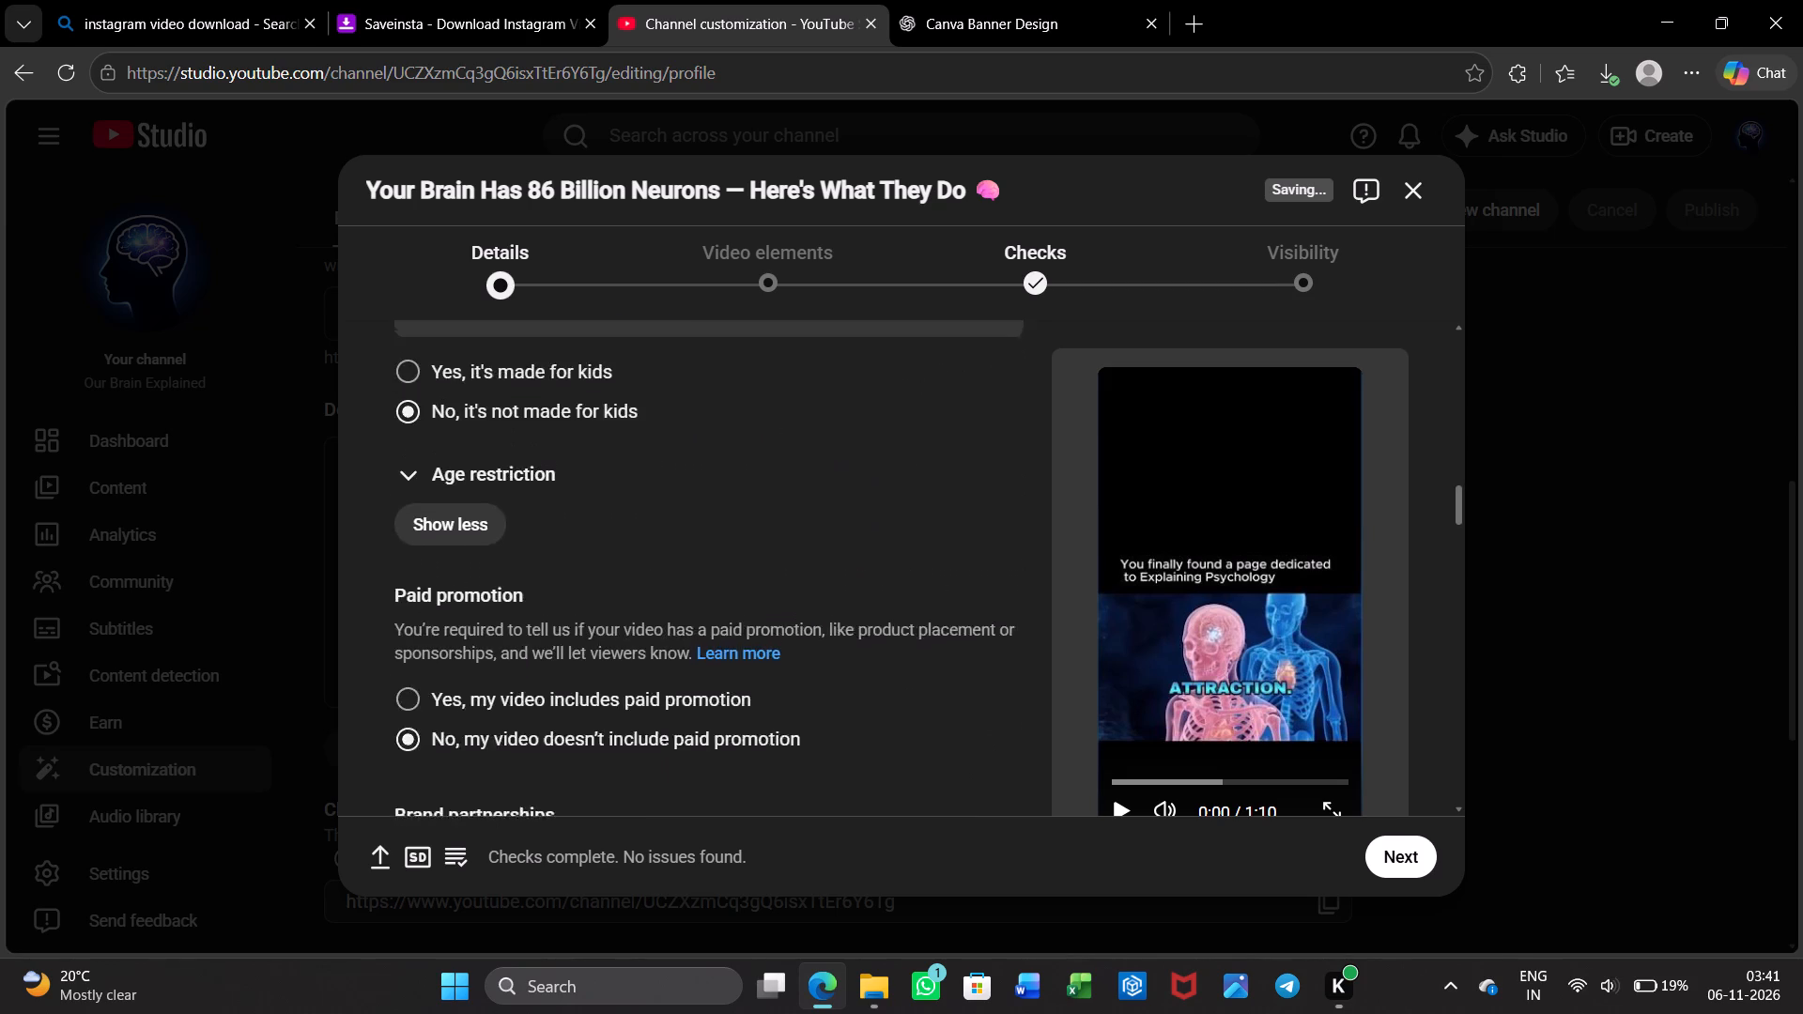
Delete the TAGS heading and its keyword list from the video description, leaving #BrainFacts #Neuroscience #HumanBrain as the last line.
scroll(658, 595, up, 1)
scroll(658, 595, down, 2)
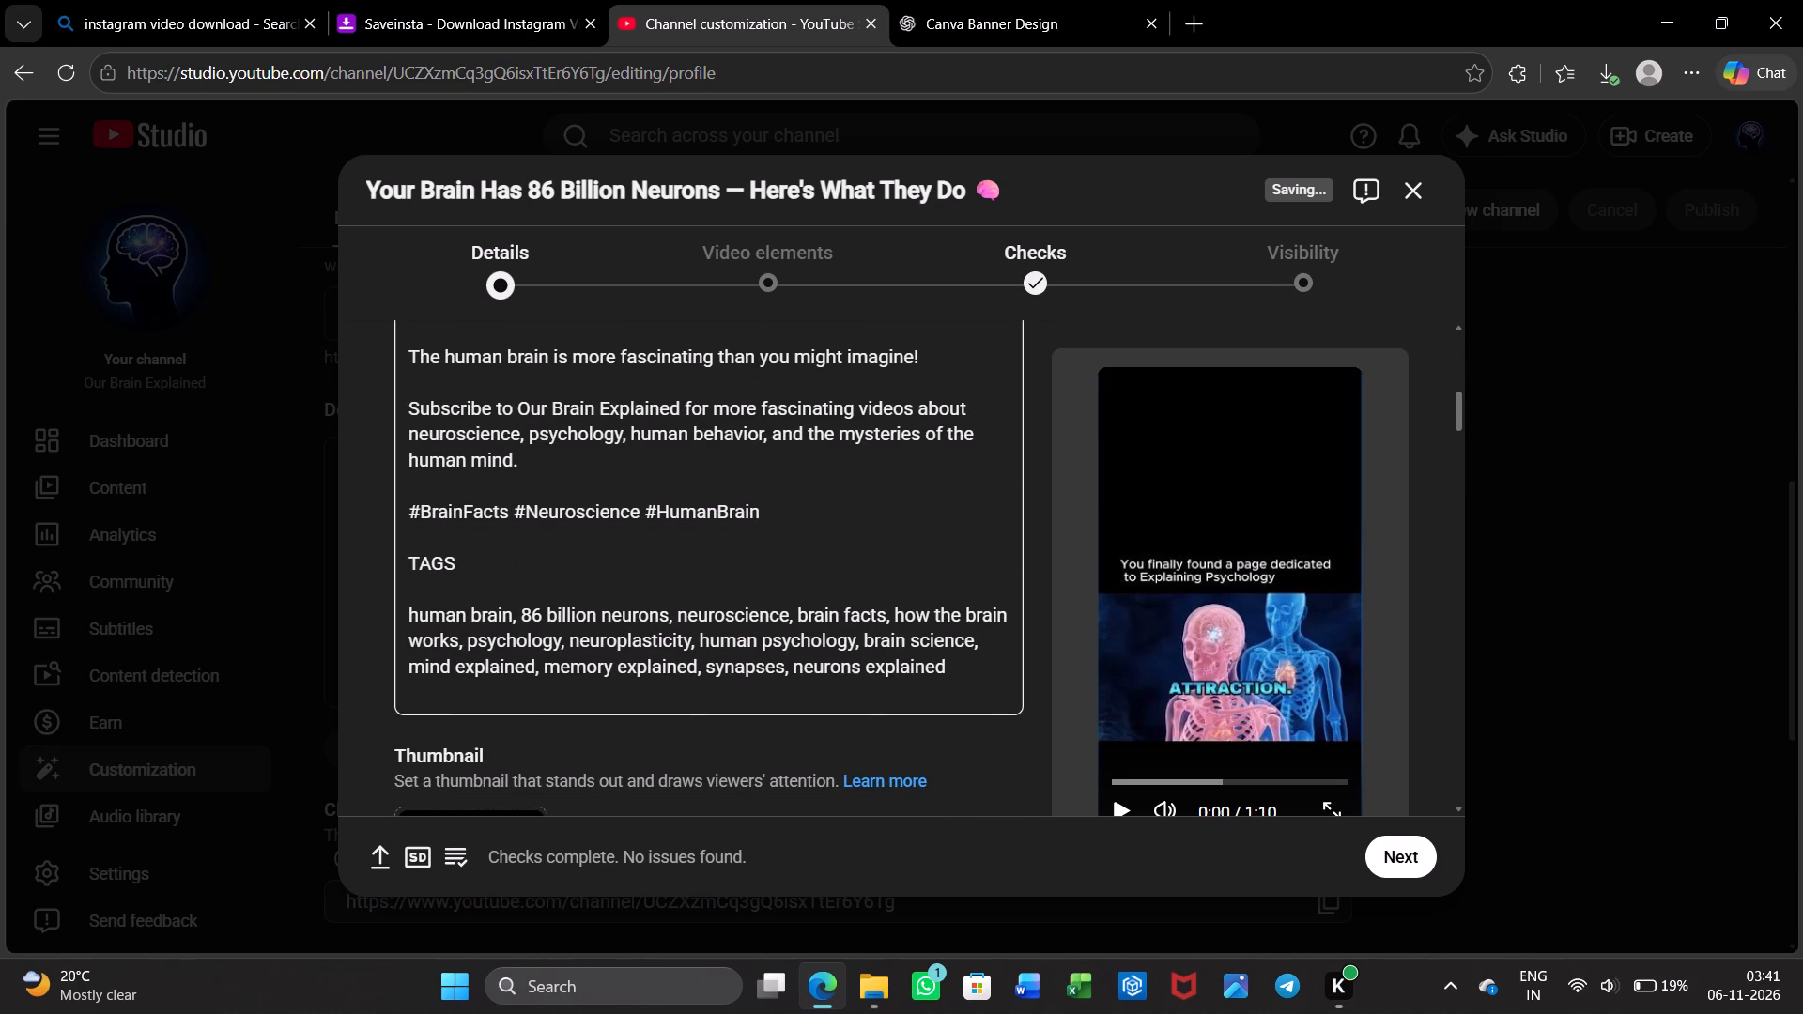
drag(961, 672, 411, 563)
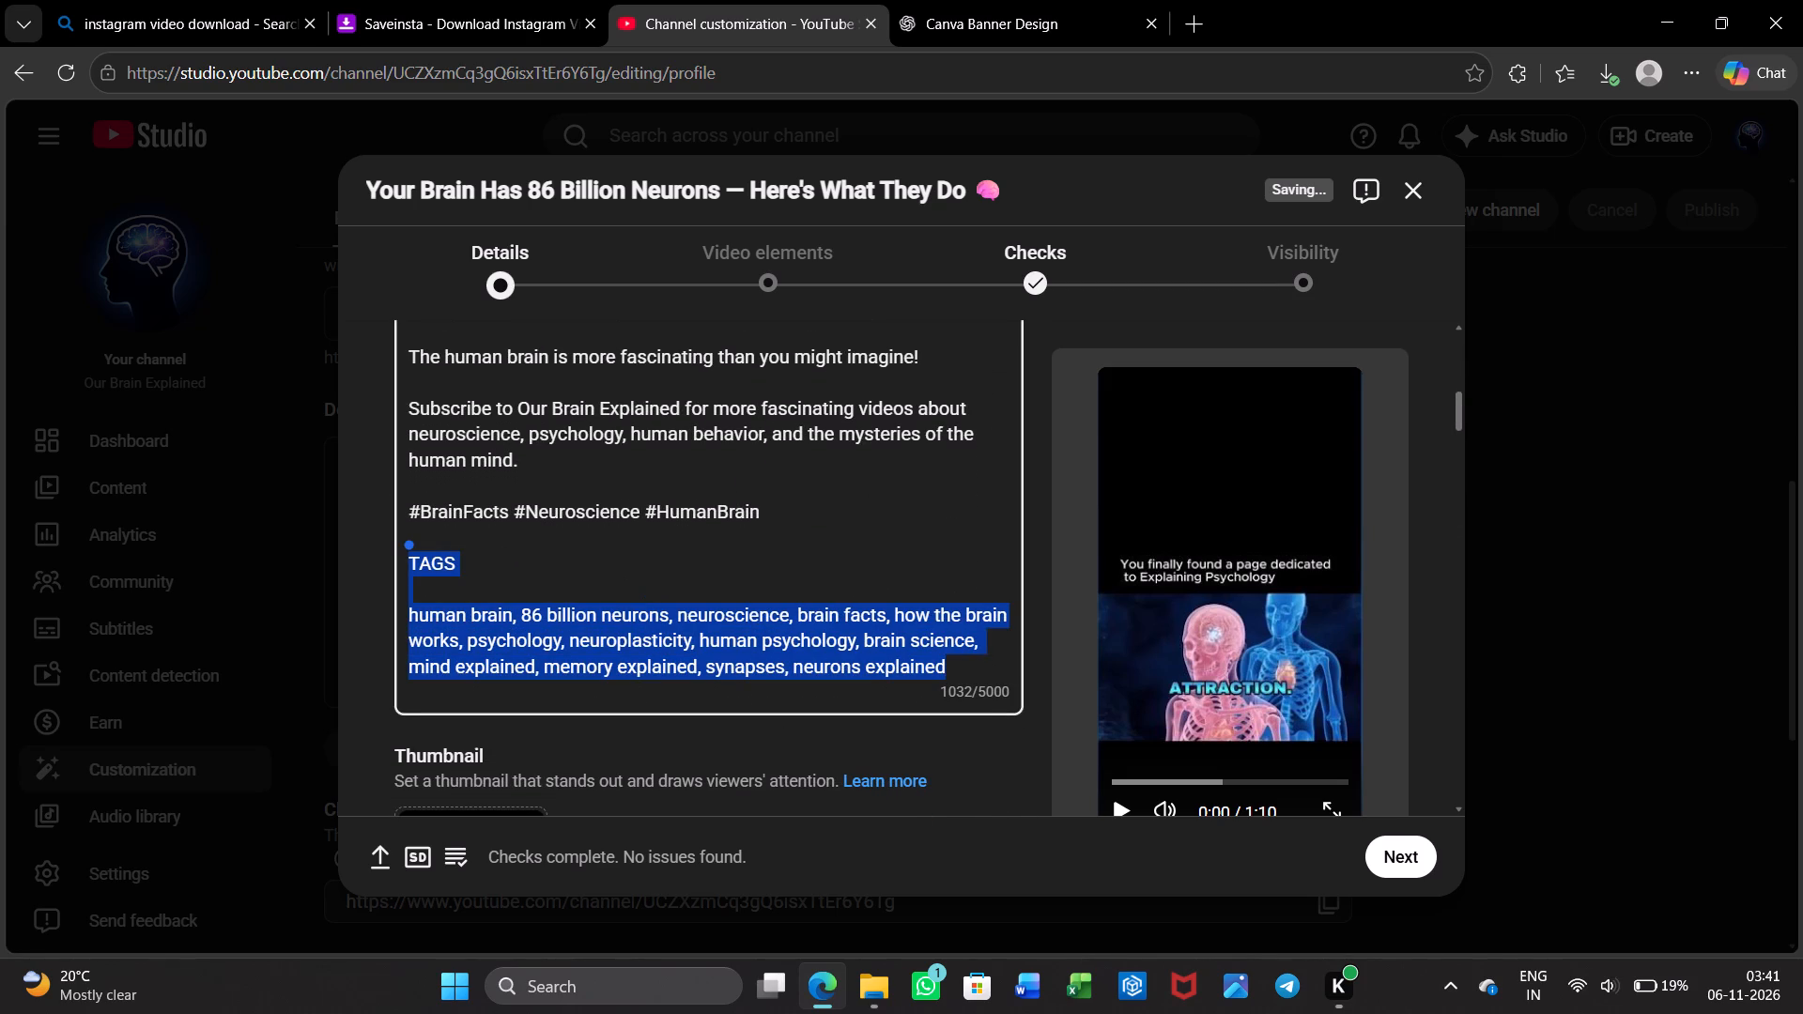
key(BackSpace)
key(BackSpace)
key(BackSpace)
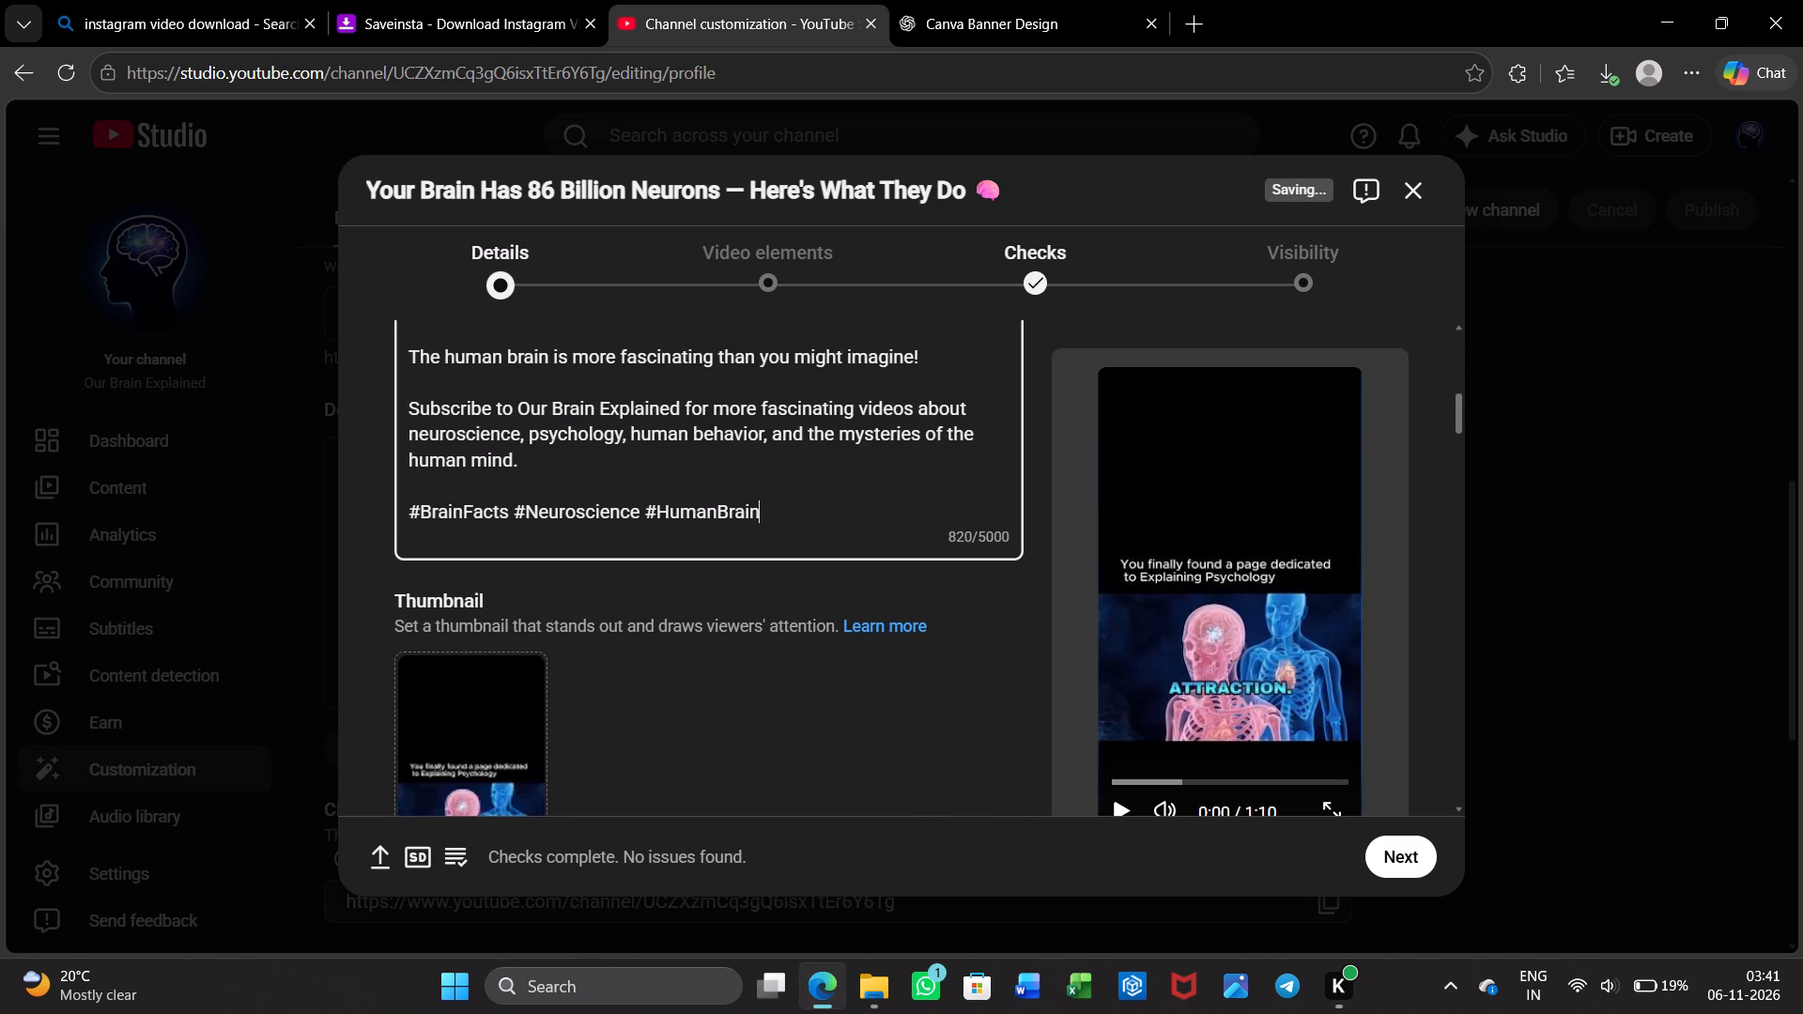
Check the remaining video details against ChatGPT's upload settings and restrict Shorts remixing to "Allow only audio remixing".
scroll(411, 563, down, 8)
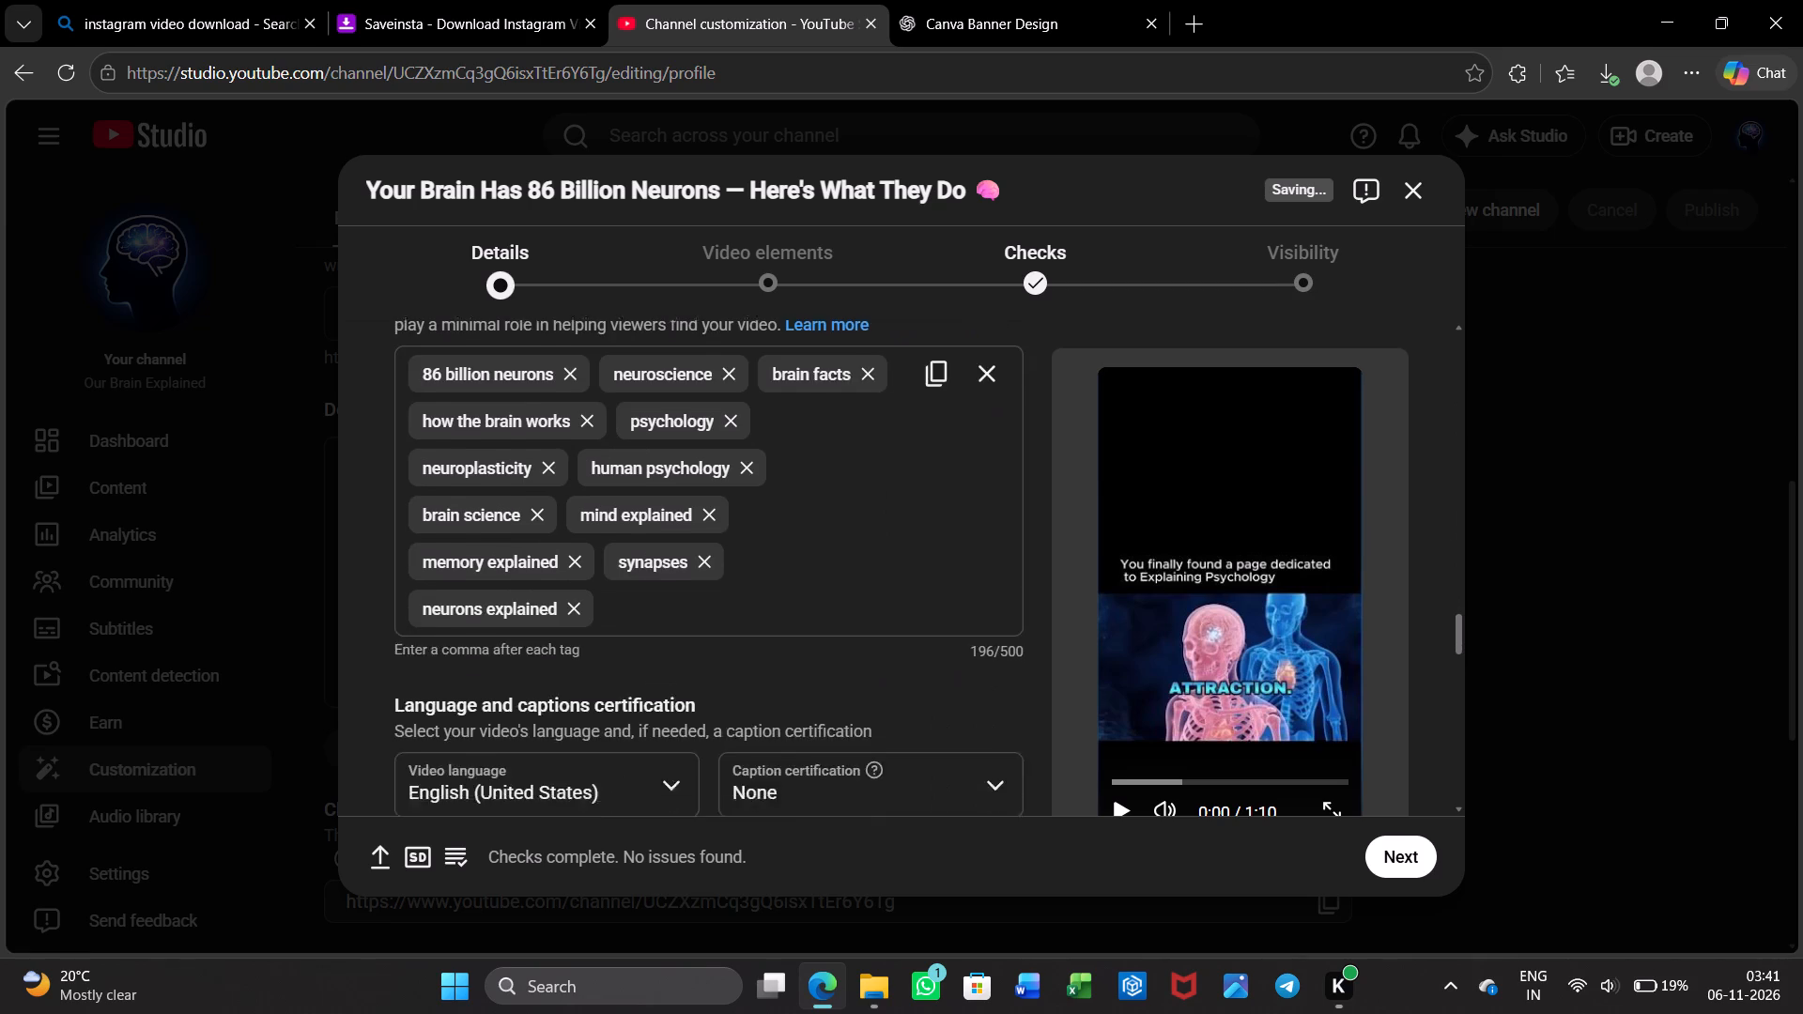
scroll(411, 563, down, 3)
scroll(411, 563, up, 1)
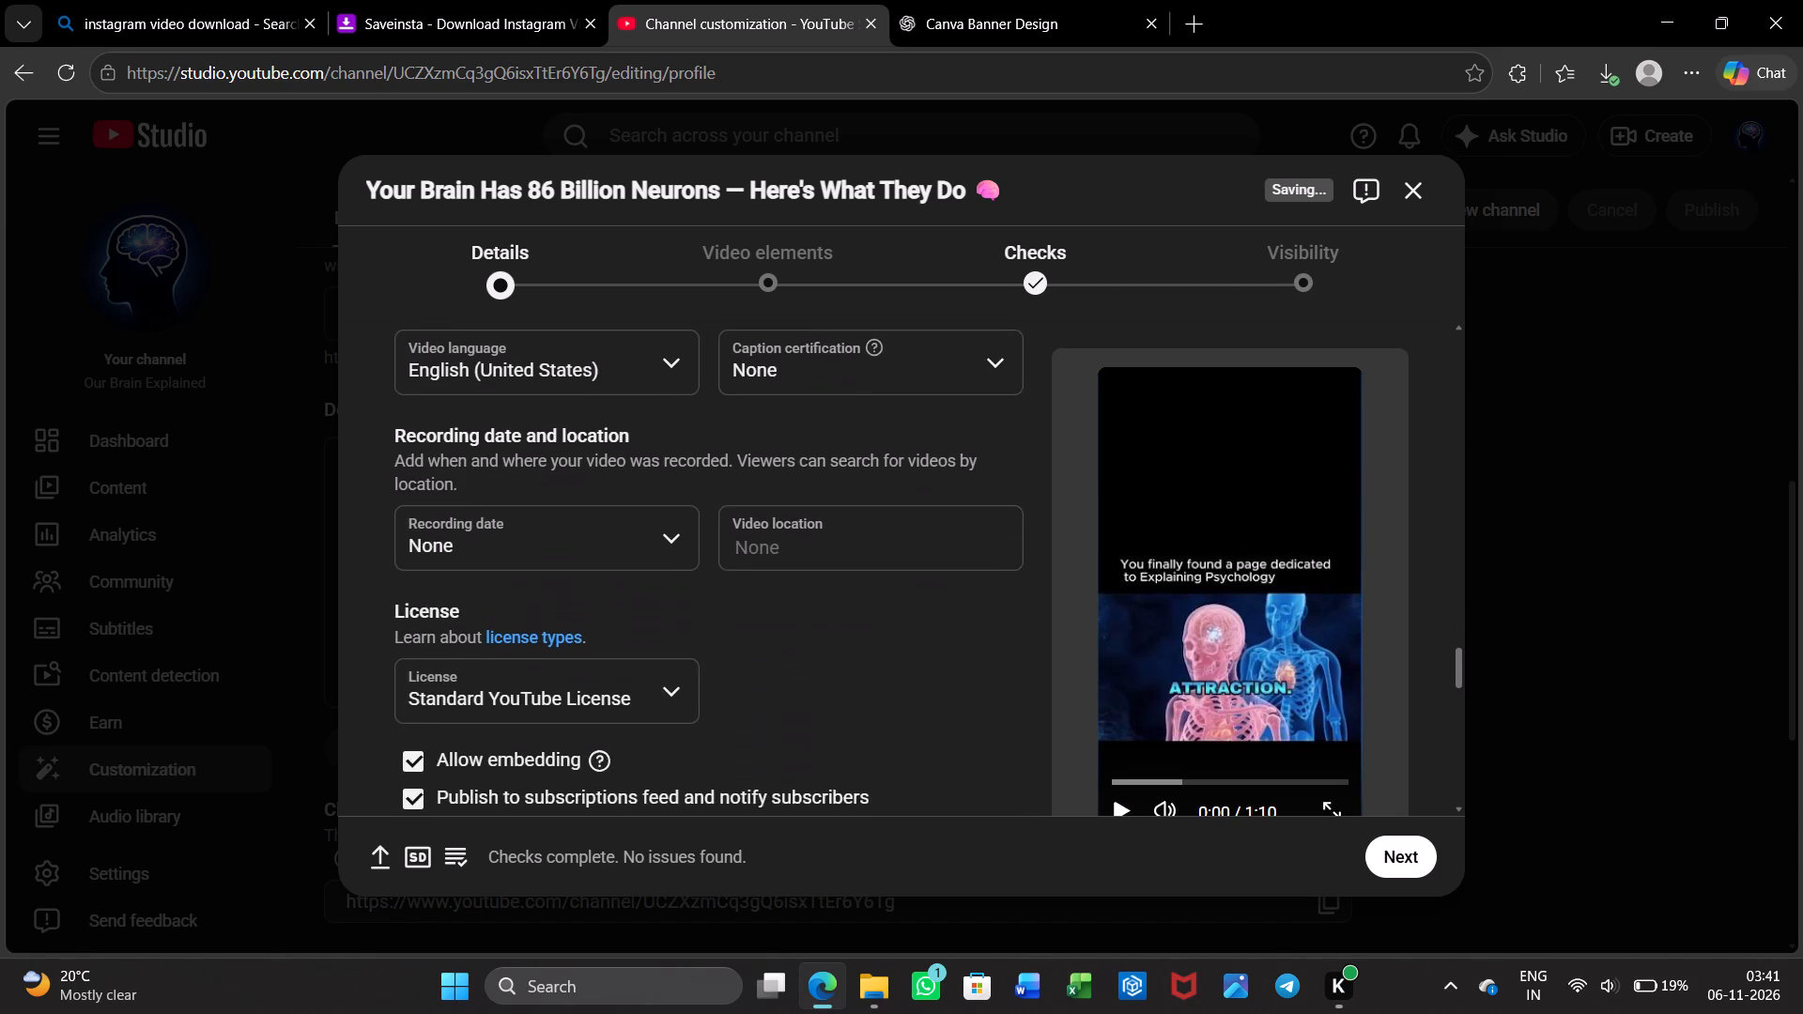
scroll(411, 563, up, 1)
click(1051, 0)
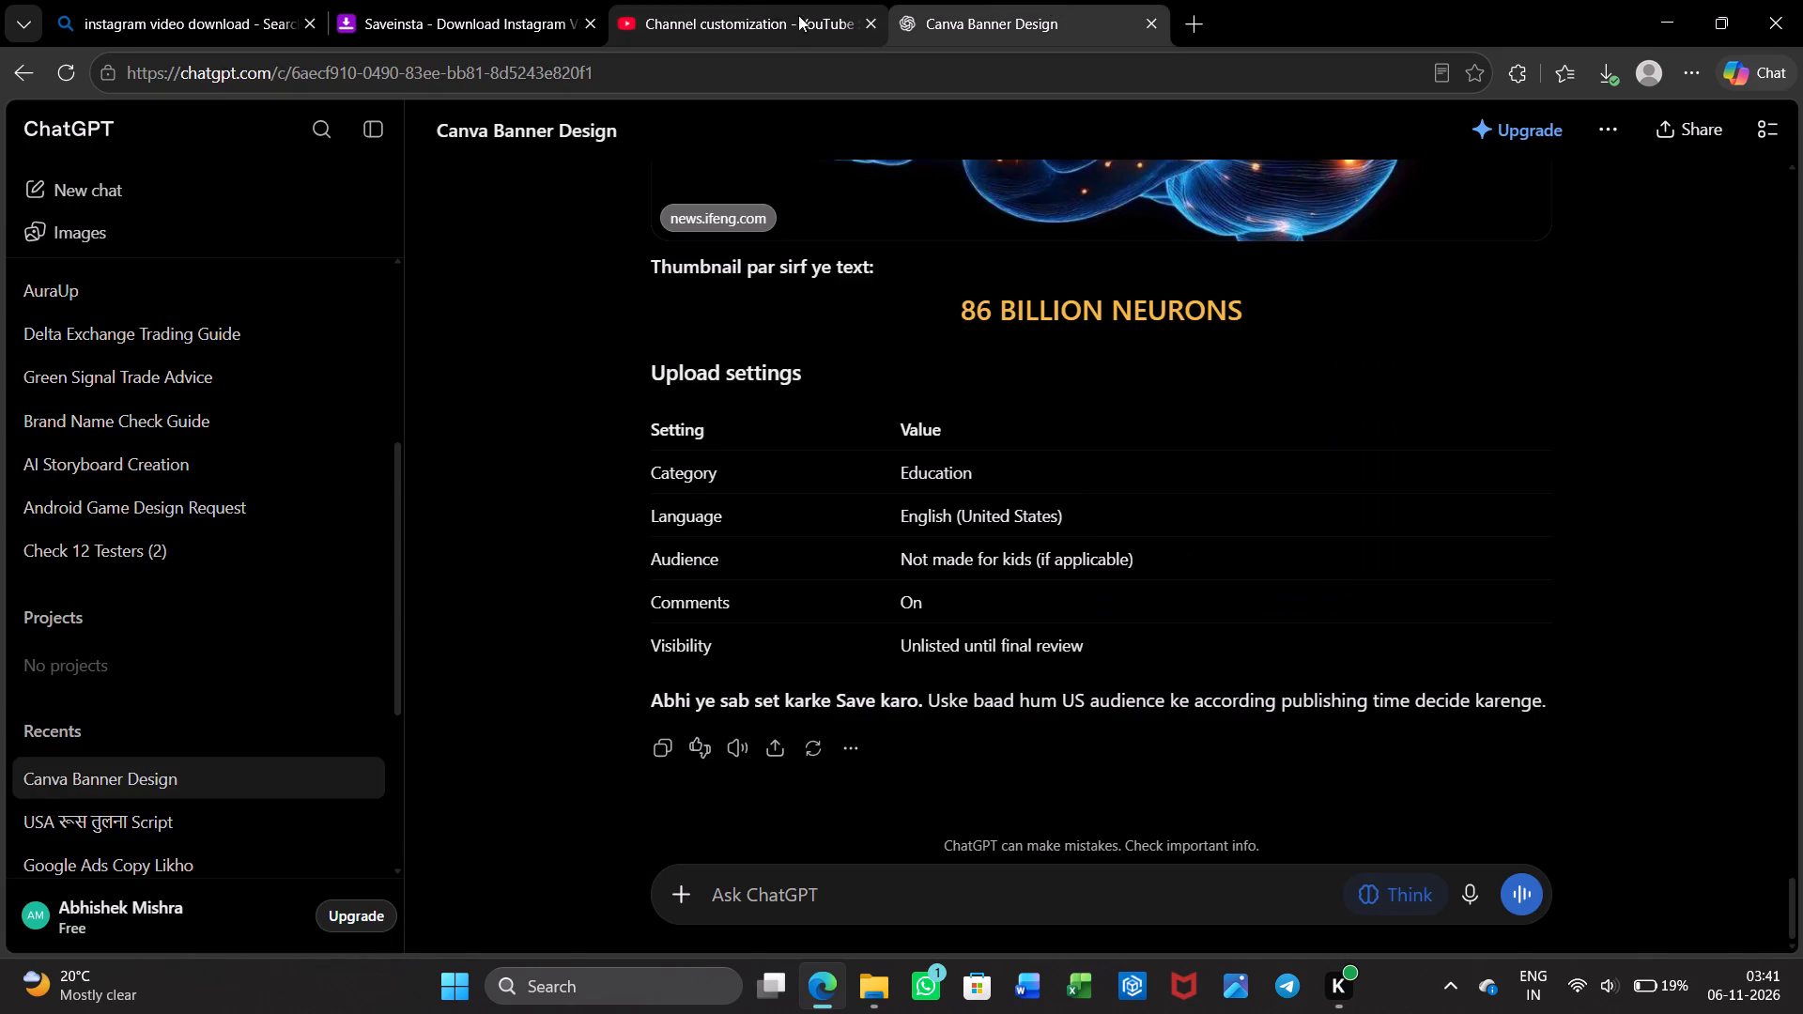
click(732, 4)
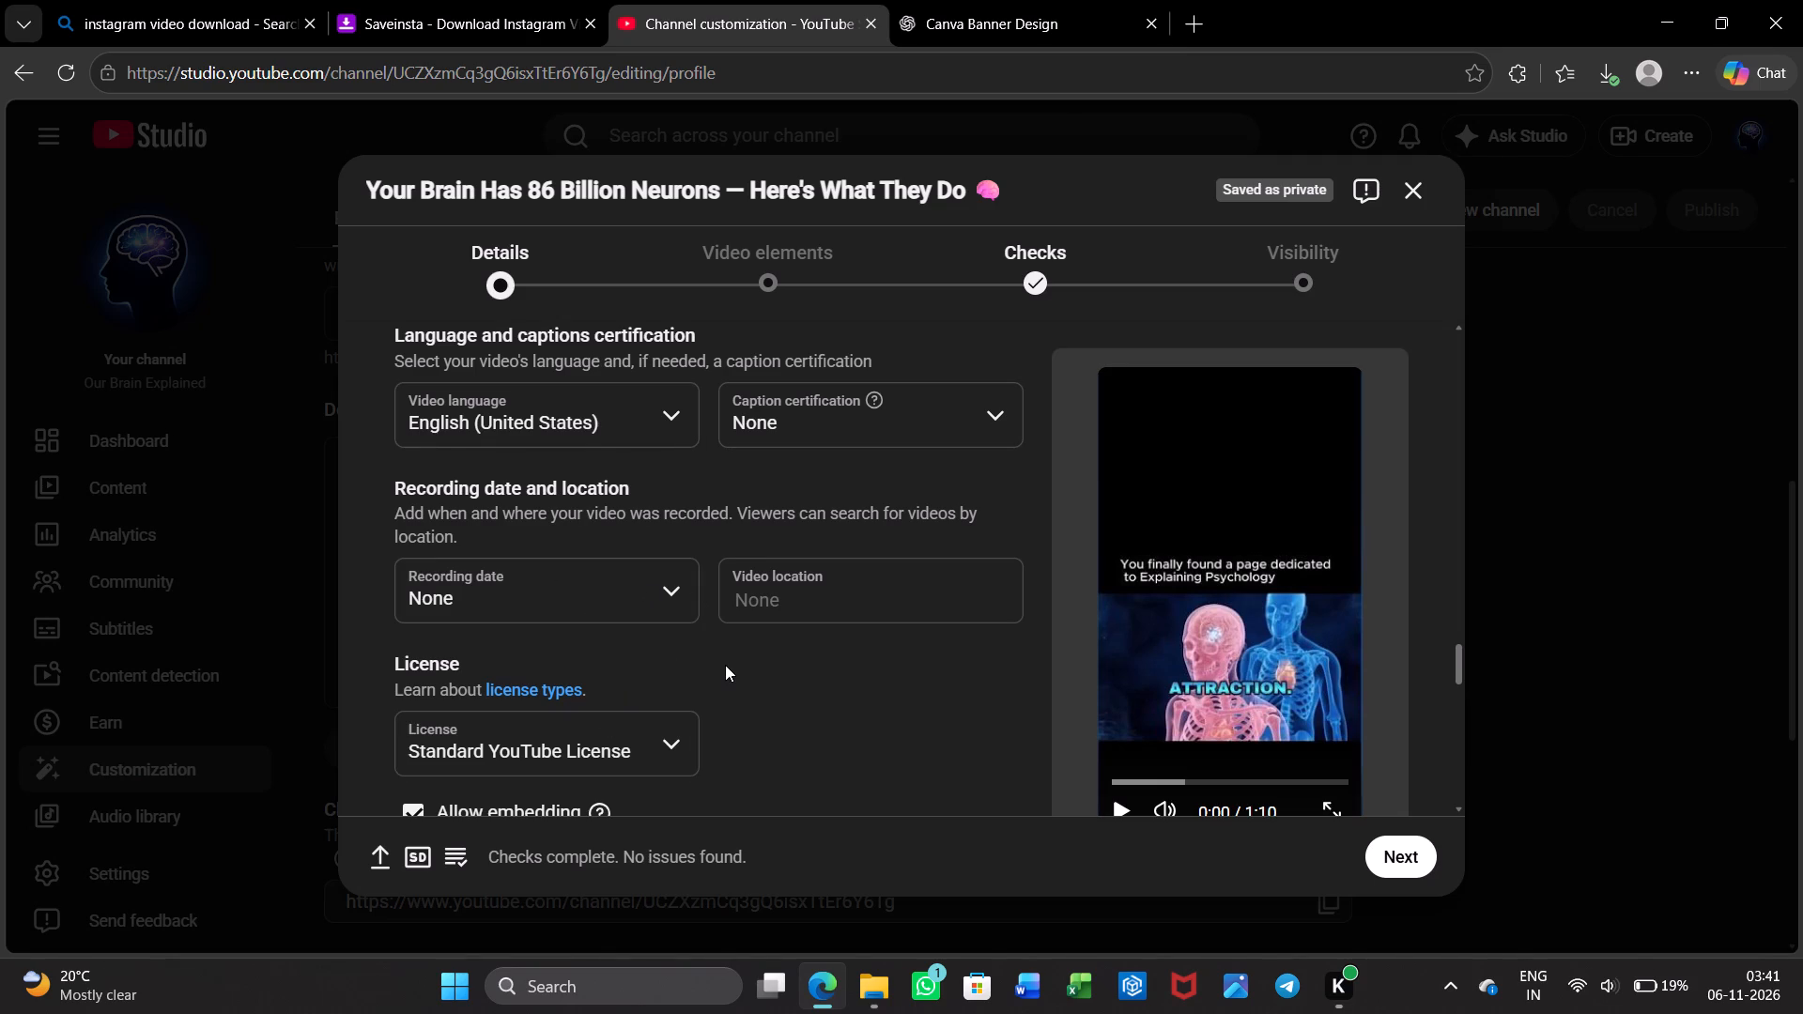
scroll(725, 665, up, 1)
scroll(725, 665, down, 1)
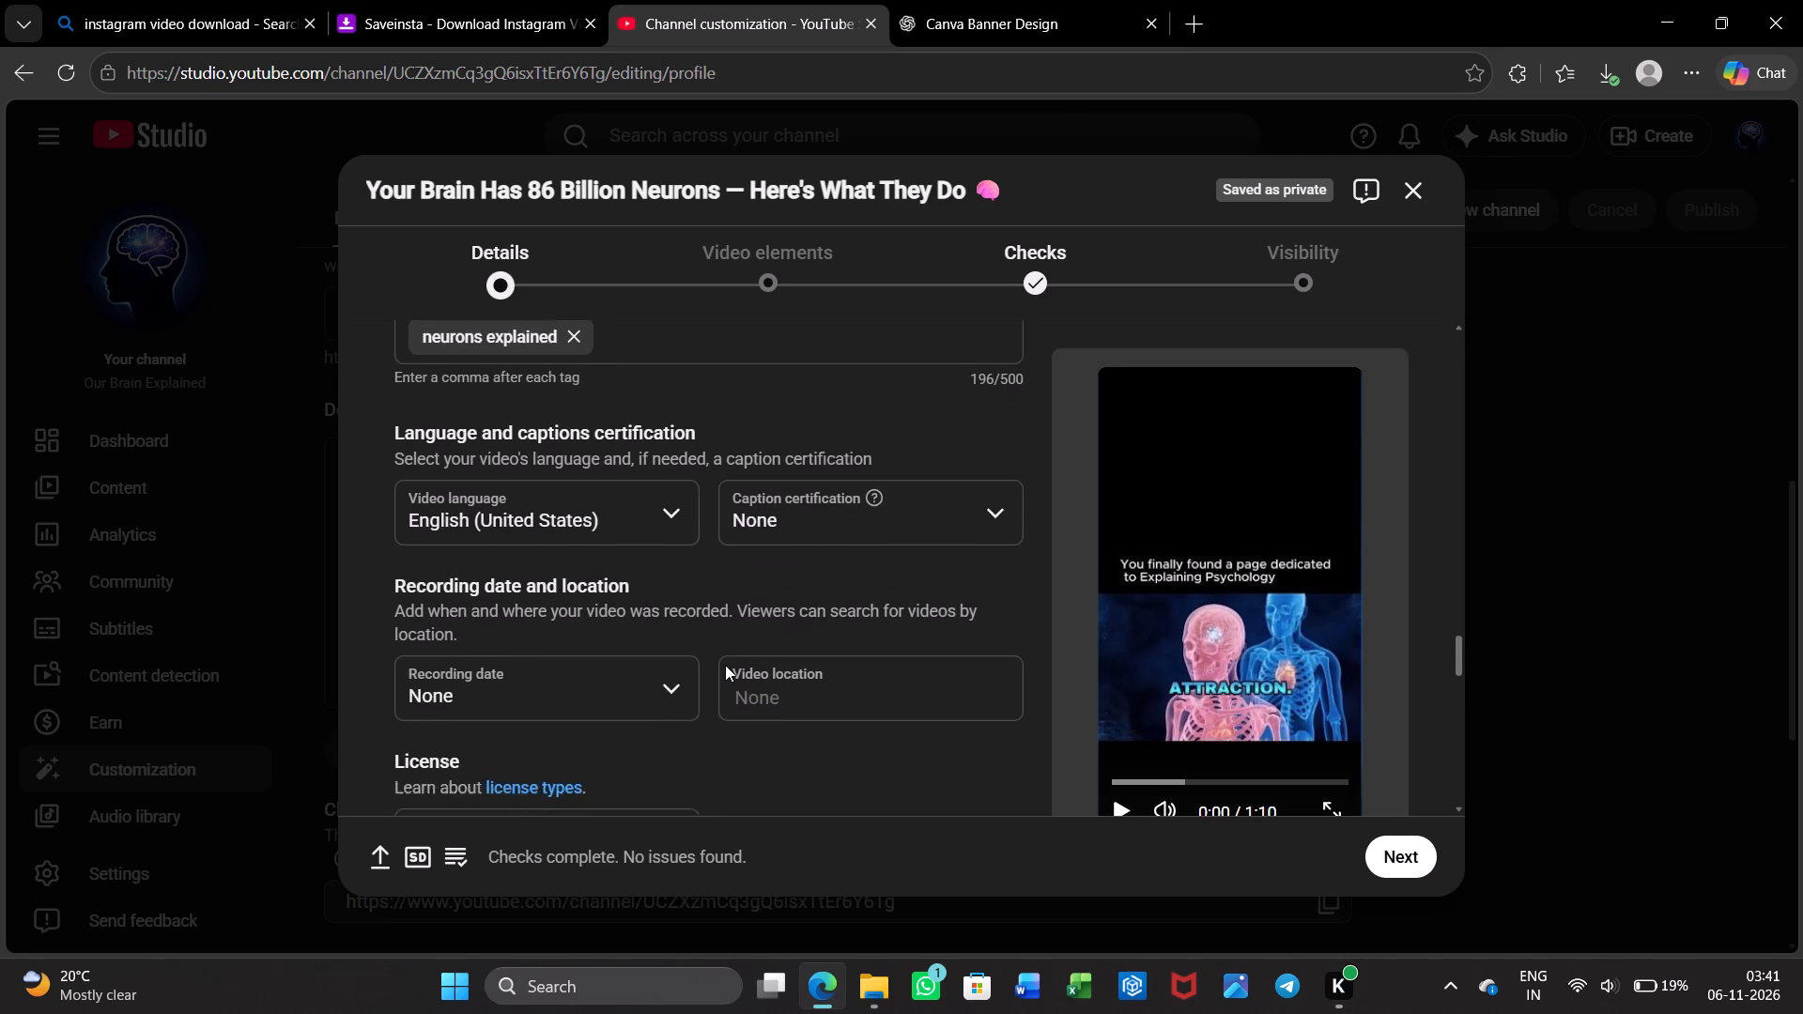
scroll(725, 665, down, 3)
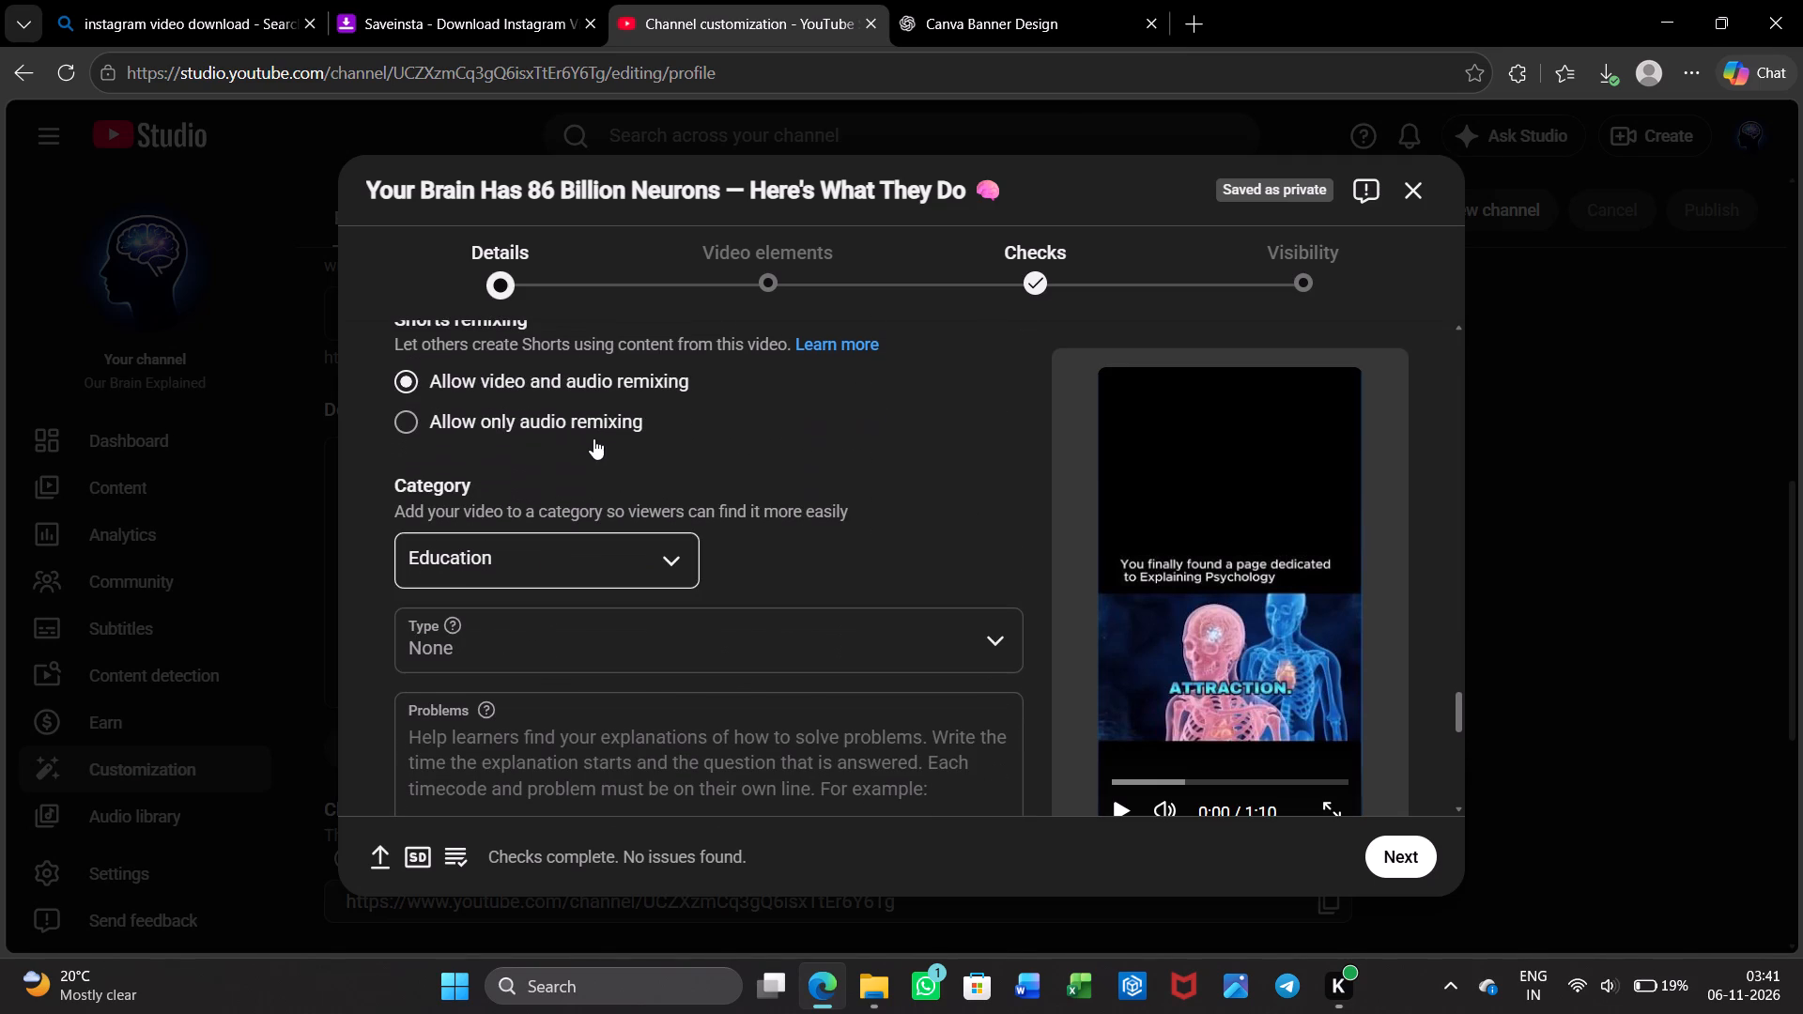
click(579, 418)
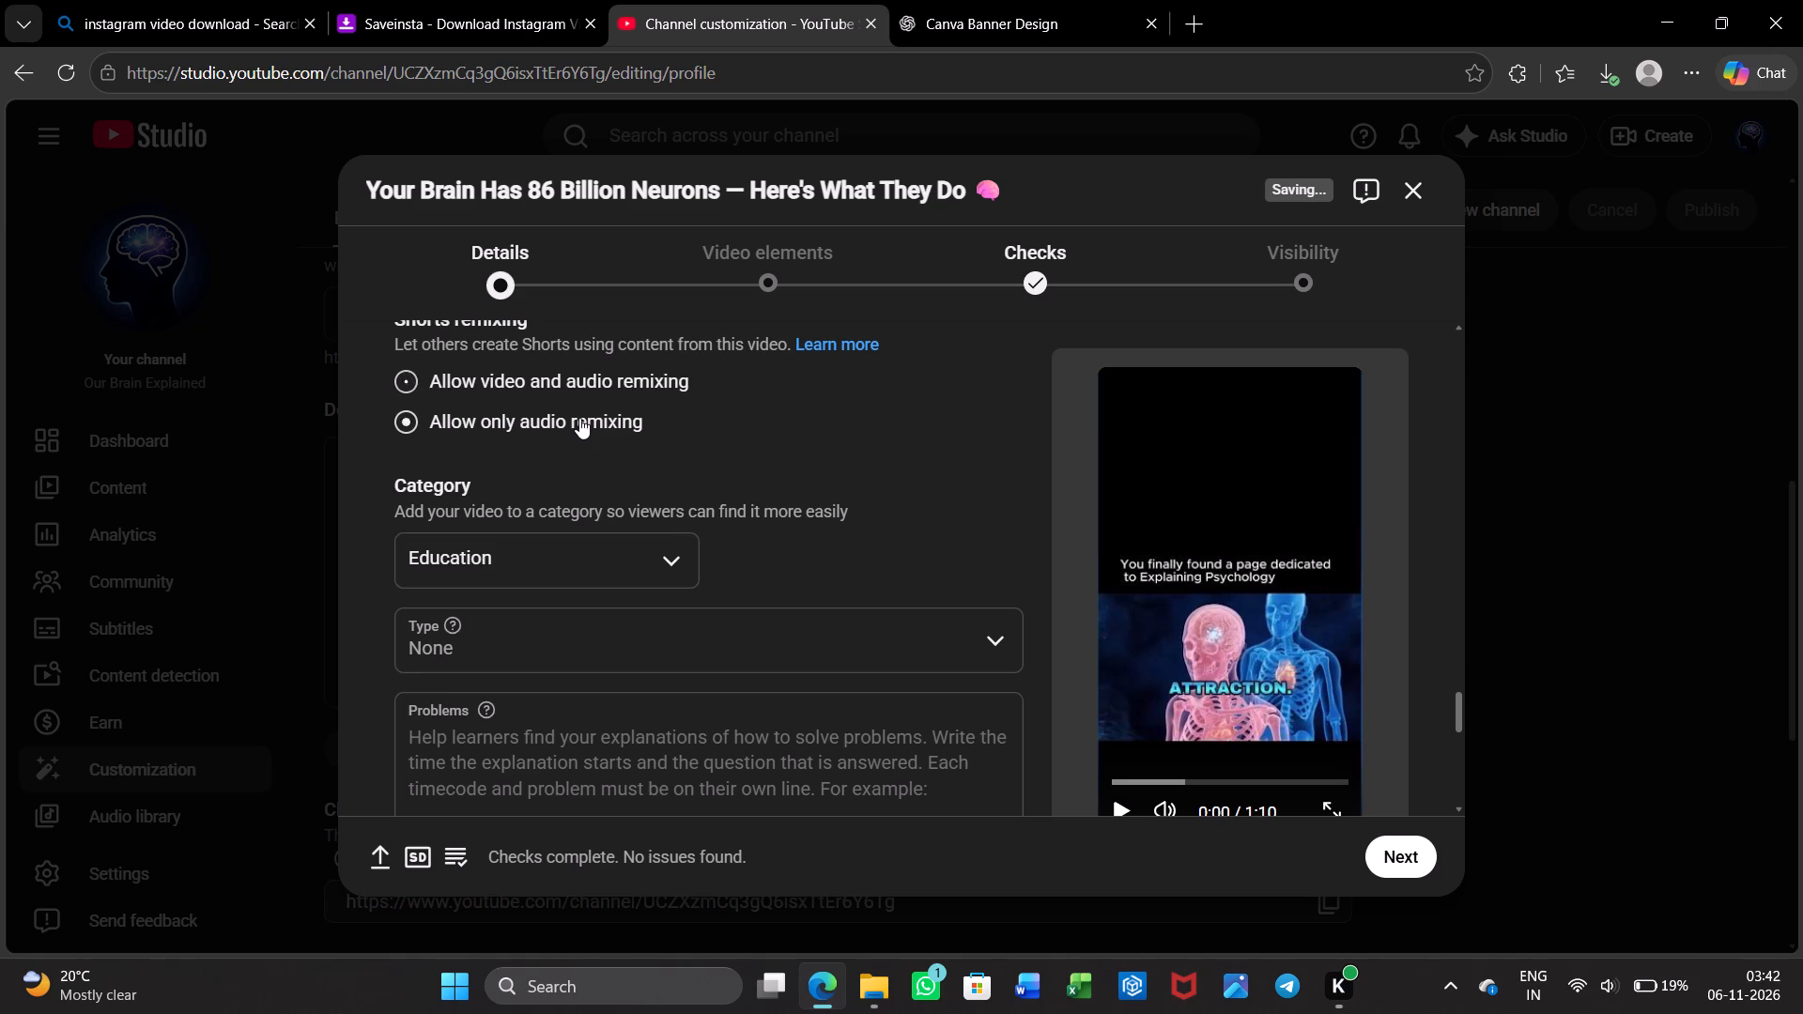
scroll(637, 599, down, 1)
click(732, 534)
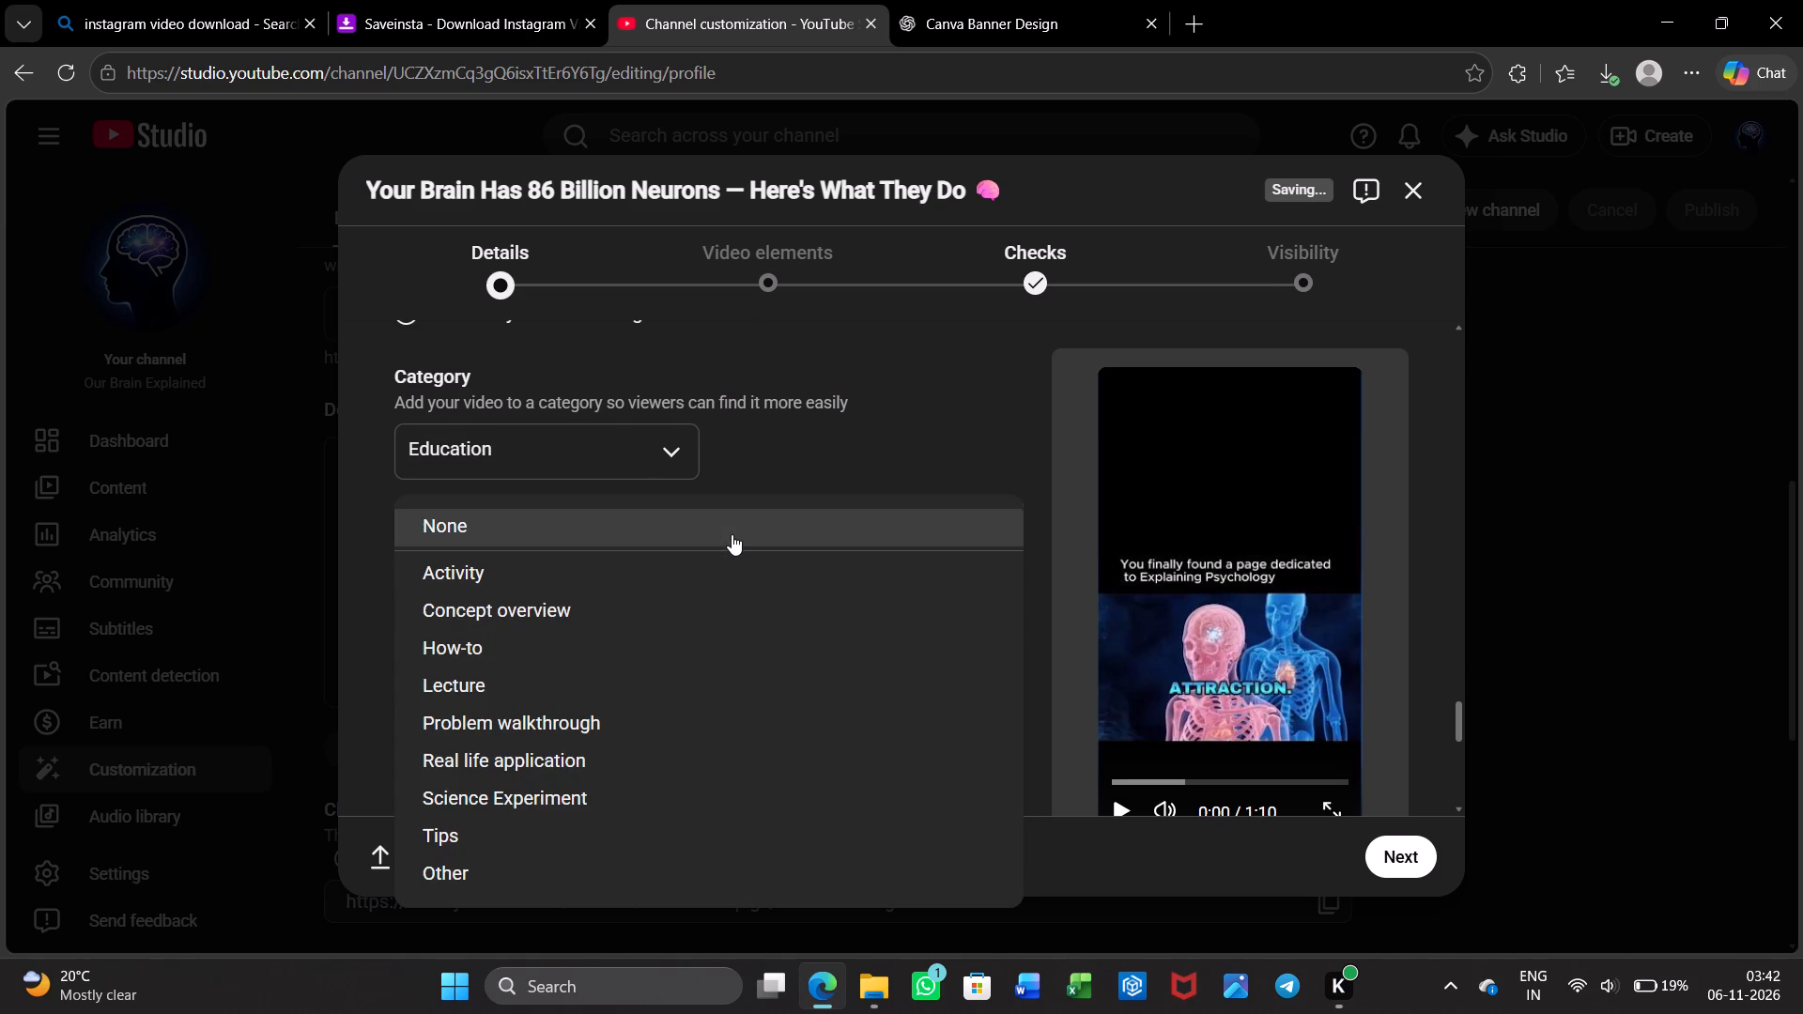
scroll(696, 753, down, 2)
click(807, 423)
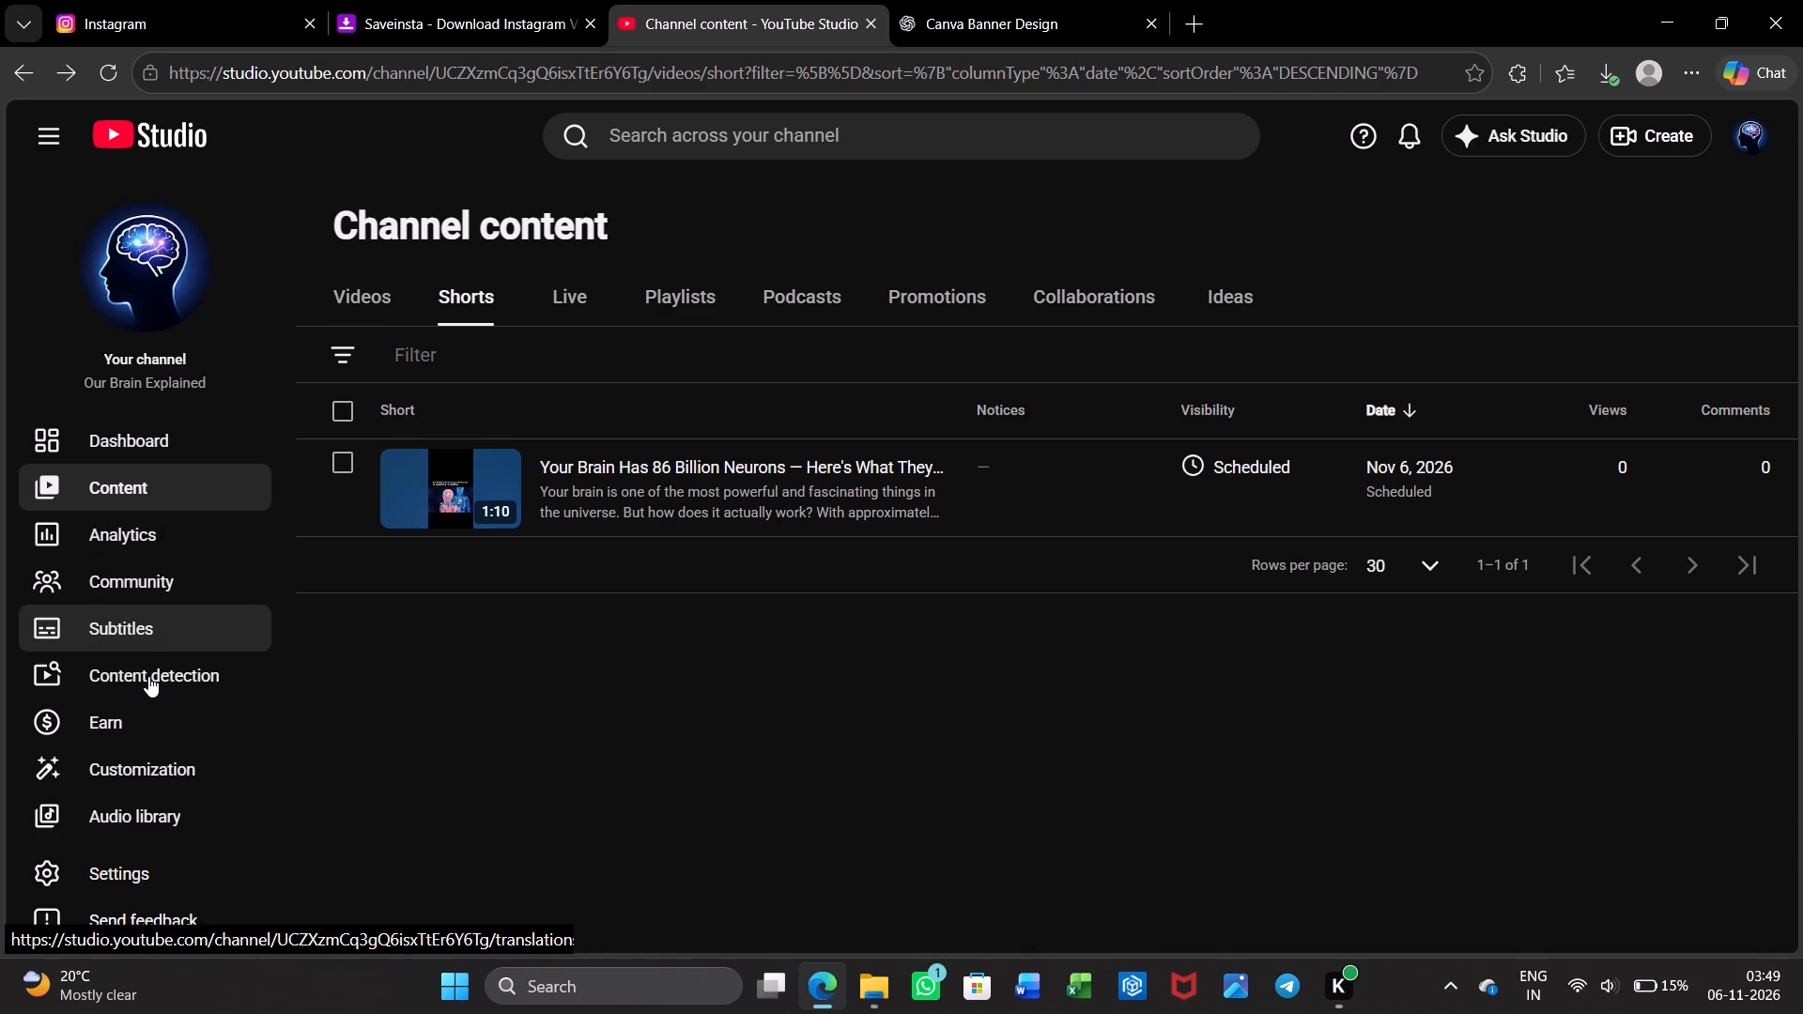
Open the channel's Earn page and review the Shorts Feed Ads details, the monetization eligibility requirements and the creator resources.
click(147, 709)
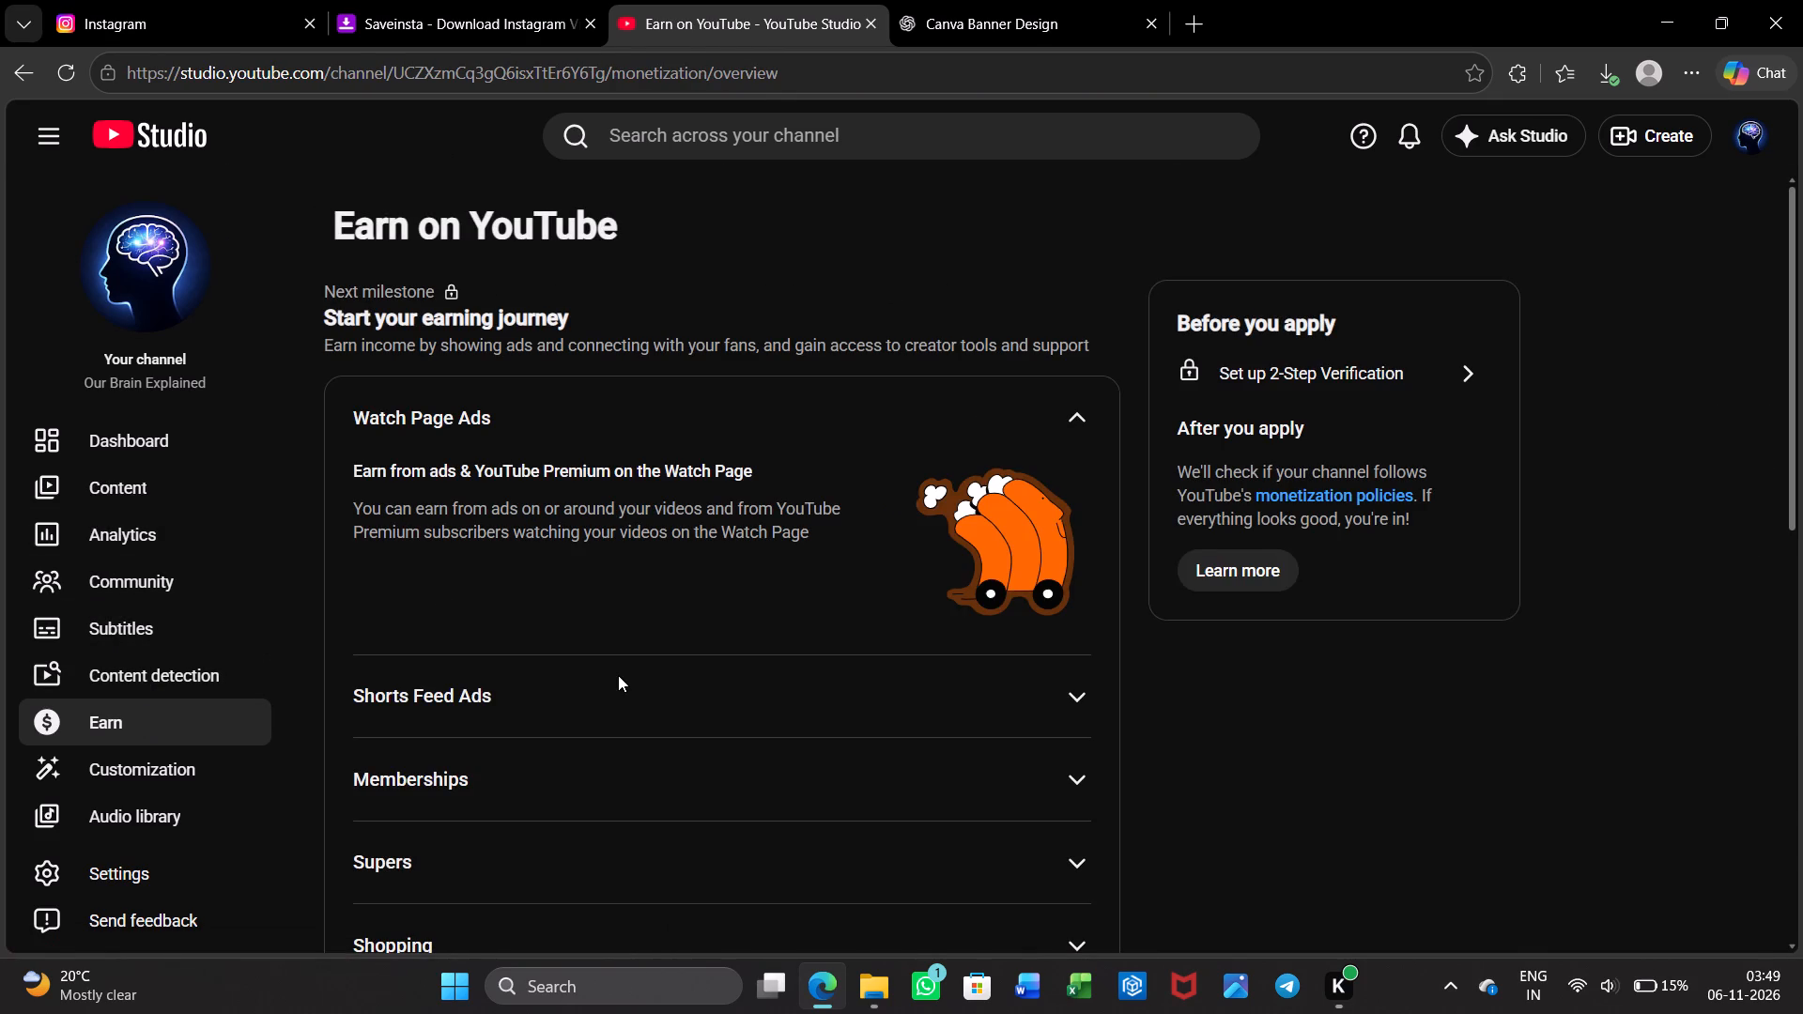
scroll(618, 675, down, 2)
click(1075, 532)
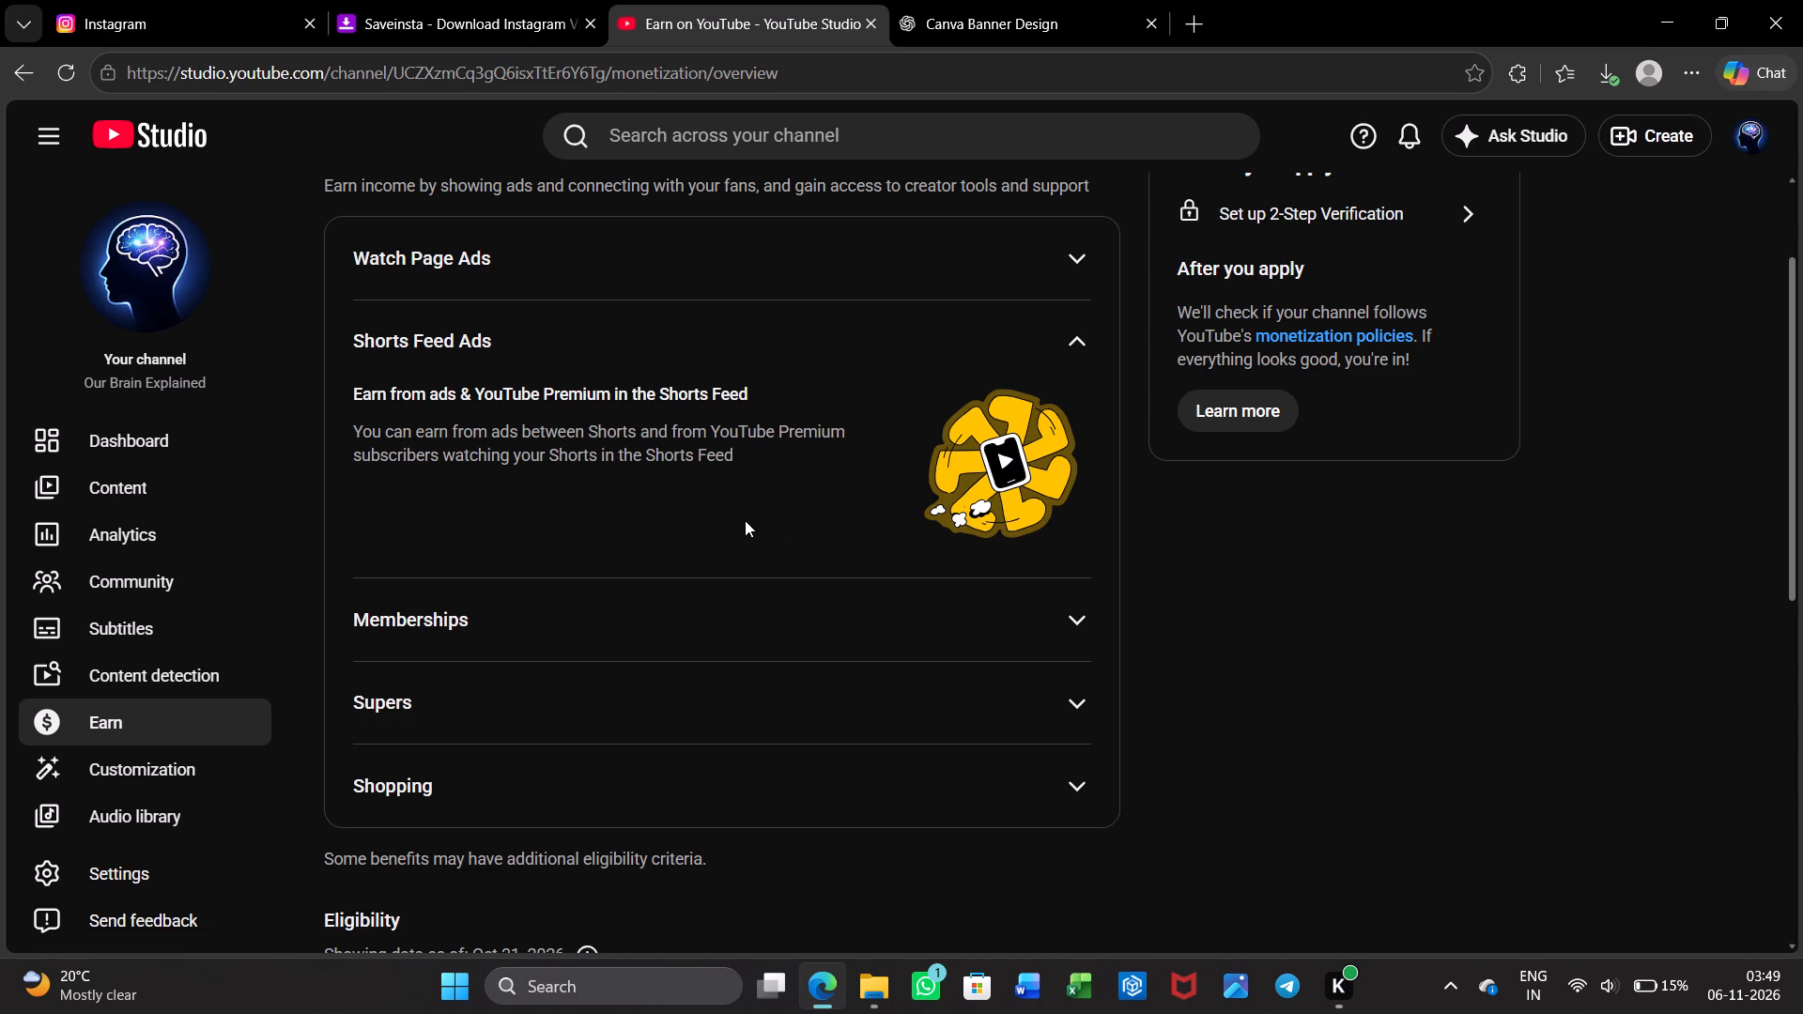
scroll(745, 520, down, 1)
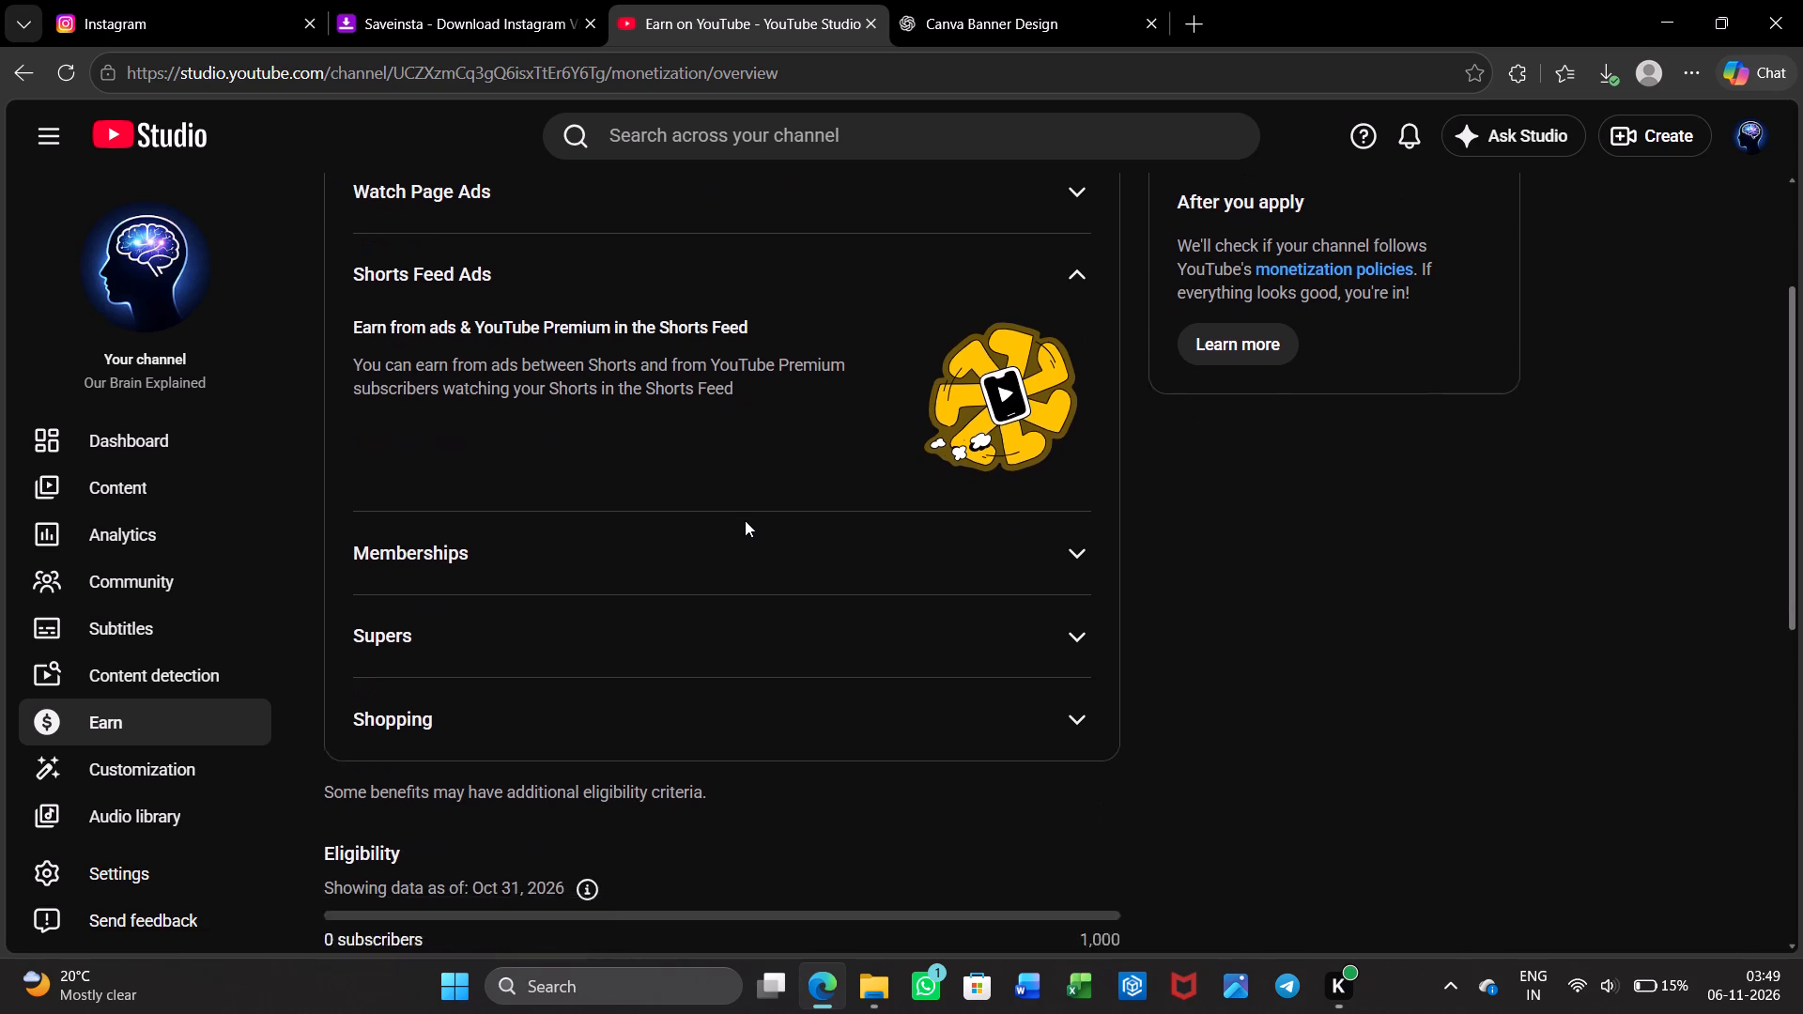
scroll(745, 520, down, 3)
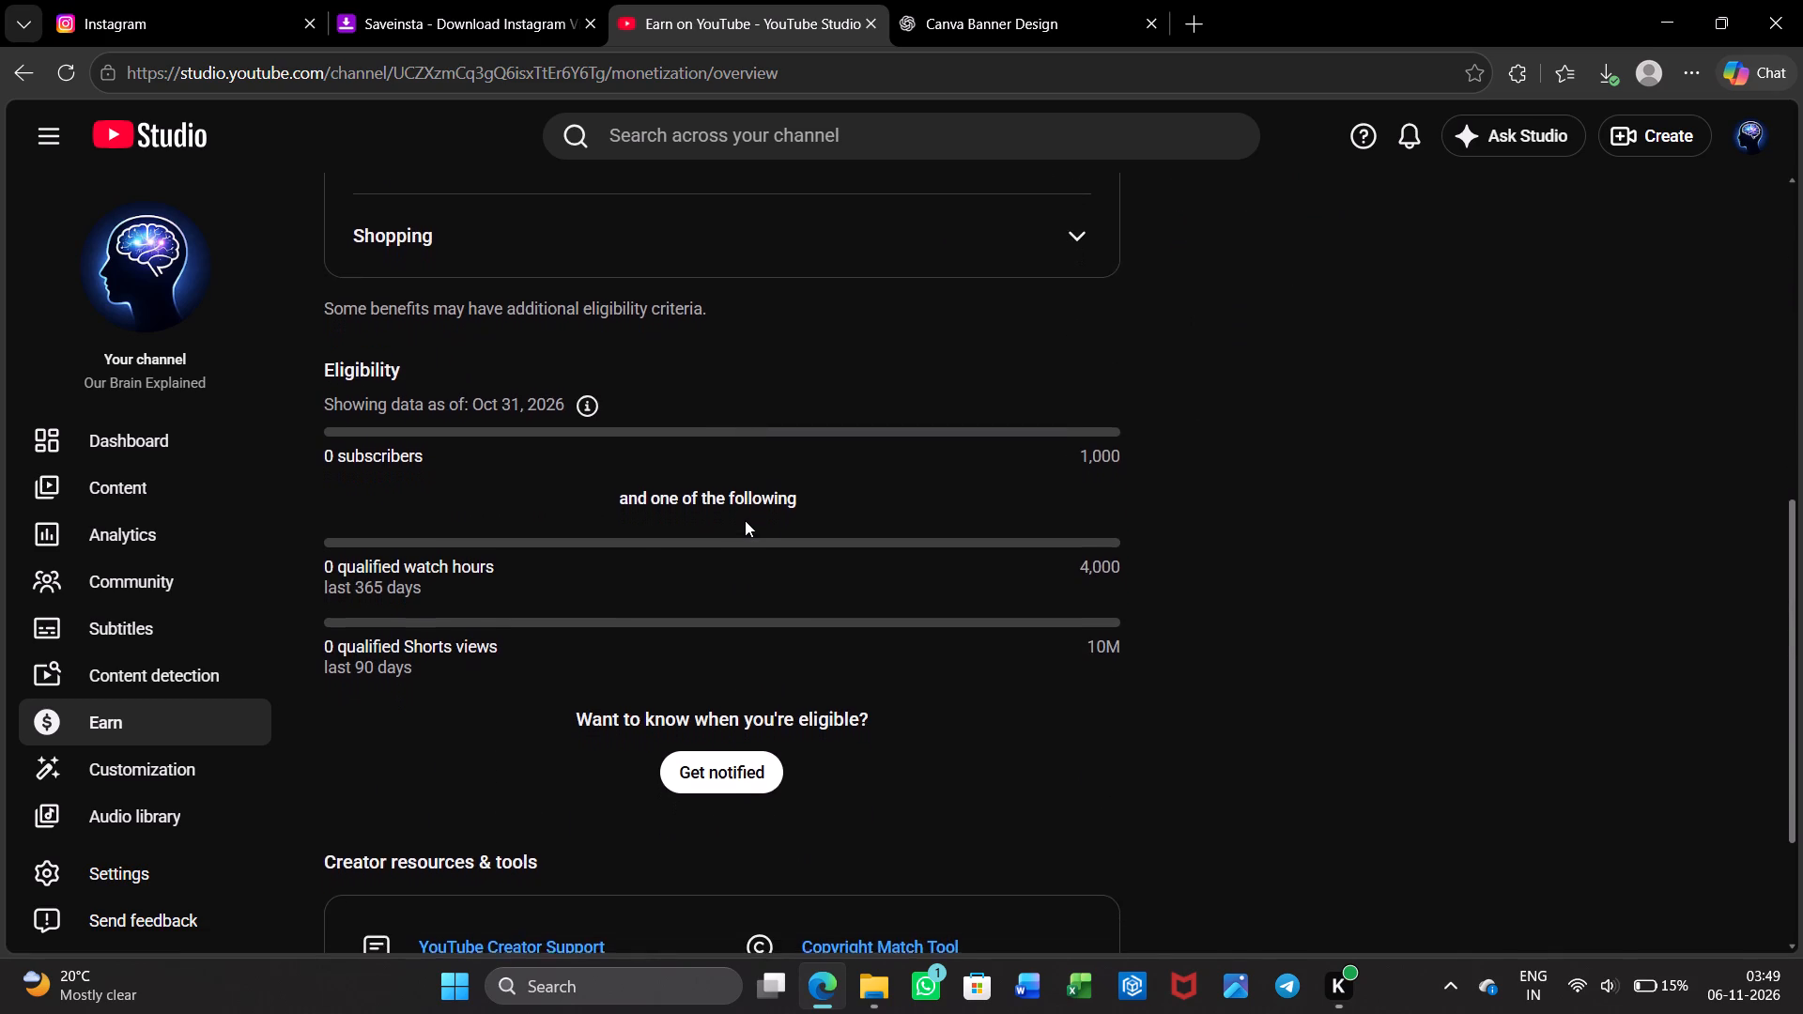
scroll(745, 520, down, 3)
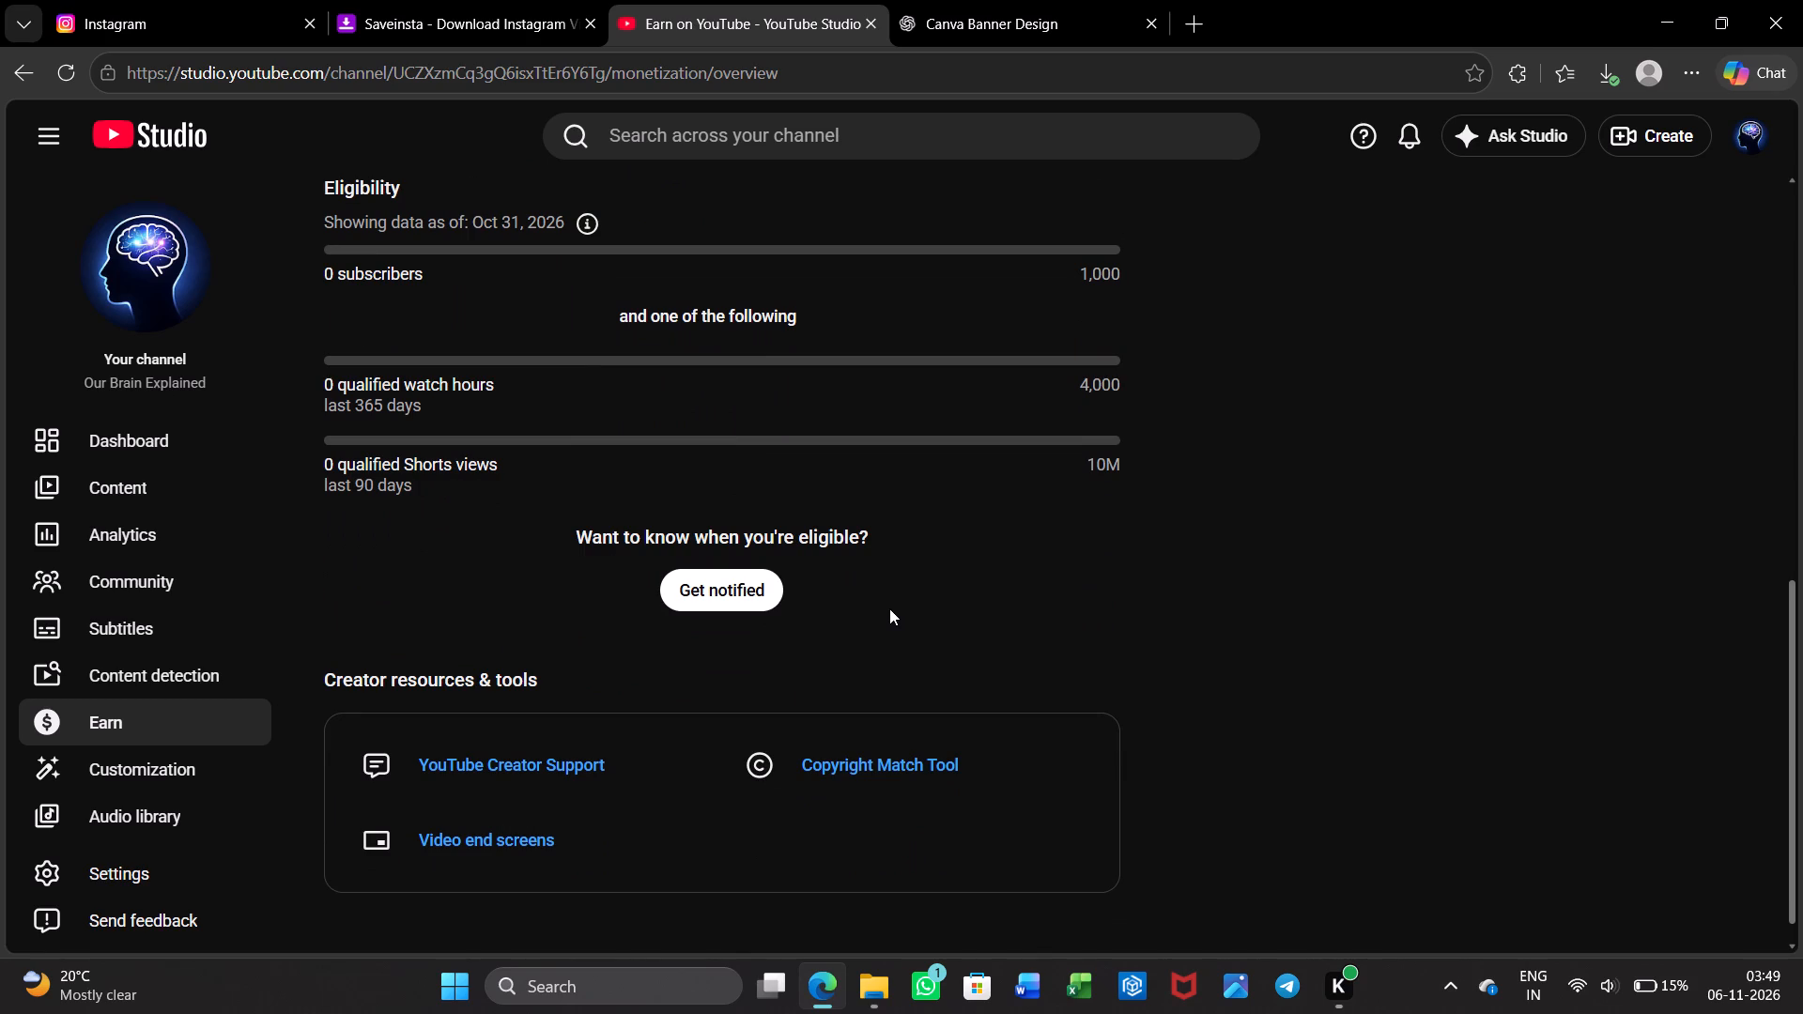
scroll(946, 631, up, 2)
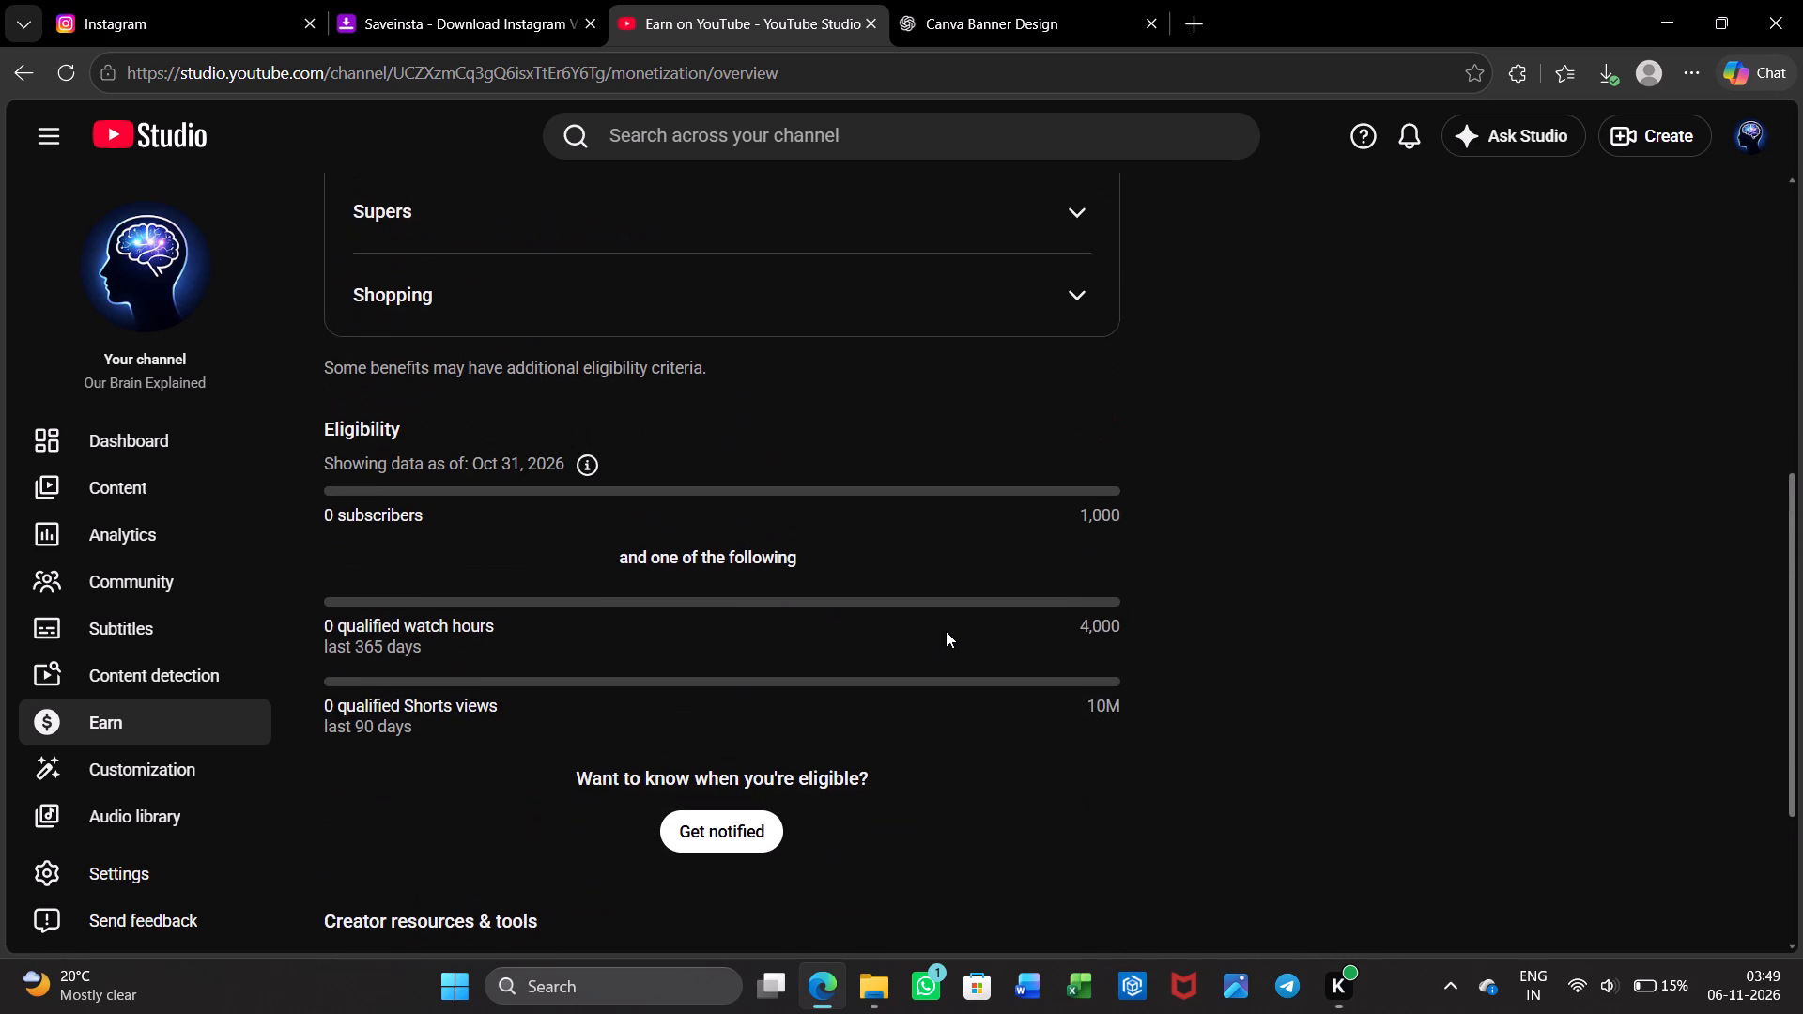
scroll(946, 631, down, 1)
scroll(974, 704, down, 1)
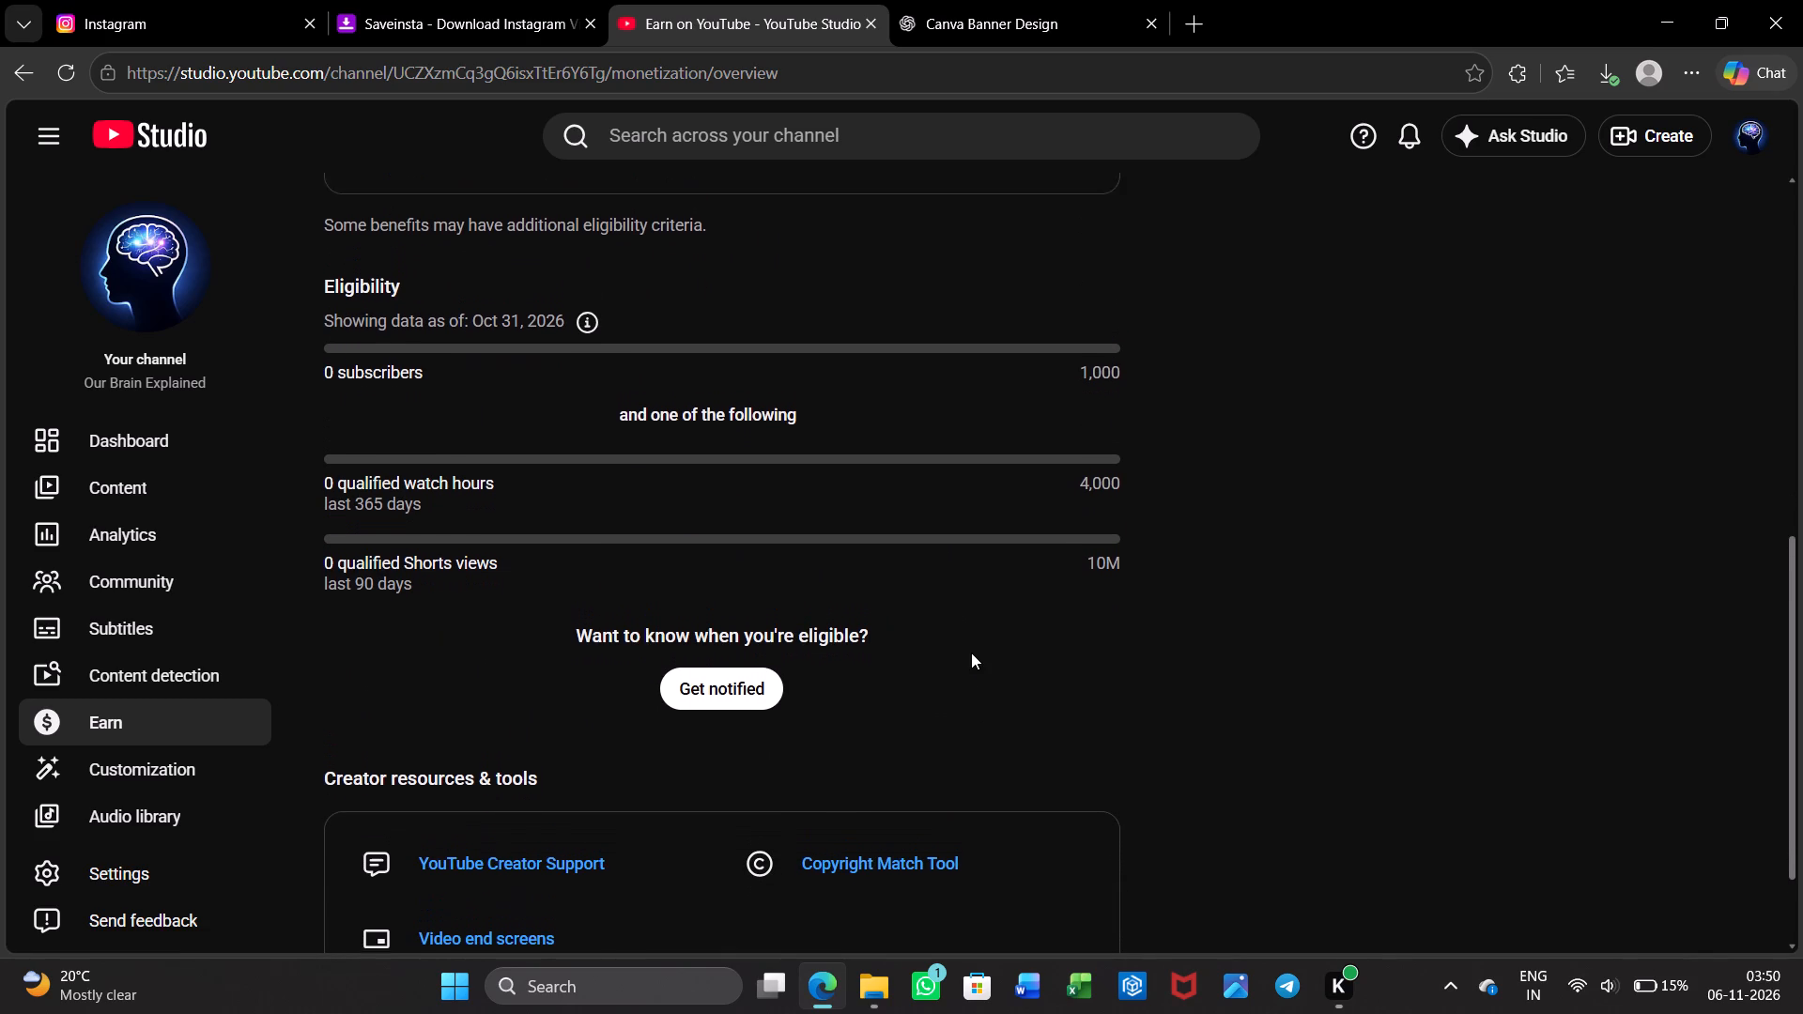
scroll(971, 653, down, 1)
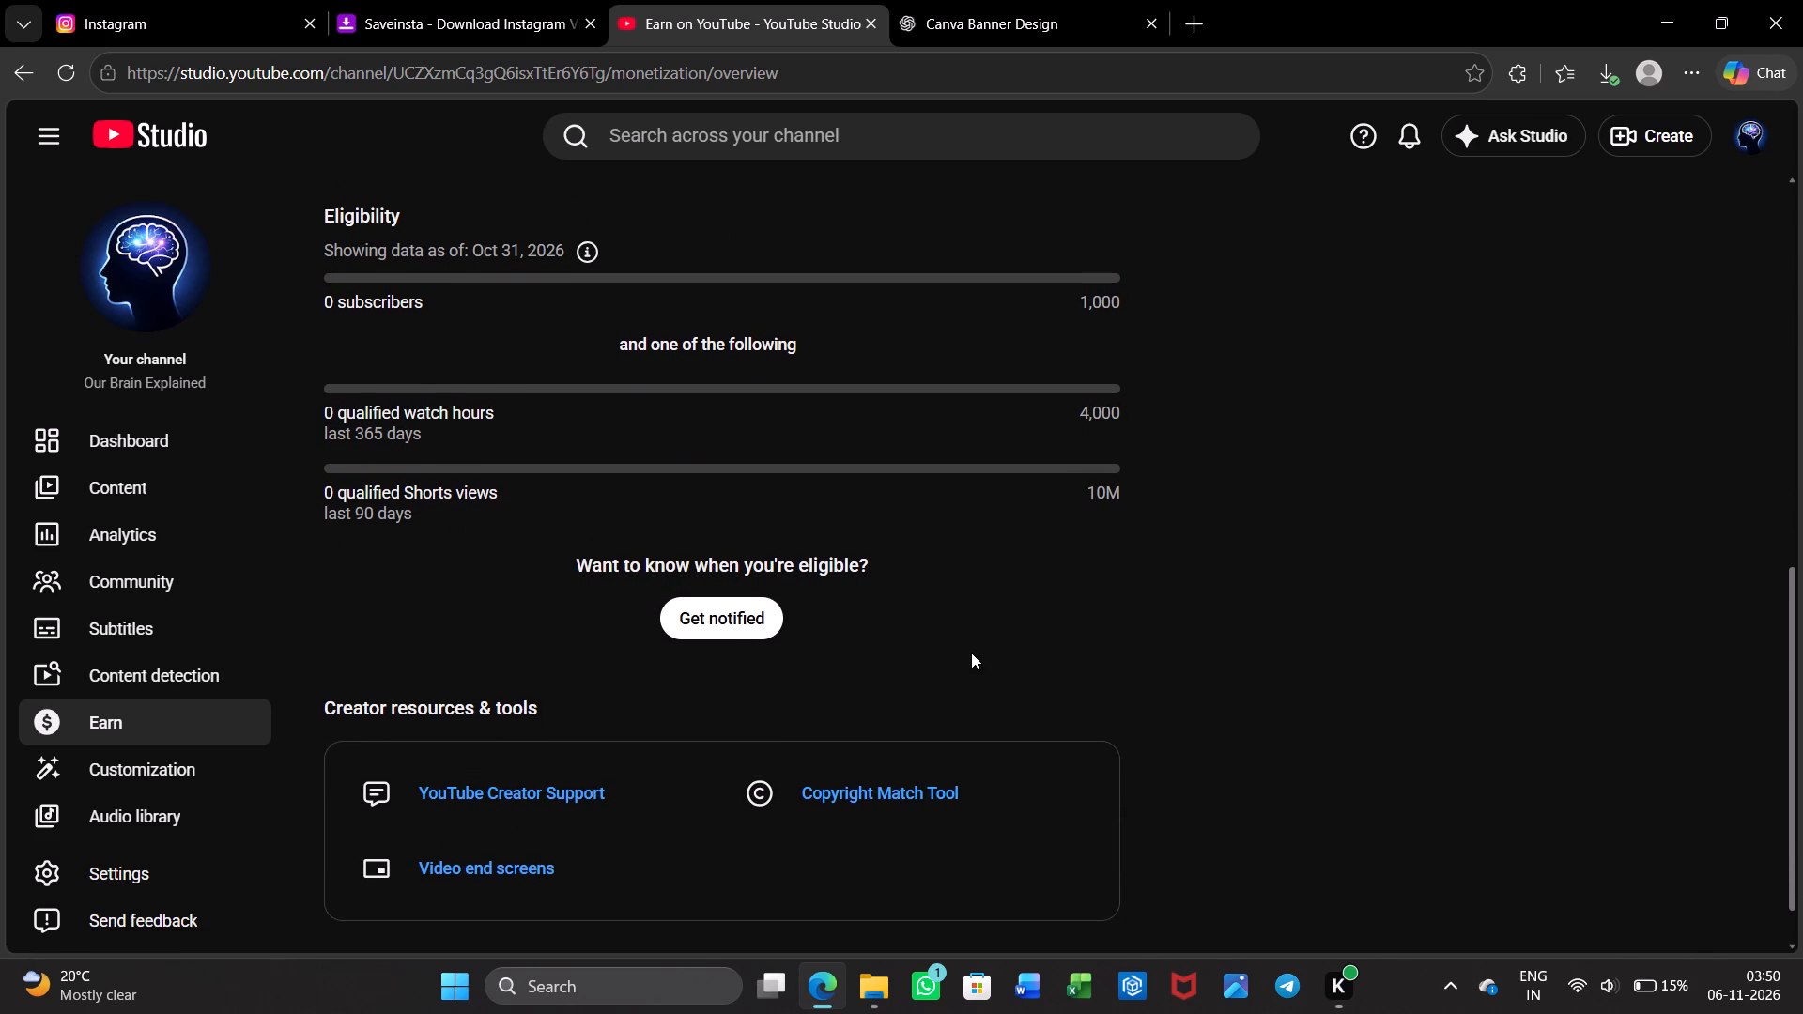
scroll(971, 653, up, 1)
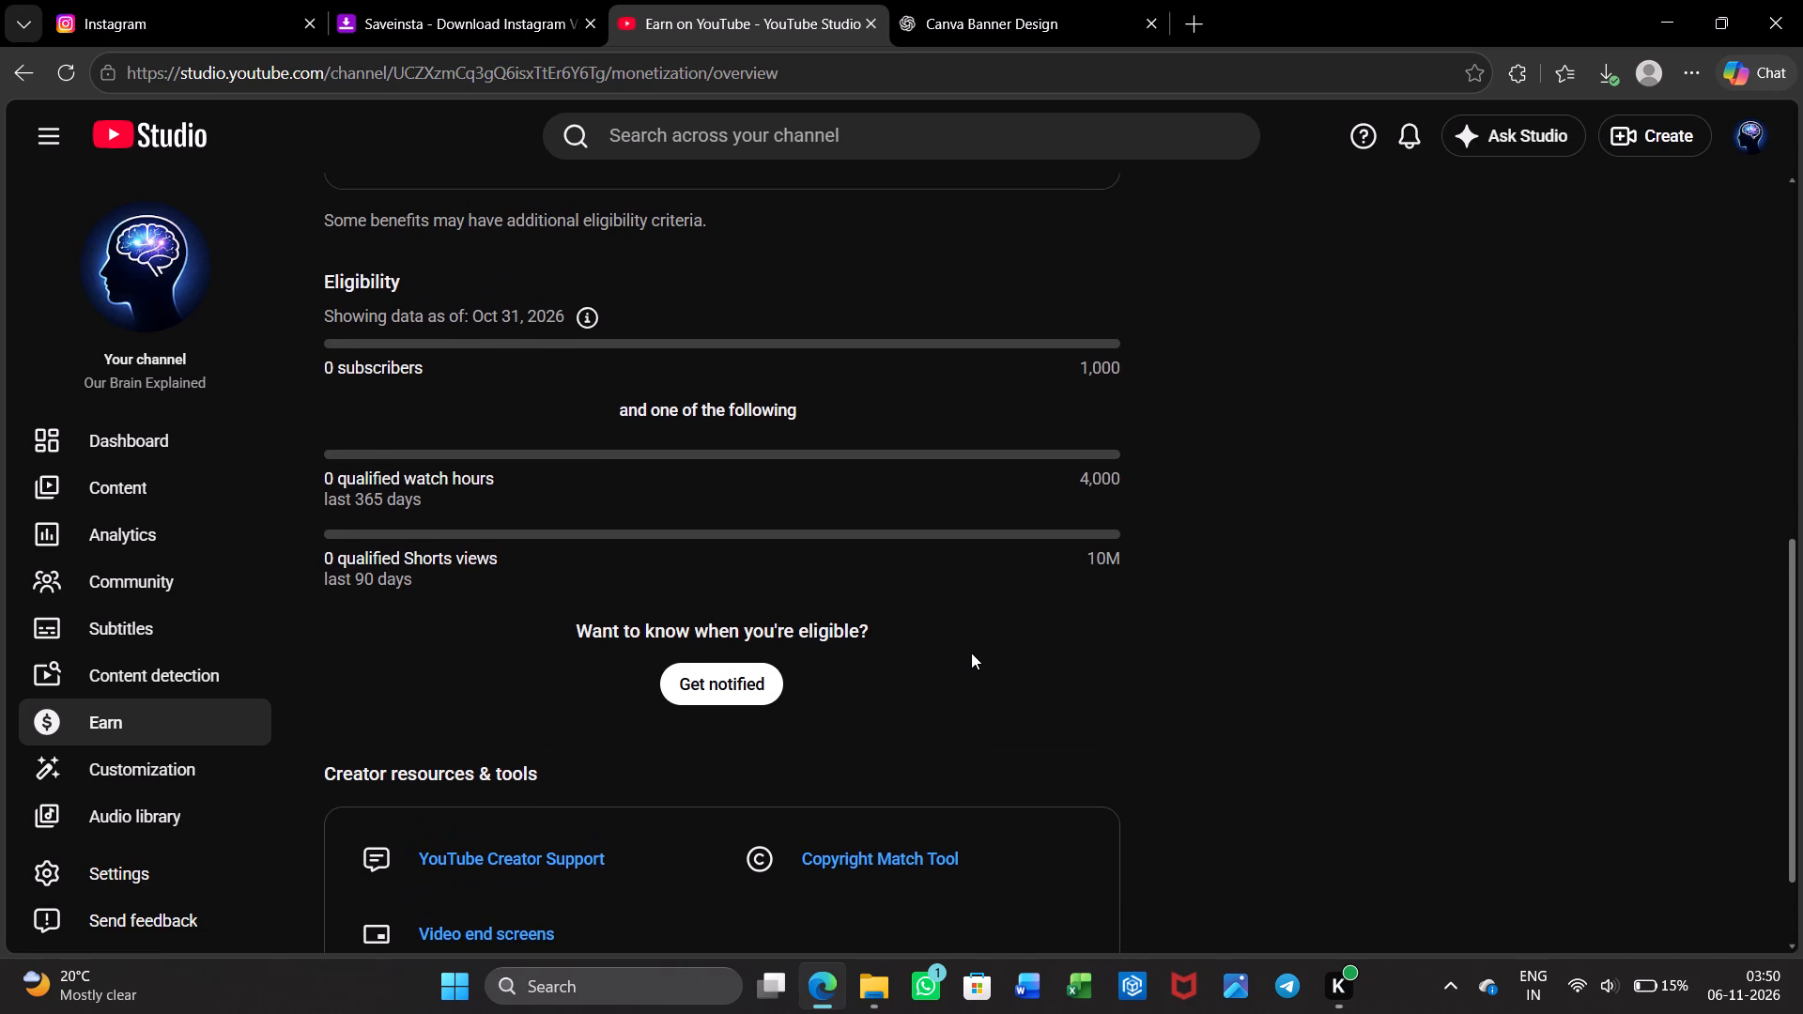
scroll(971, 653, down, 2)
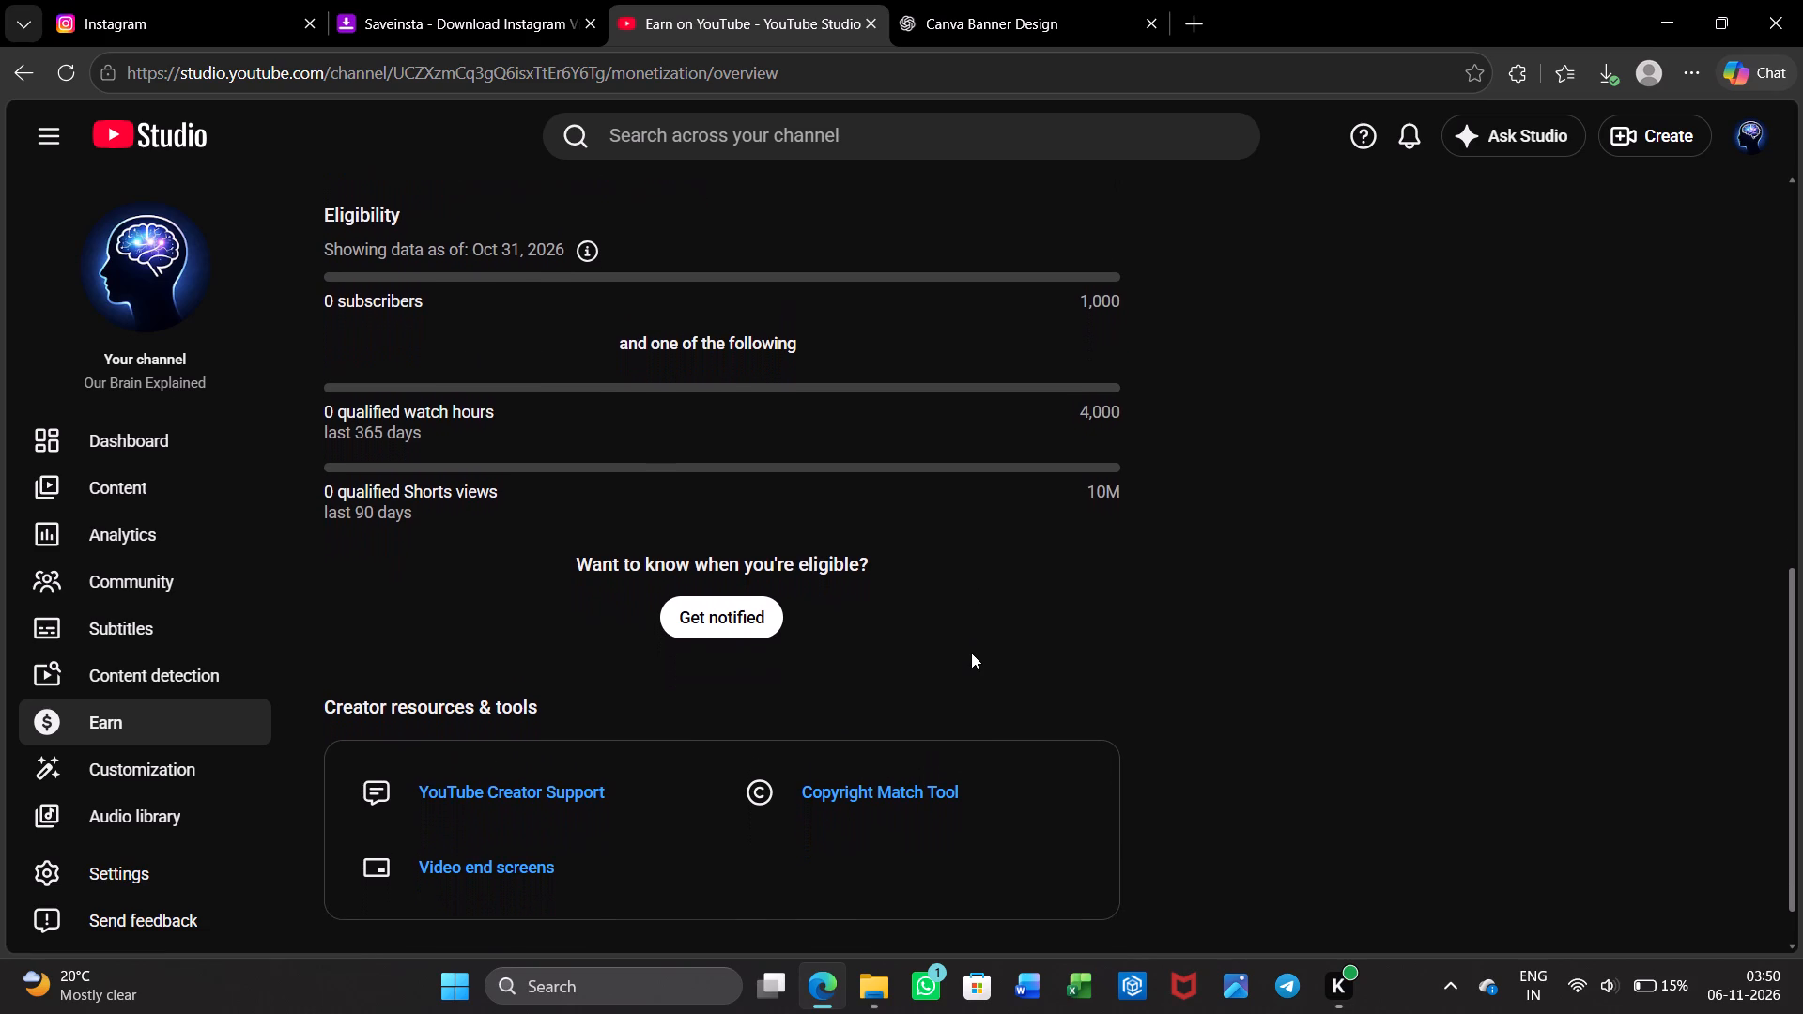
scroll(971, 653, up, 1)
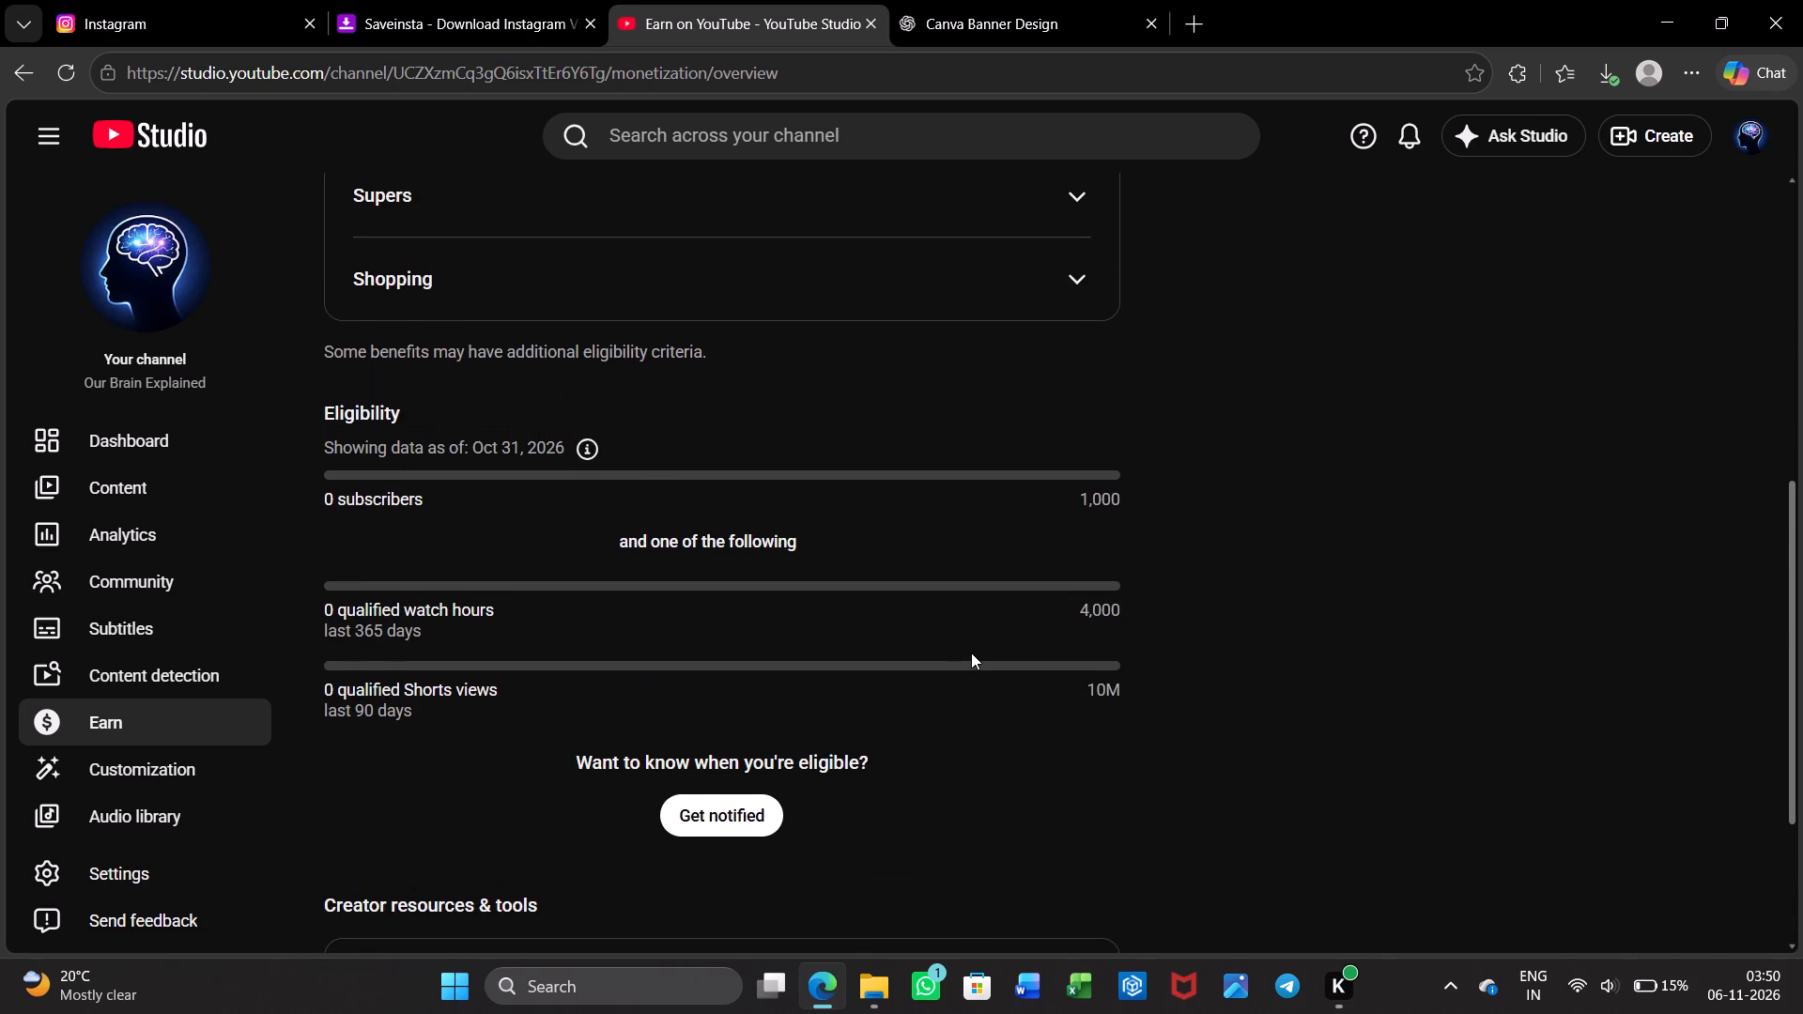
scroll(971, 653, down, 1)
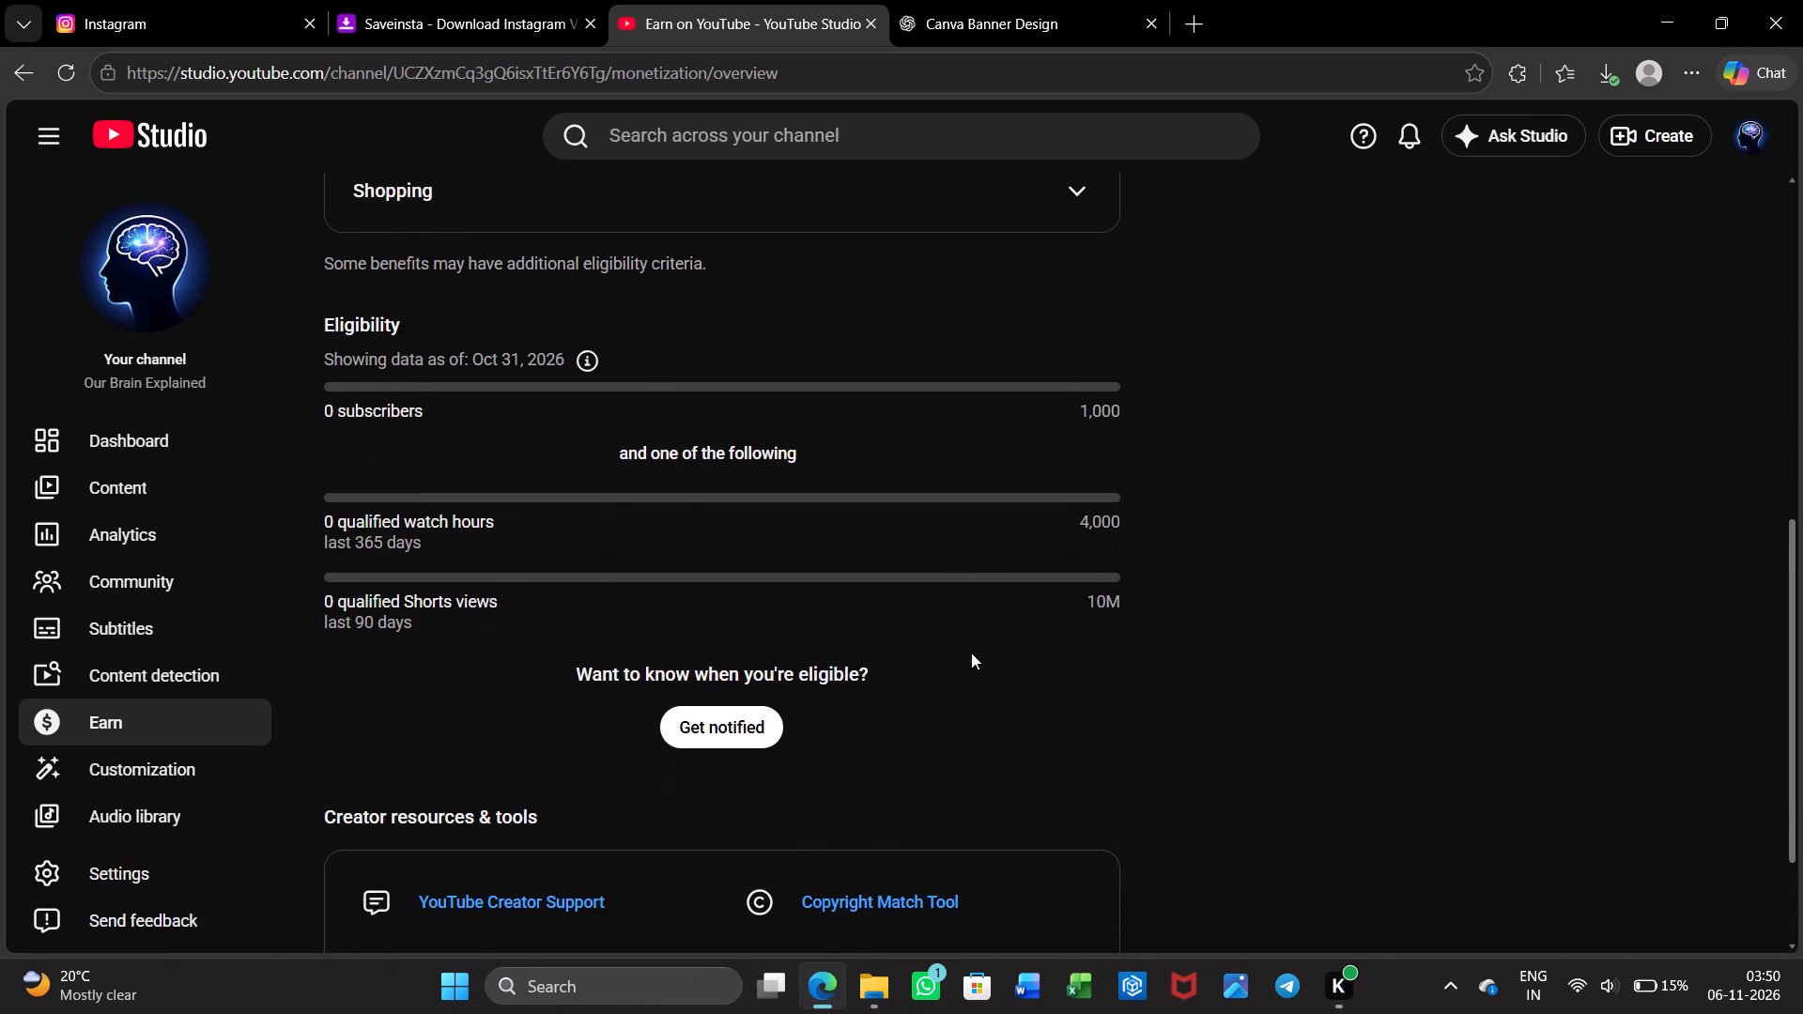
scroll(971, 653, down, 1)
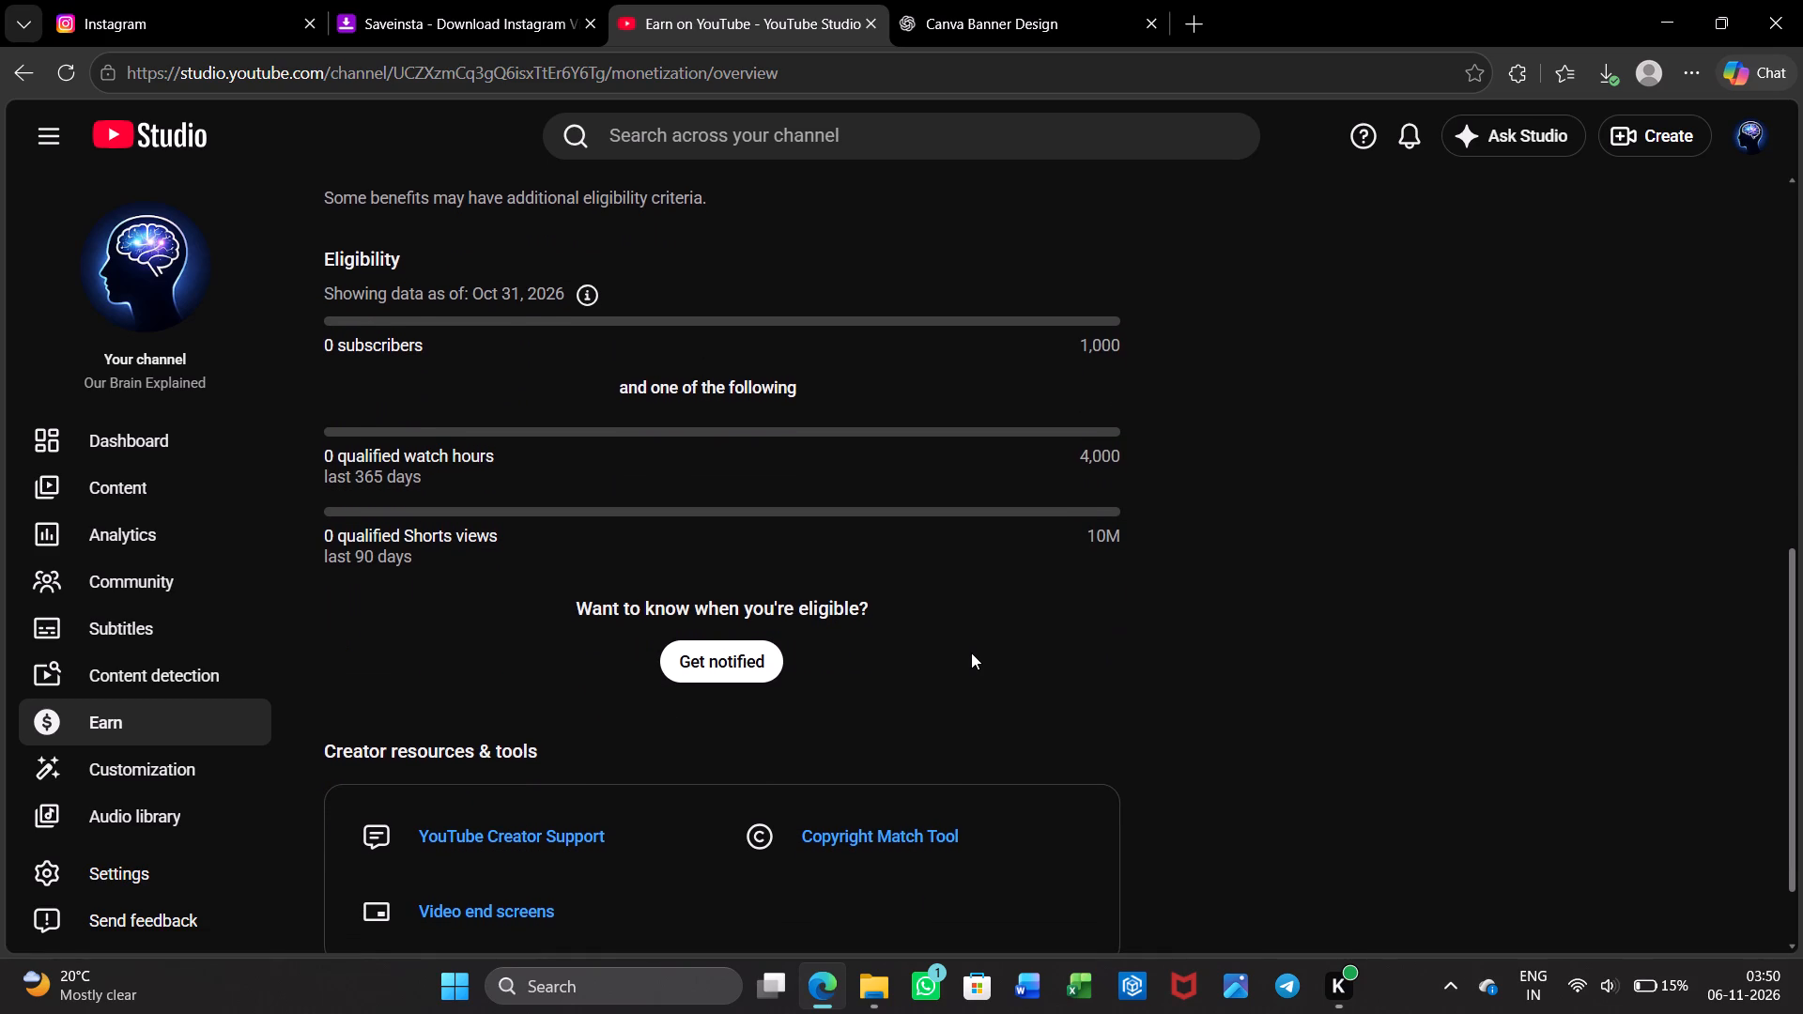
scroll(971, 653, down, 1)
scroll(971, 653, up, 1)
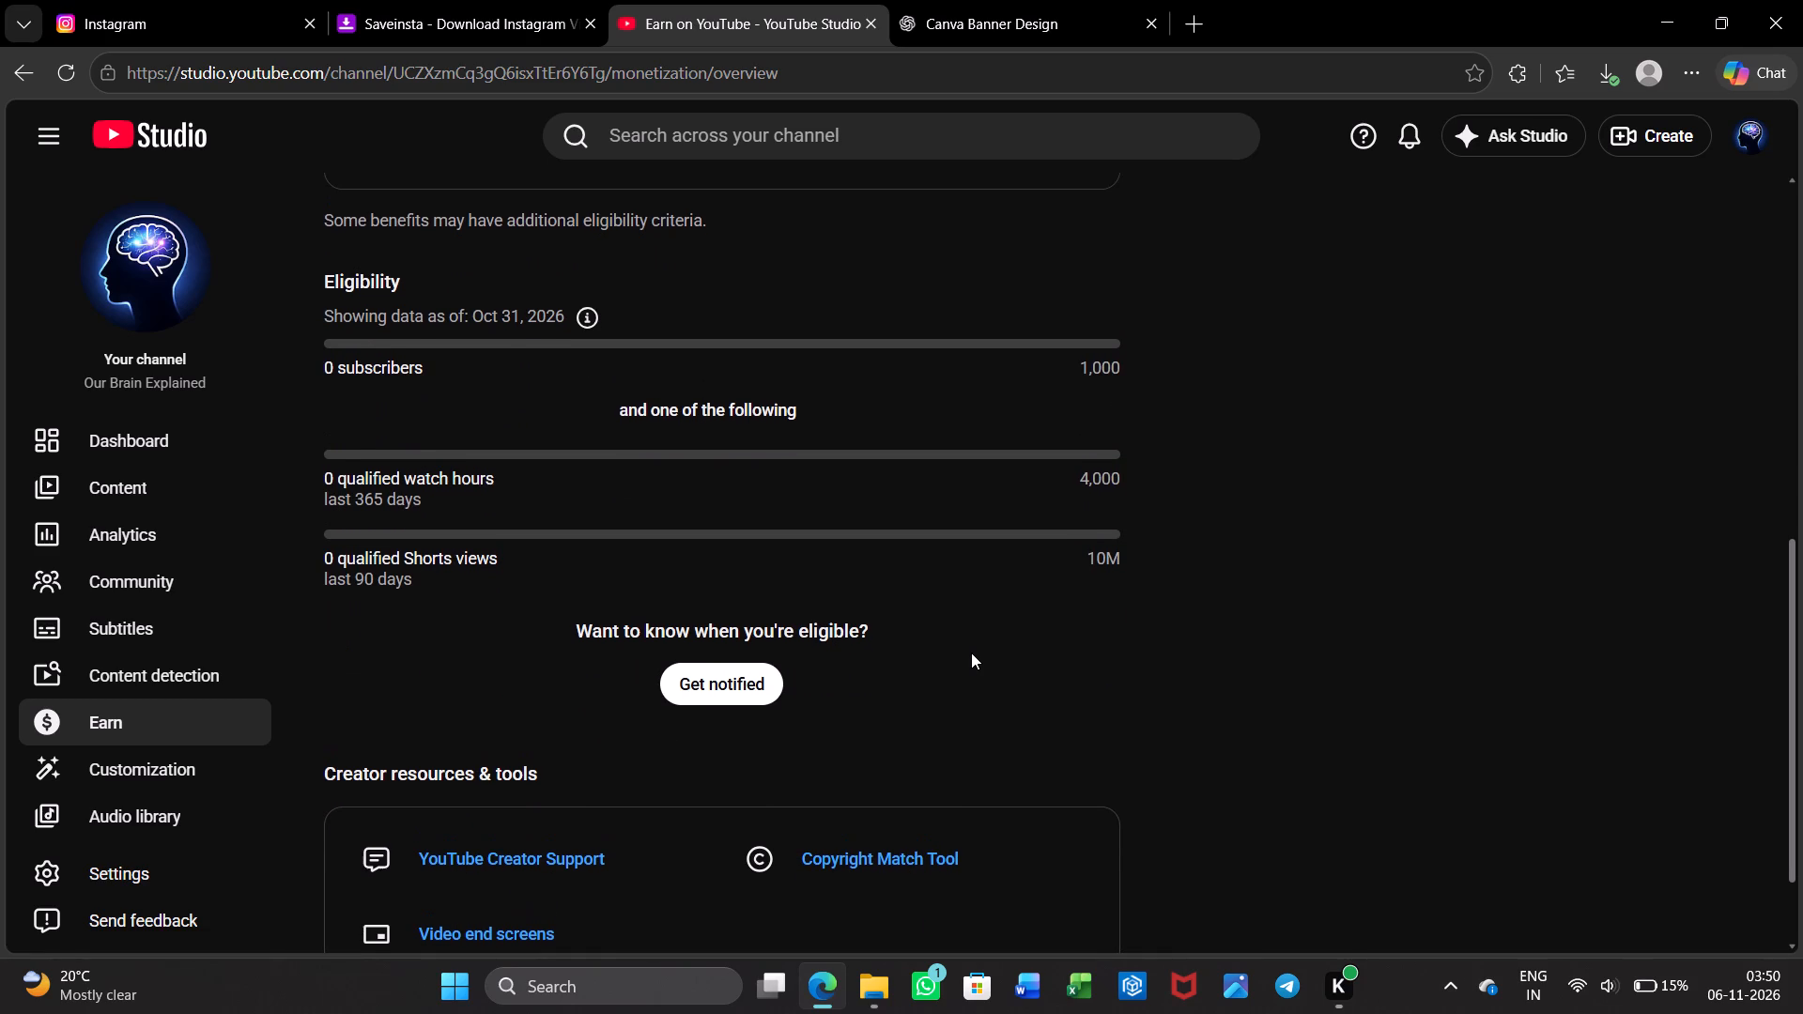
scroll(971, 653, up, 3)
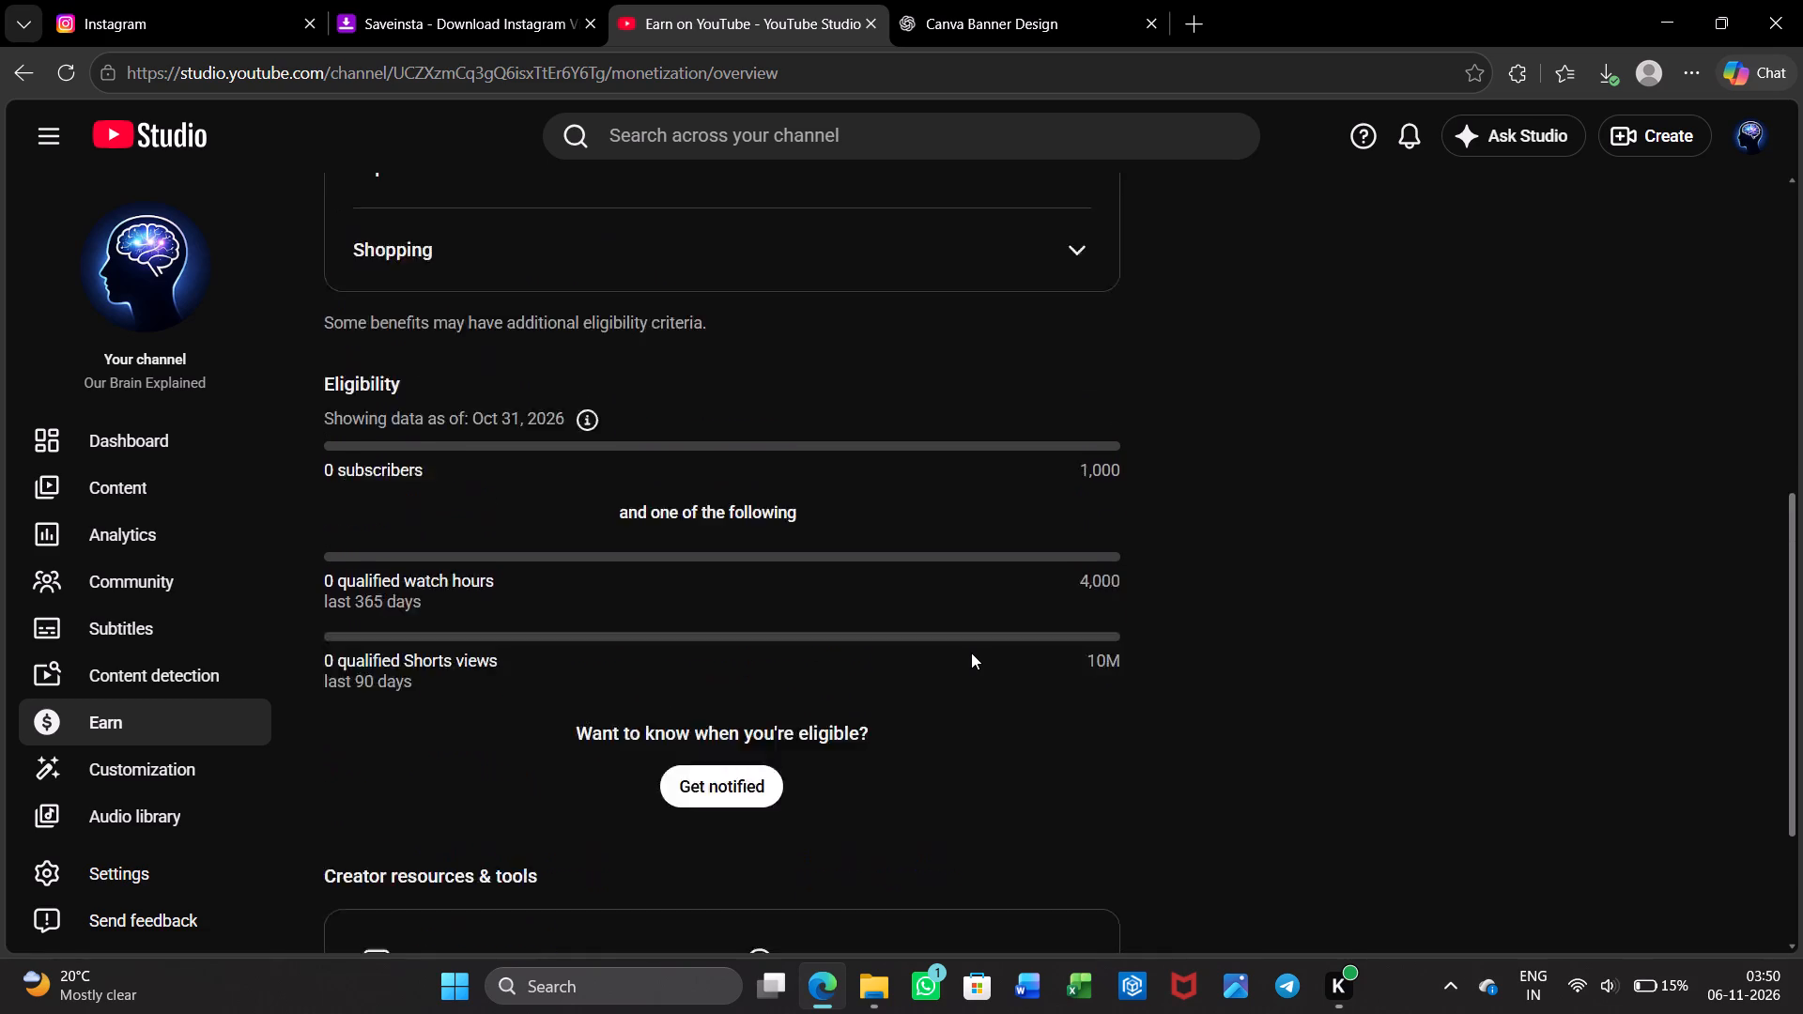
Expand the Watch Page Ads details on the Earn page and review the eligibility requirements and creator resources again.
scroll(971, 653, down, 1)
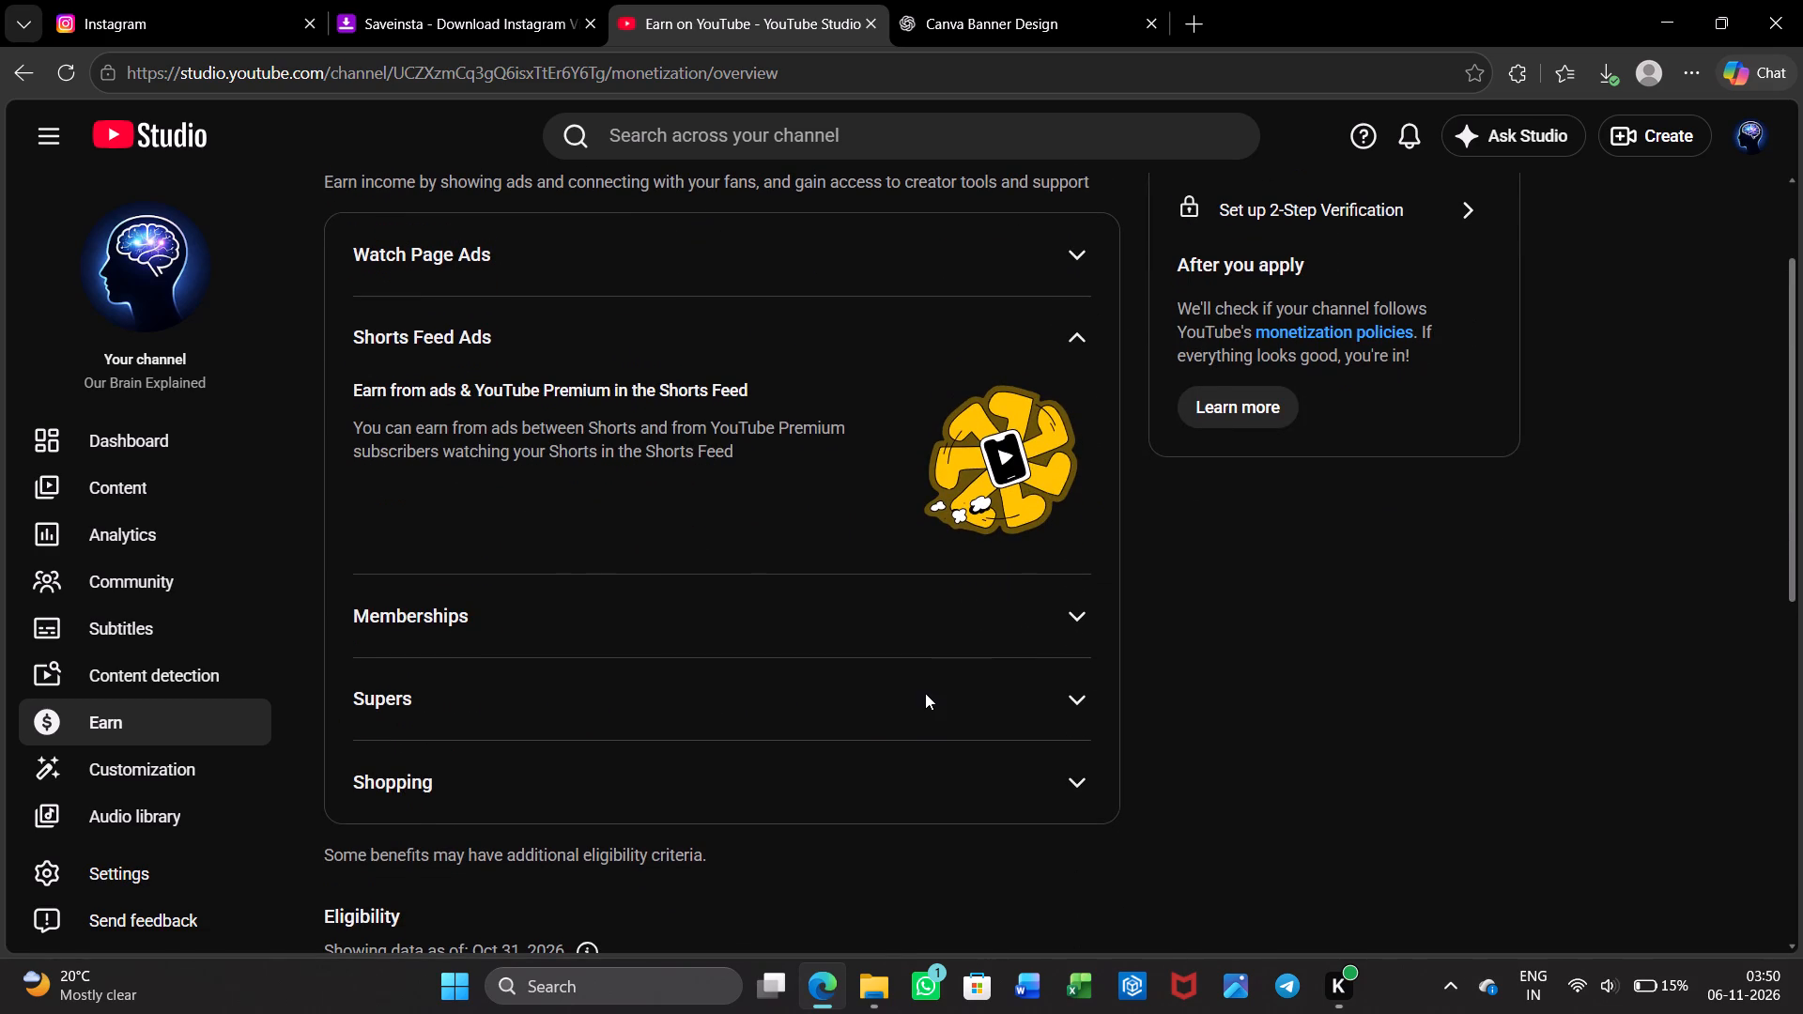
click(776, 256)
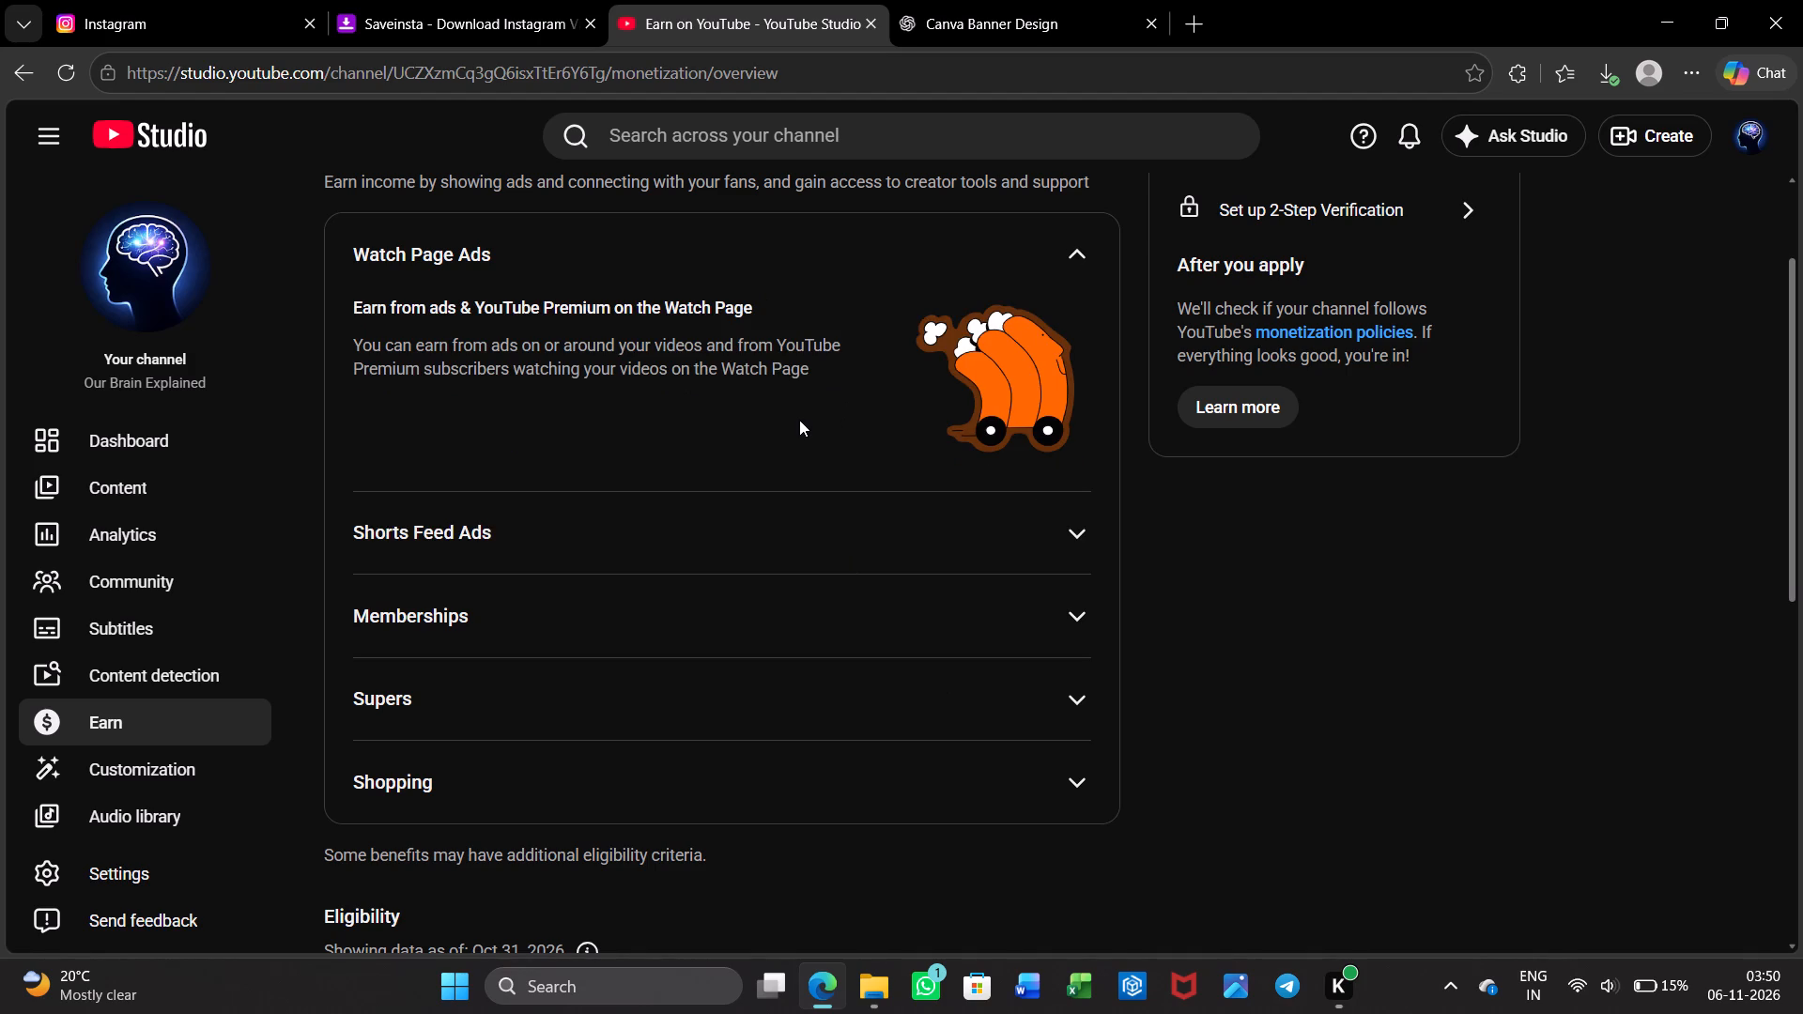
scroll(711, 438, down, 5)
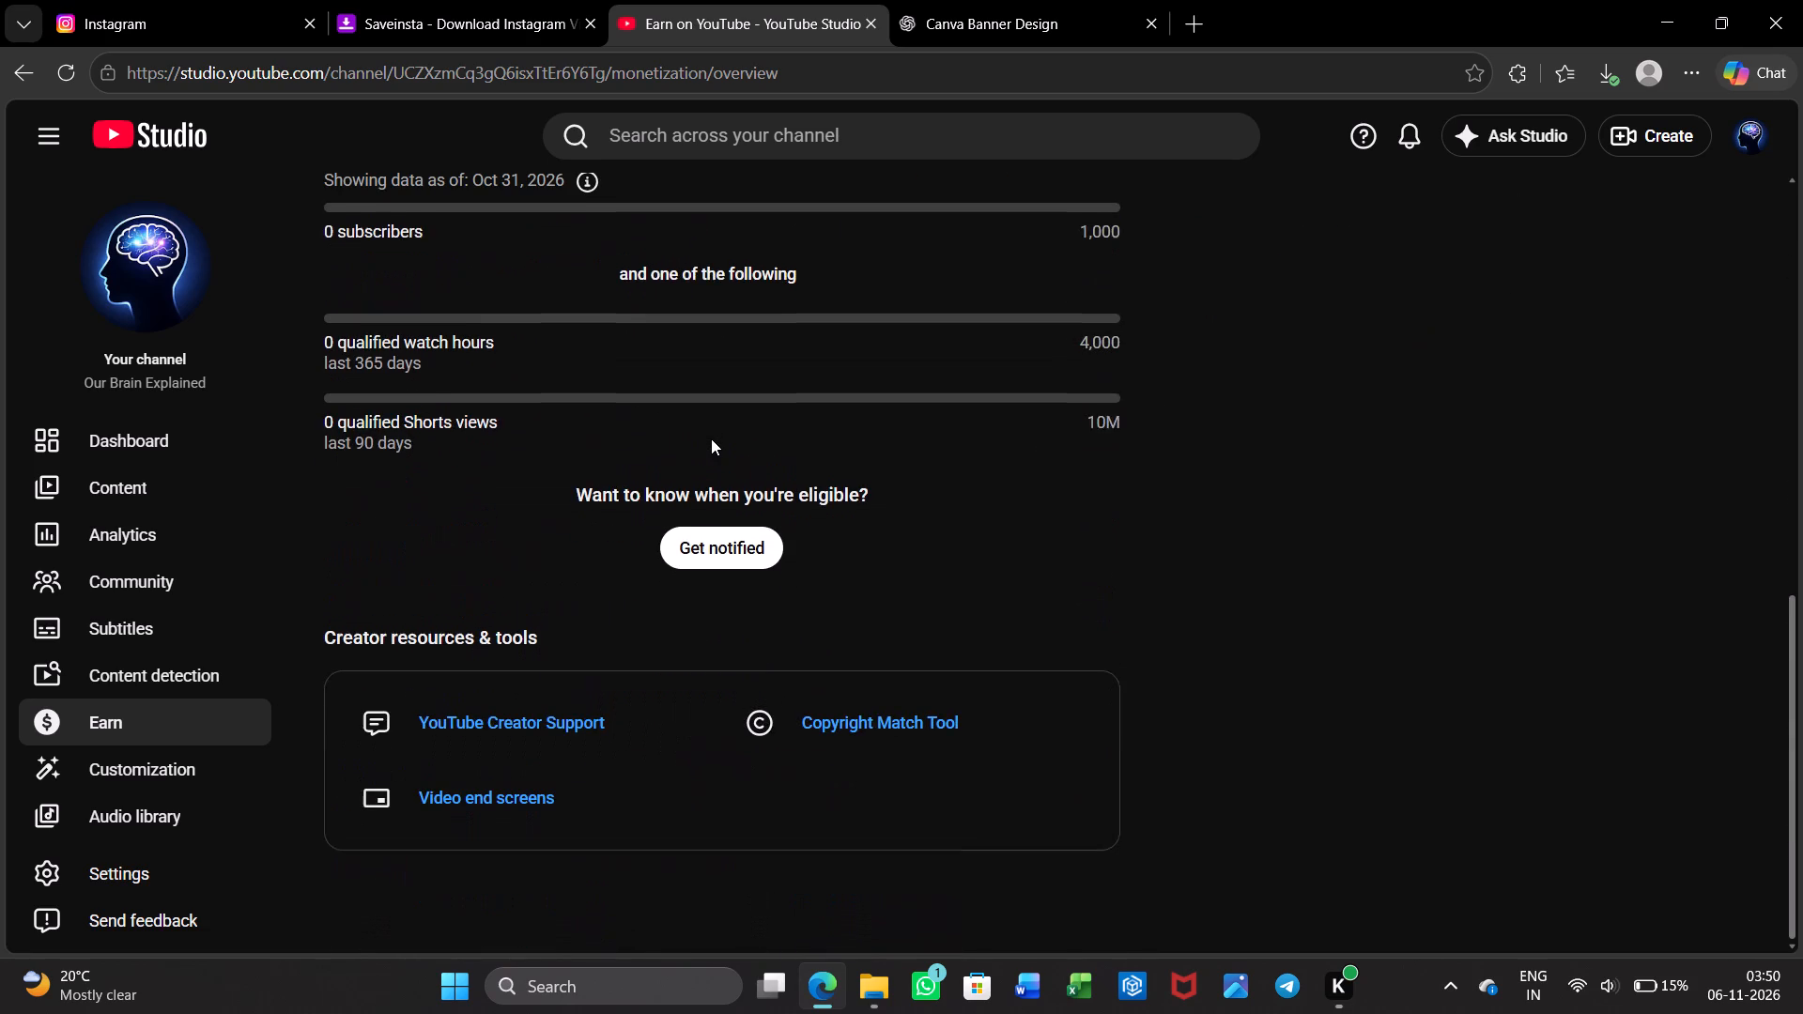
scroll(711, 438, up, 2)
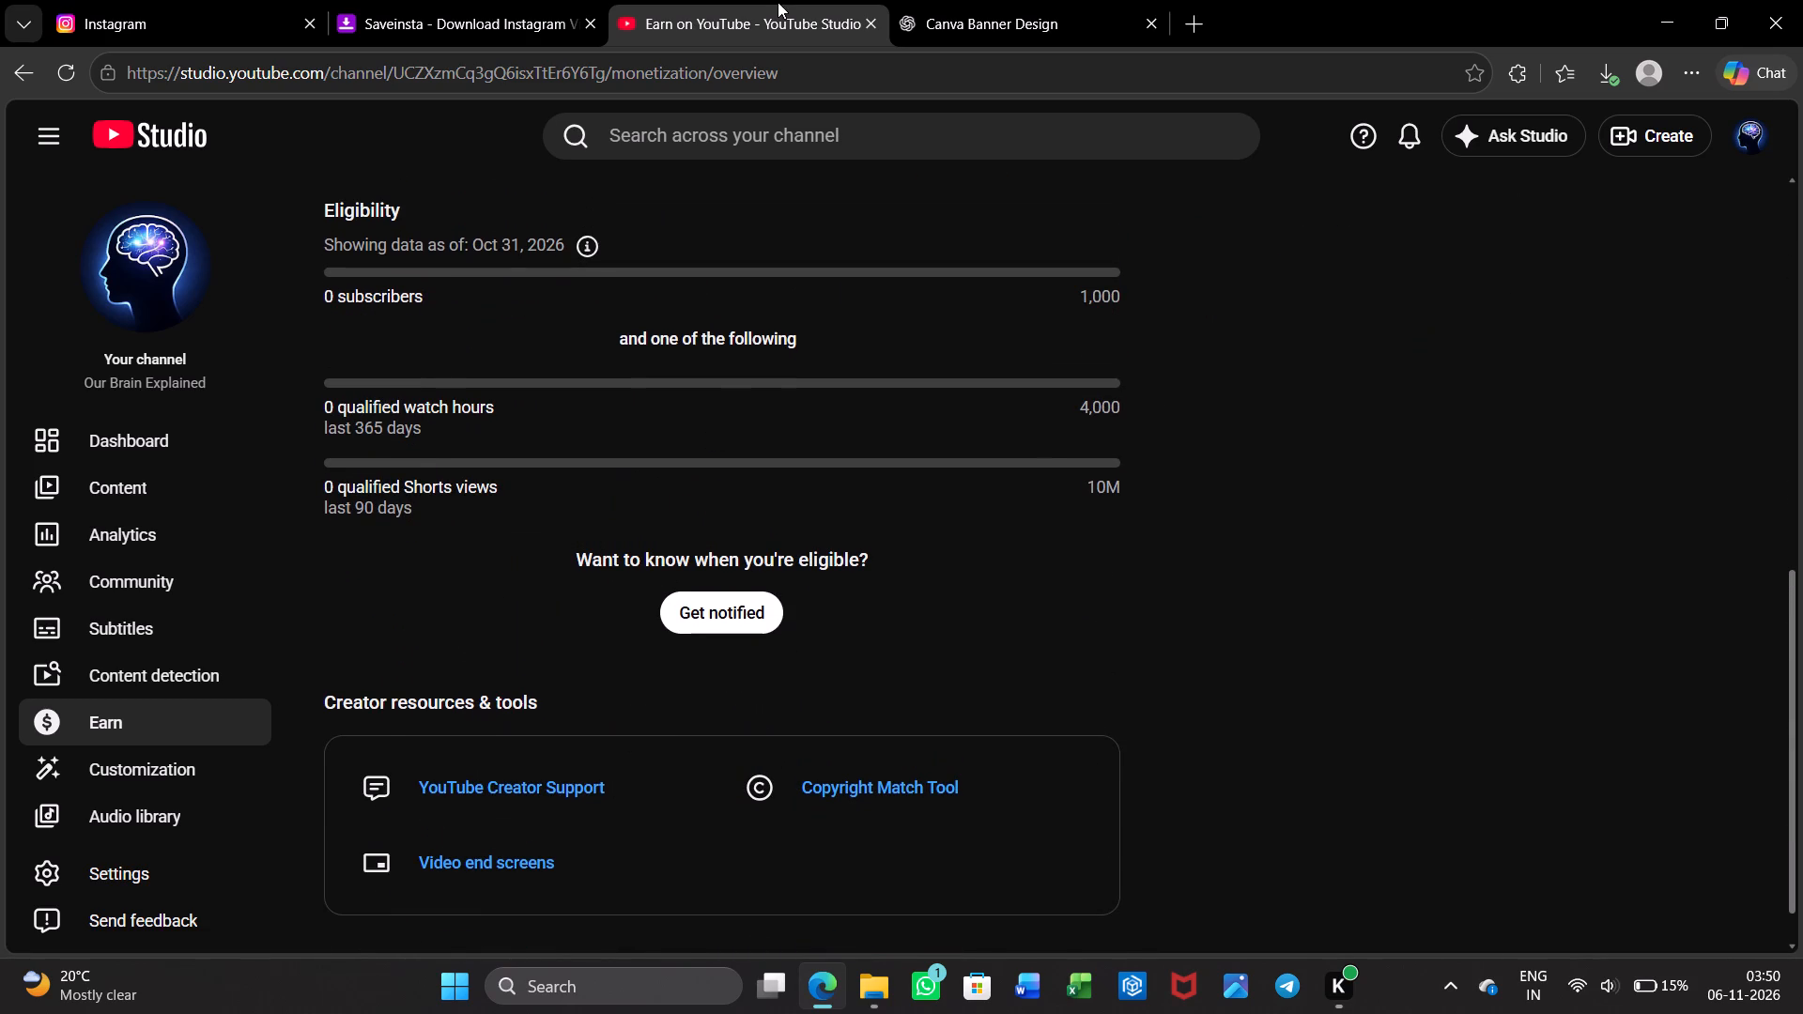
Close the YouTube Studio, Saveinsta and ChatGPT pages, leaving only the Instagram post open.
click(866, 29)
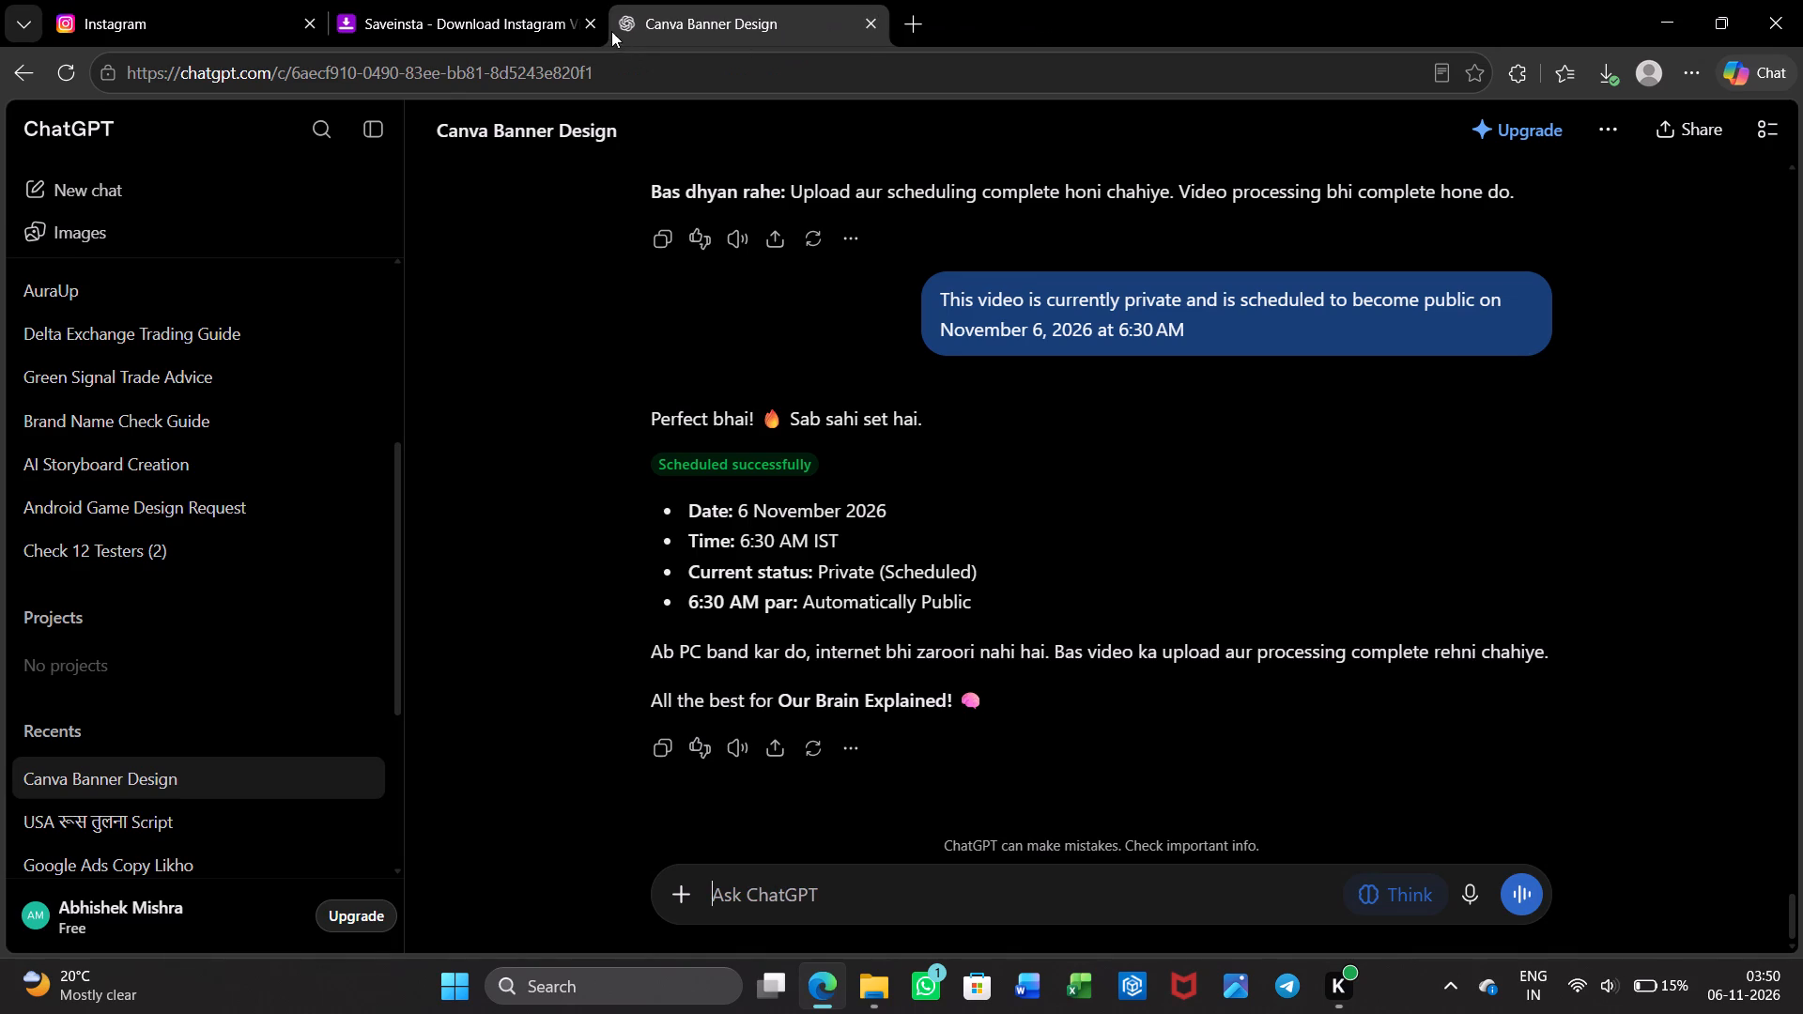
click(598, 18)
click(598, 18)
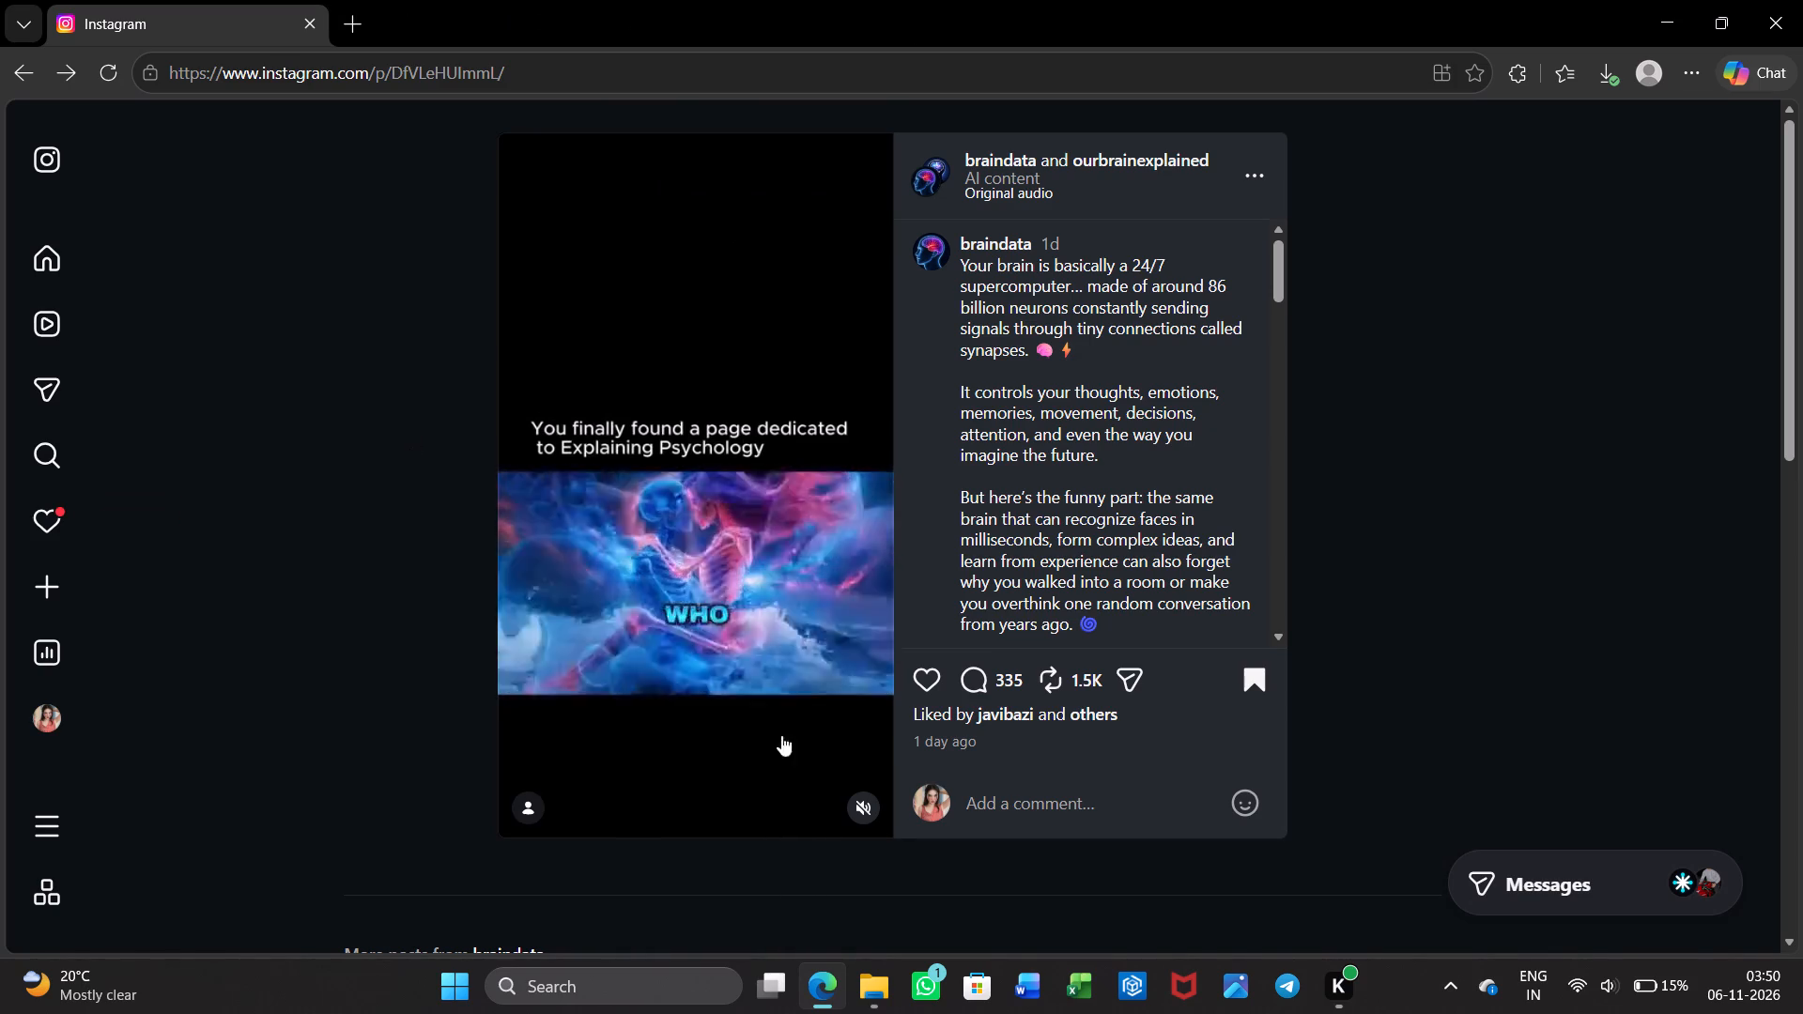
Unmute the braindata and ourbrainexplained reel on Instagram to listen to it.
click(870, 815)
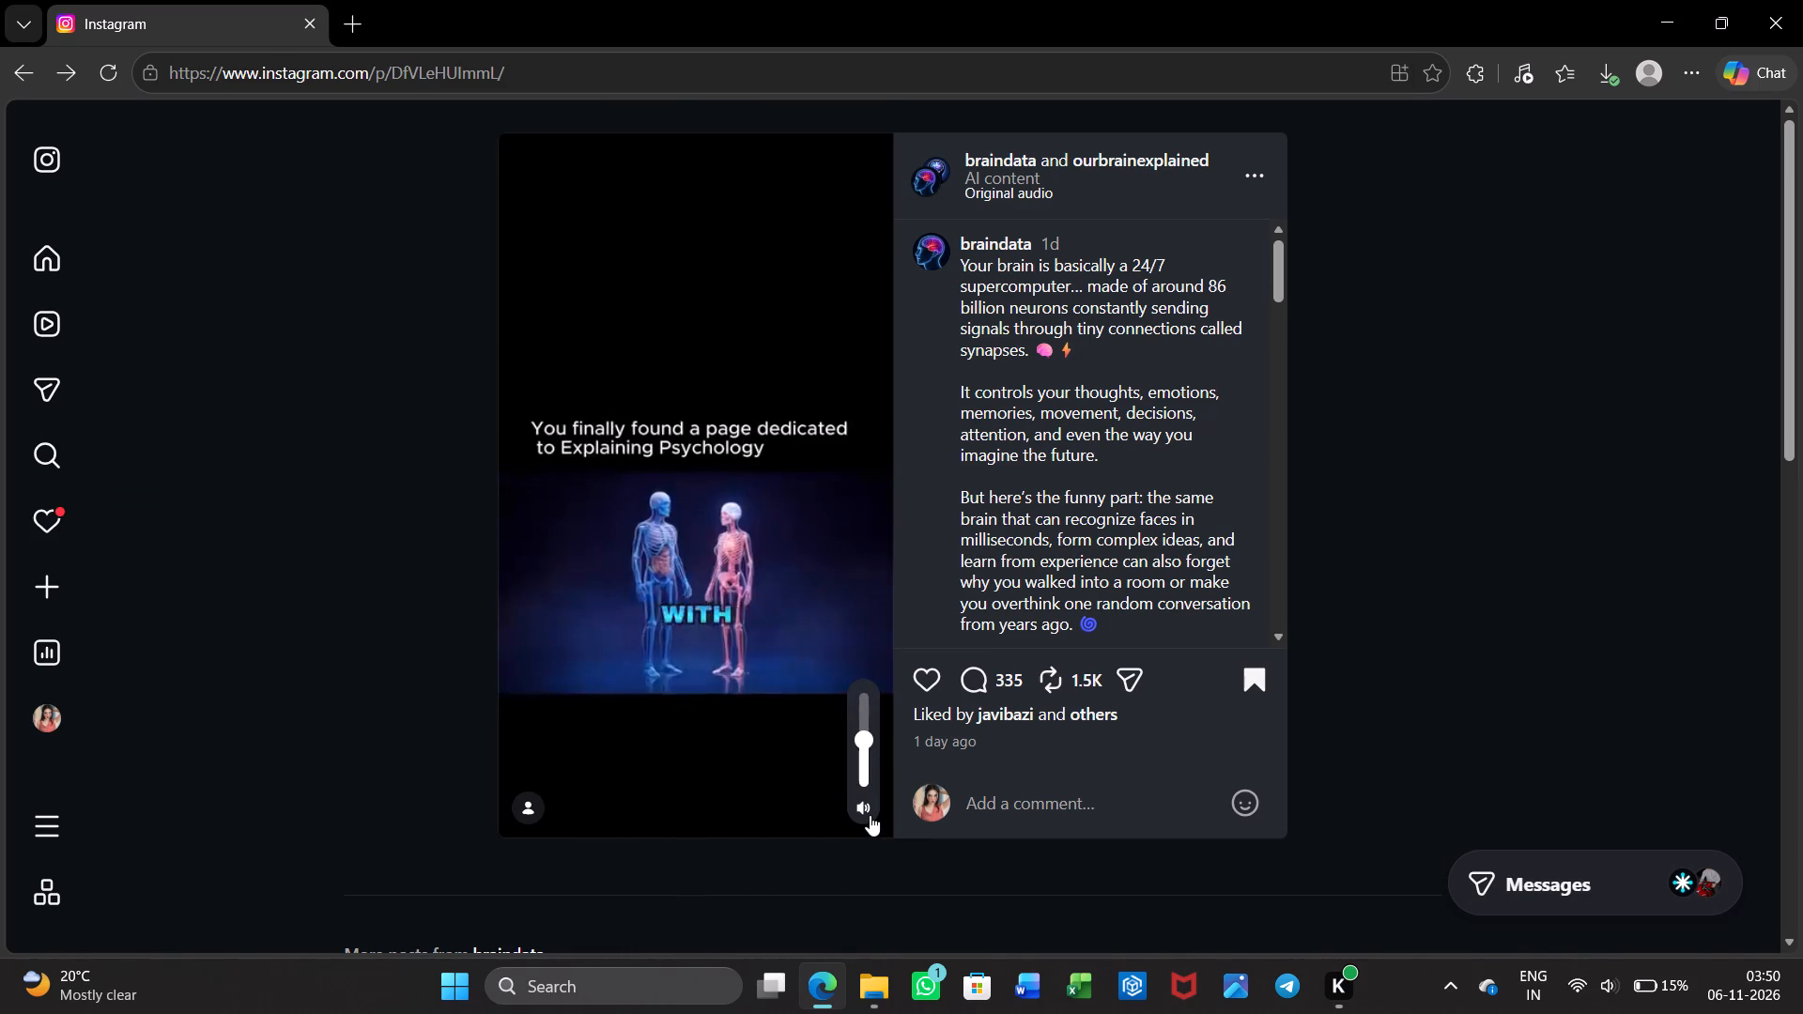
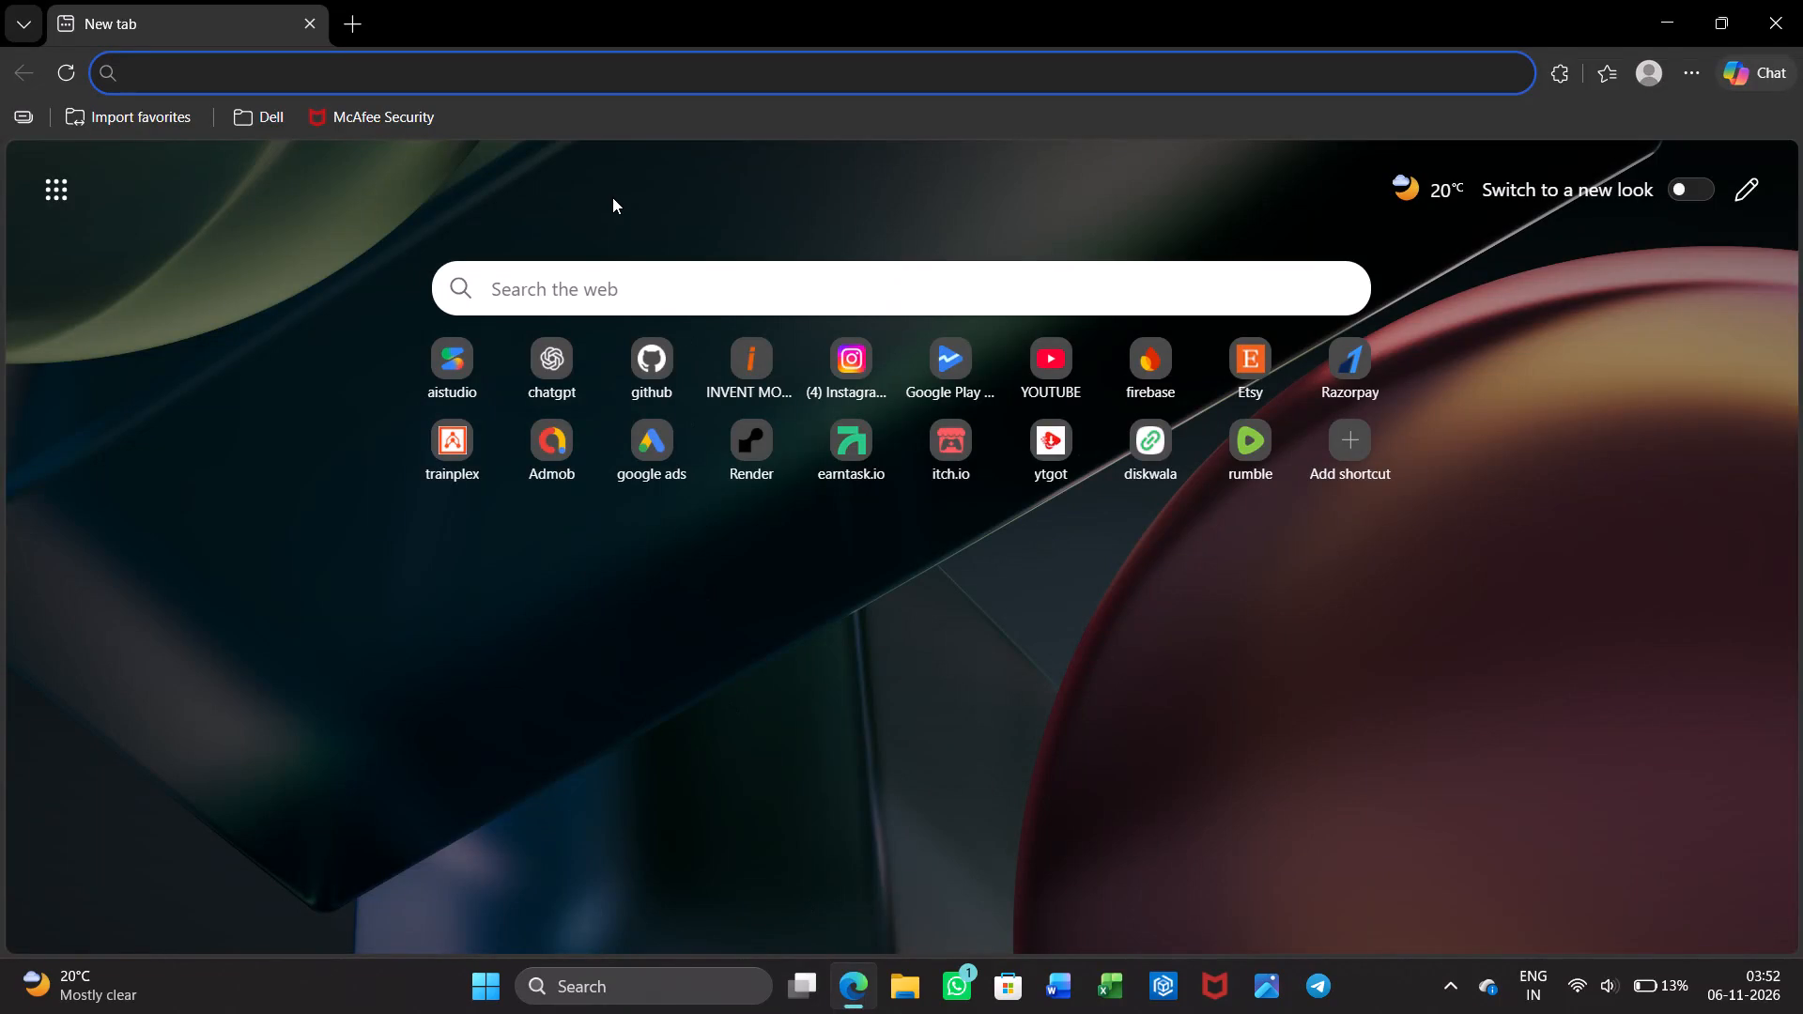
Enter diskwala as the web search query in the new browser tab.
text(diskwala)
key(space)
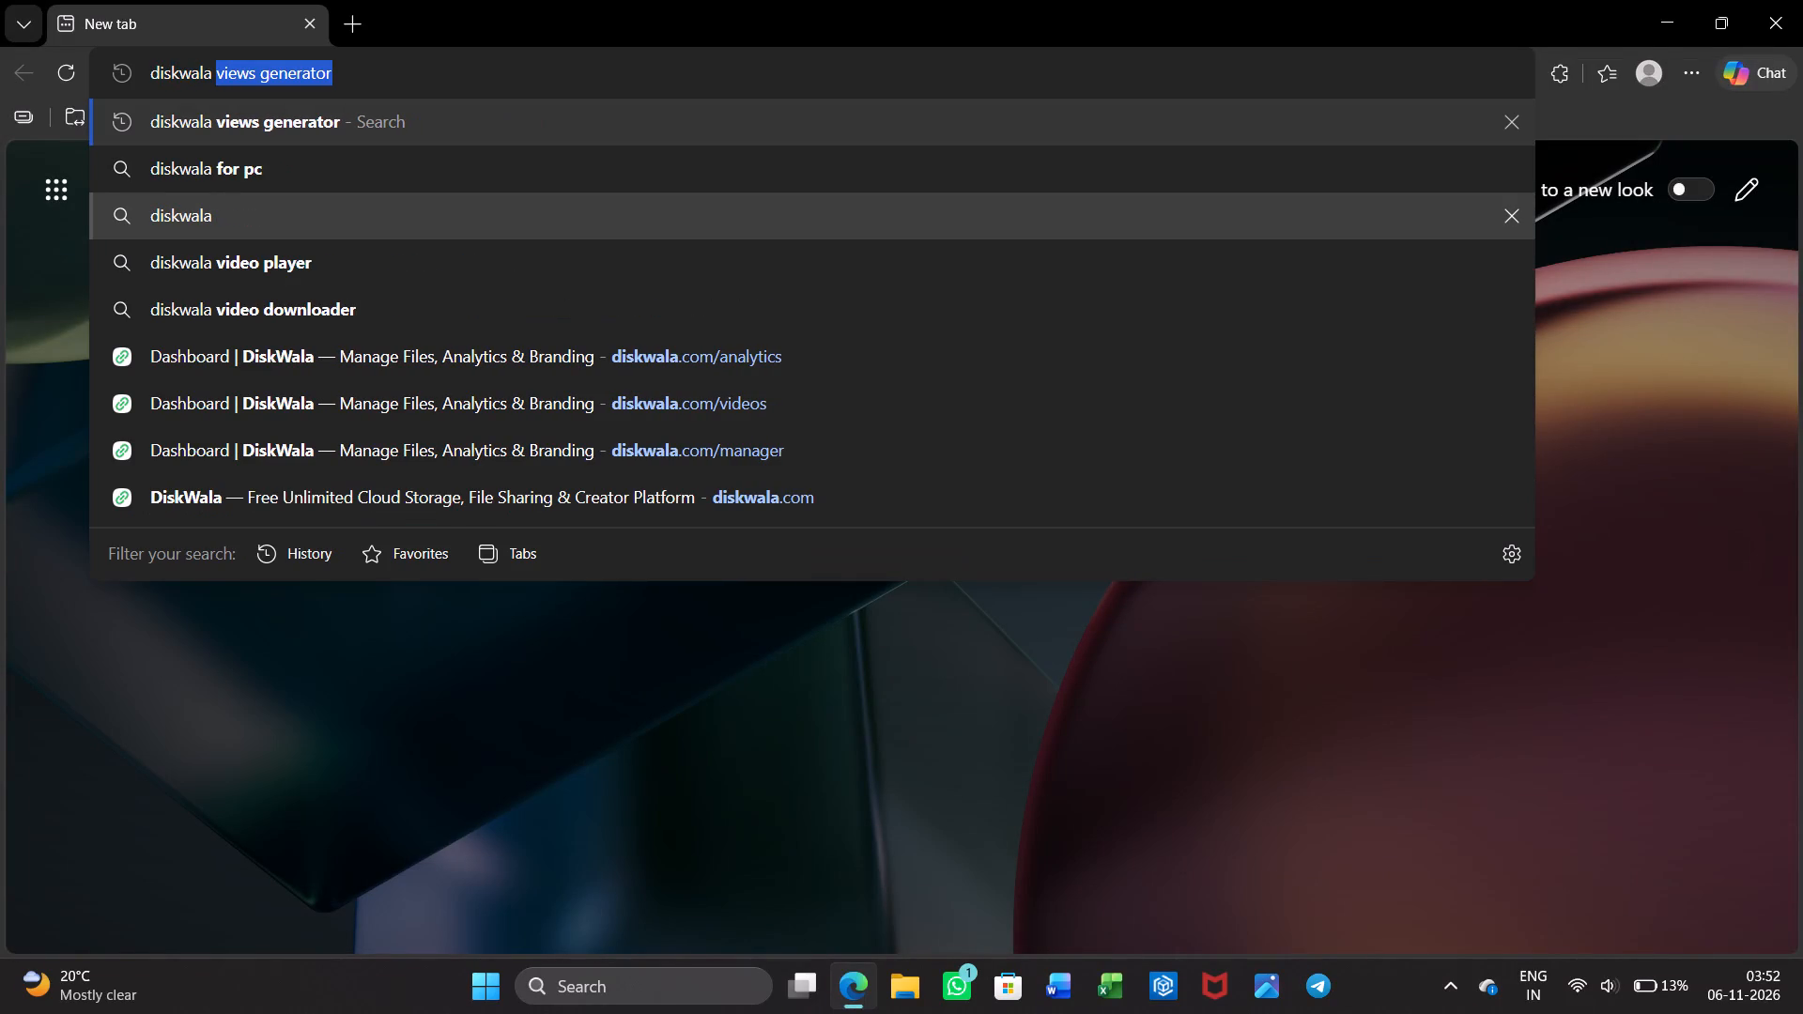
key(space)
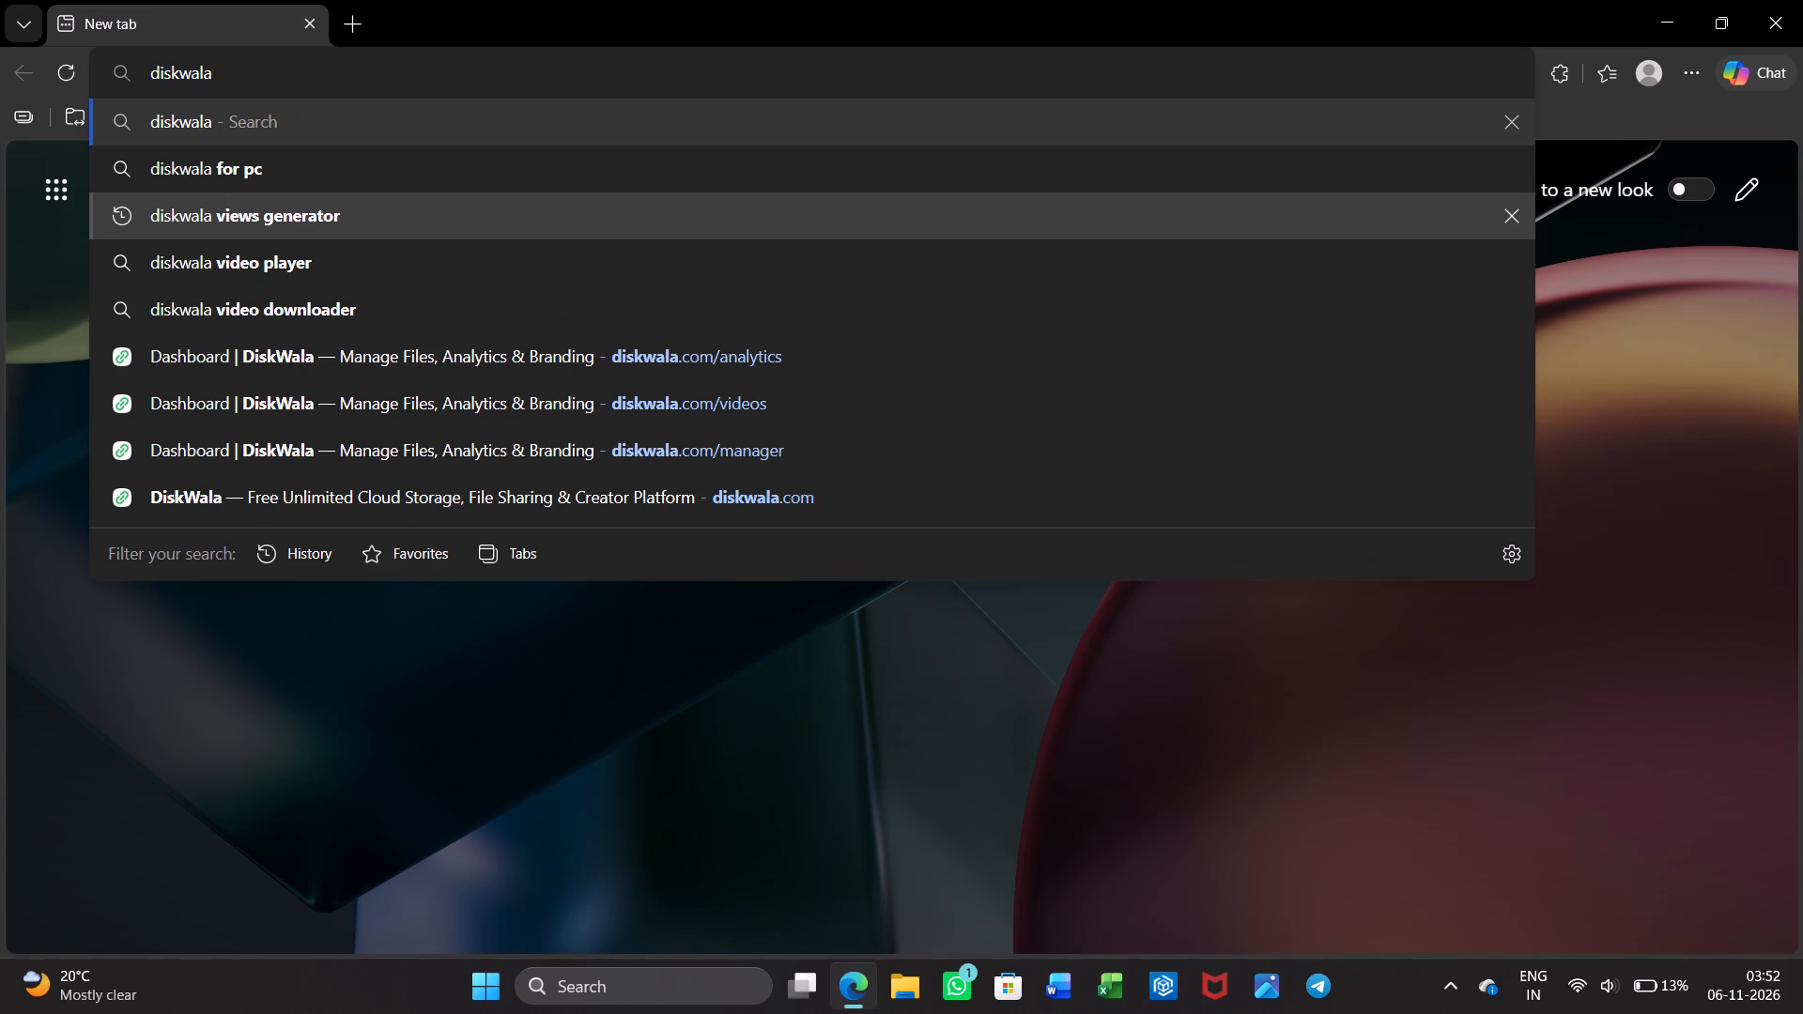
Search the web for "diskwala views generator".
text(views generator)
key(Return)
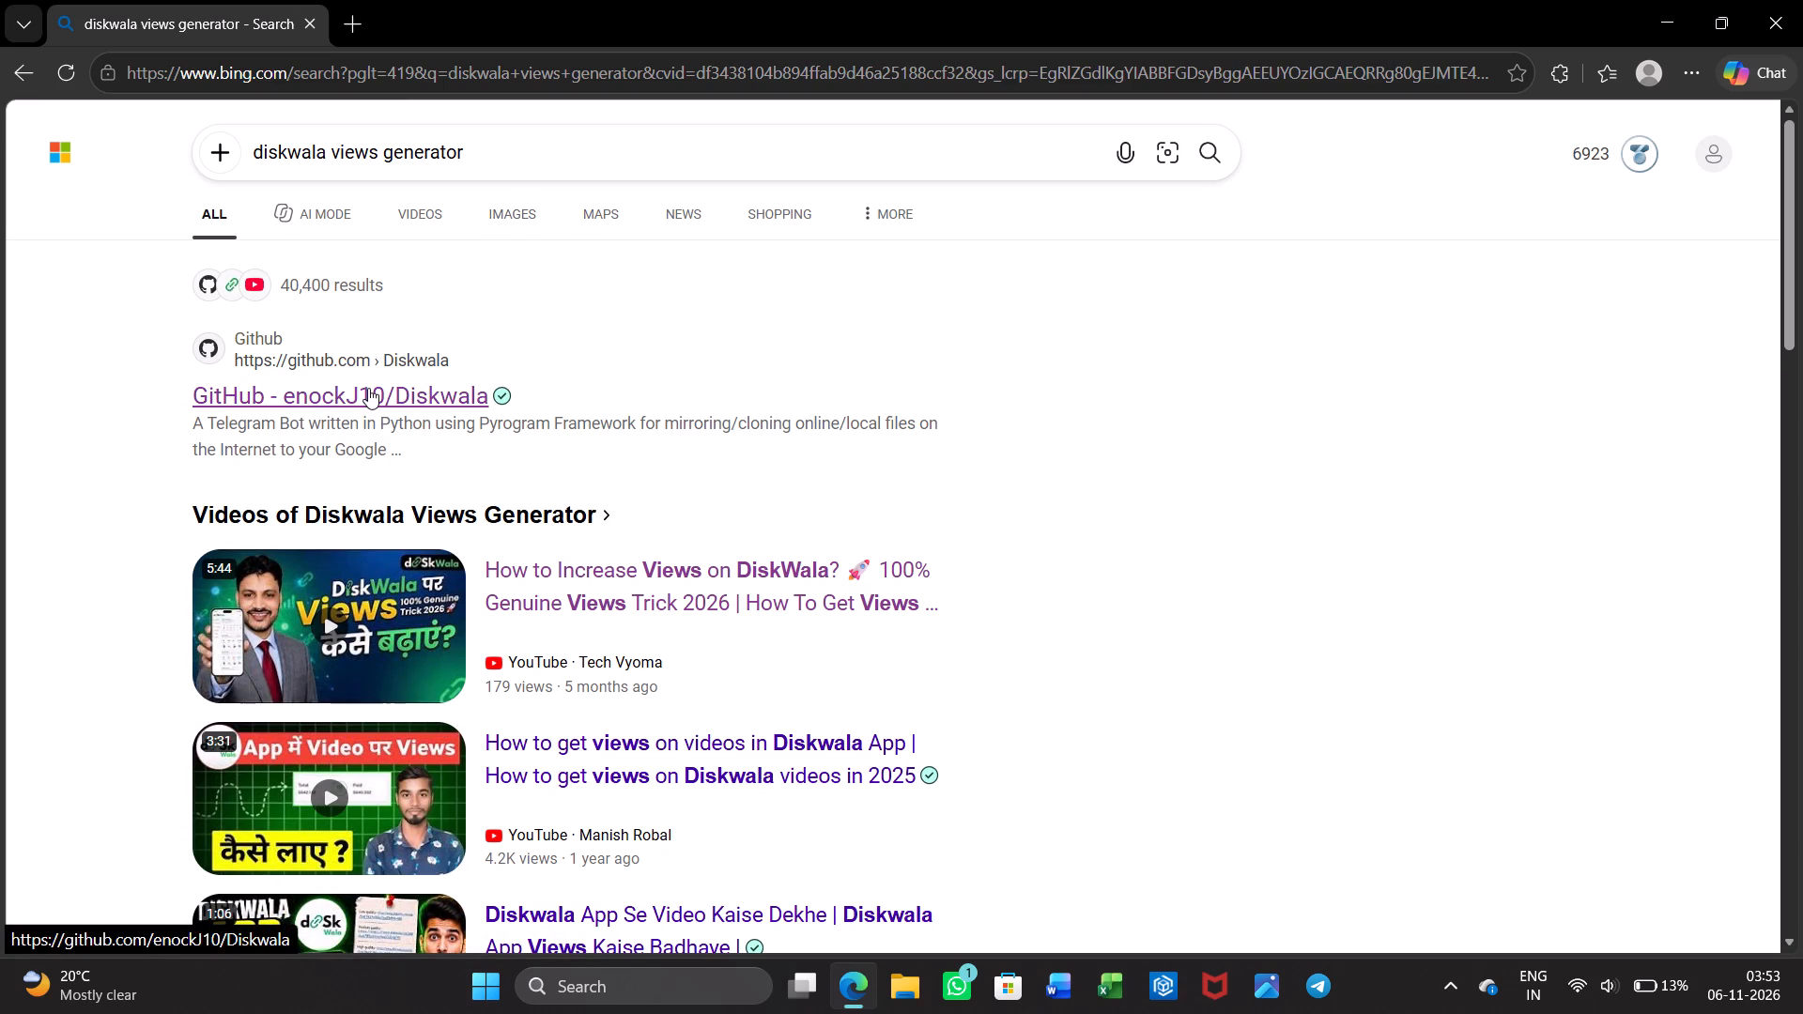
Look through the first page of results for a Diskwala views generator, and close the search page.
scroll(368, 388, down, 2)
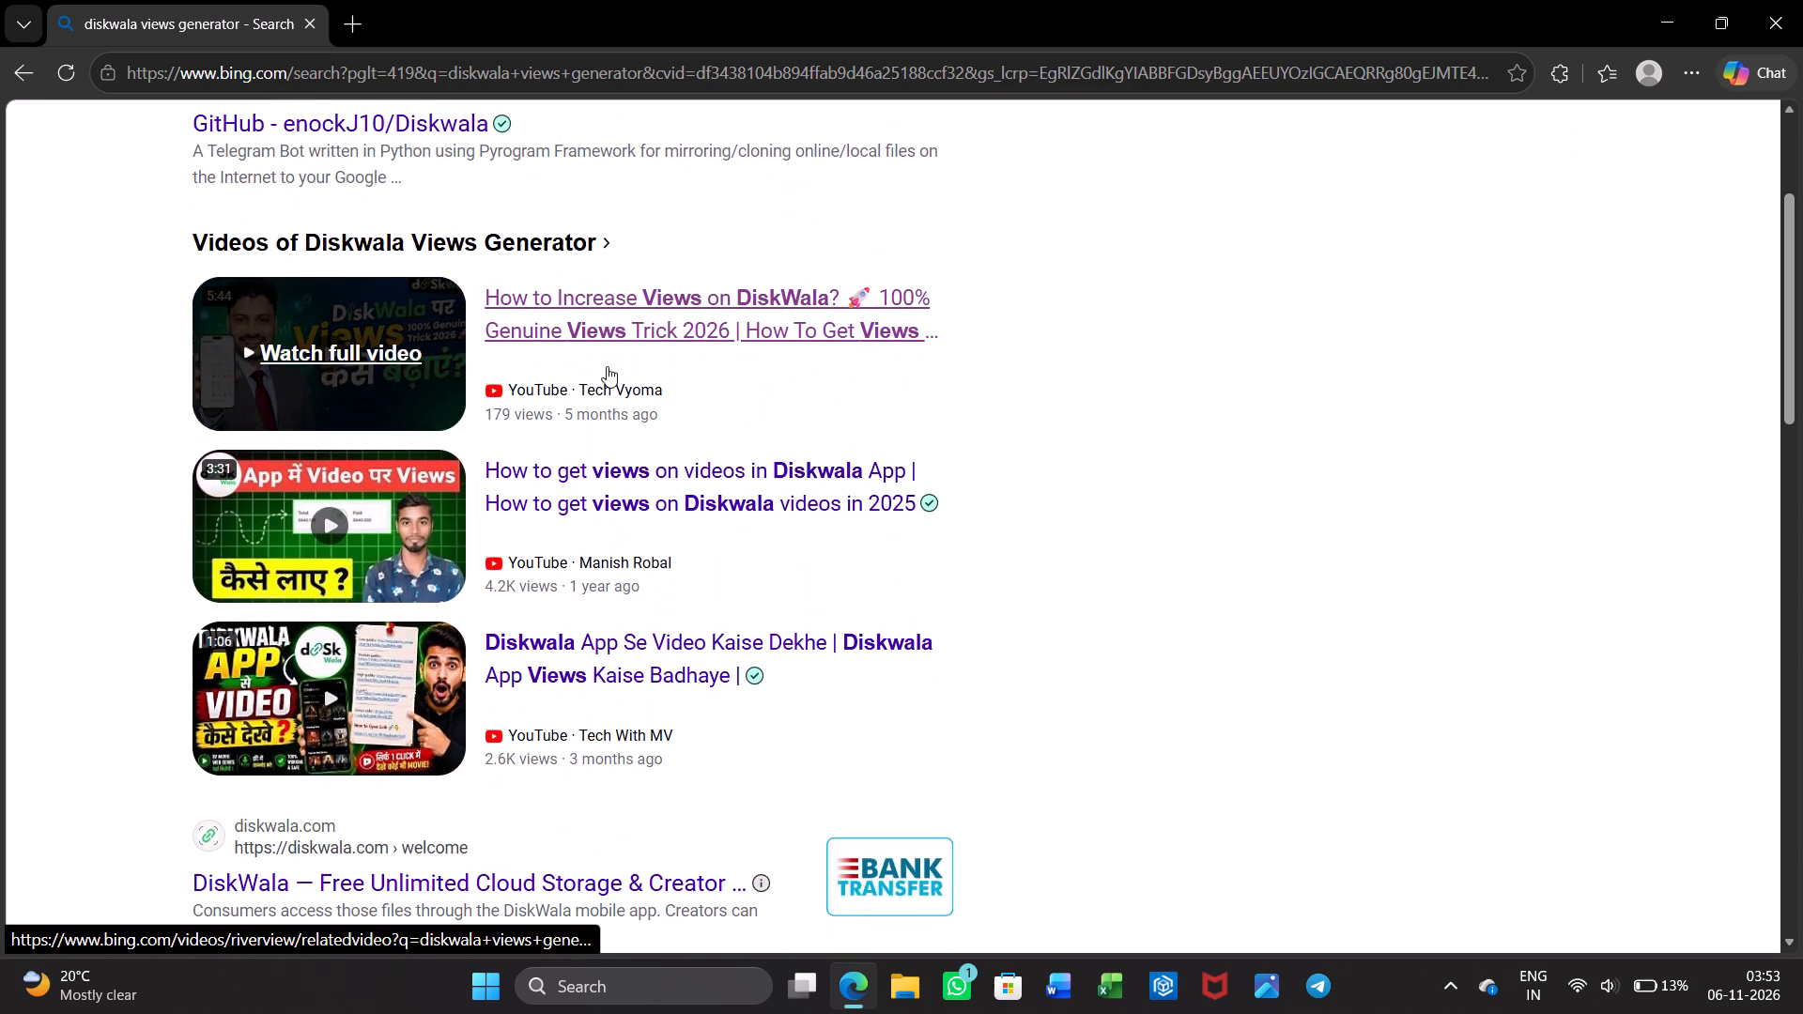
scroll(607, 366, down, 2)
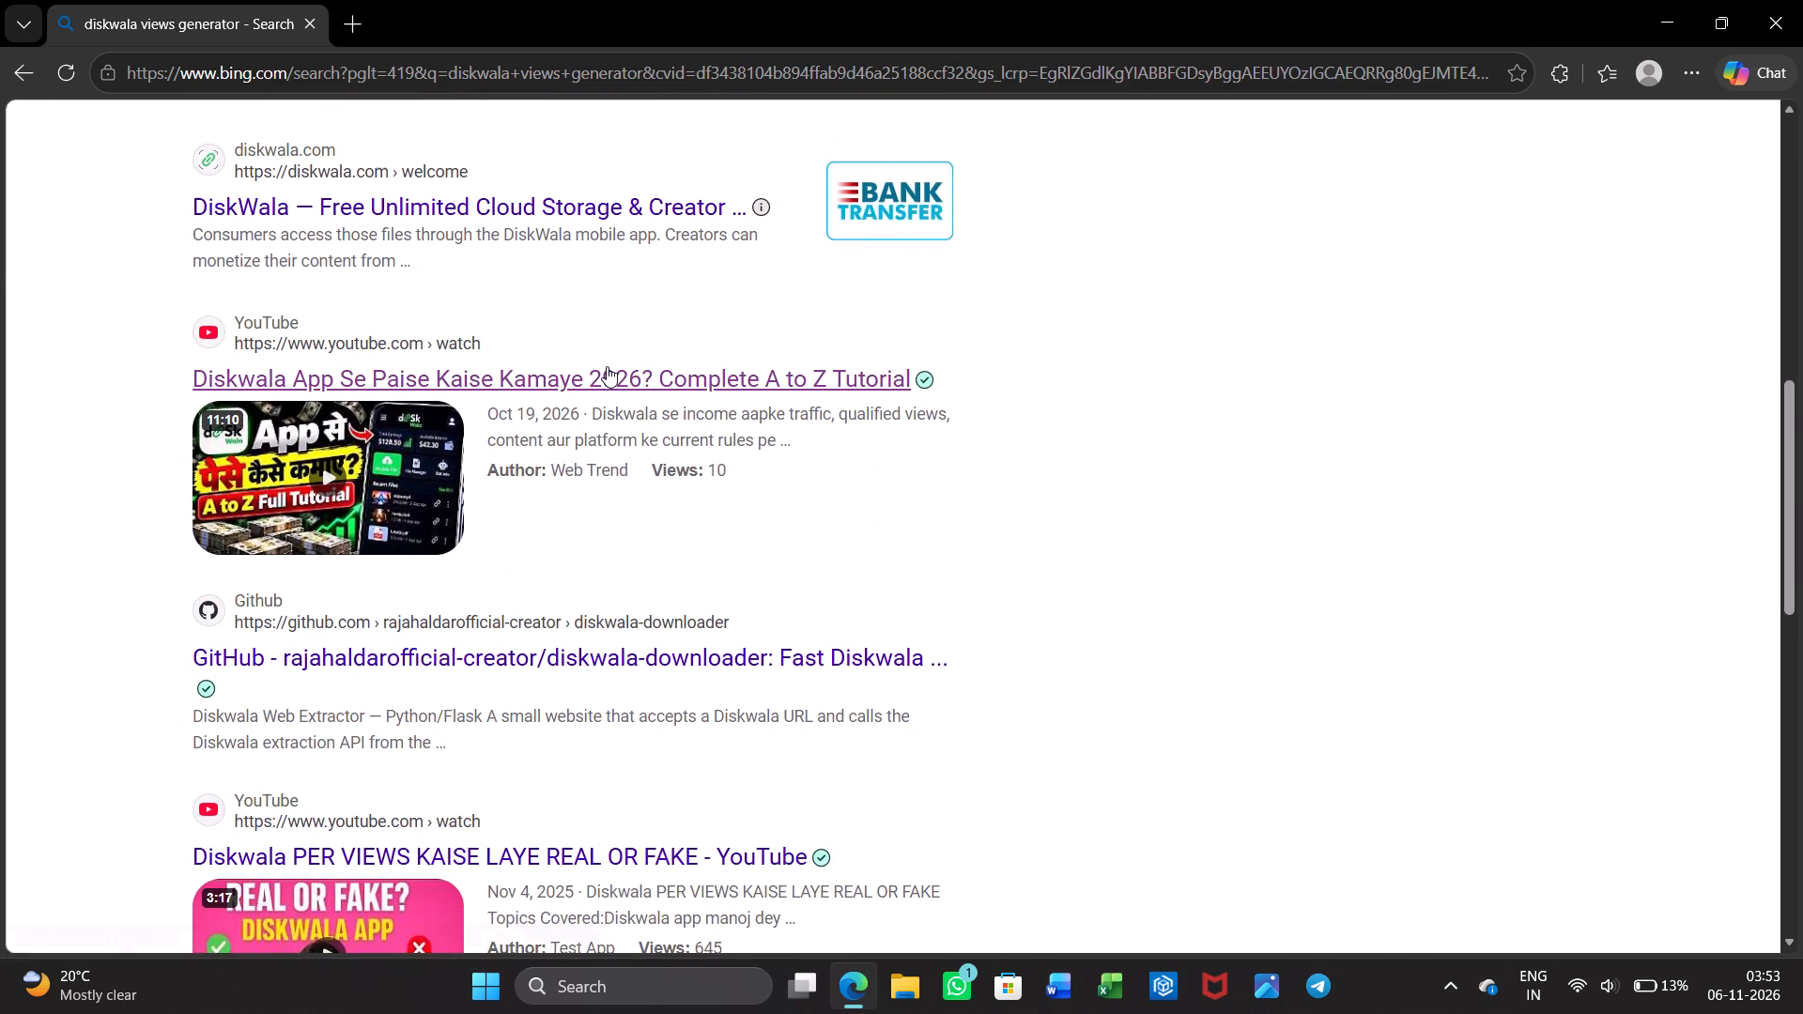
scroll(607, 366, down, 1)
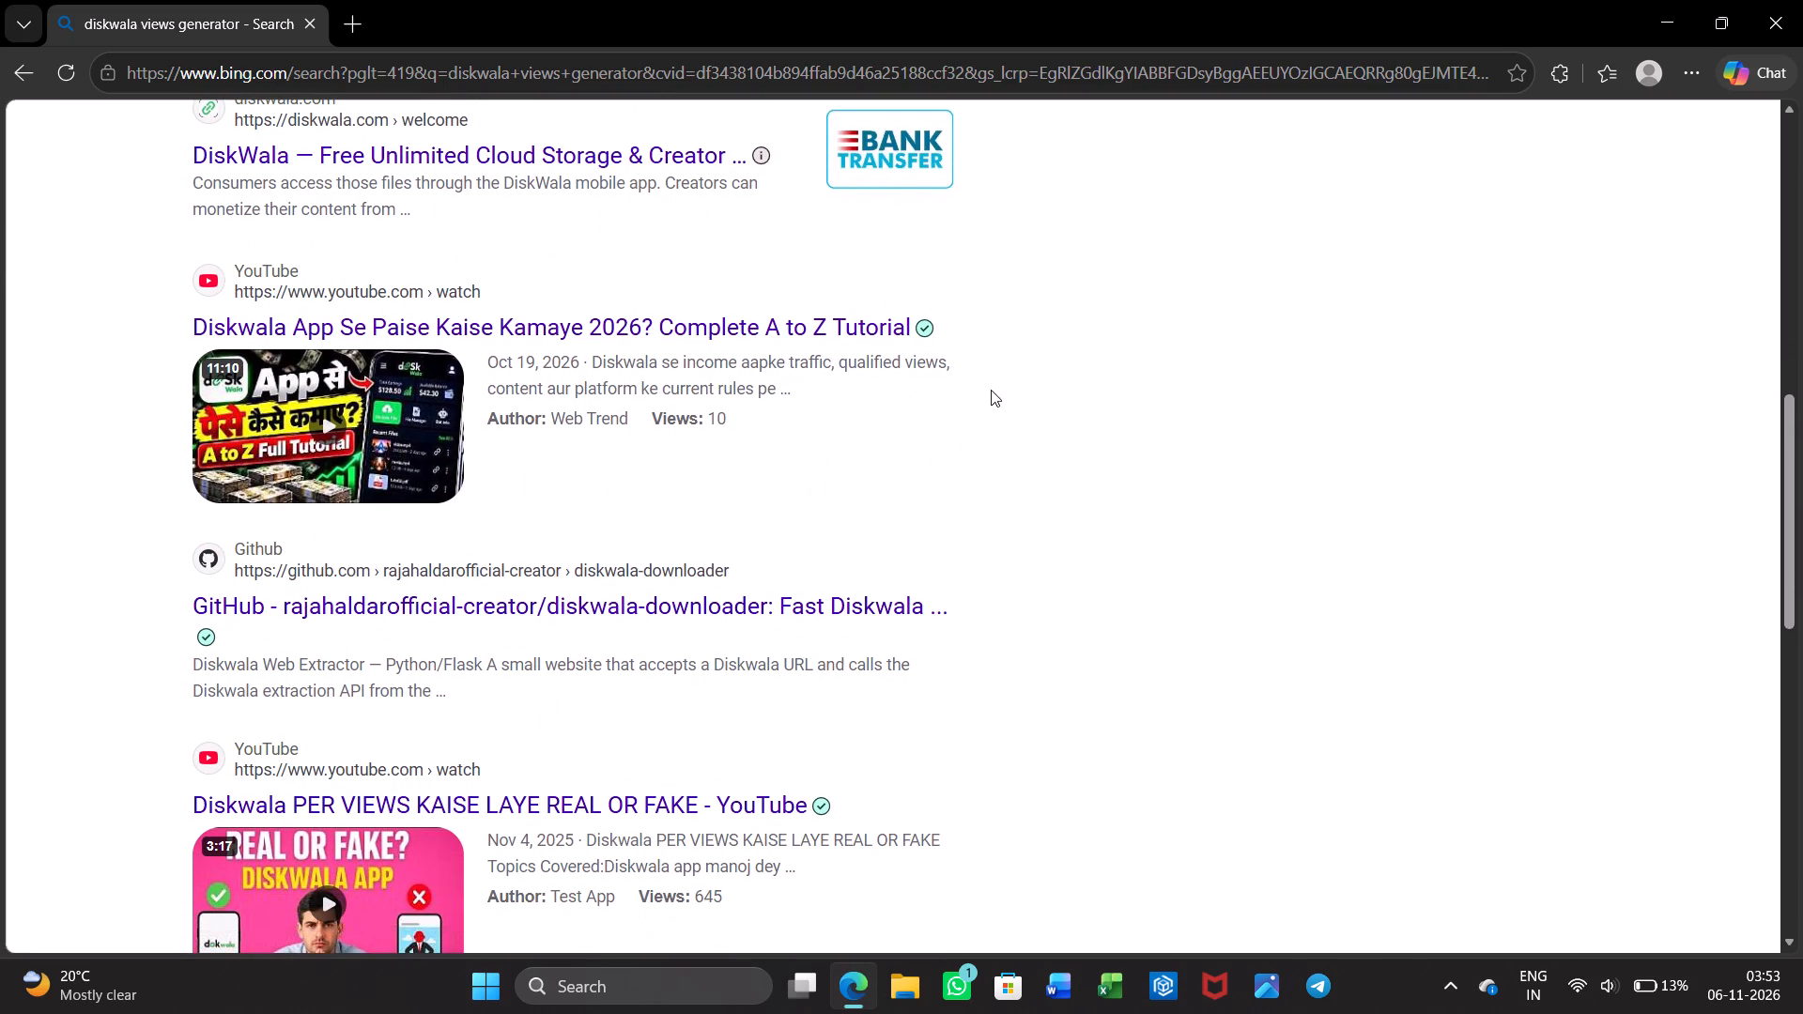
scroll(1084, 413, down, 1)
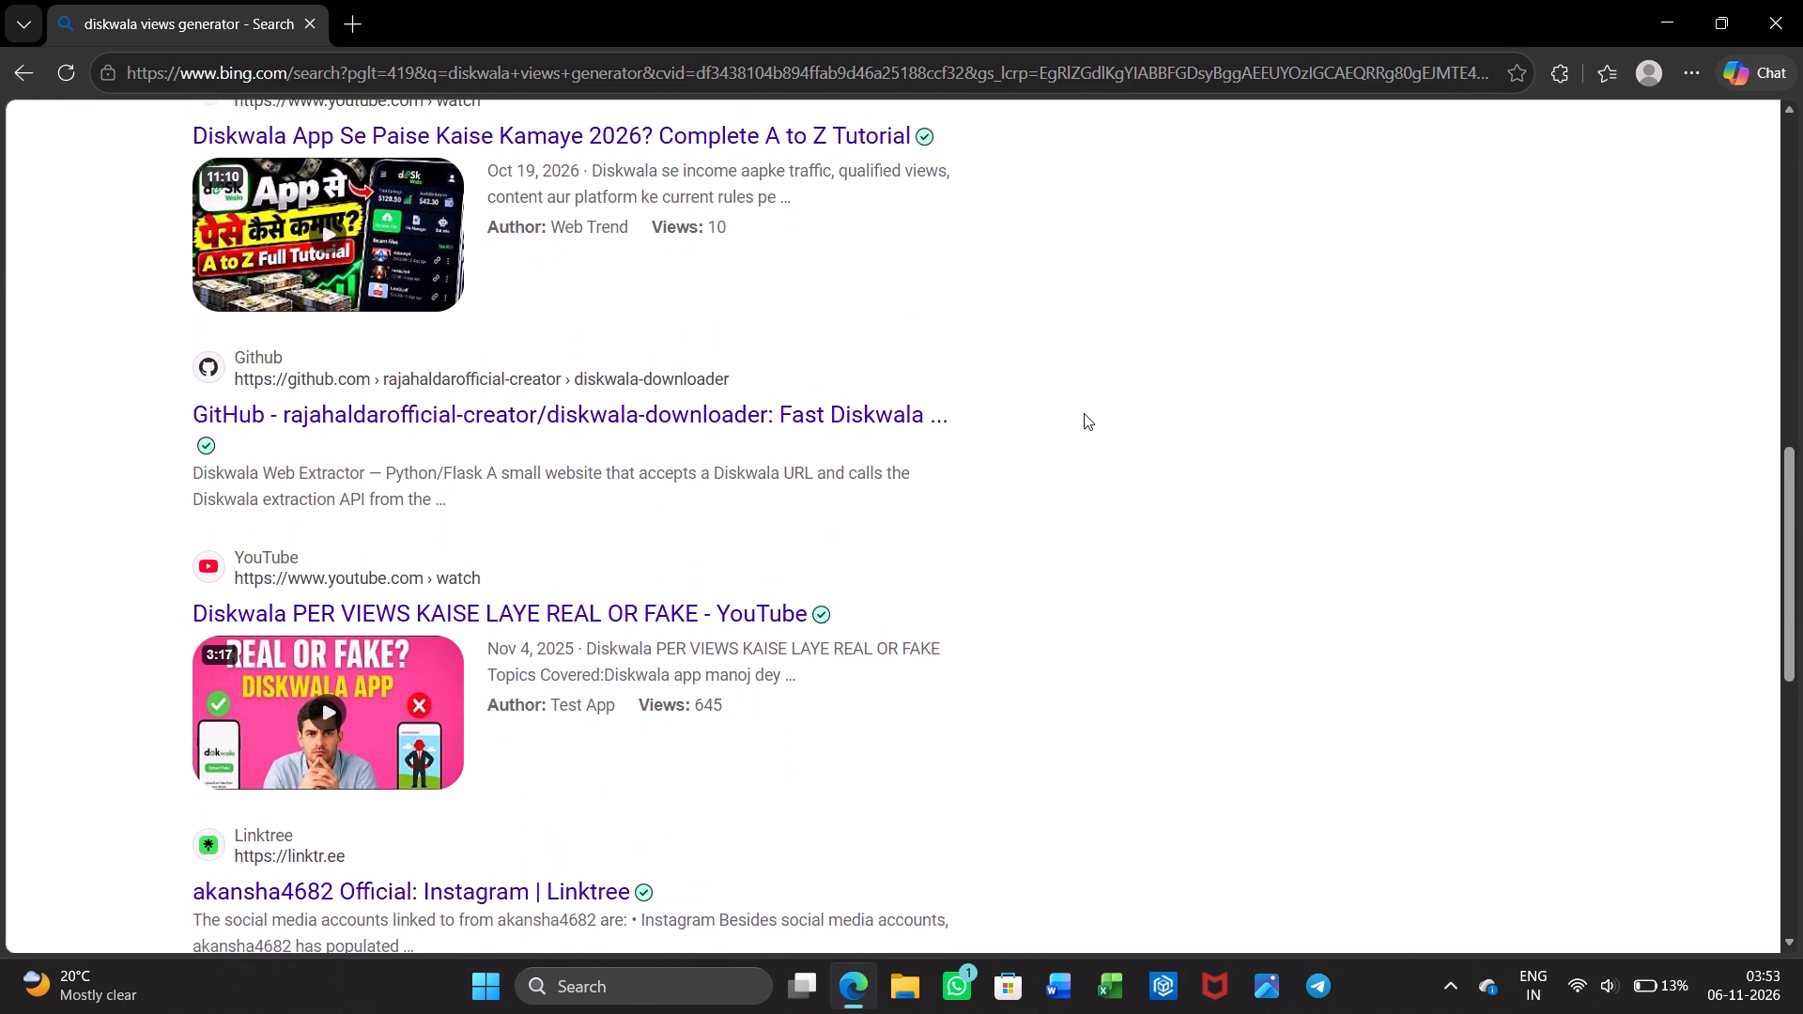
scroll(1084, 413, down, 1)
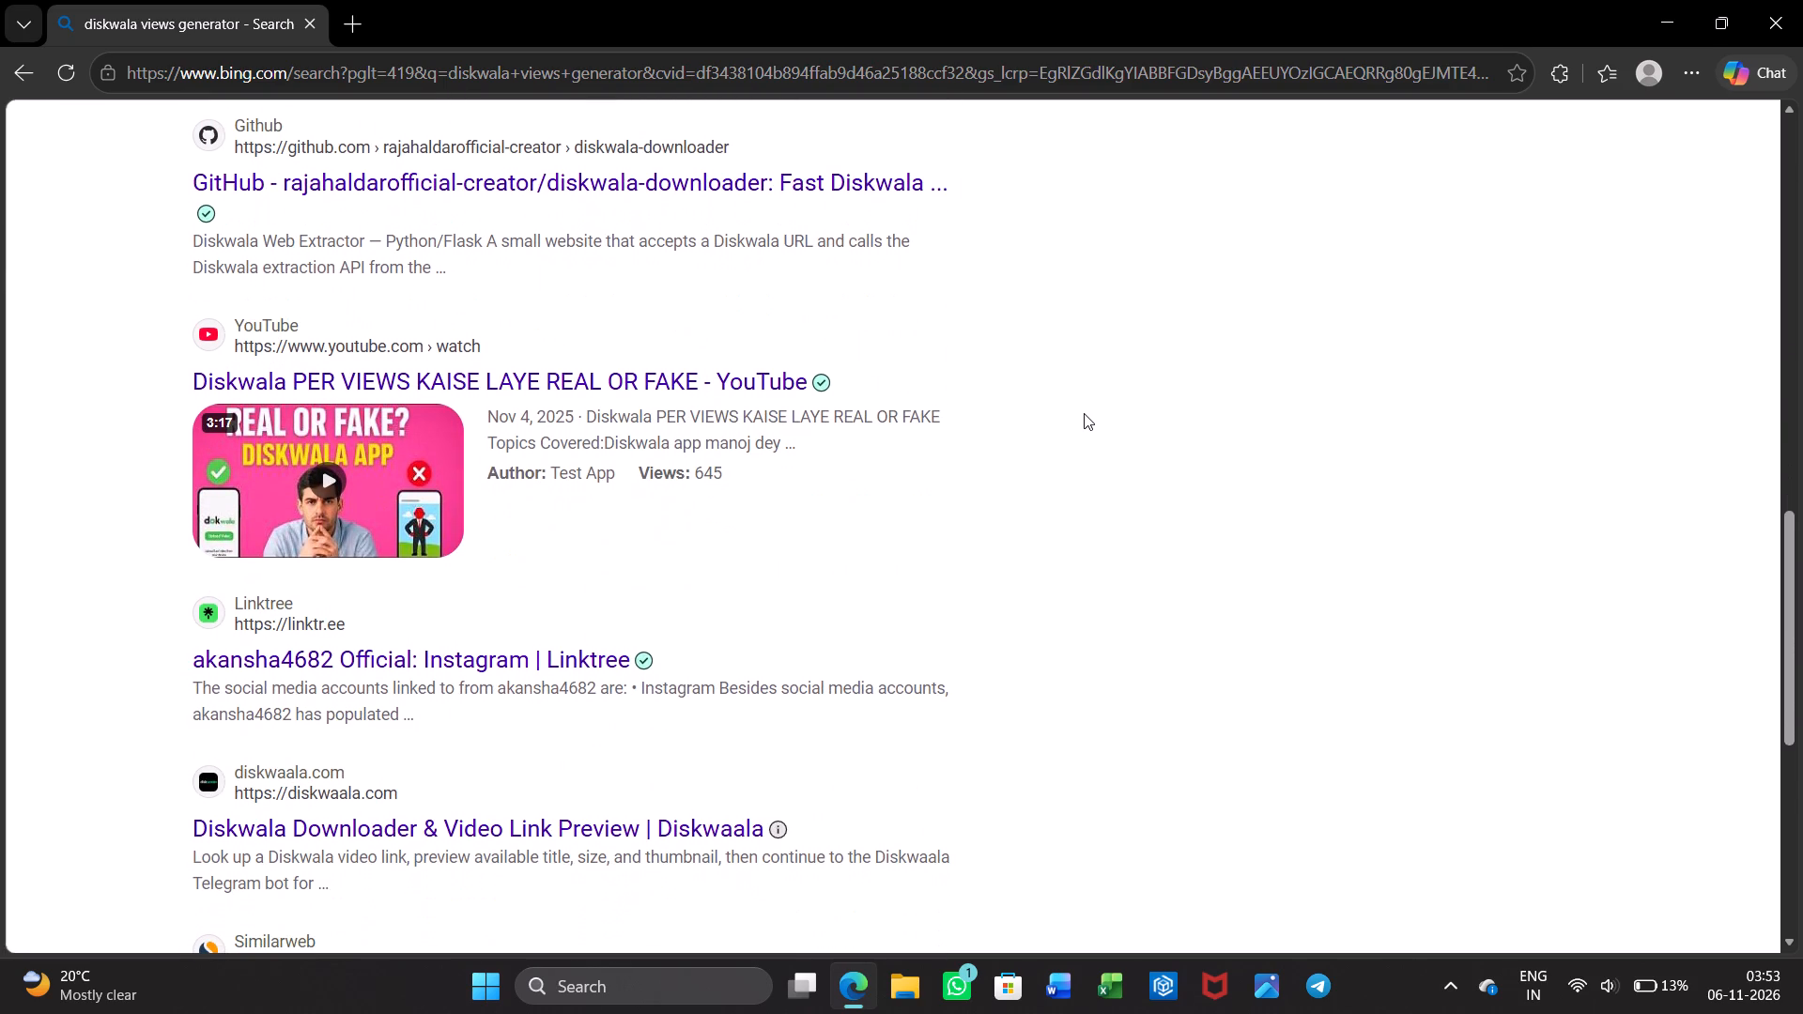
scroll(1084, 413, down, 3)
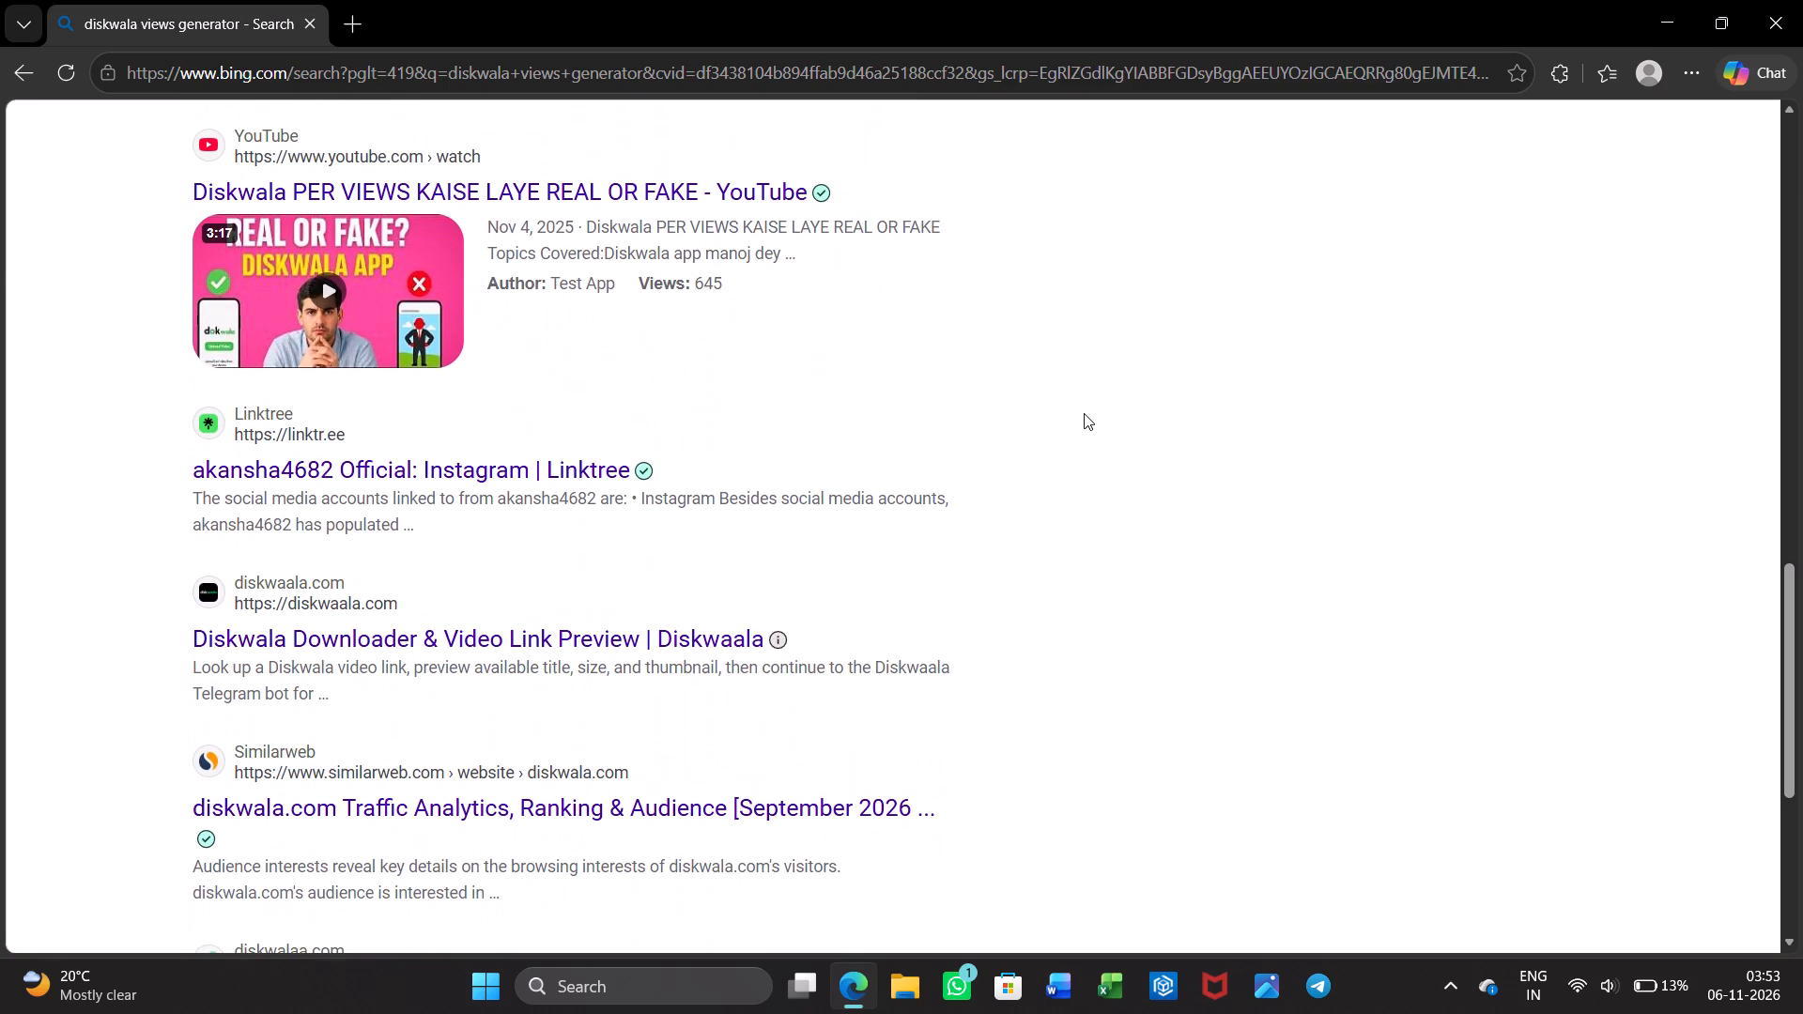
scroll(1084, 413, down, 2)
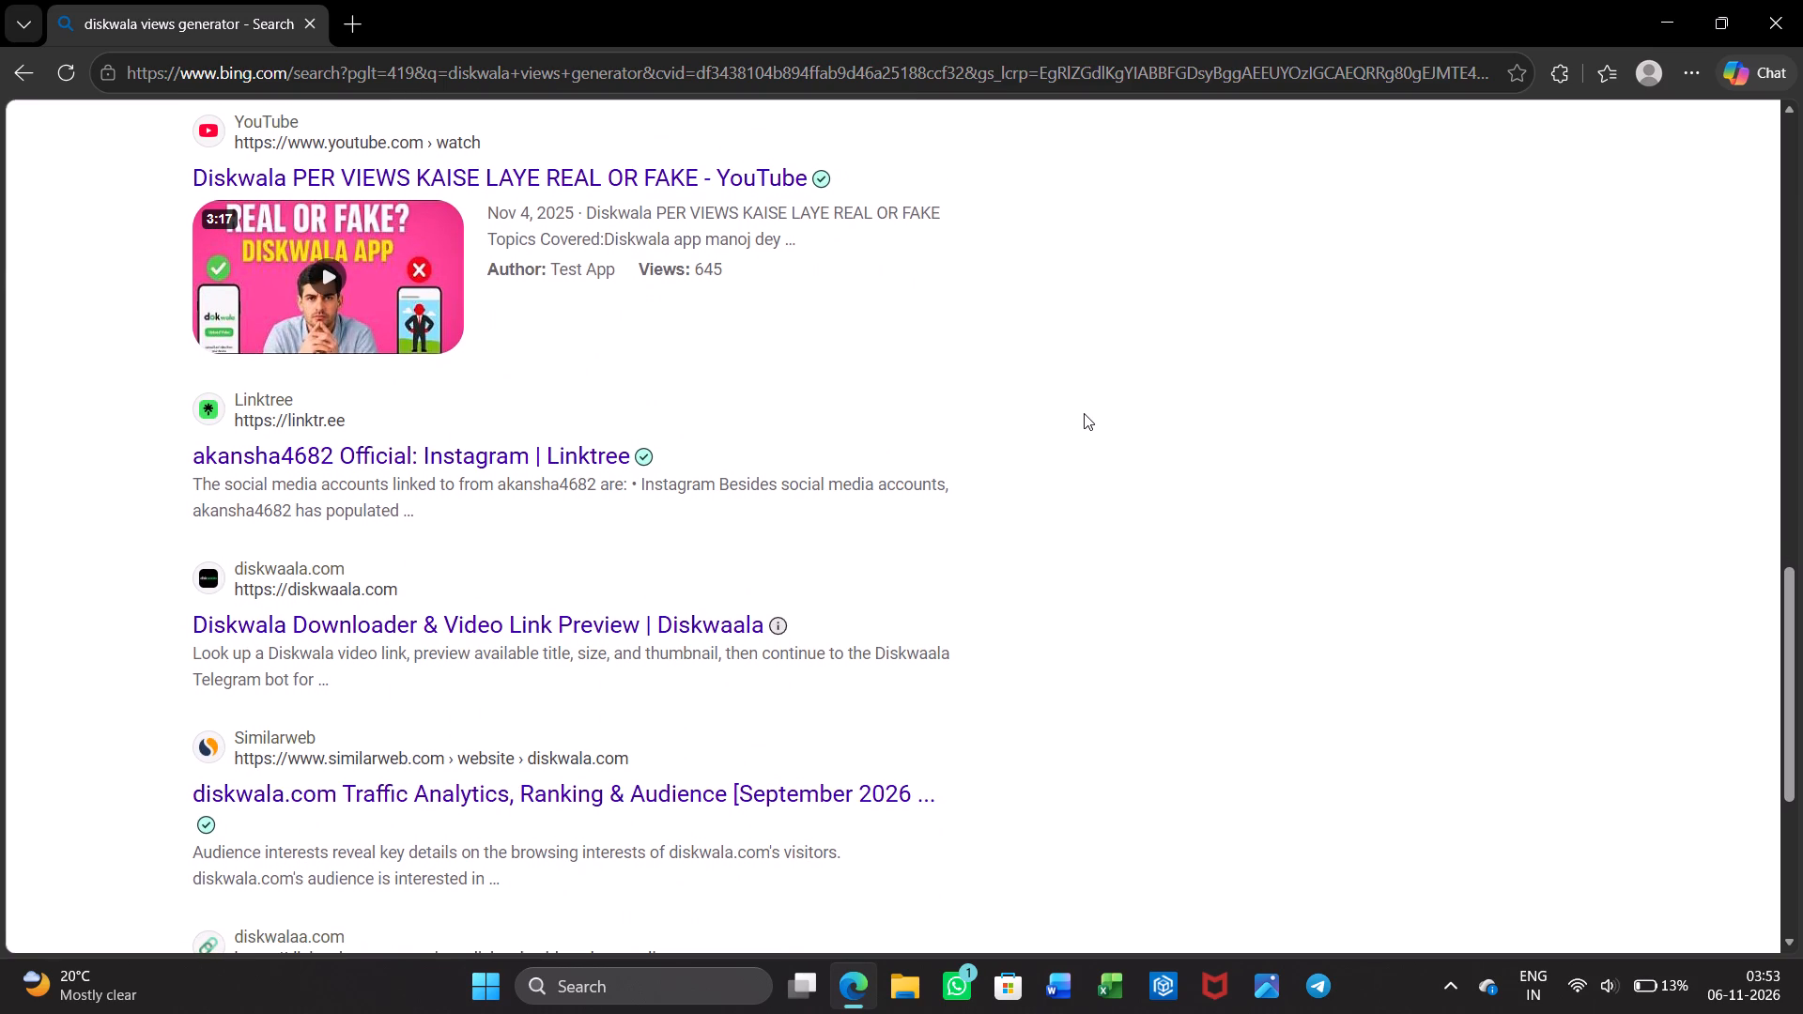
scroll(1084, 413, down, 1)
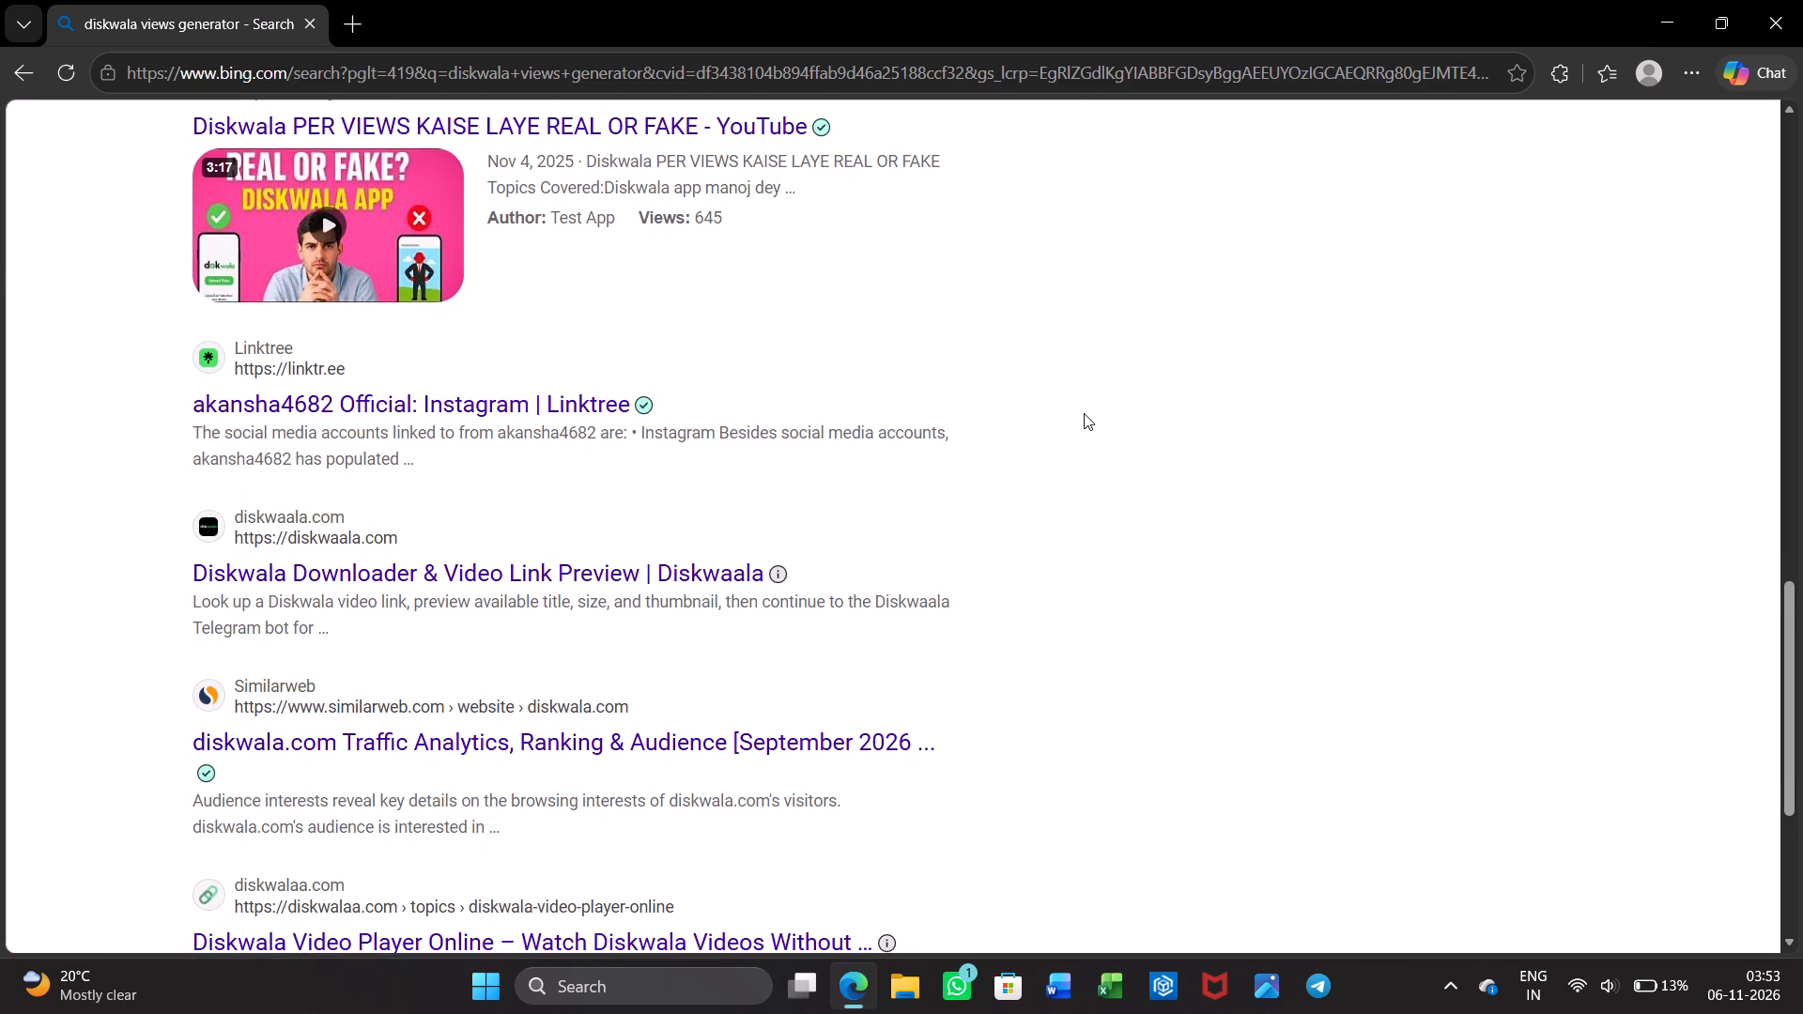
scroll(1084, 413, down, 4)
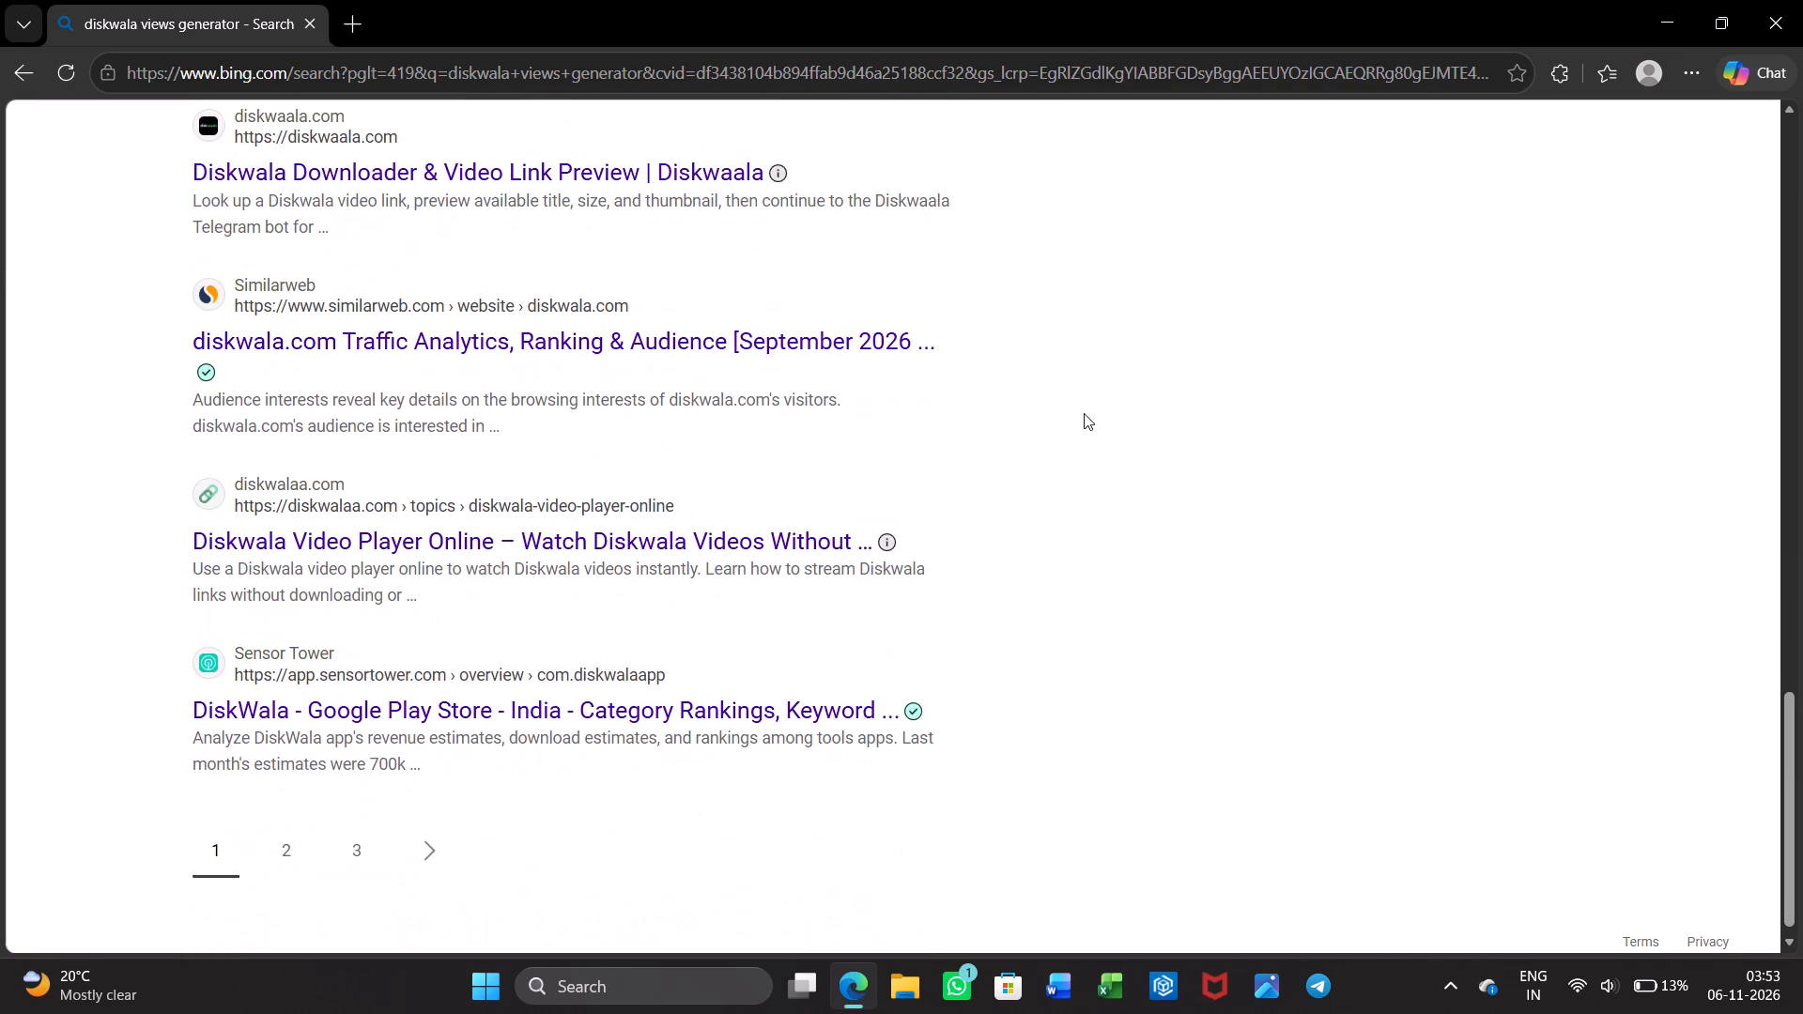
scroll(1084, 413, up, 1)
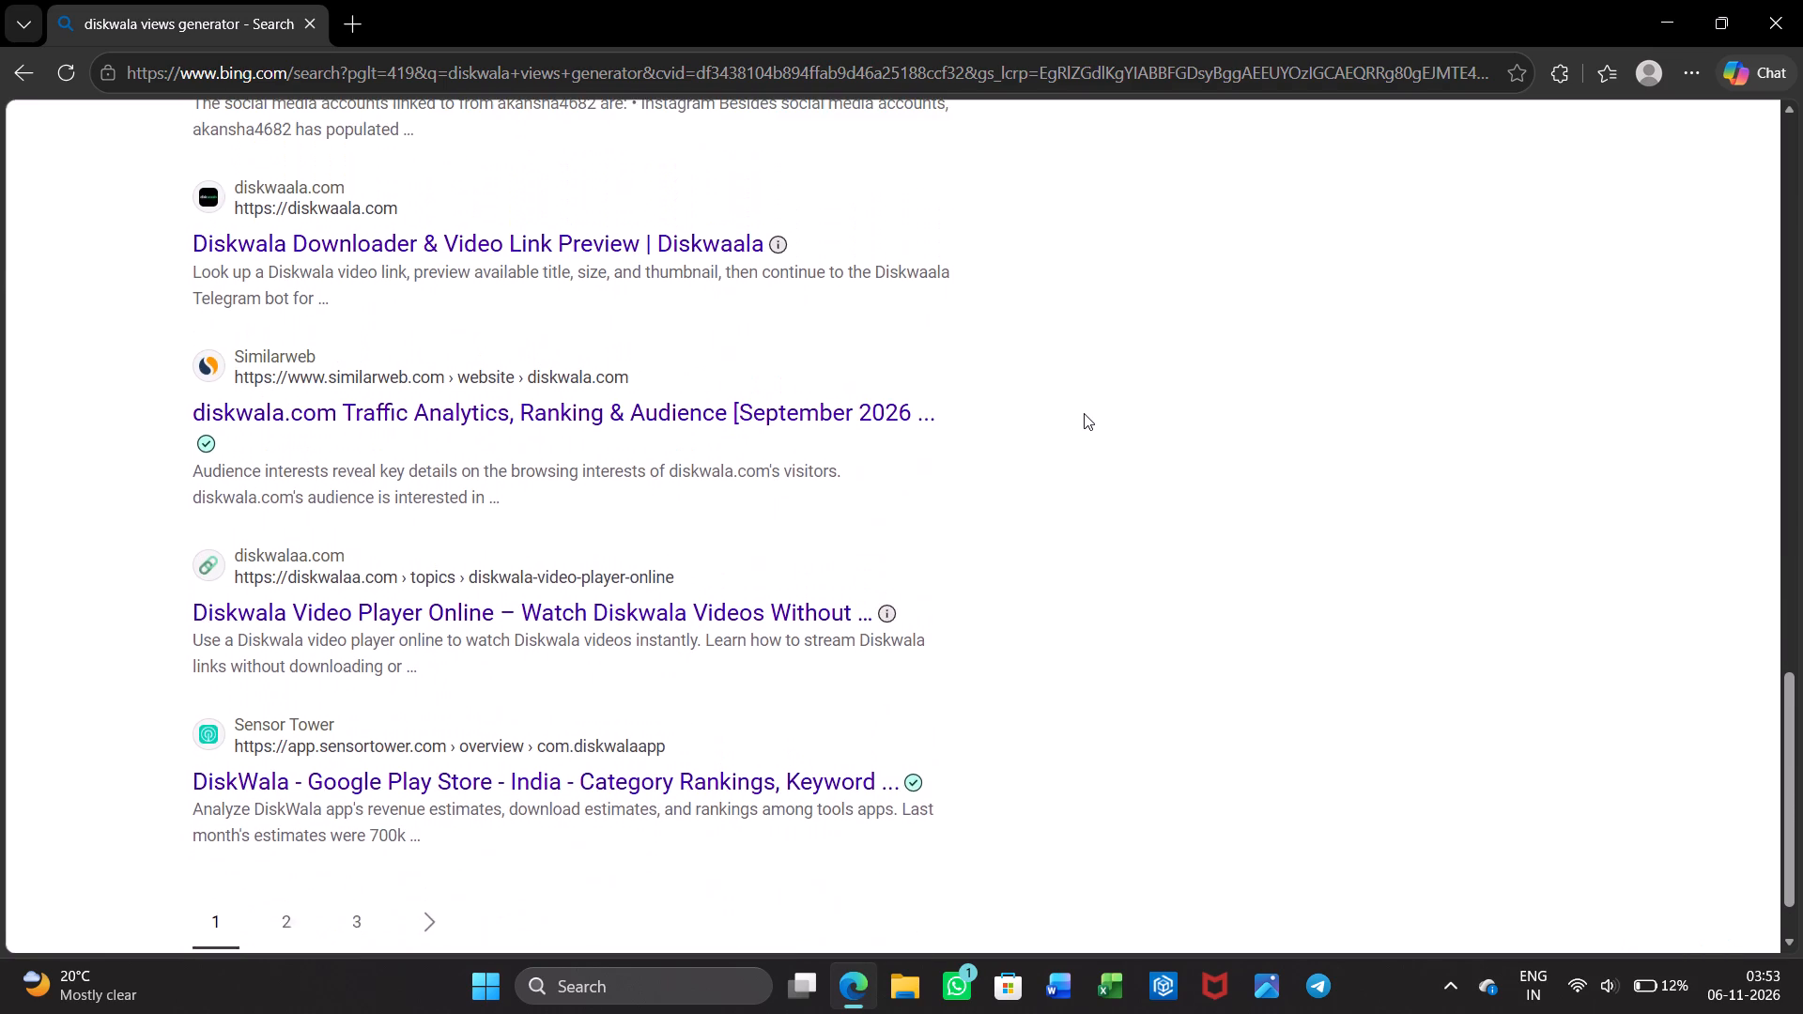
scroll(1084, 413, up, 1)
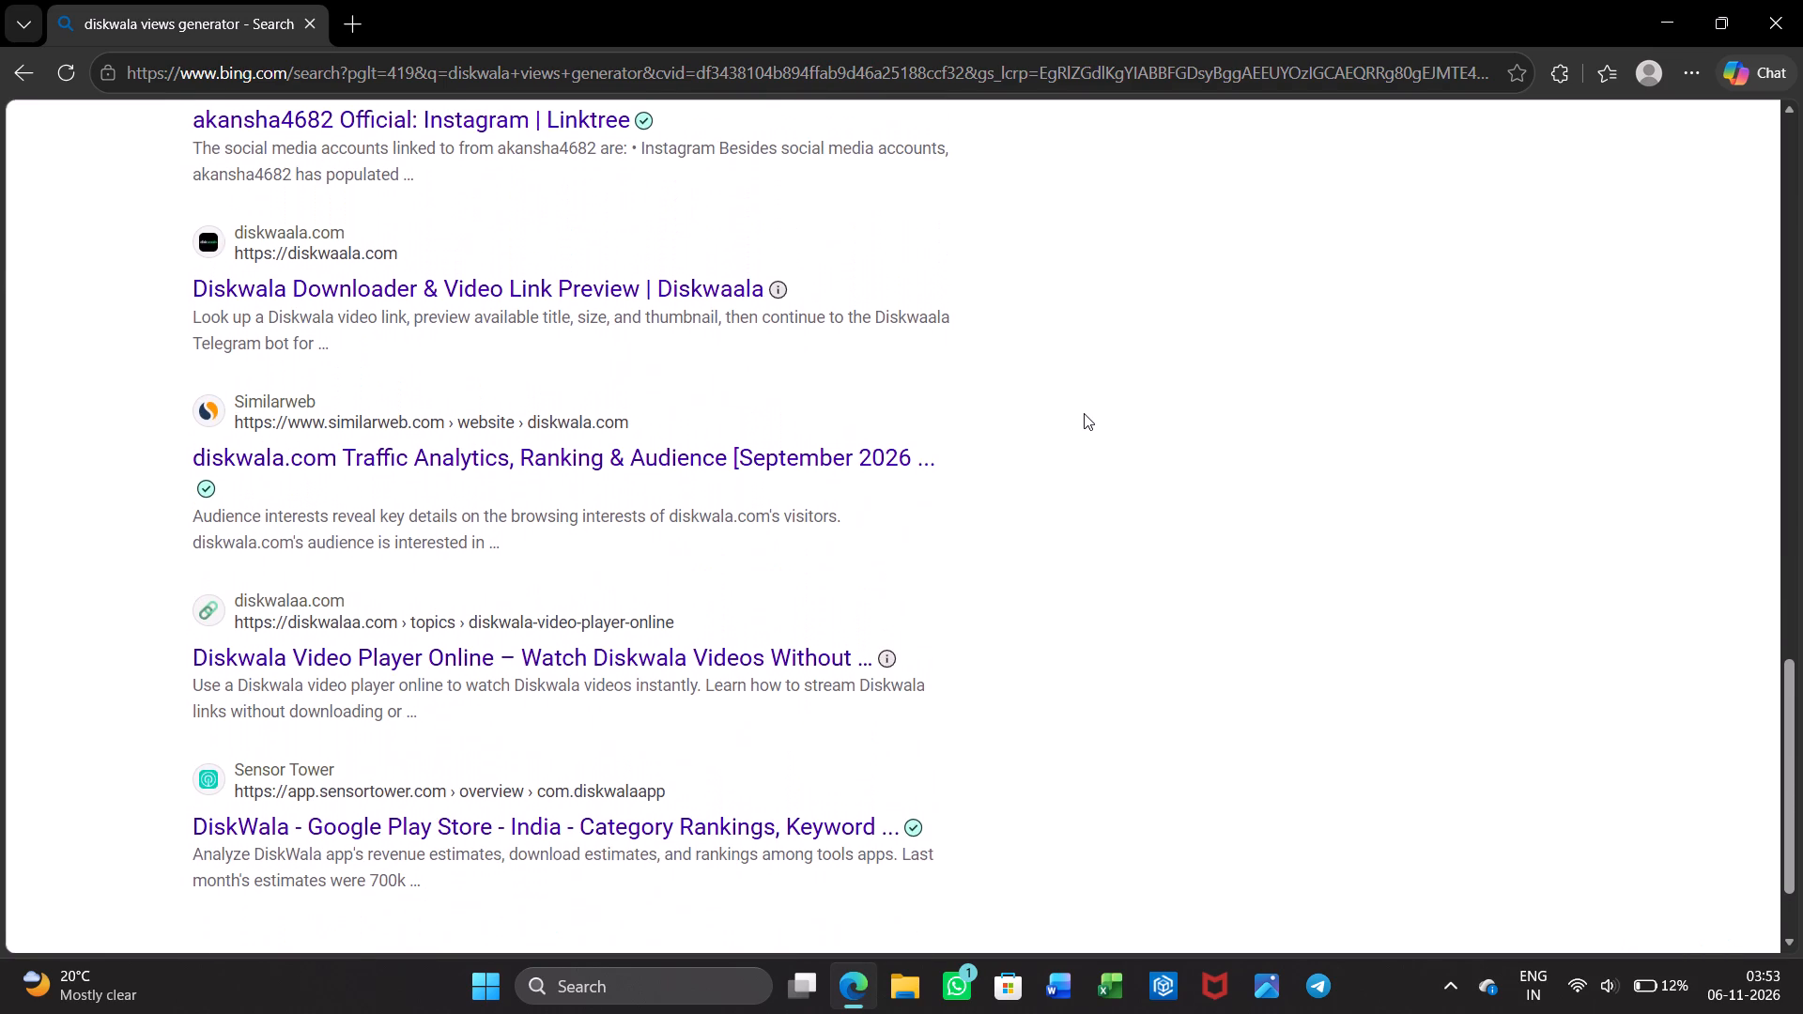
scroll(1084, 413, down, 1)
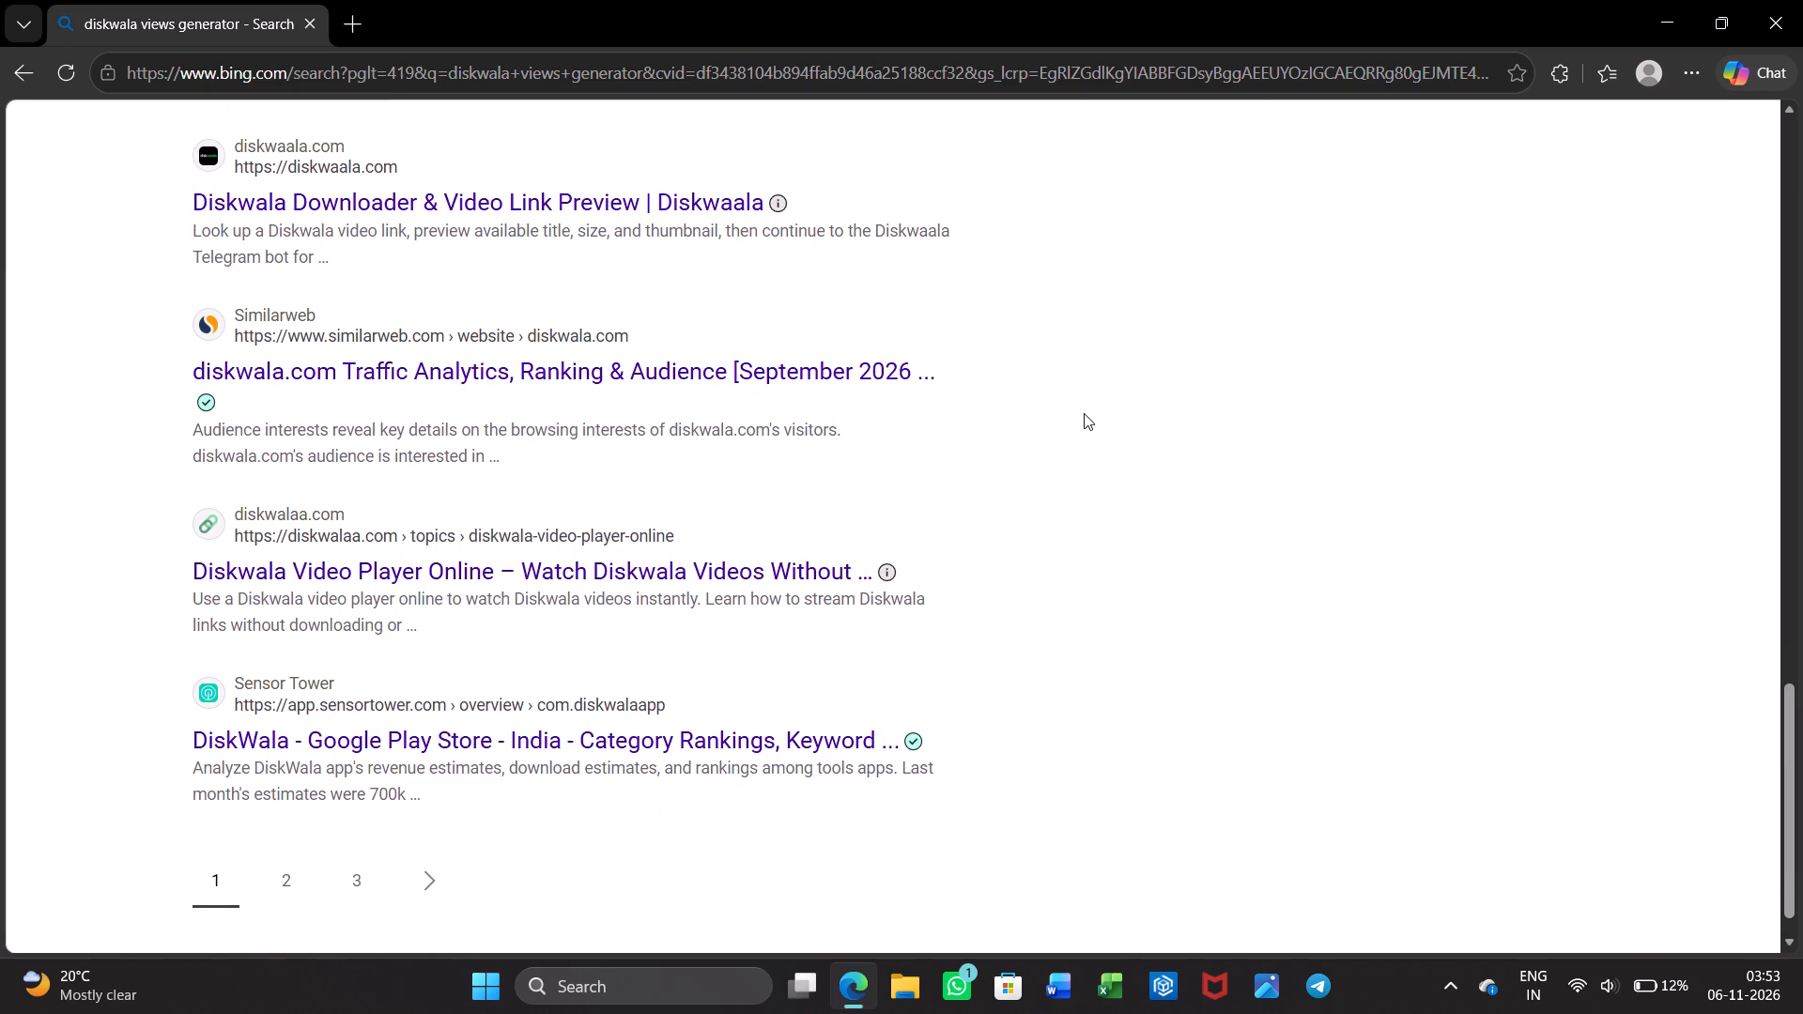
scroll(1084, 413, down, 2)
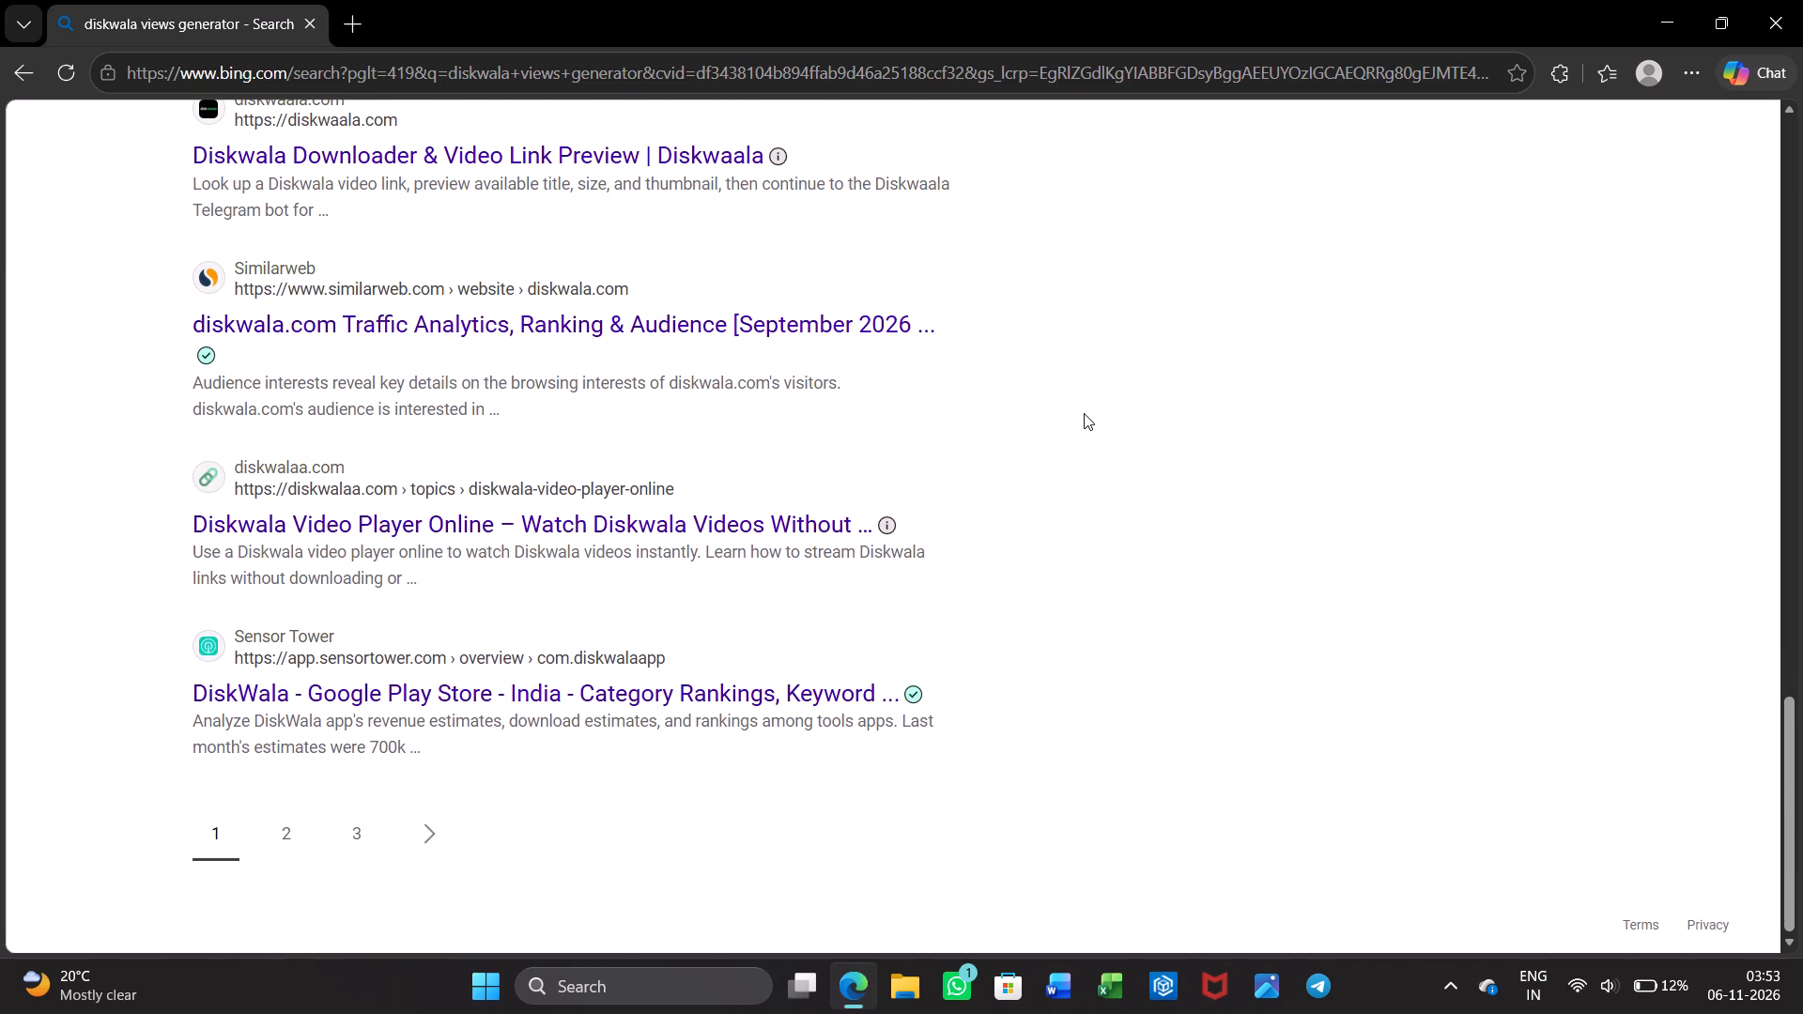
click(1084, 413)
scroll(1084, 413, up, 7)
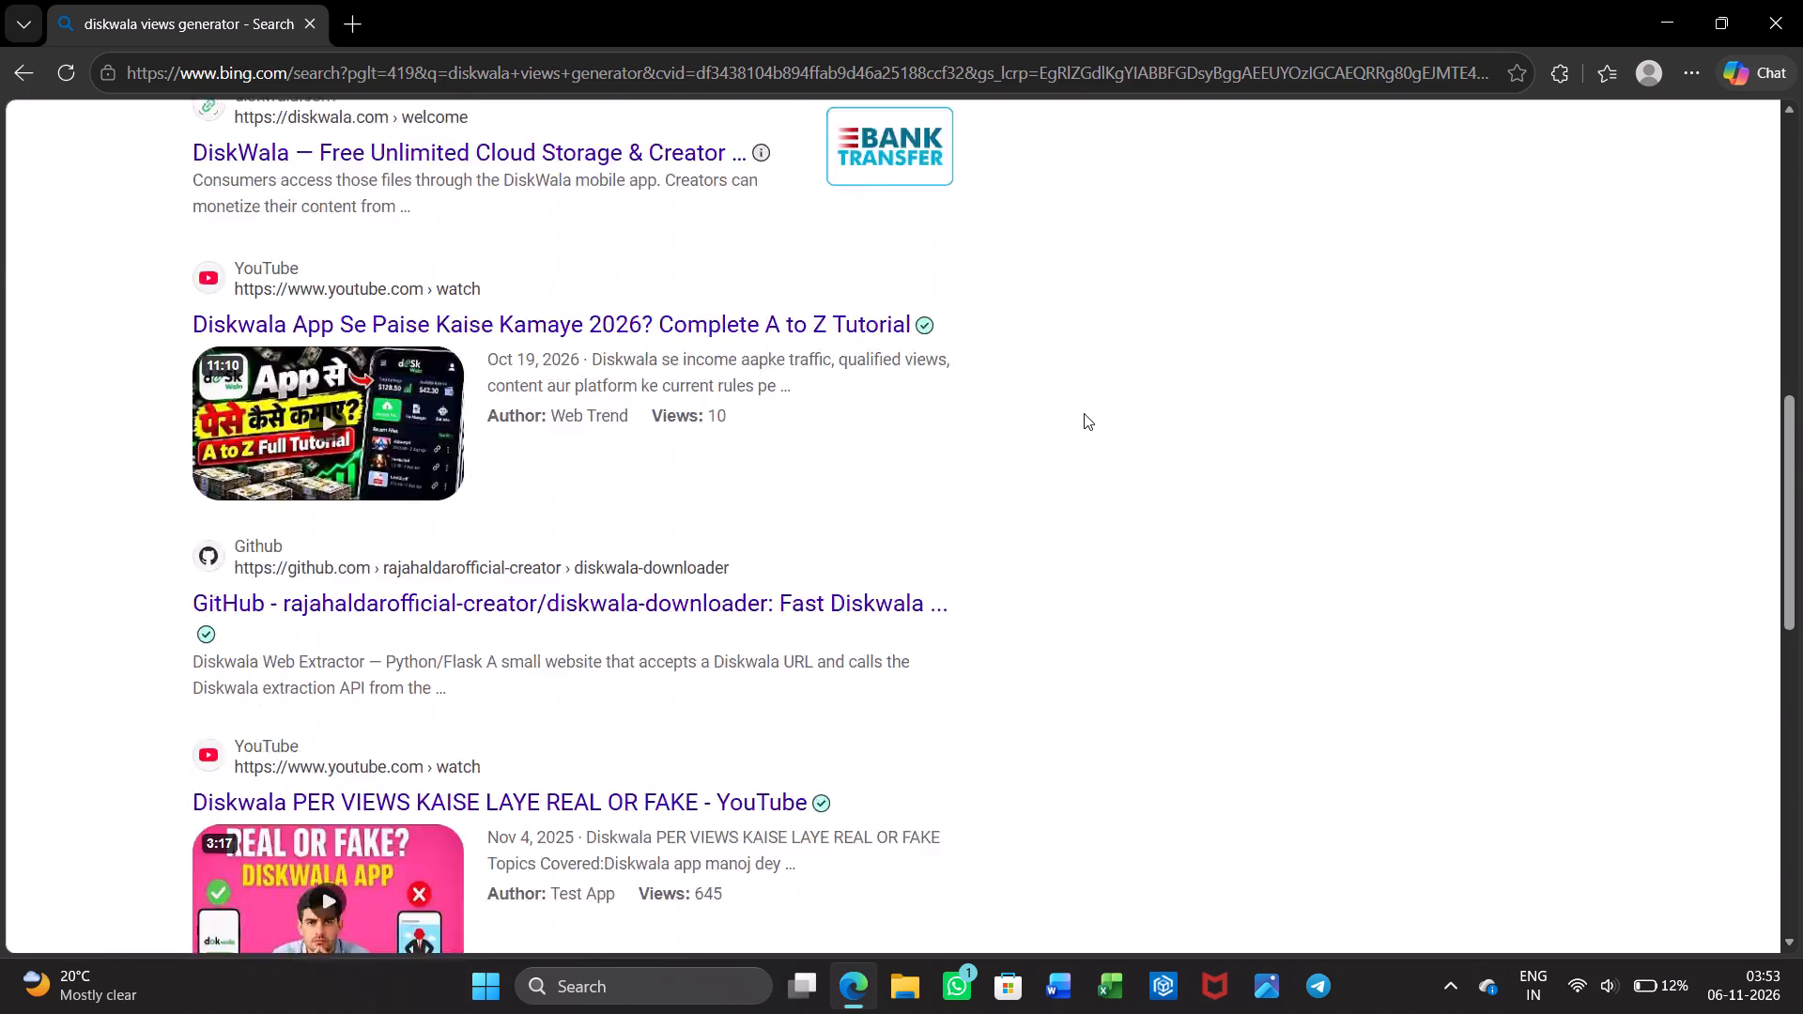
scroll(1084, 413, up, 4)
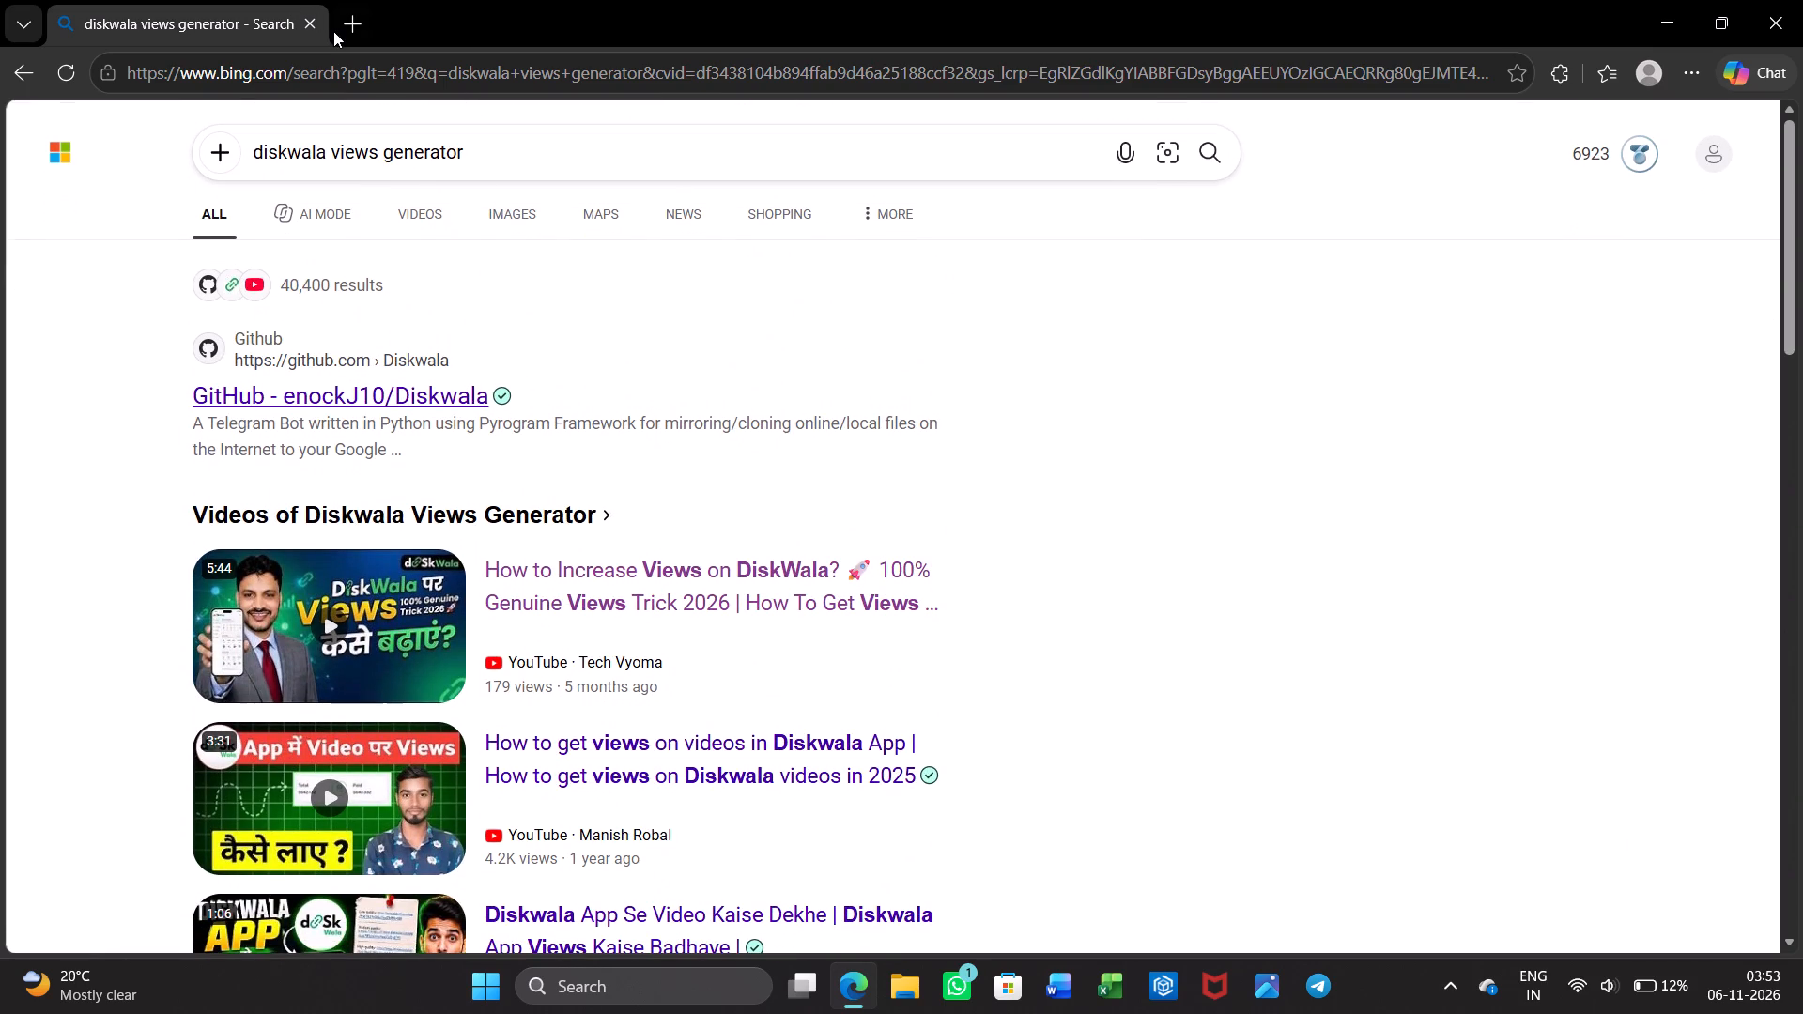
click(307, 15)
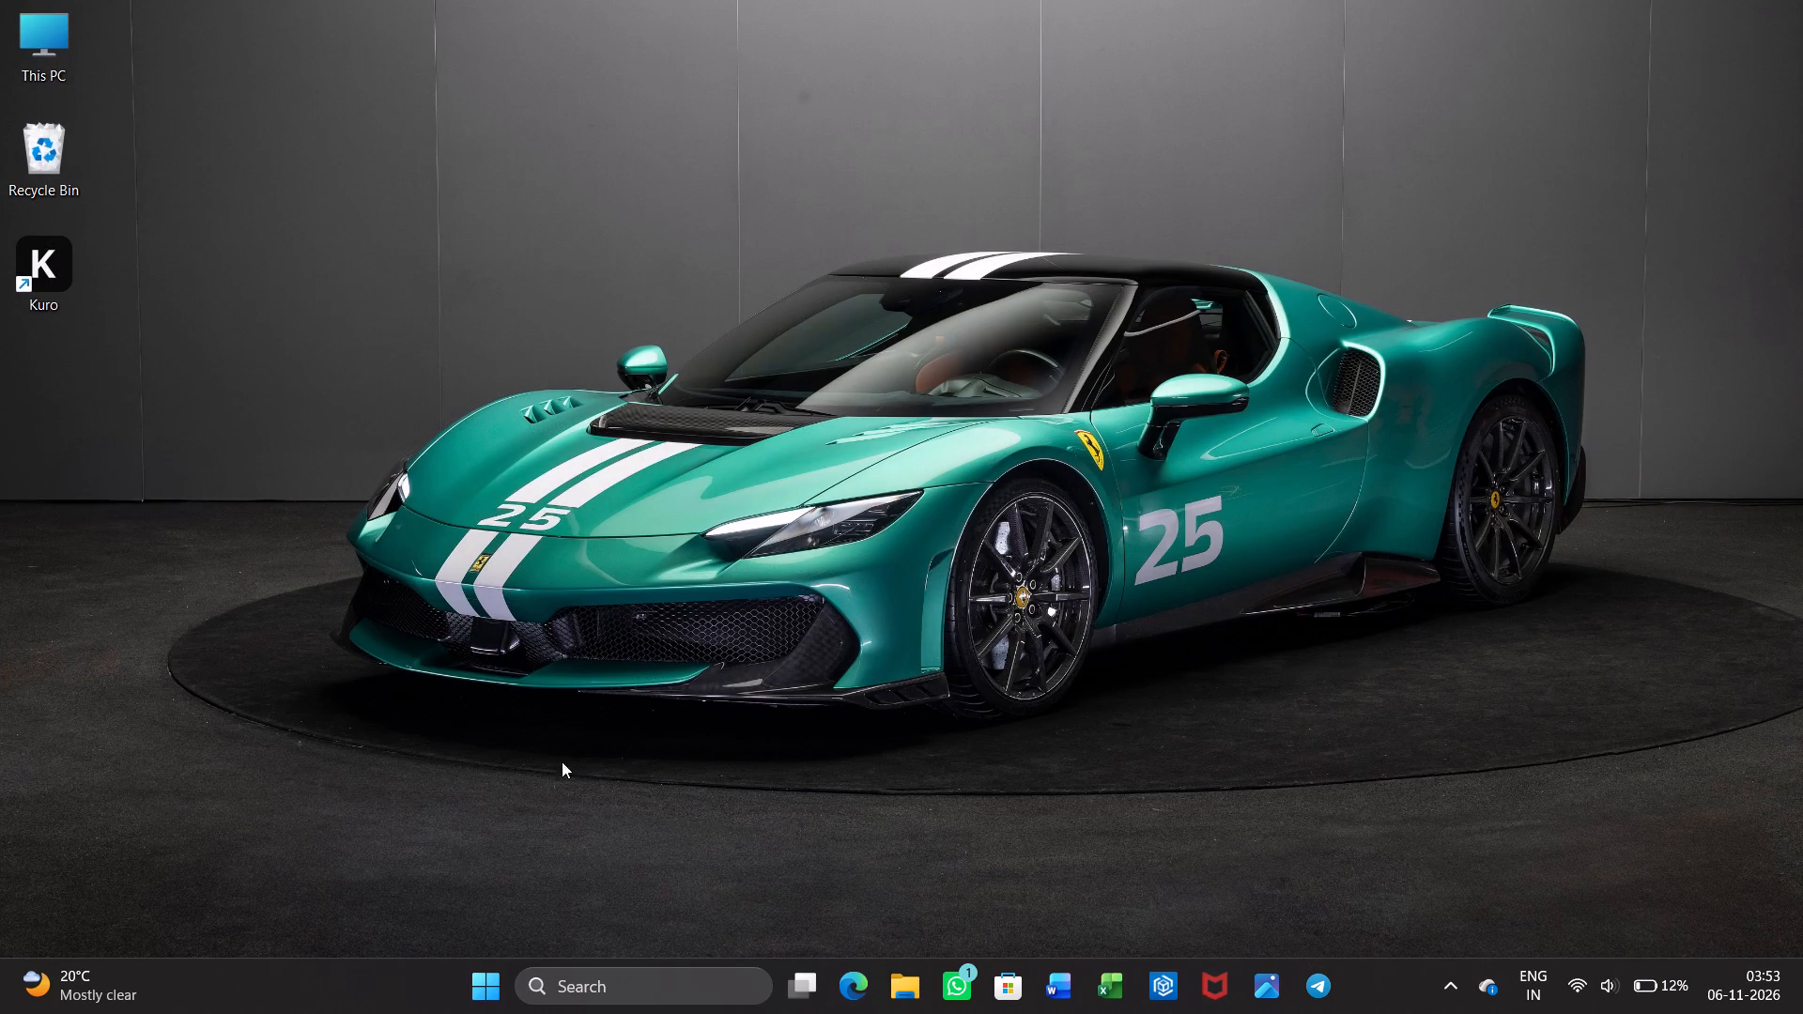
Refresh the desktop and shut down Windows with the default power option.
right_click(841, 874)
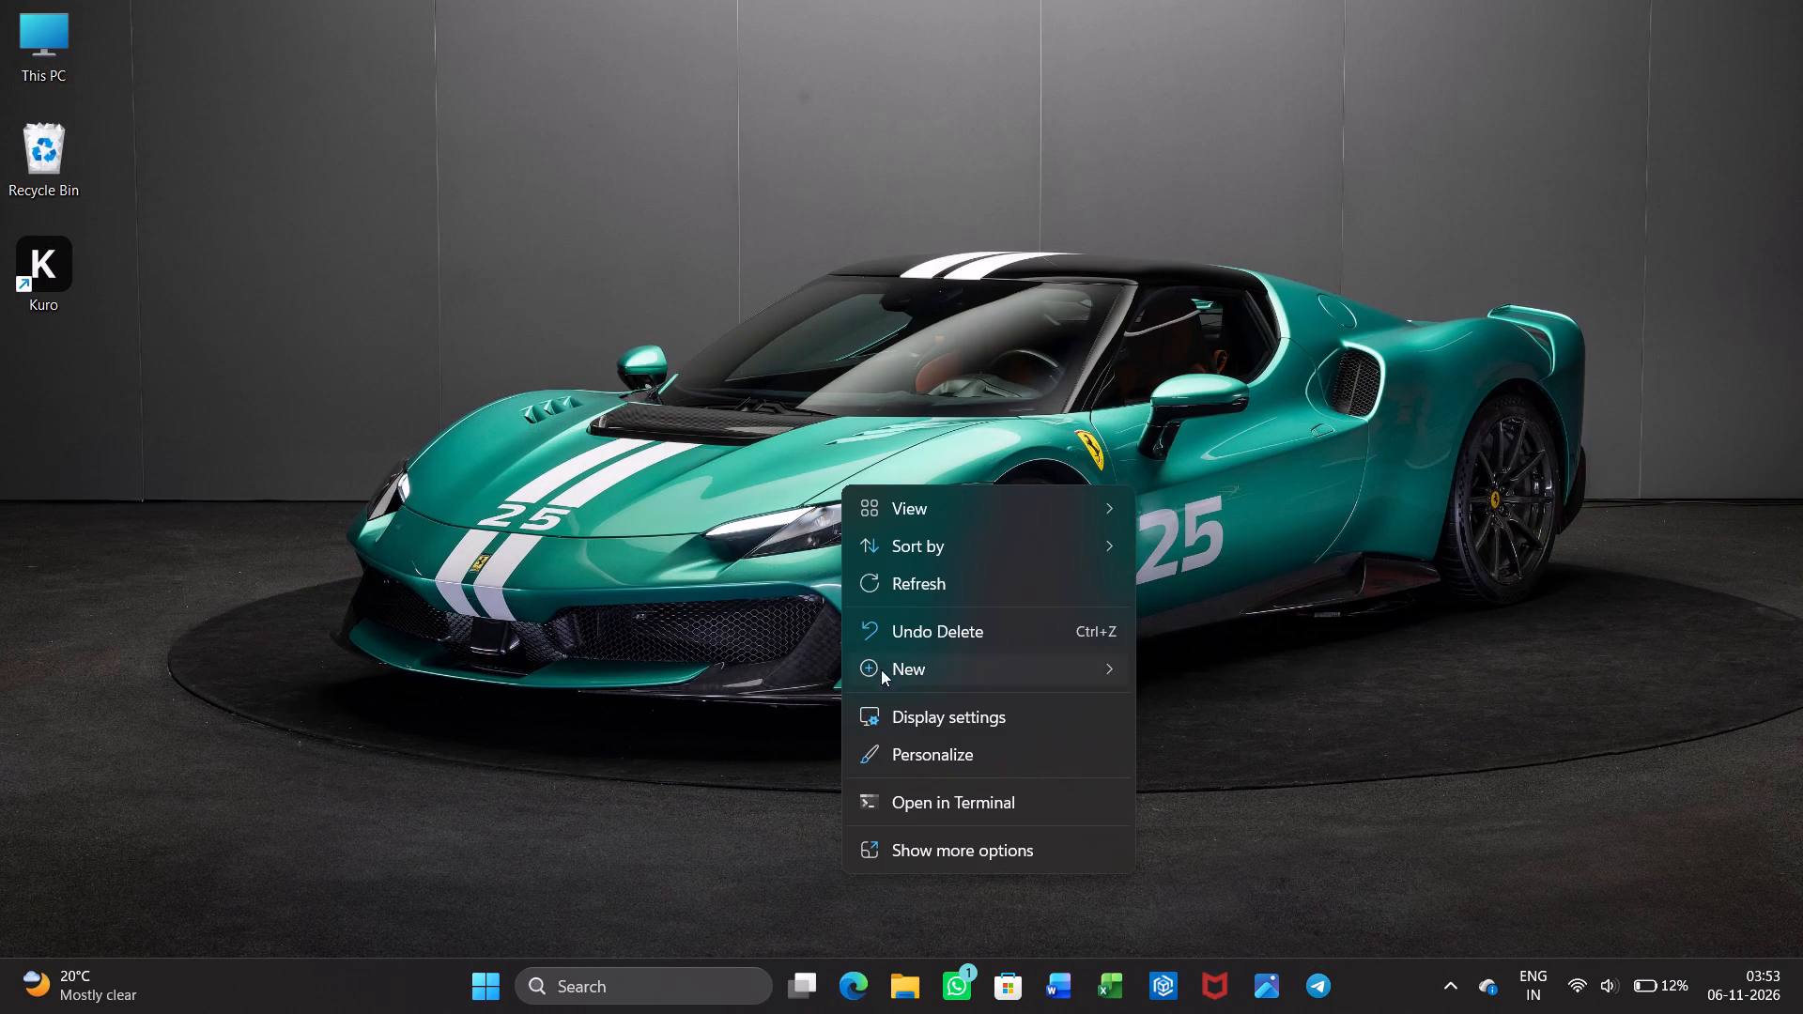
click(974, 588)
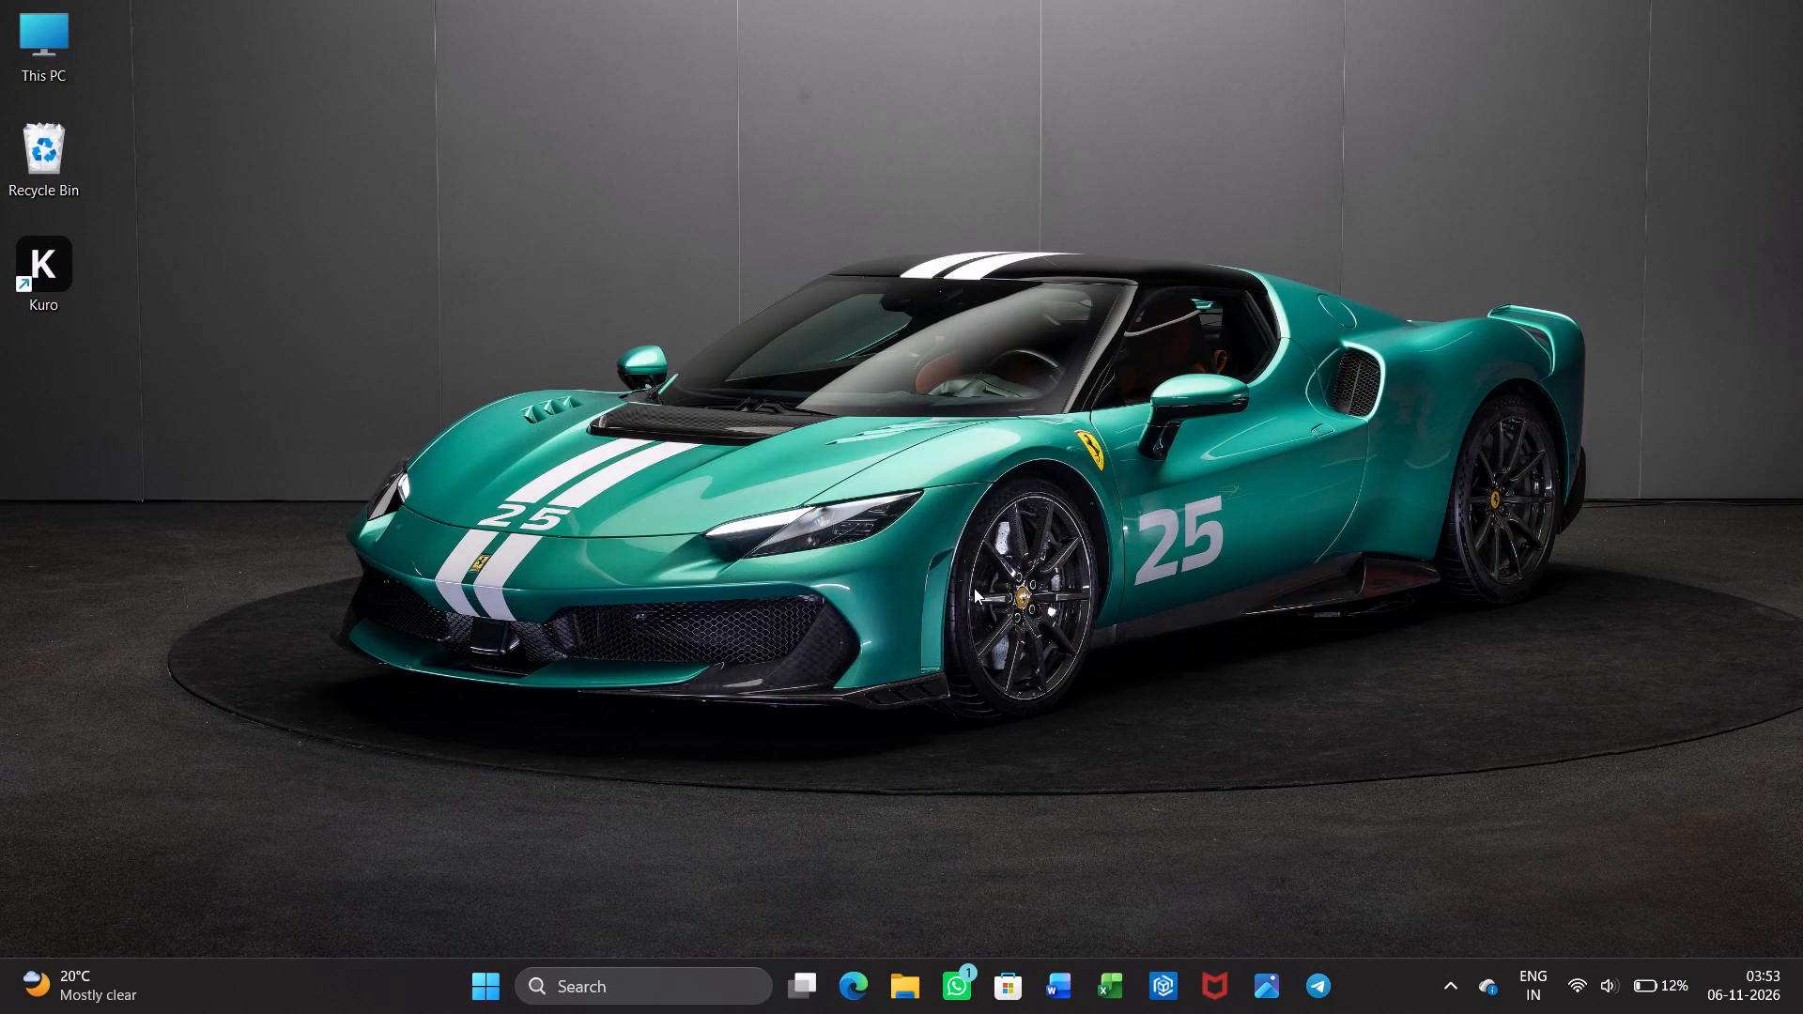
key(alt+F4)
key(Return)
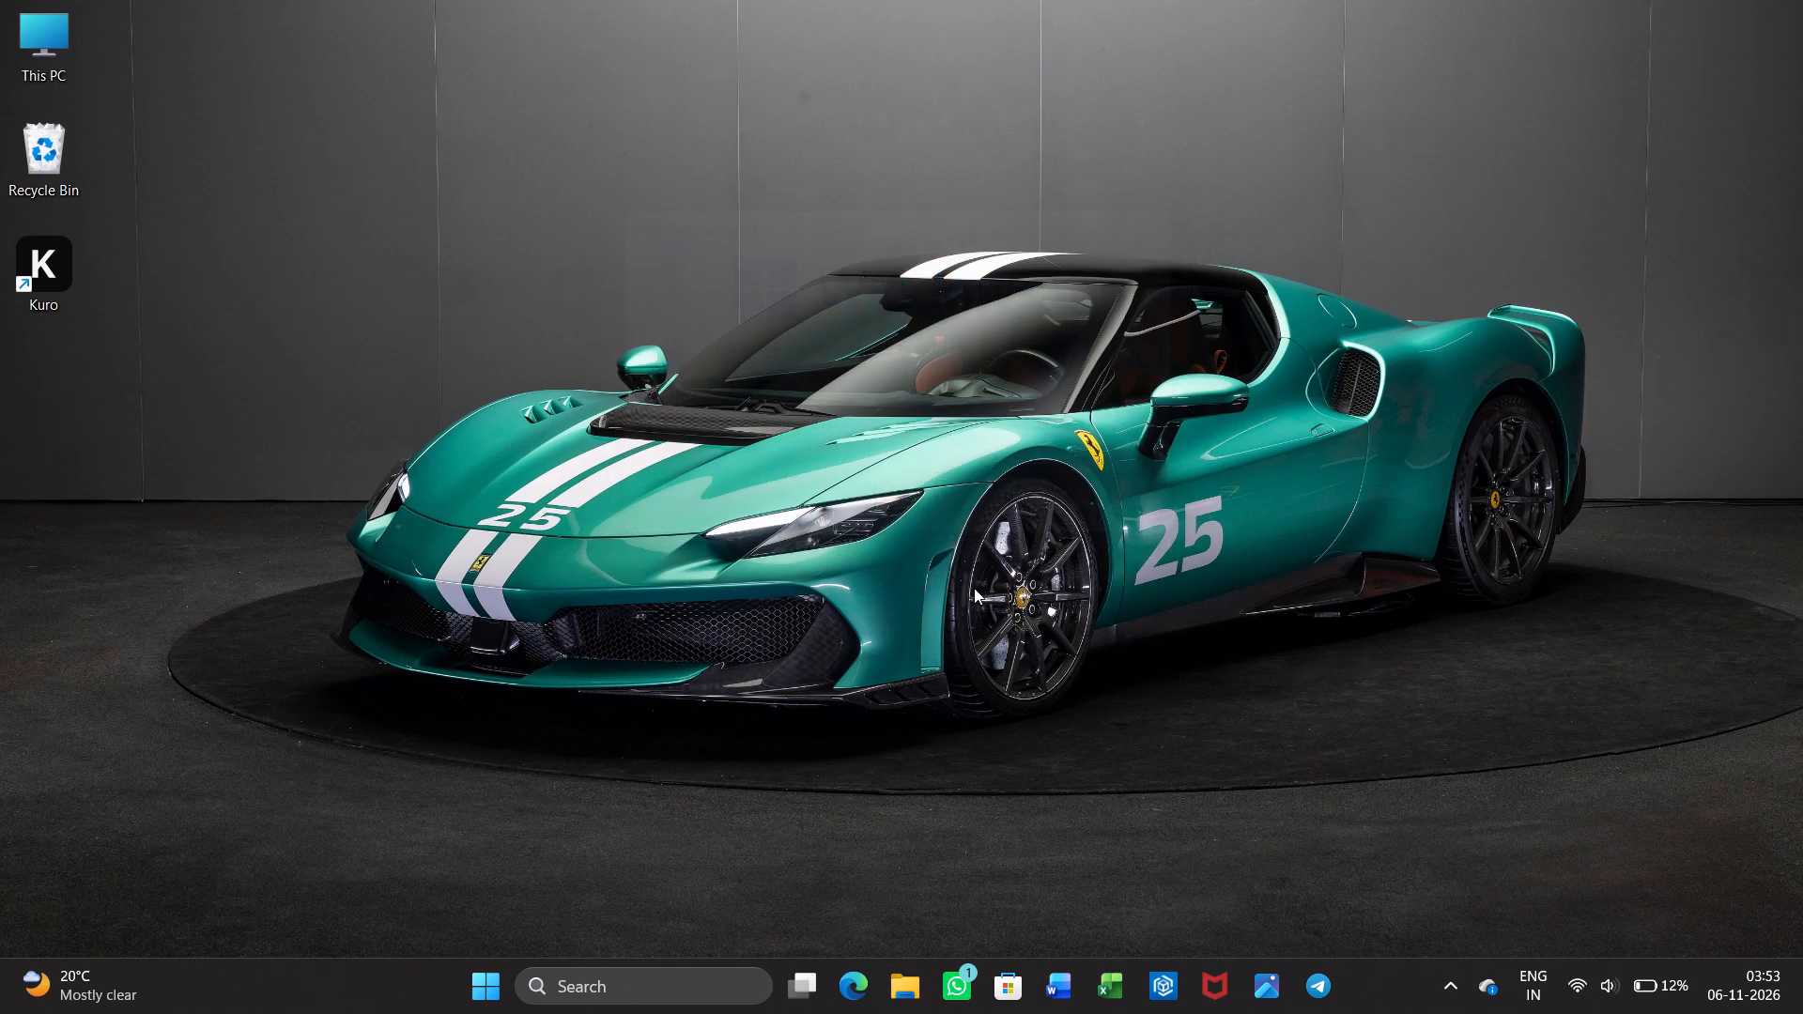